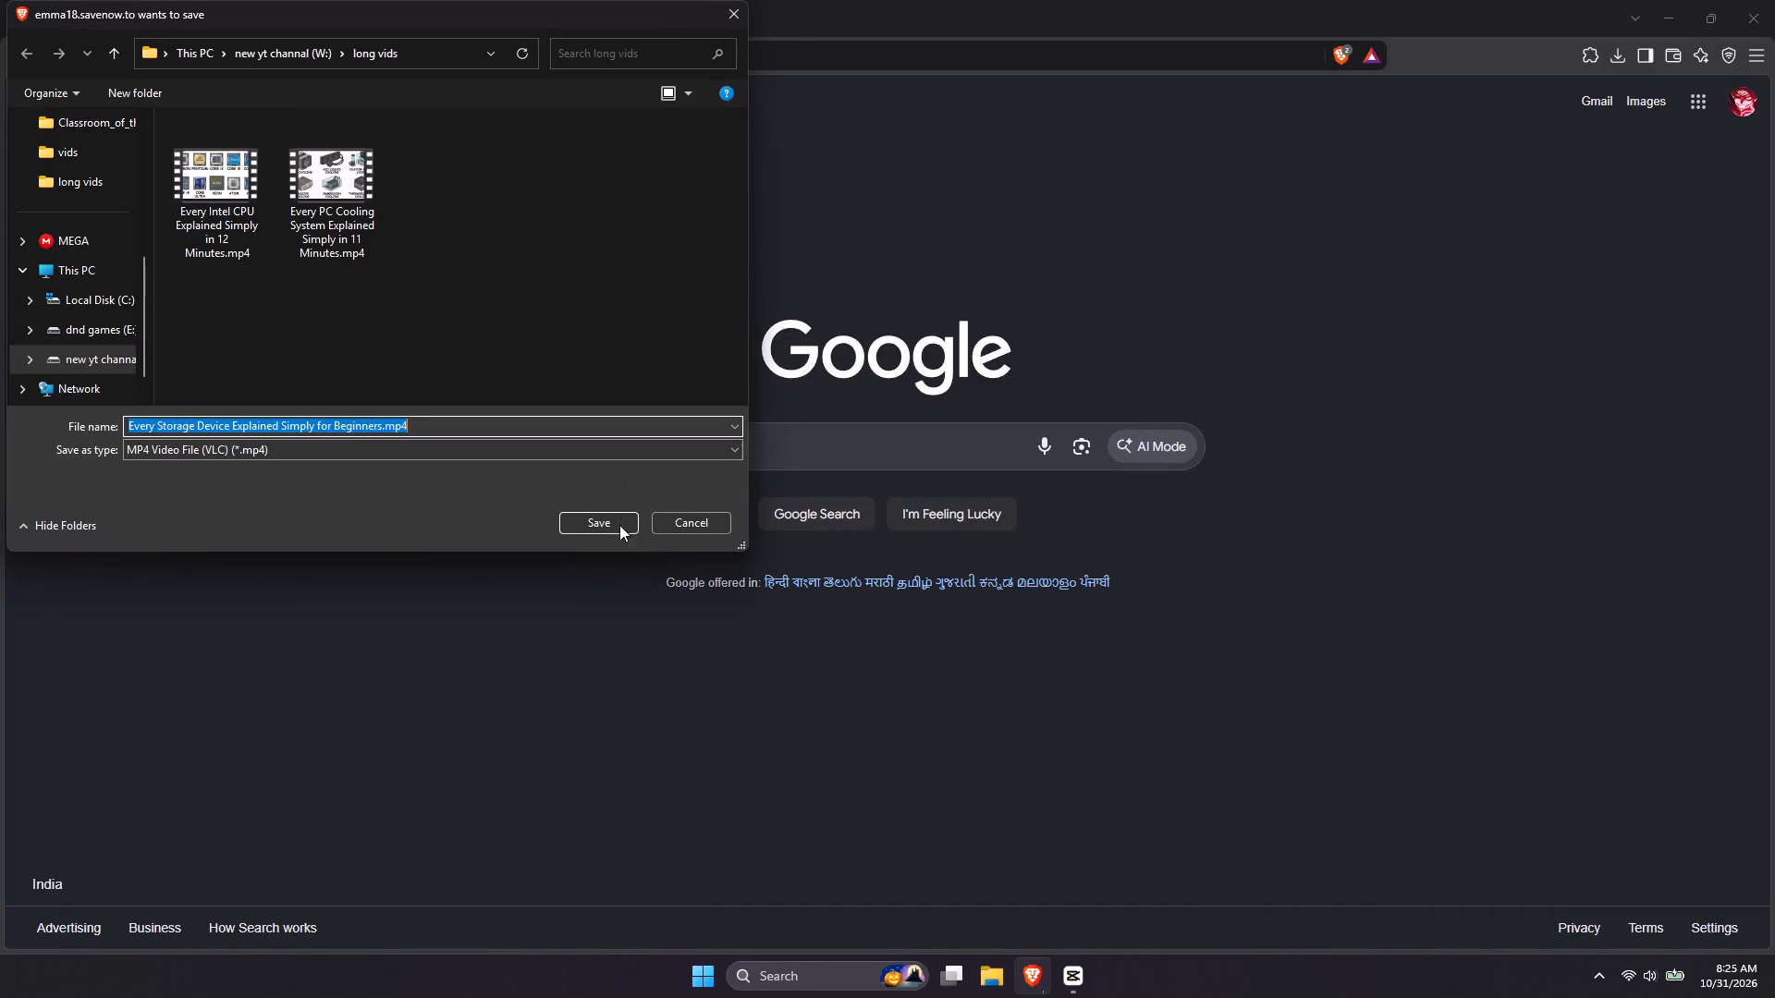
Save the video as "Every Storage Device Explained Simply for Beginners.mp4" in the long vids folder.
{"action": "left_click", "coordinate": [606, 523]}
Close the Google, YouTube Video Downloader and Byte Lab tabs, keeping the browser open so the download continues.
{"action": "left_click", "coordinate": [667, 21]}
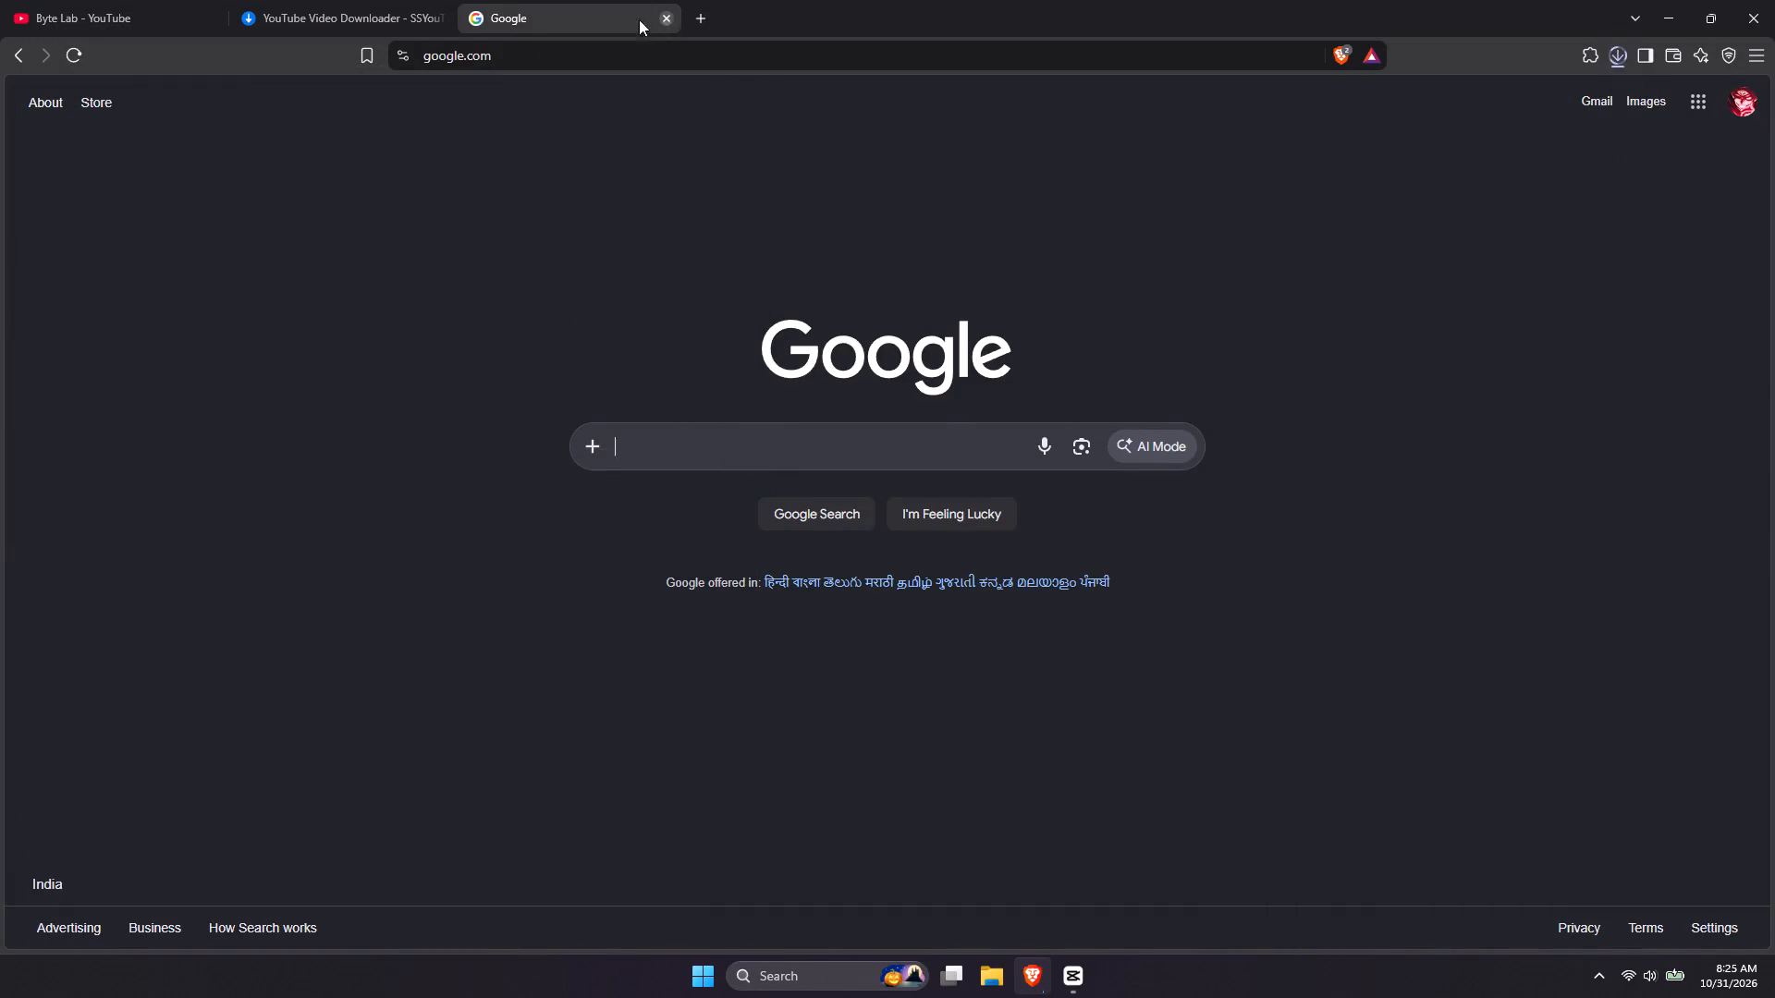
{"action": "left_click", "coordinate": [444, 24]}
{"action": "left_click", "coordinate": [244, 28]}
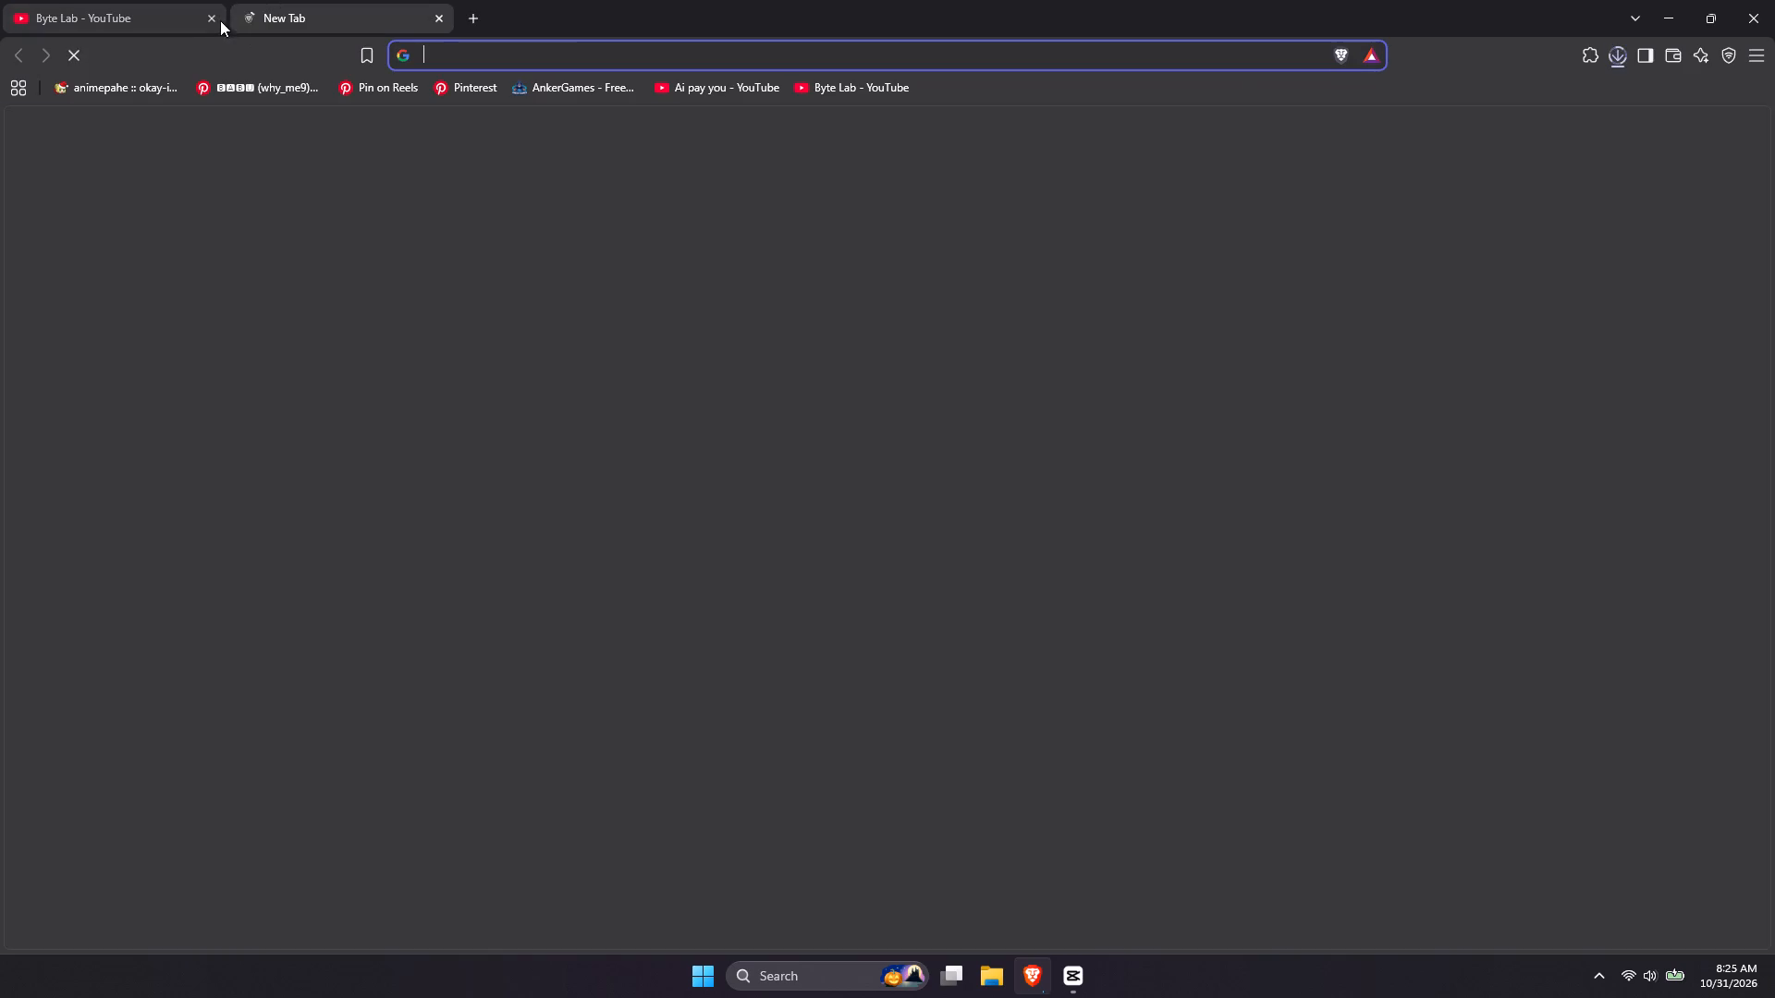
{"action": "left_click", "coordinate": [218, 19]}
{"action": "left_click", "coordinate": [1774, 0]}
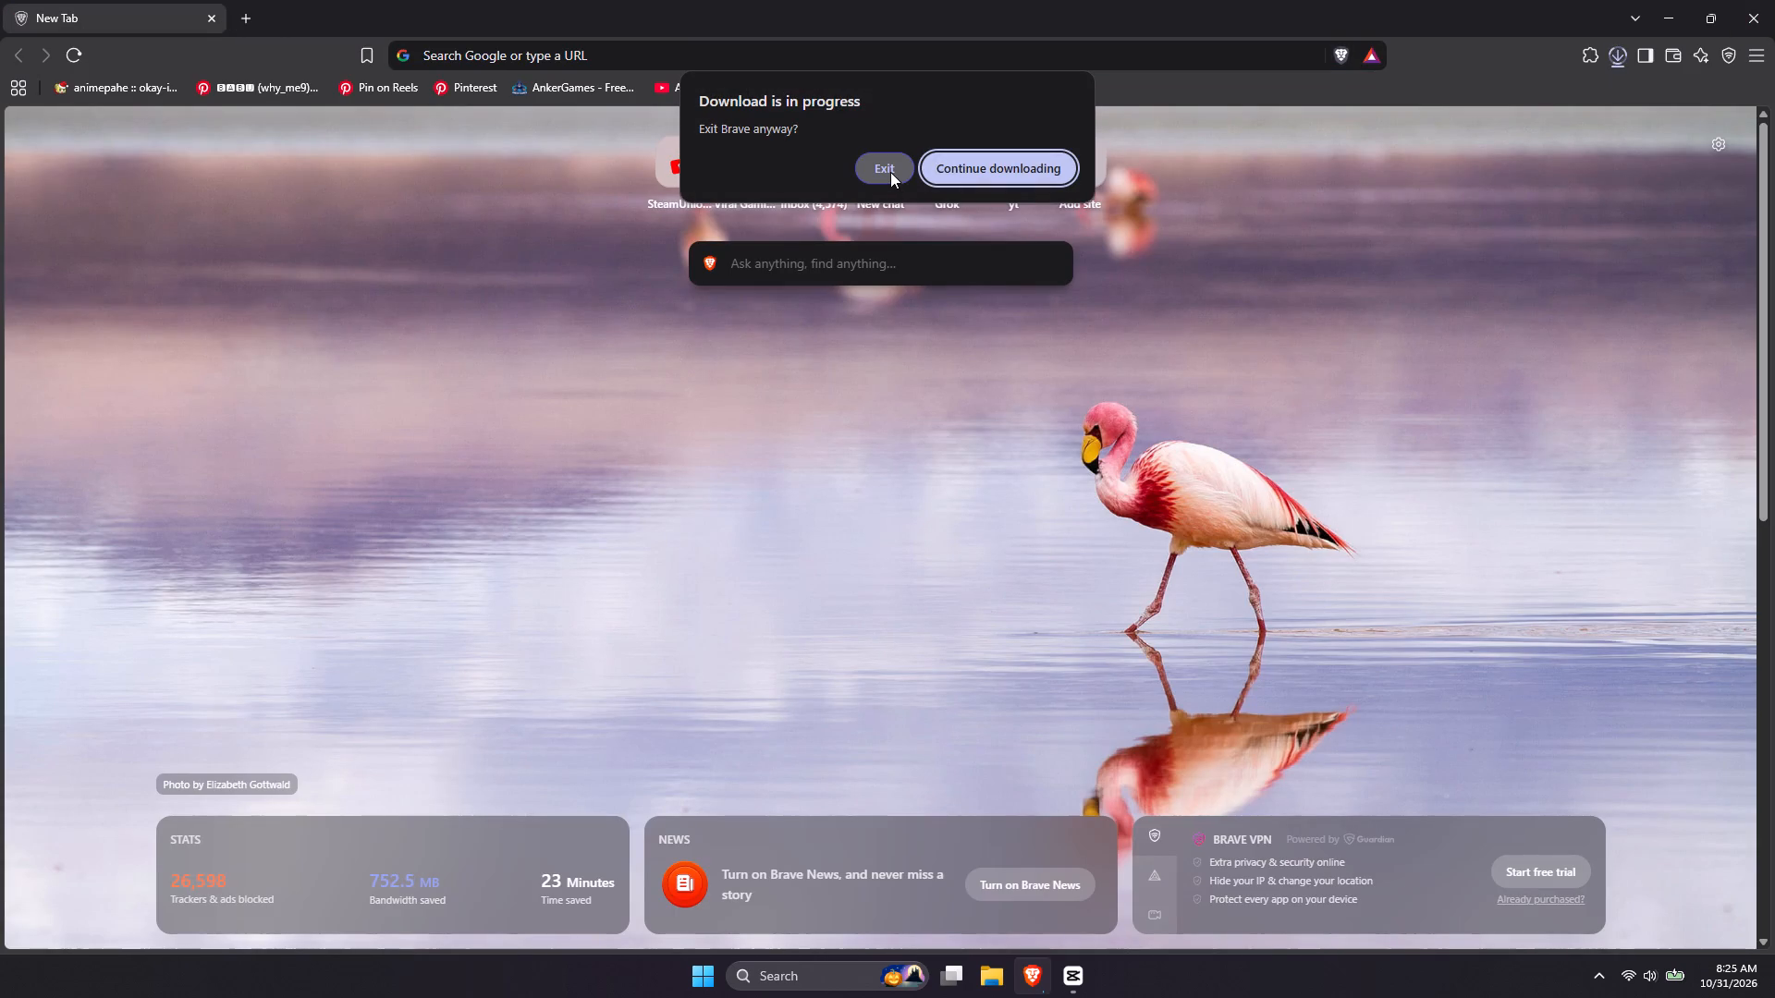
{"action": "left_click", "coordinate": [969, 167]}
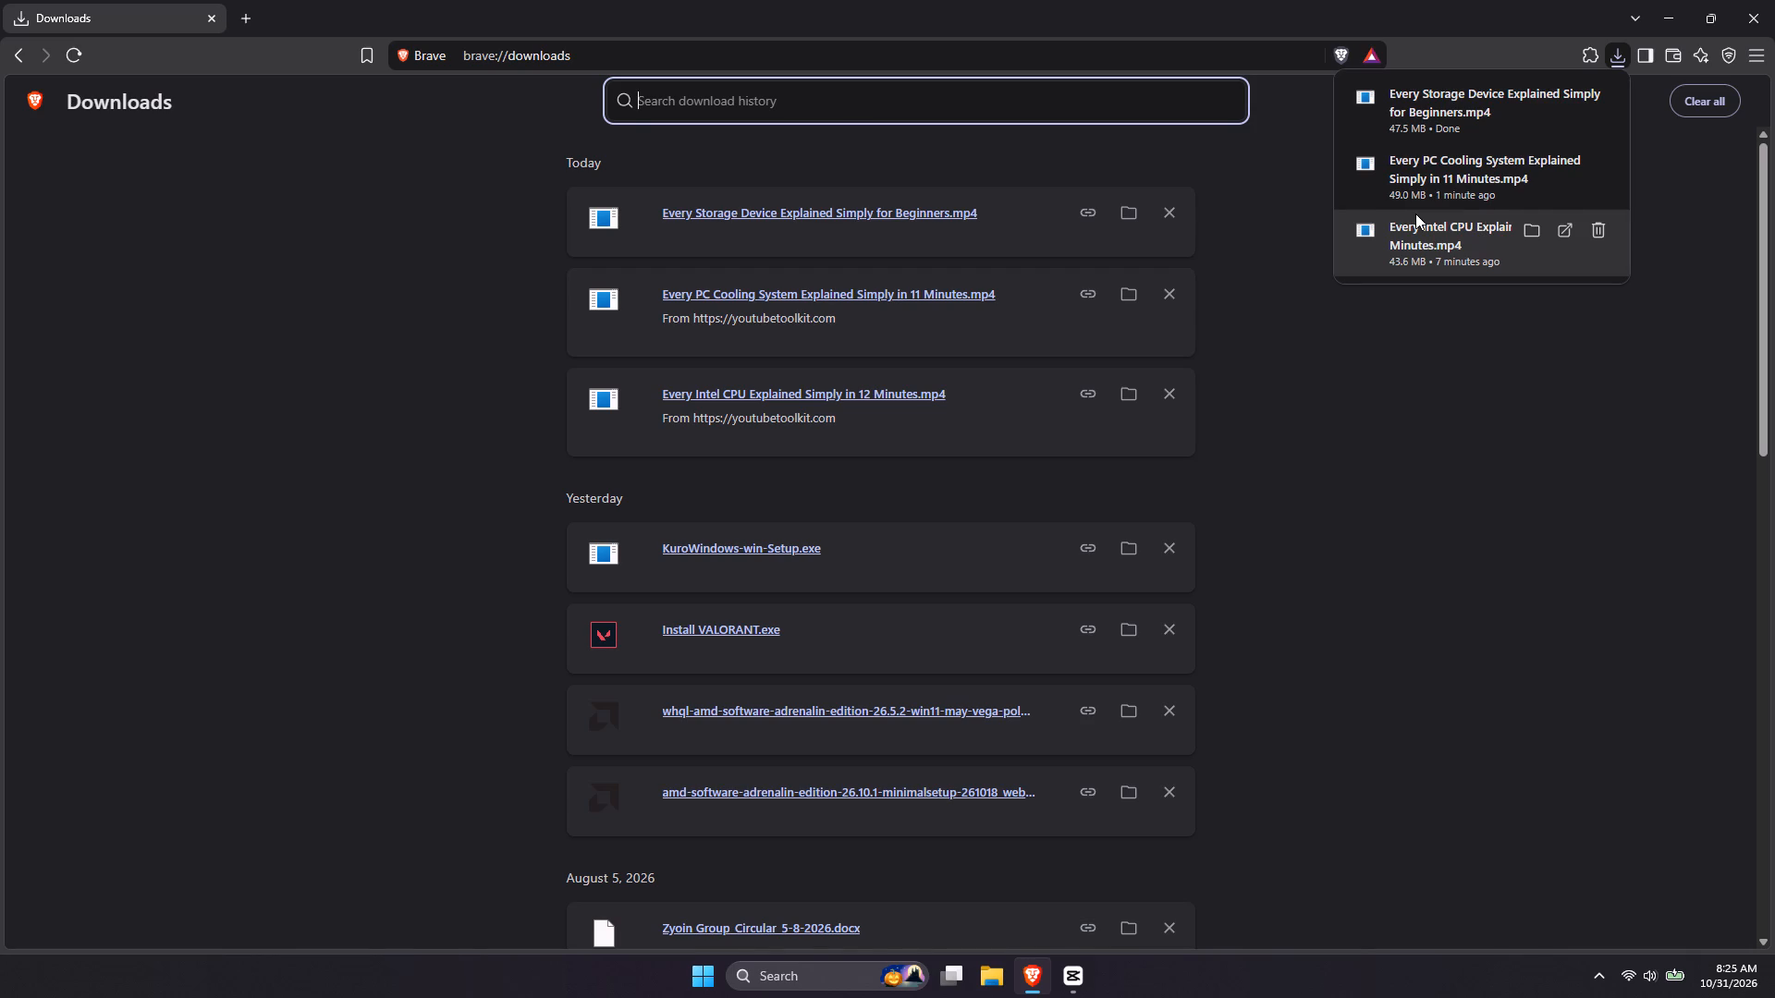
Dismiss the recent downloads list and replace the Downloads page with a new blank tab.
{"action": "left_click", "coordinate": [1482, 700]}
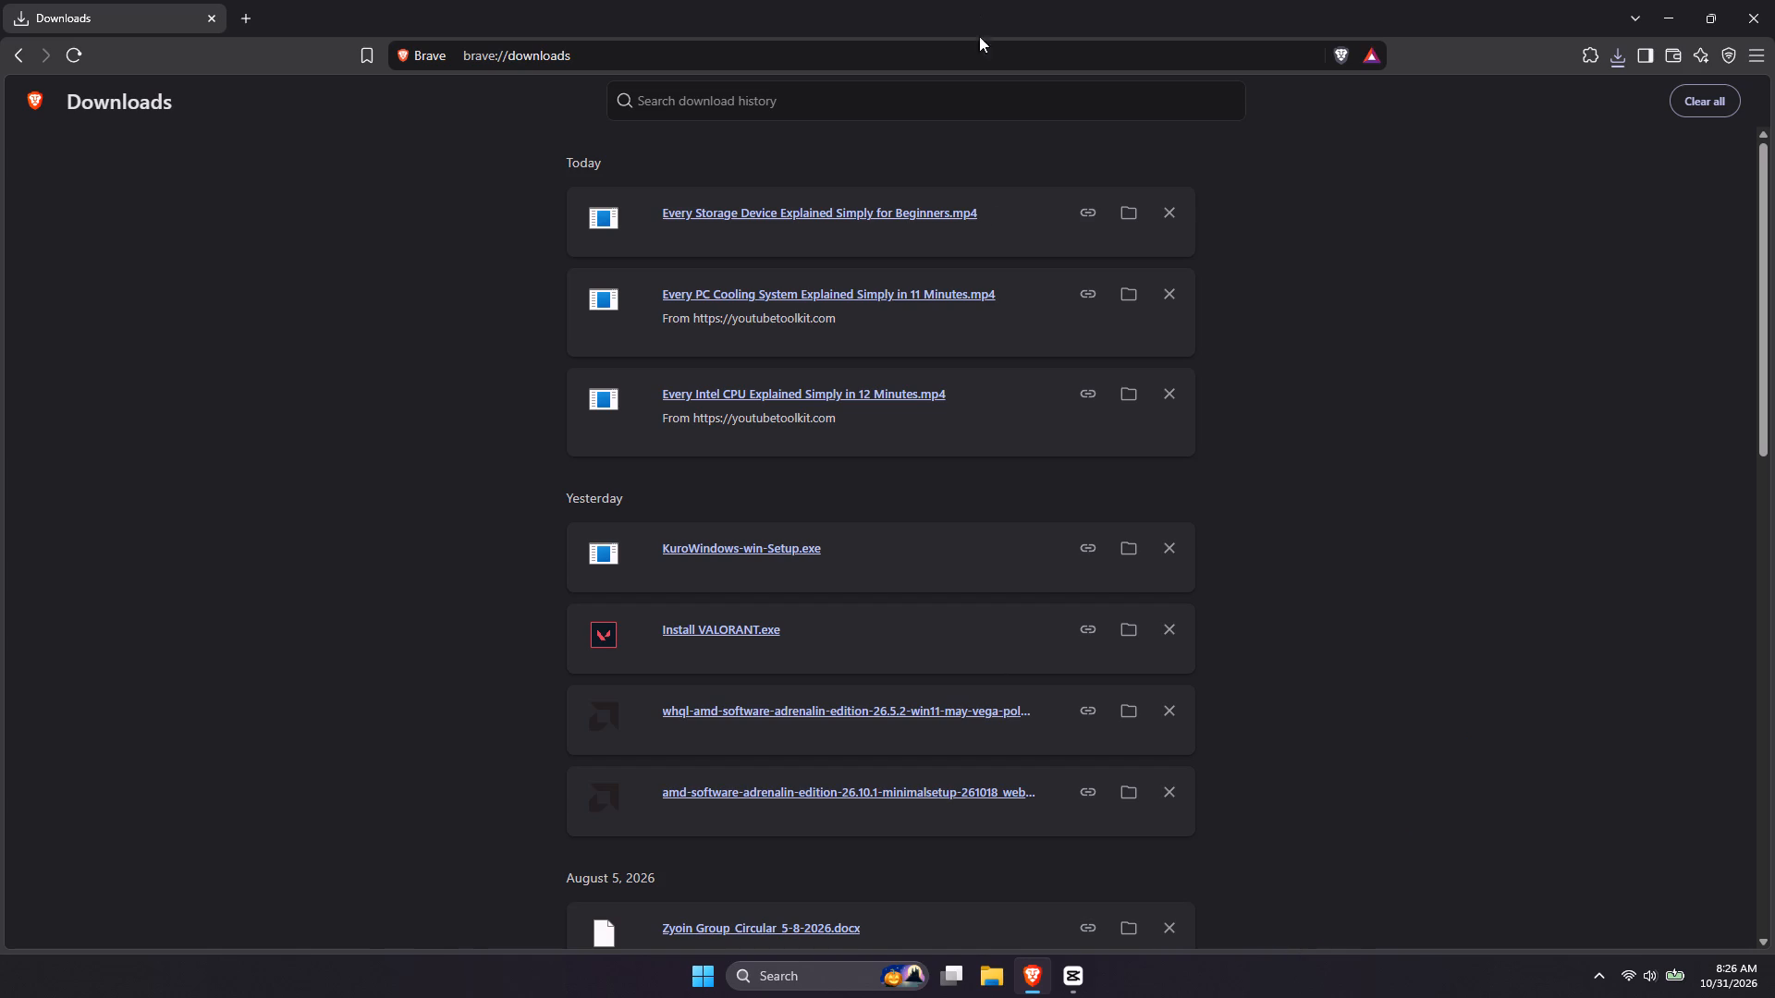
{"action": "left_click", "coordinate": [253, 15]}
{"action": "left_click", "coordinate": [210, 19]}
{"action": "left_click", "coordinate": [536, 63]}
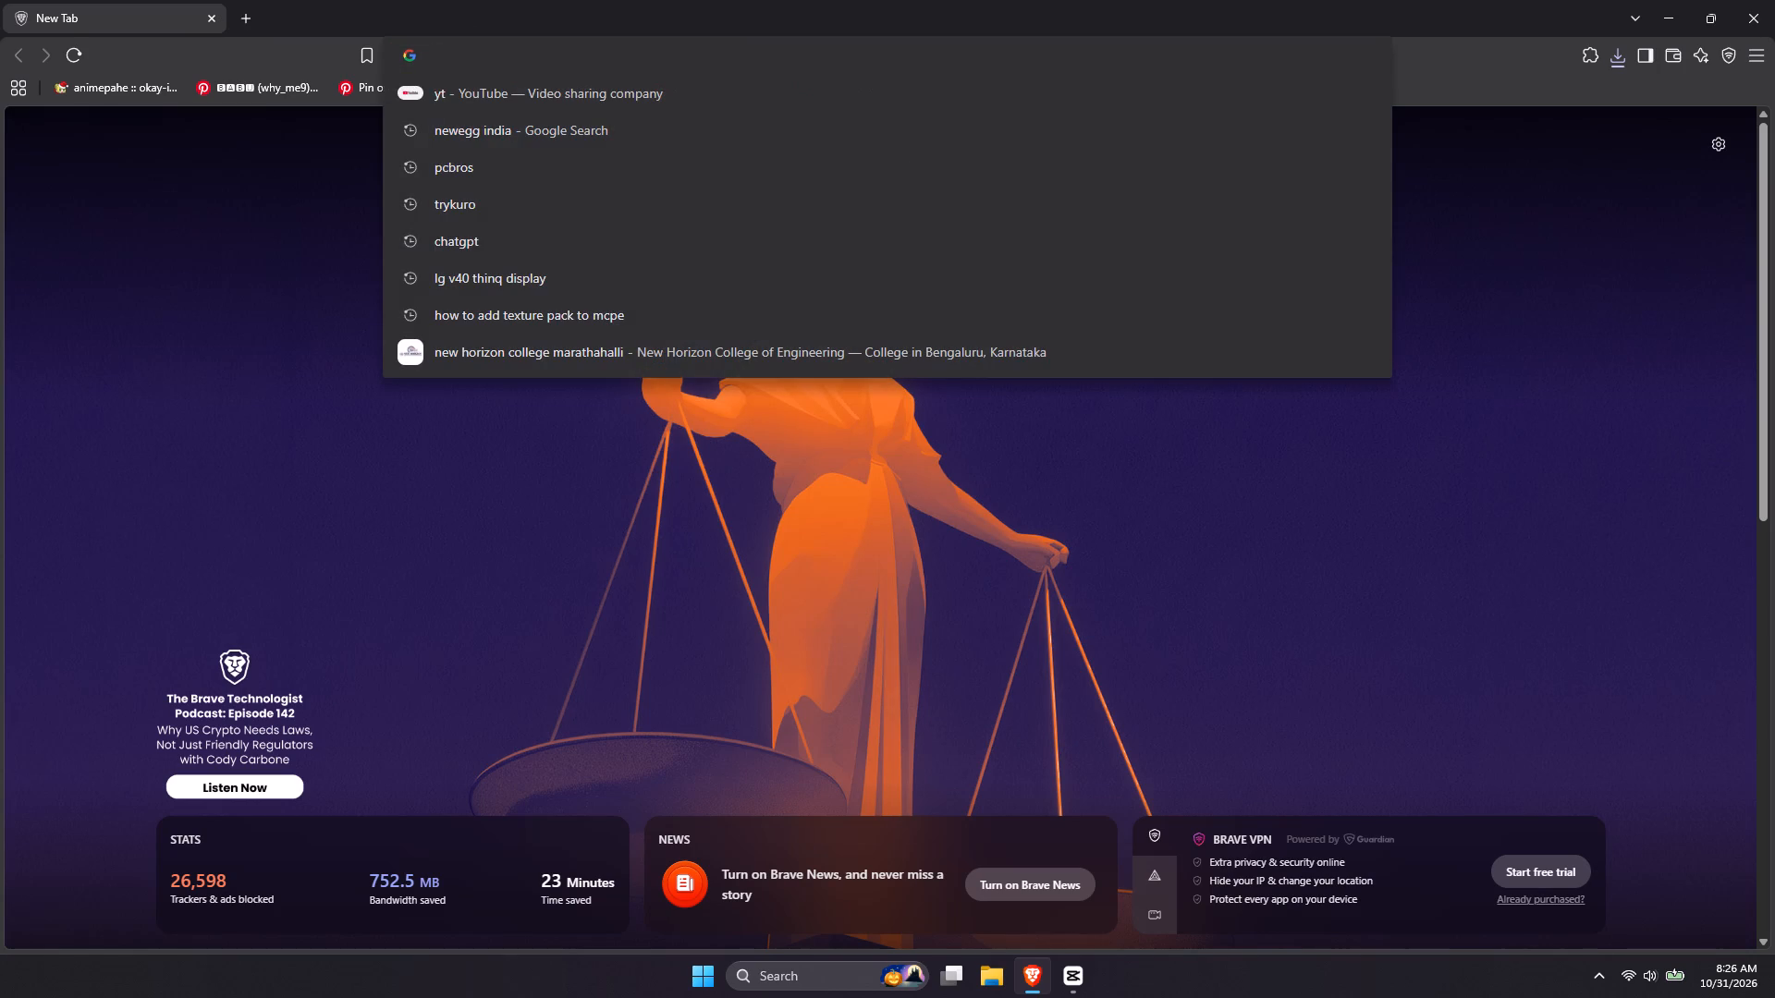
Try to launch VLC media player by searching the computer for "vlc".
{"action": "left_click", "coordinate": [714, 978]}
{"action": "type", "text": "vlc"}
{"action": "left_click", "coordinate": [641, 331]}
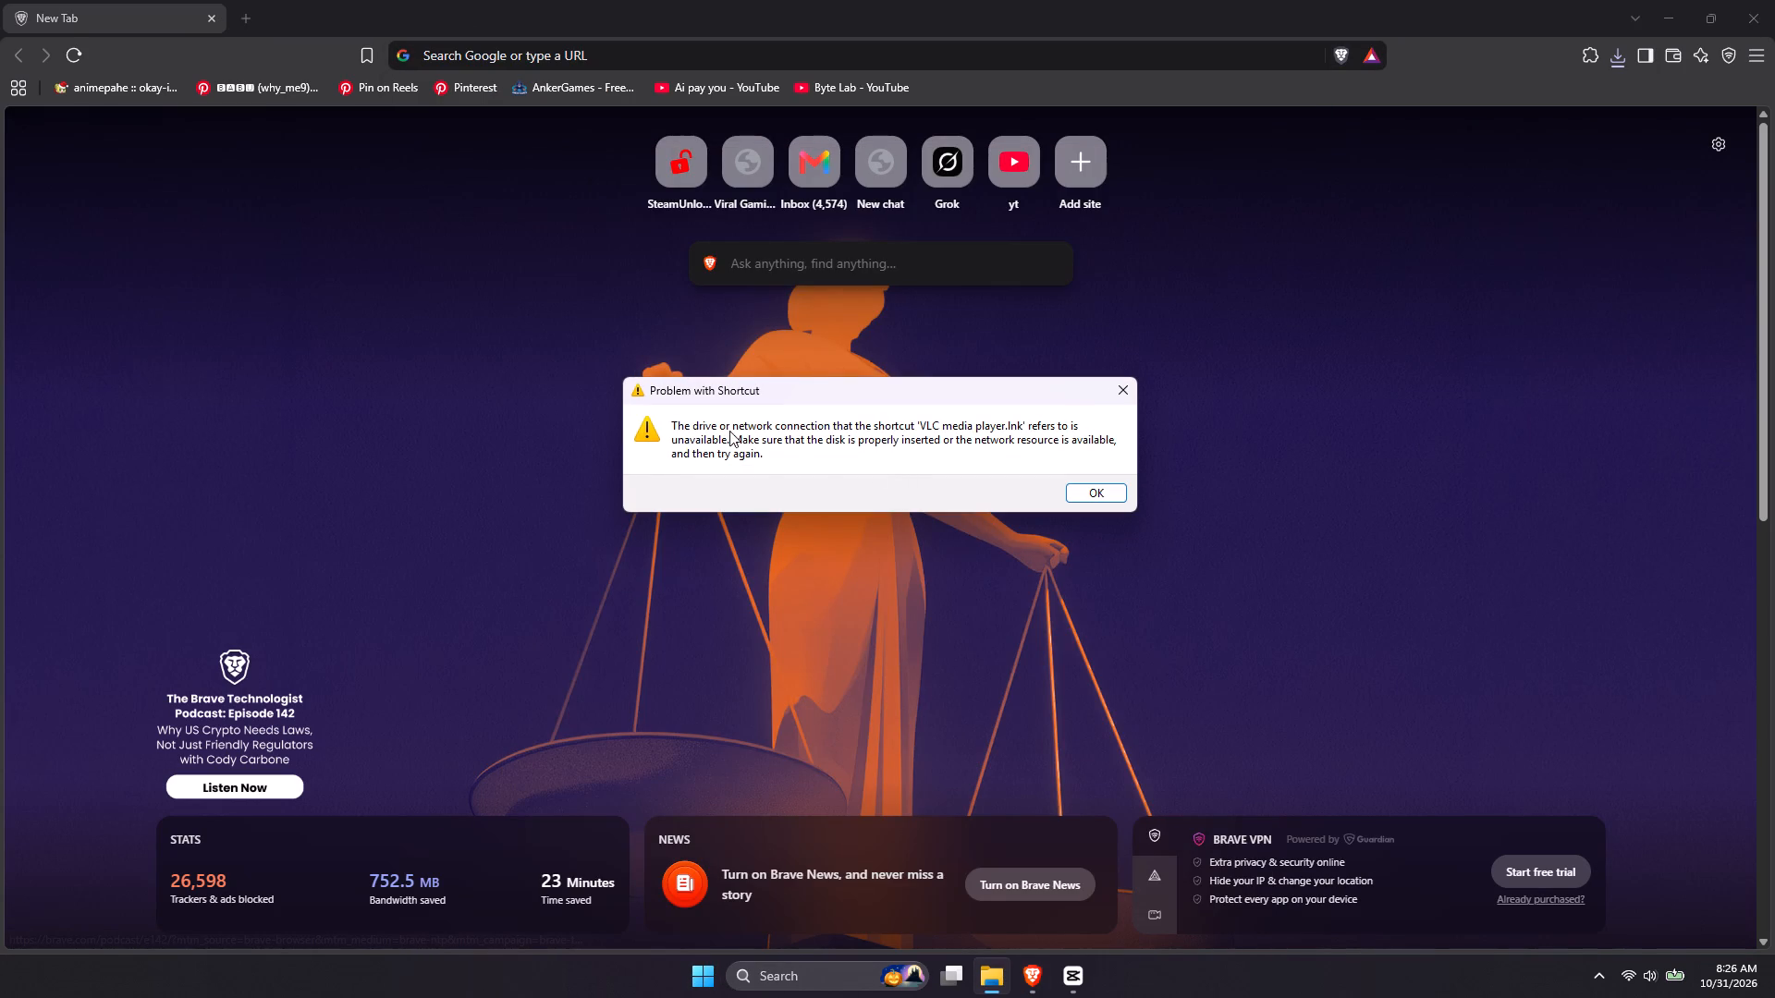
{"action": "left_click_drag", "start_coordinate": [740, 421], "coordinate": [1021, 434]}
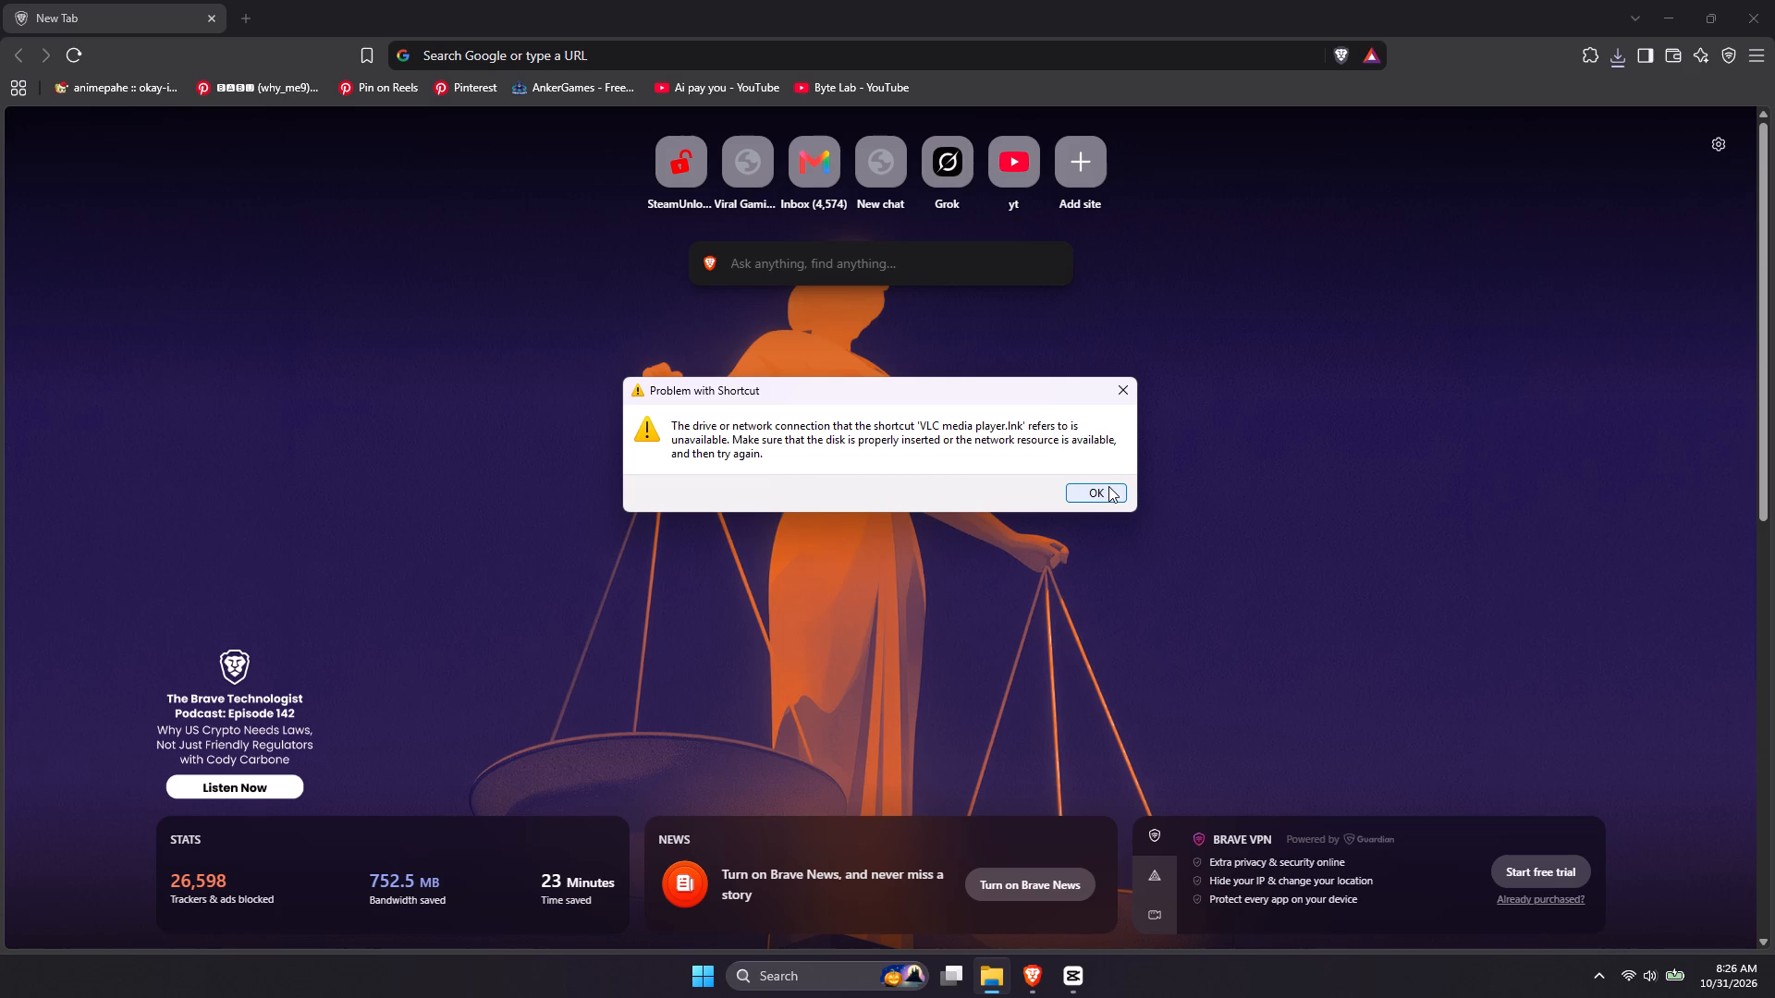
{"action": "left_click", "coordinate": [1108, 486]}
Search the web for the VLC download and open the official VideoLAN page for VLC on Windows.
{"action": "left_click", "coordinate": [601, 52]}
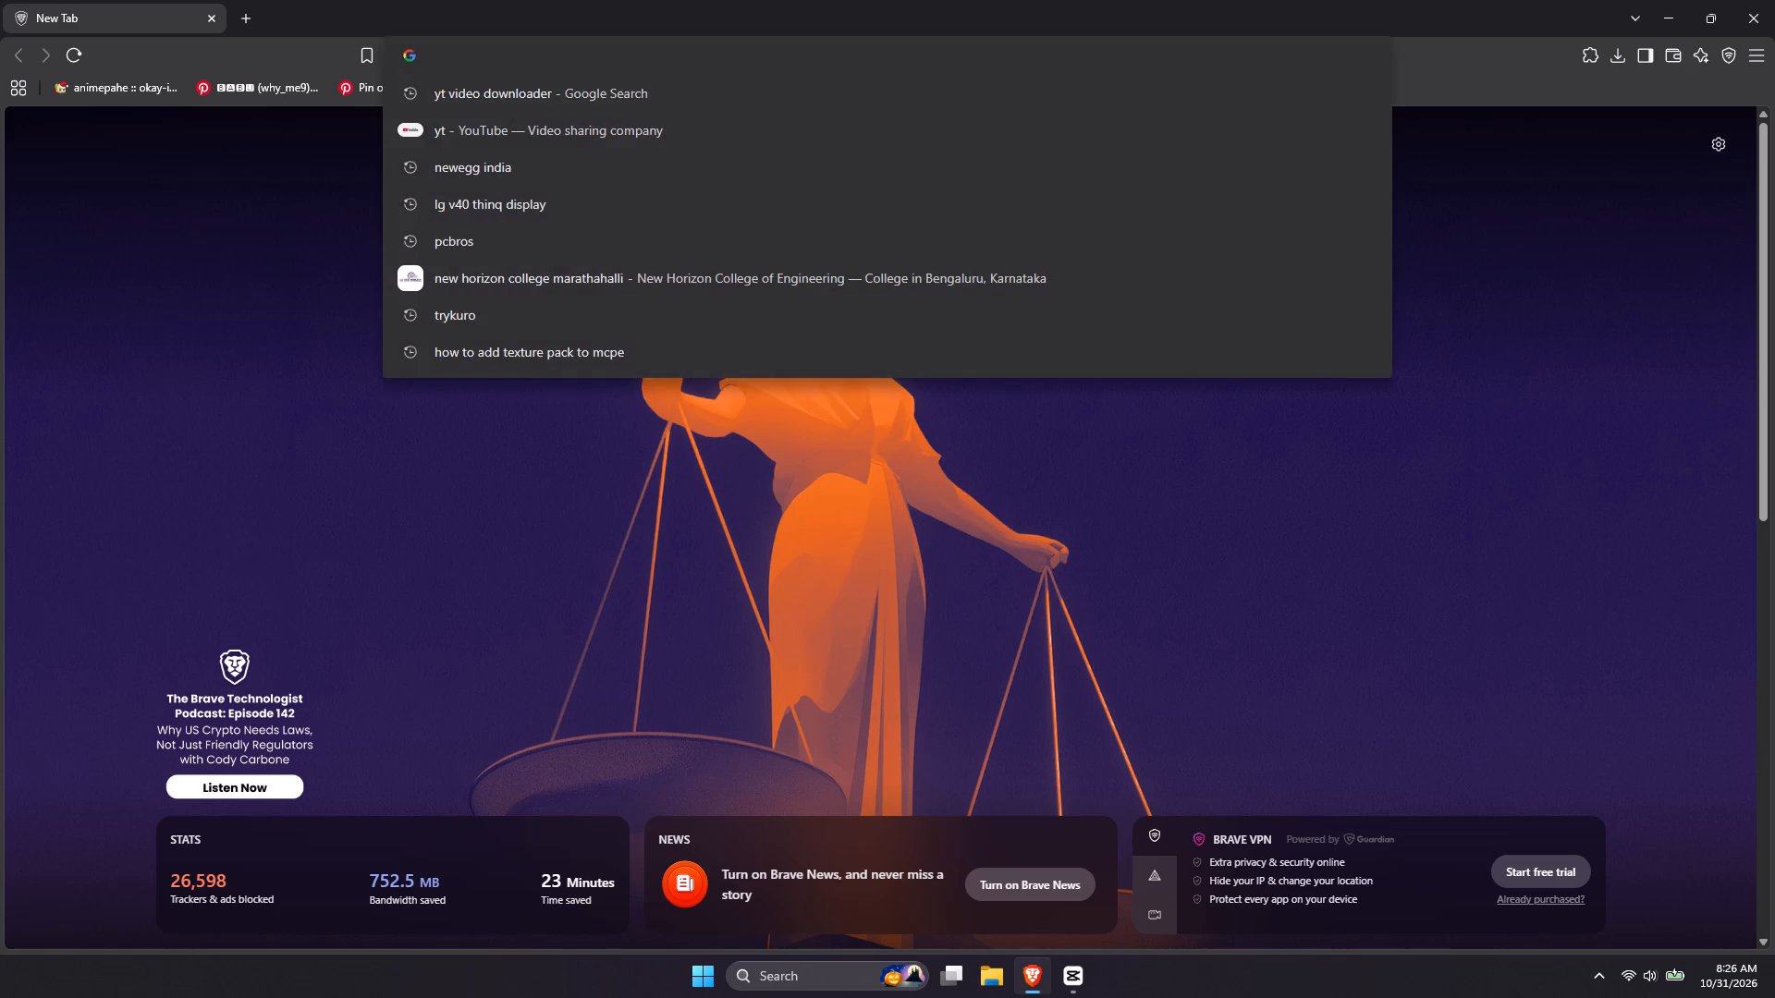
{"action": "type", "text": "vld"}
{"action": "key", "text": "BackSpace"}
{"action": "type", "text": "c downlaod"}
{"action": "key", "text": "Return"}
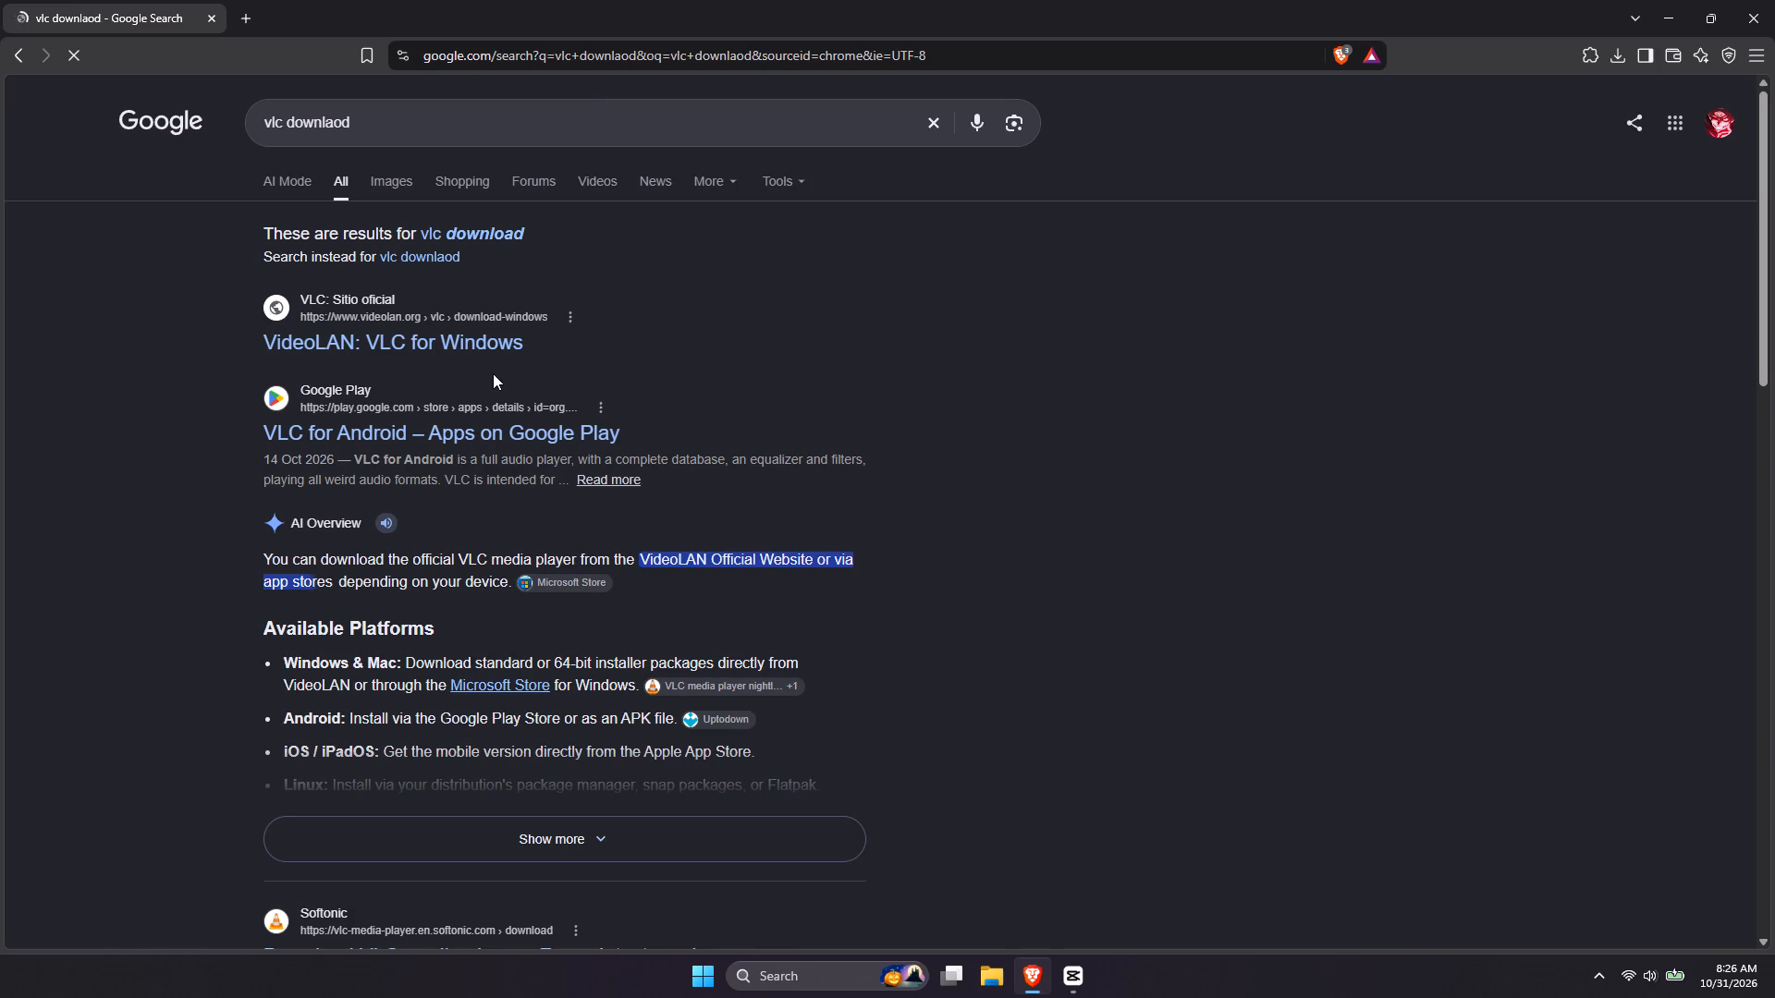
{"action": "left_click", "coordinate": [481, 343]}
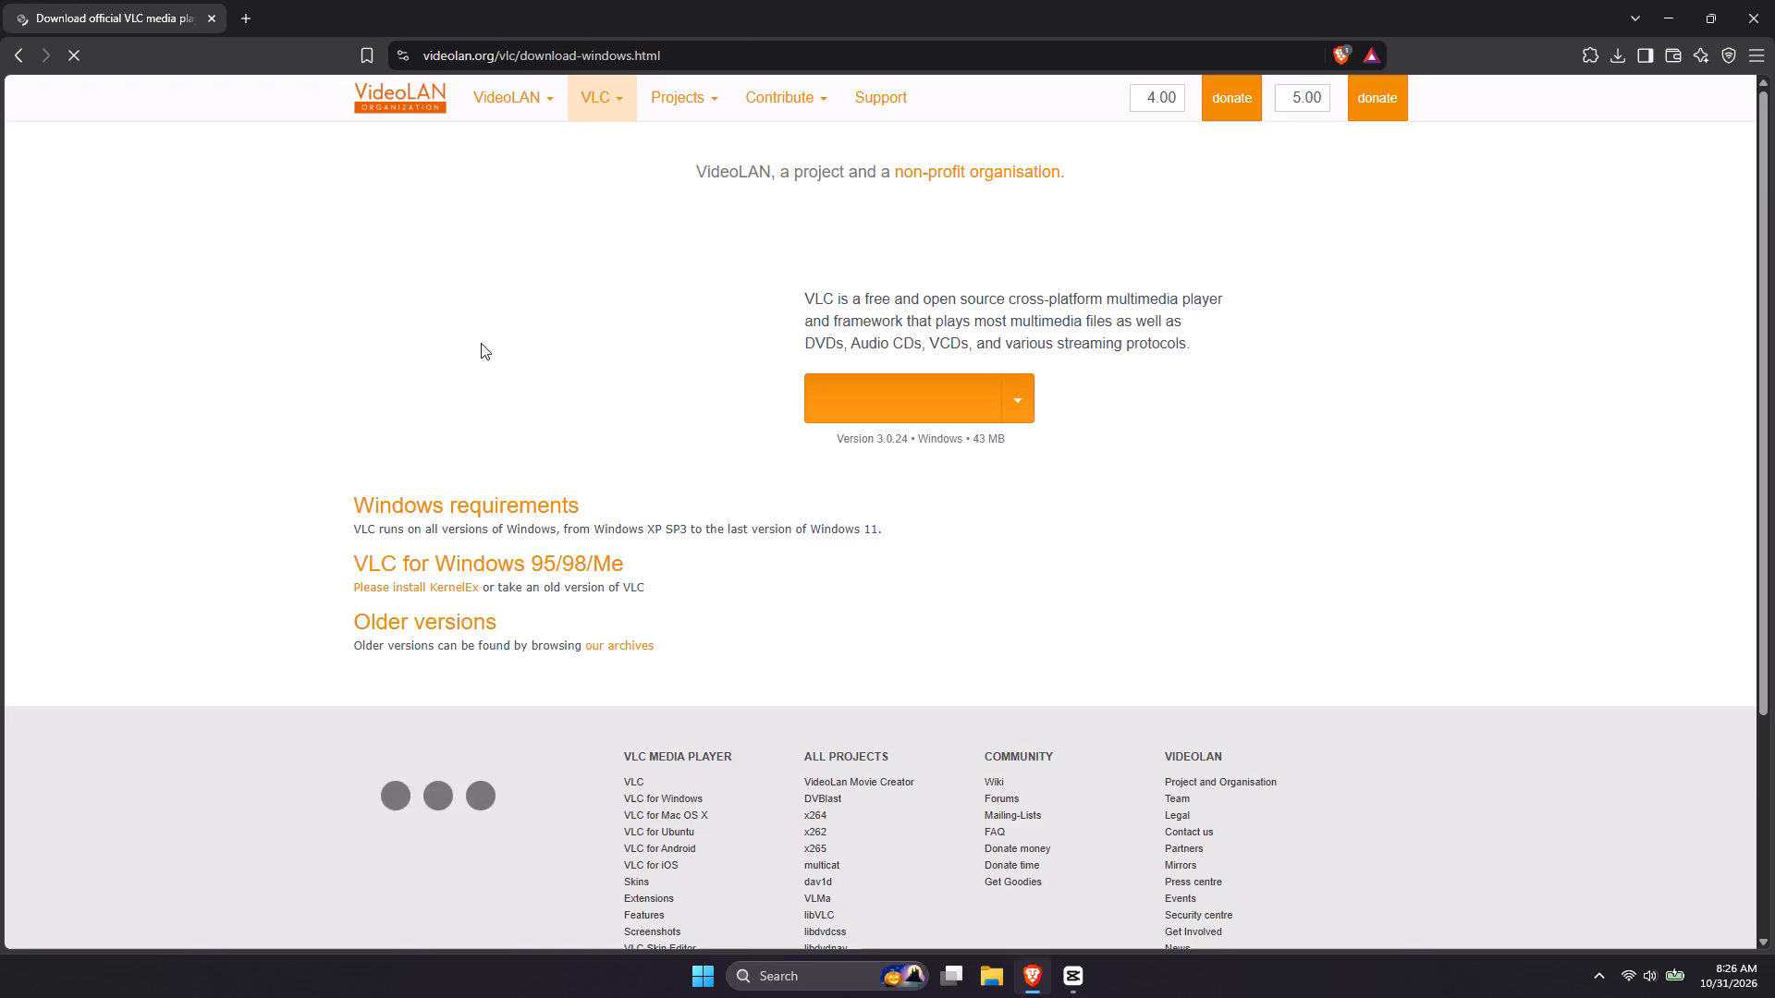
Download the VLC installer vlc-3.0.24-win64.exe into the Downloads folder.
{"action": "left_click", "coordinate": [882, 403]}
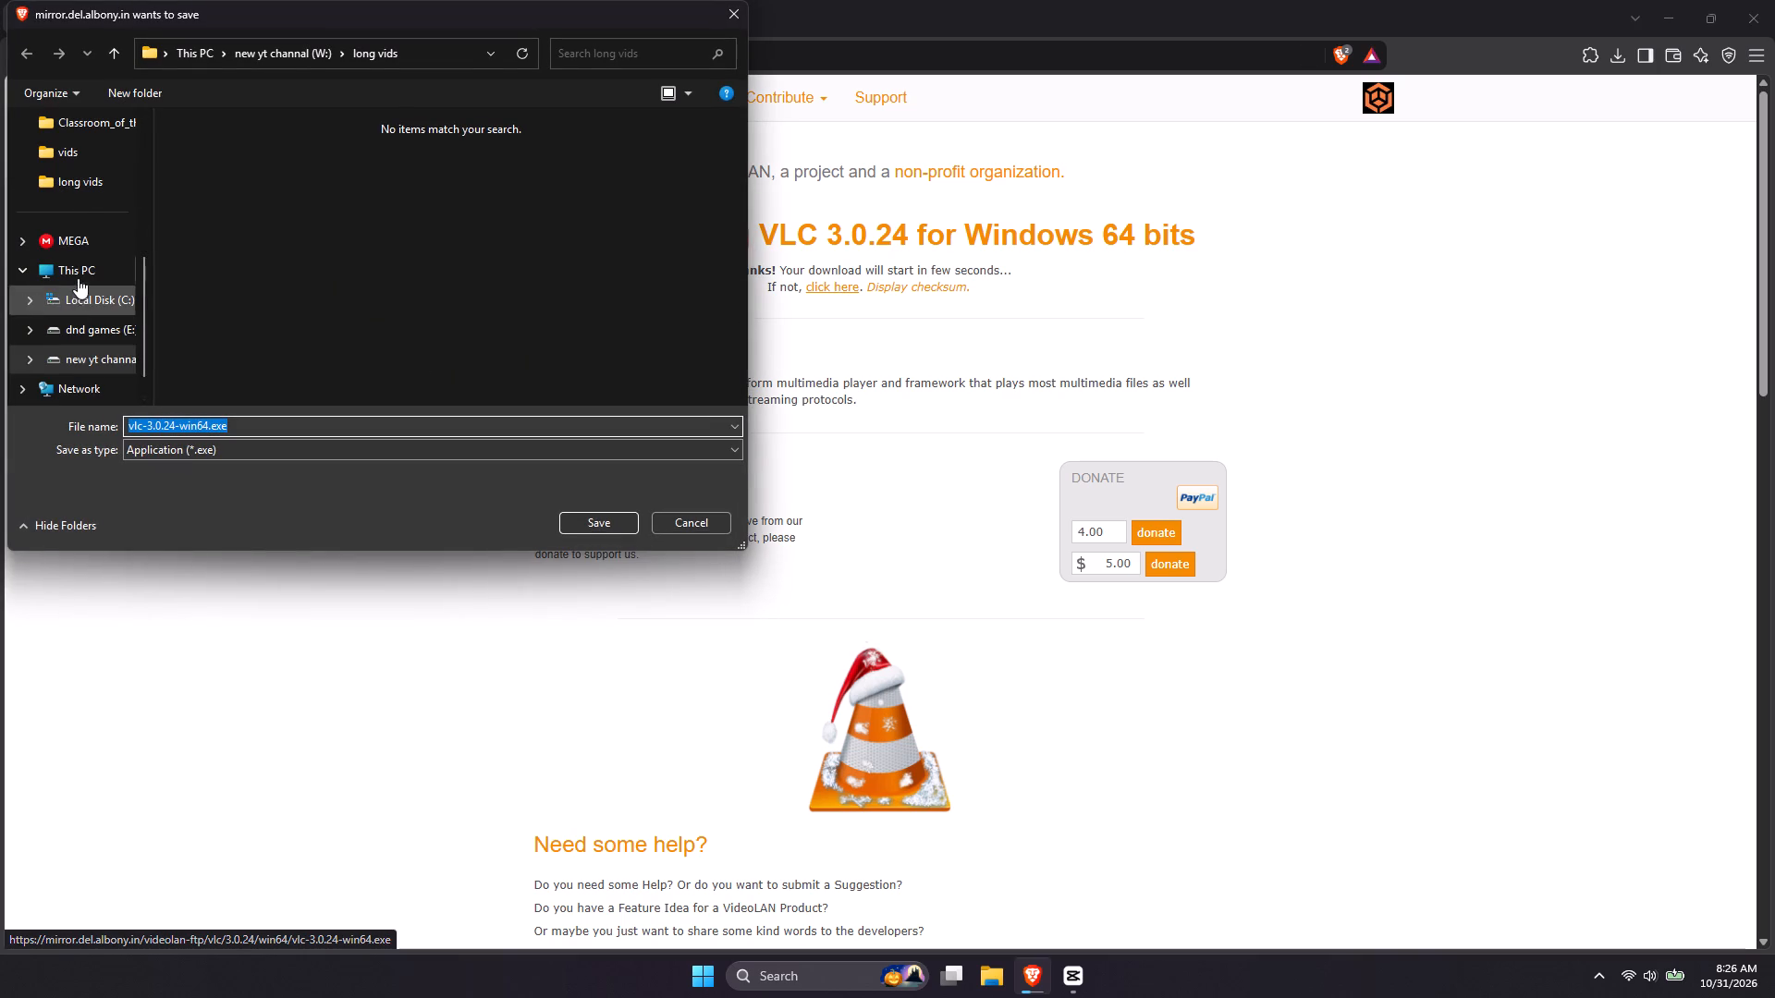
{"action": "scroll", "coordinate": [97, 304], "scroll_direction": "up", "scroll_amount": 7}
{"action": "left_click", "coordinate": [92, 248]}
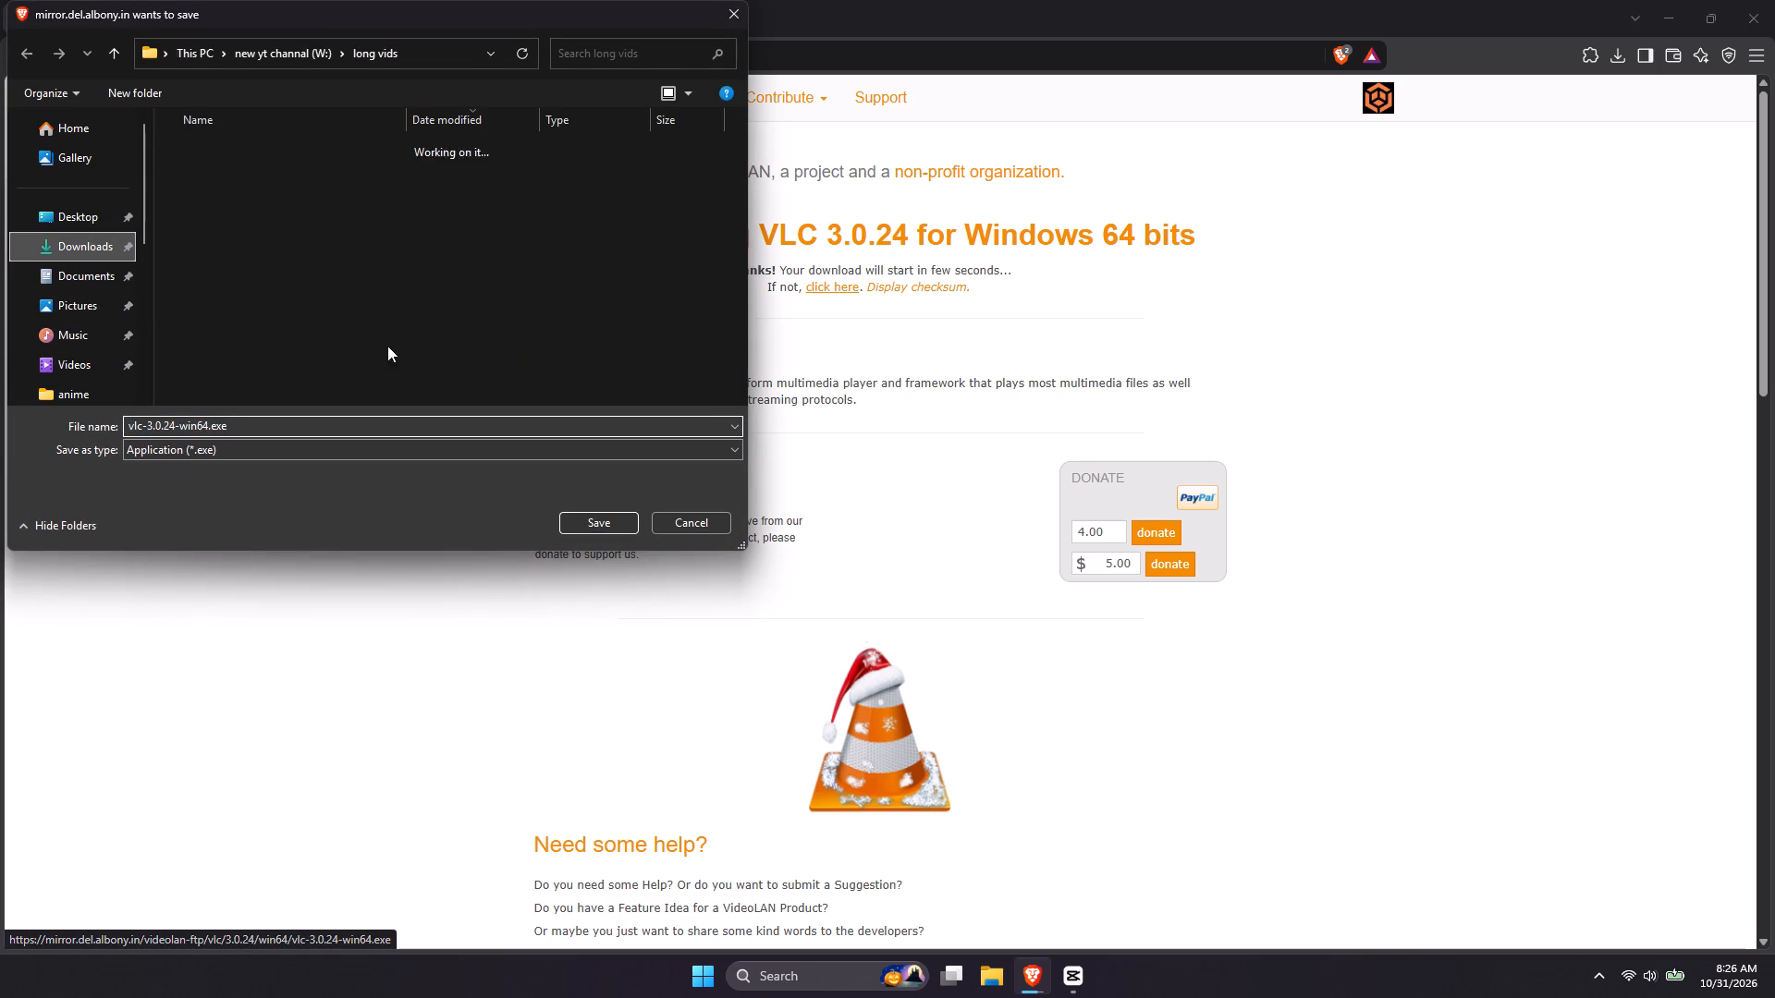
{"action": "left_click", "coordinate": [589, 520]}
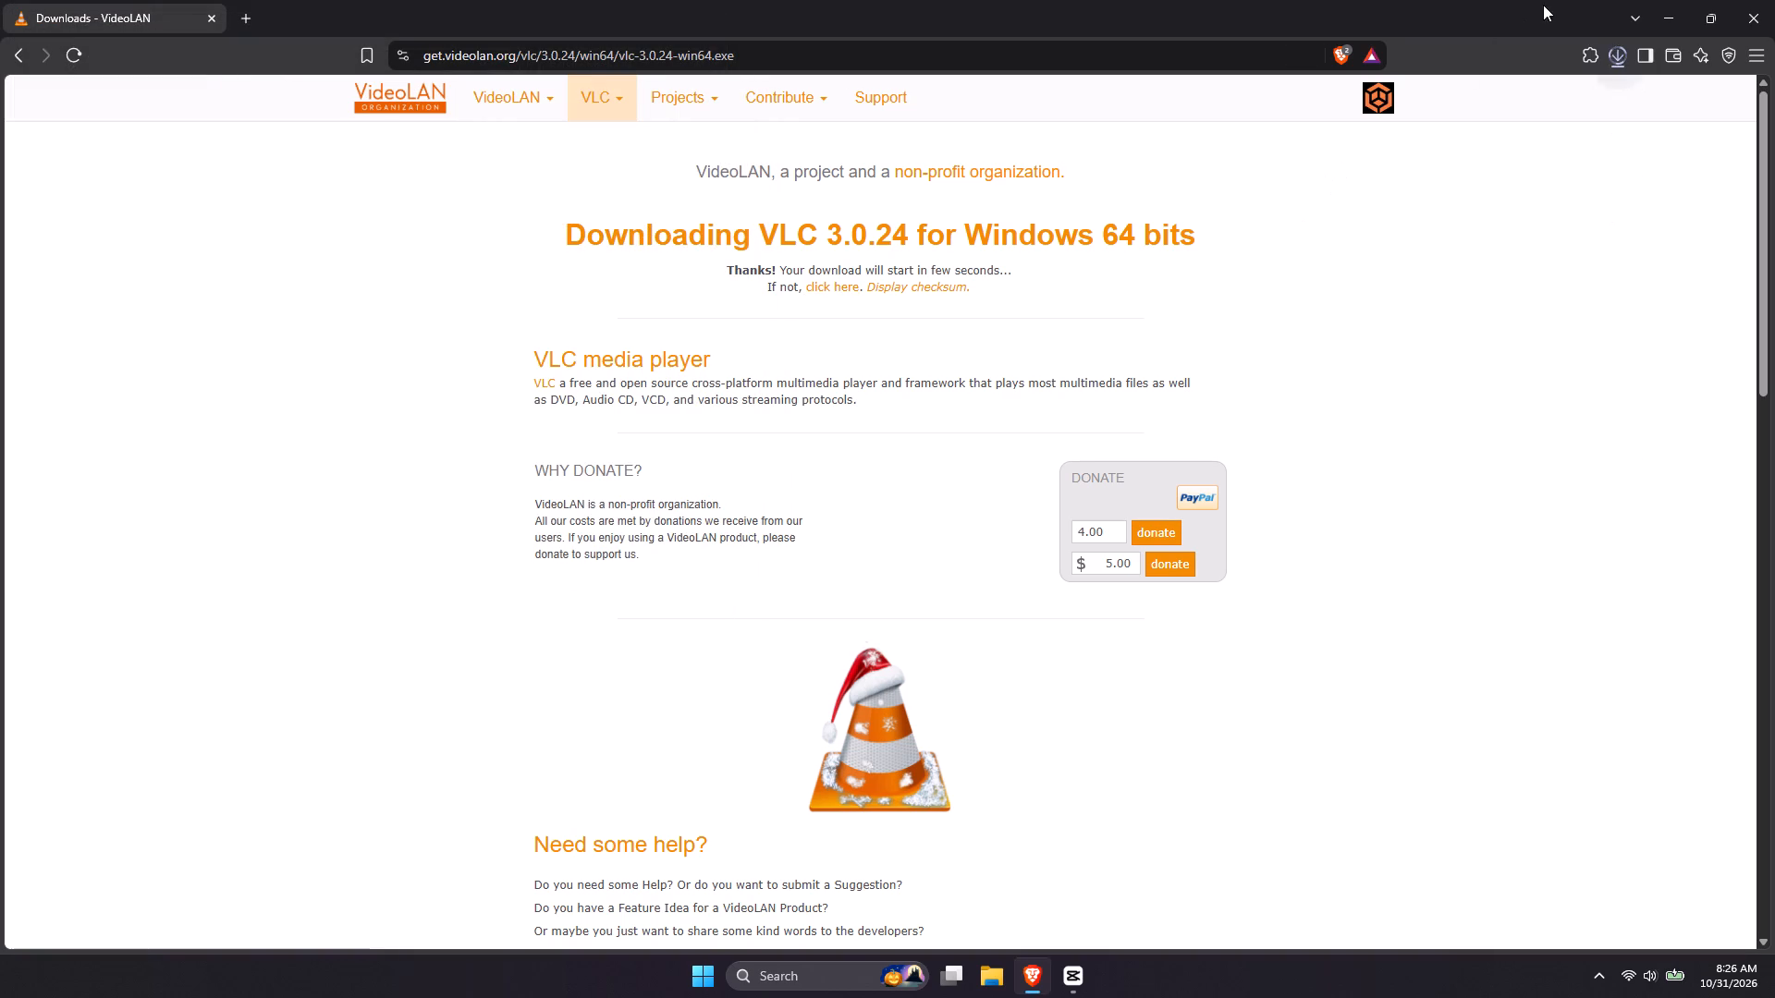
Run the downloaded VLC installer, close the browser and start the VLC media player installation.
{"action": "left_click", "coordinate": [1614, 60]}
{"action": "left_click", "coordinate": [1610, 61]}
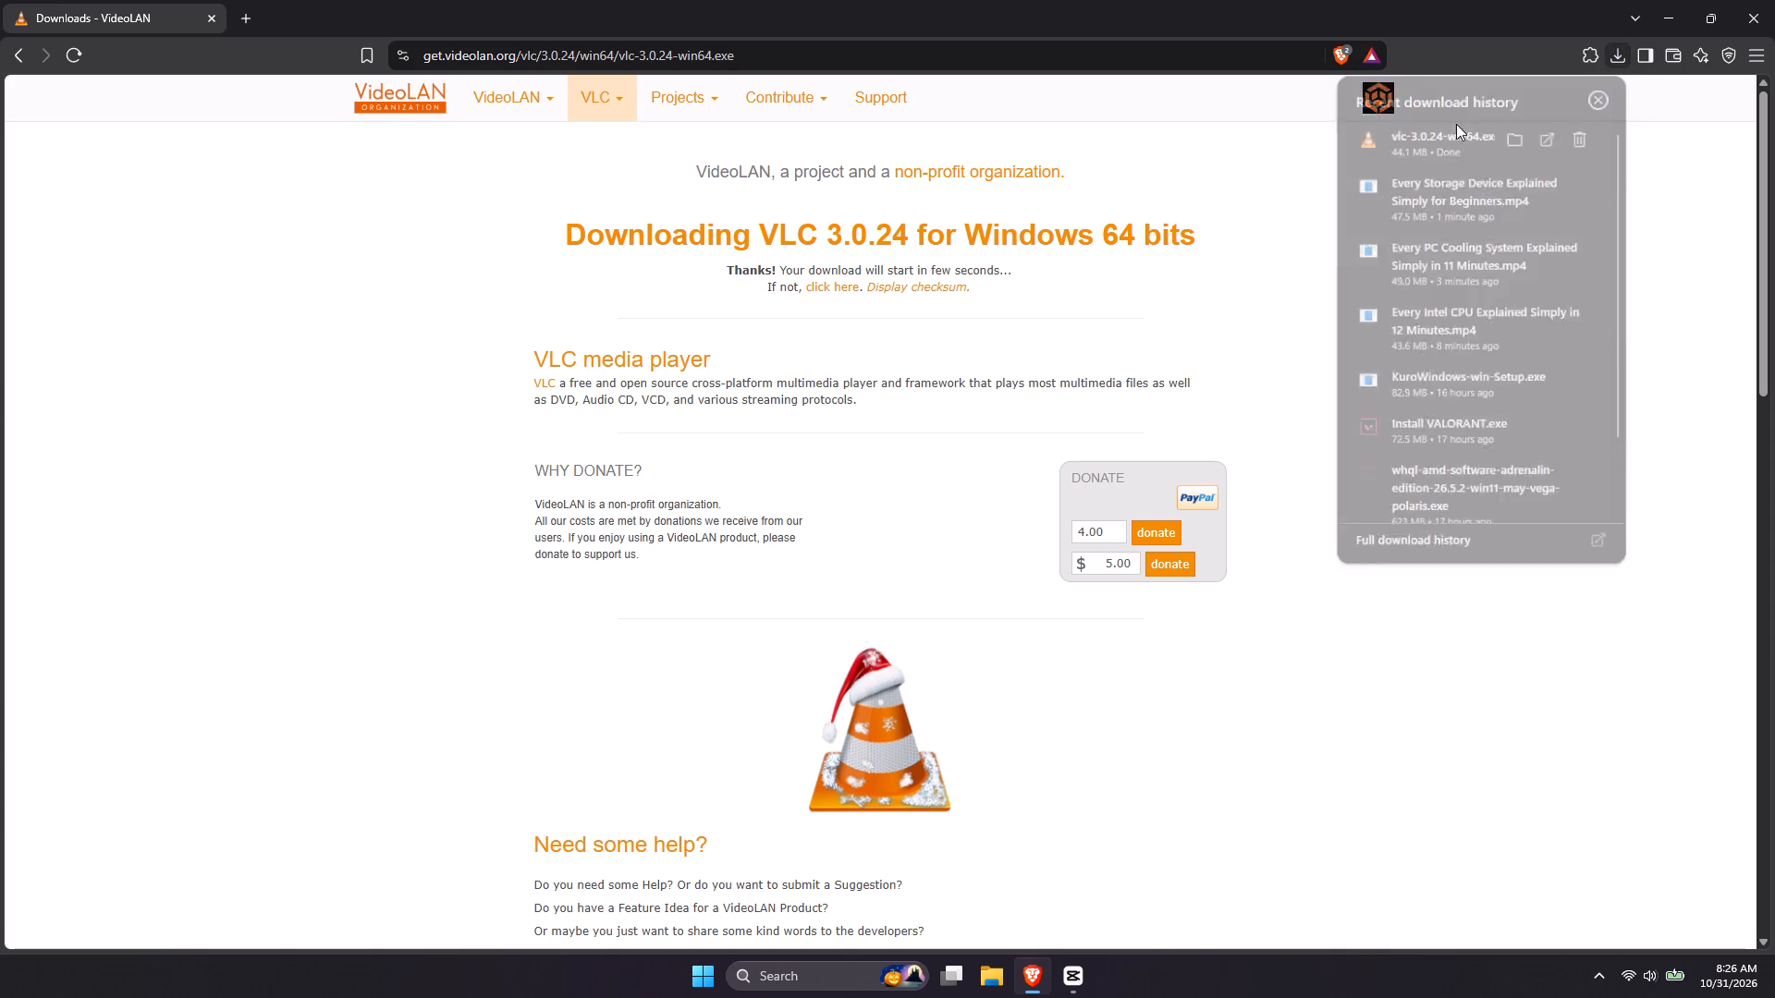
{"action": "left_click", "coordinate": [1452, 126]}
{"action": "left_click", "coordinate": [934, 505]}
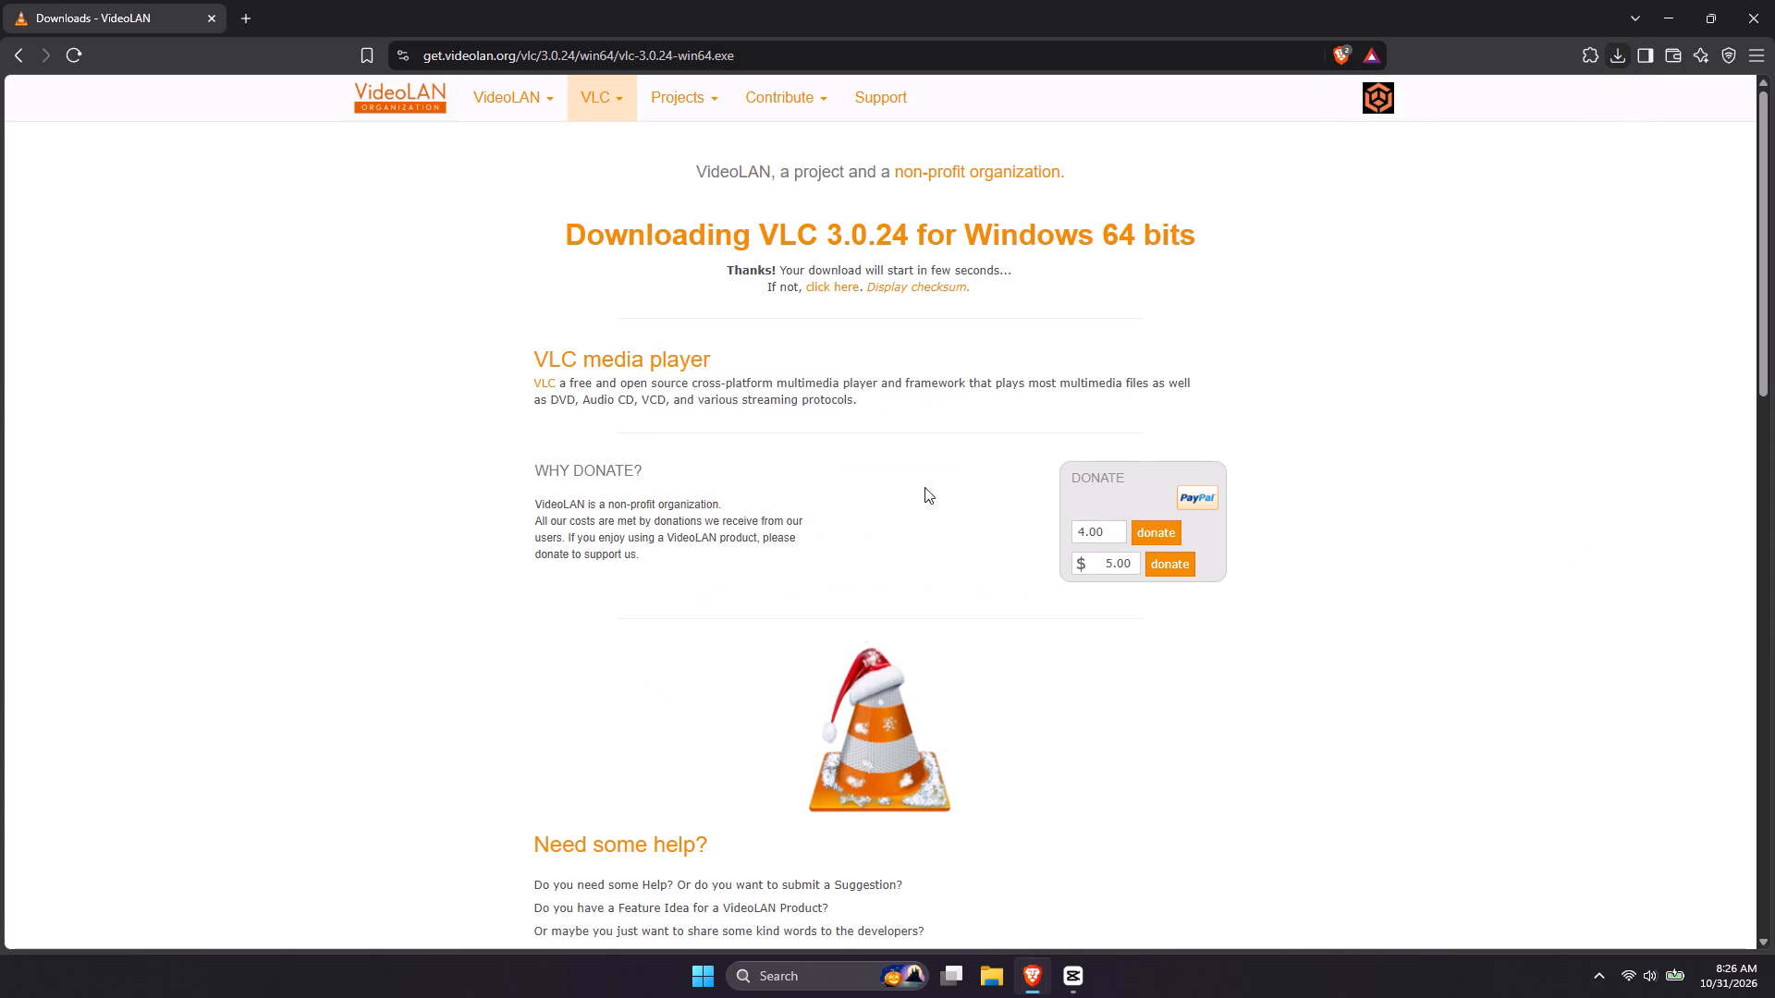
{"action": "left_click", "coordinate": [1774, 0]}
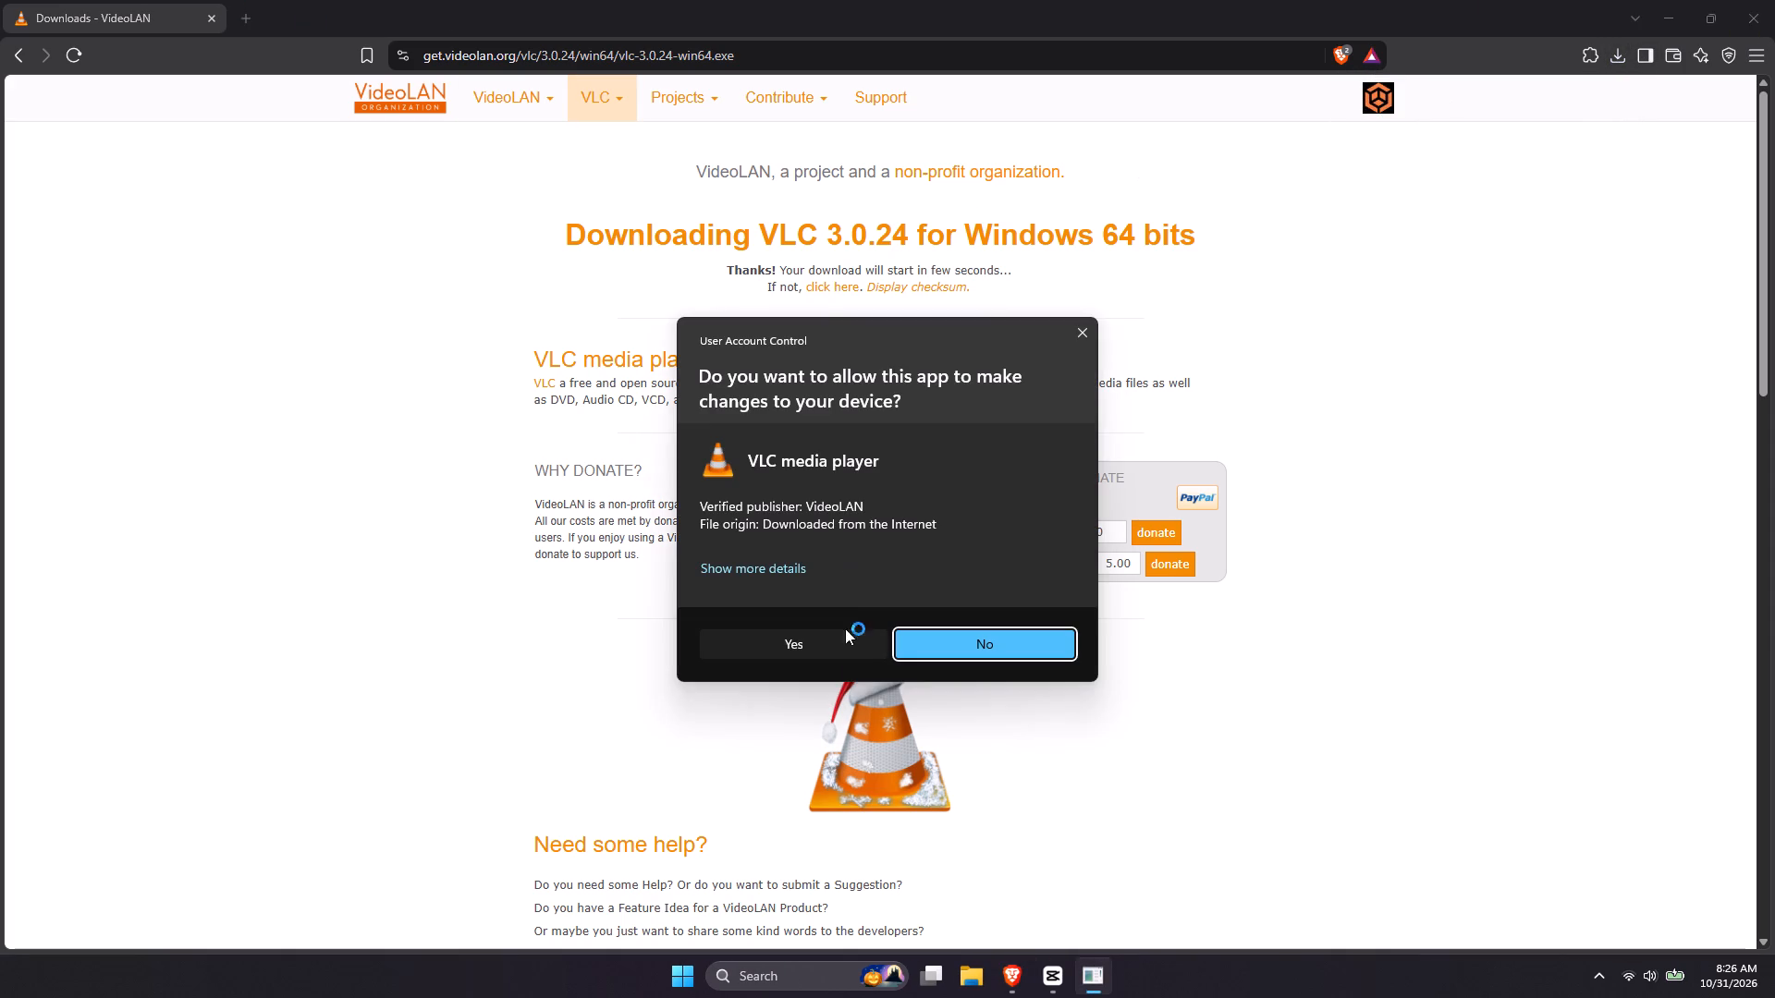
{"action": "left_click", "coordinate": [1774, 0]}
{"action": "left_click_drag", "start_coordinate": [964, 513], "coordinate": [944, 625]}
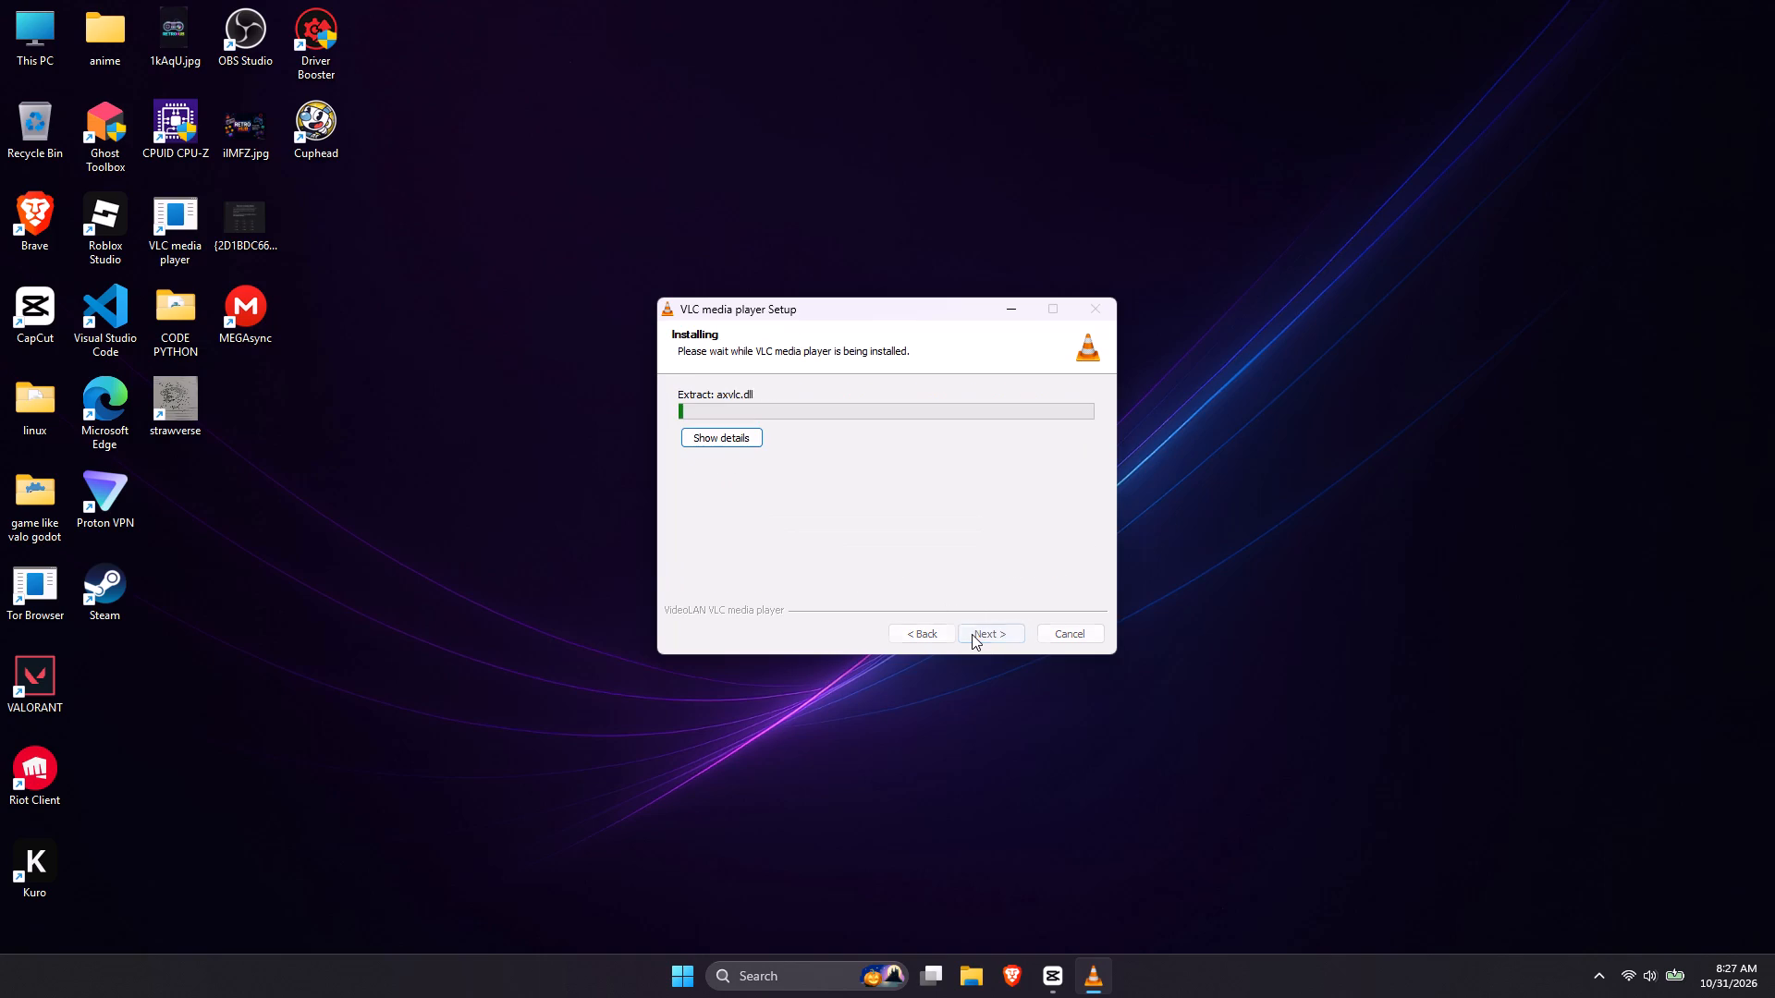
Switch to CapCut and create a new video project.
{"action": "left_click", "coordinate": [1045, 969]}
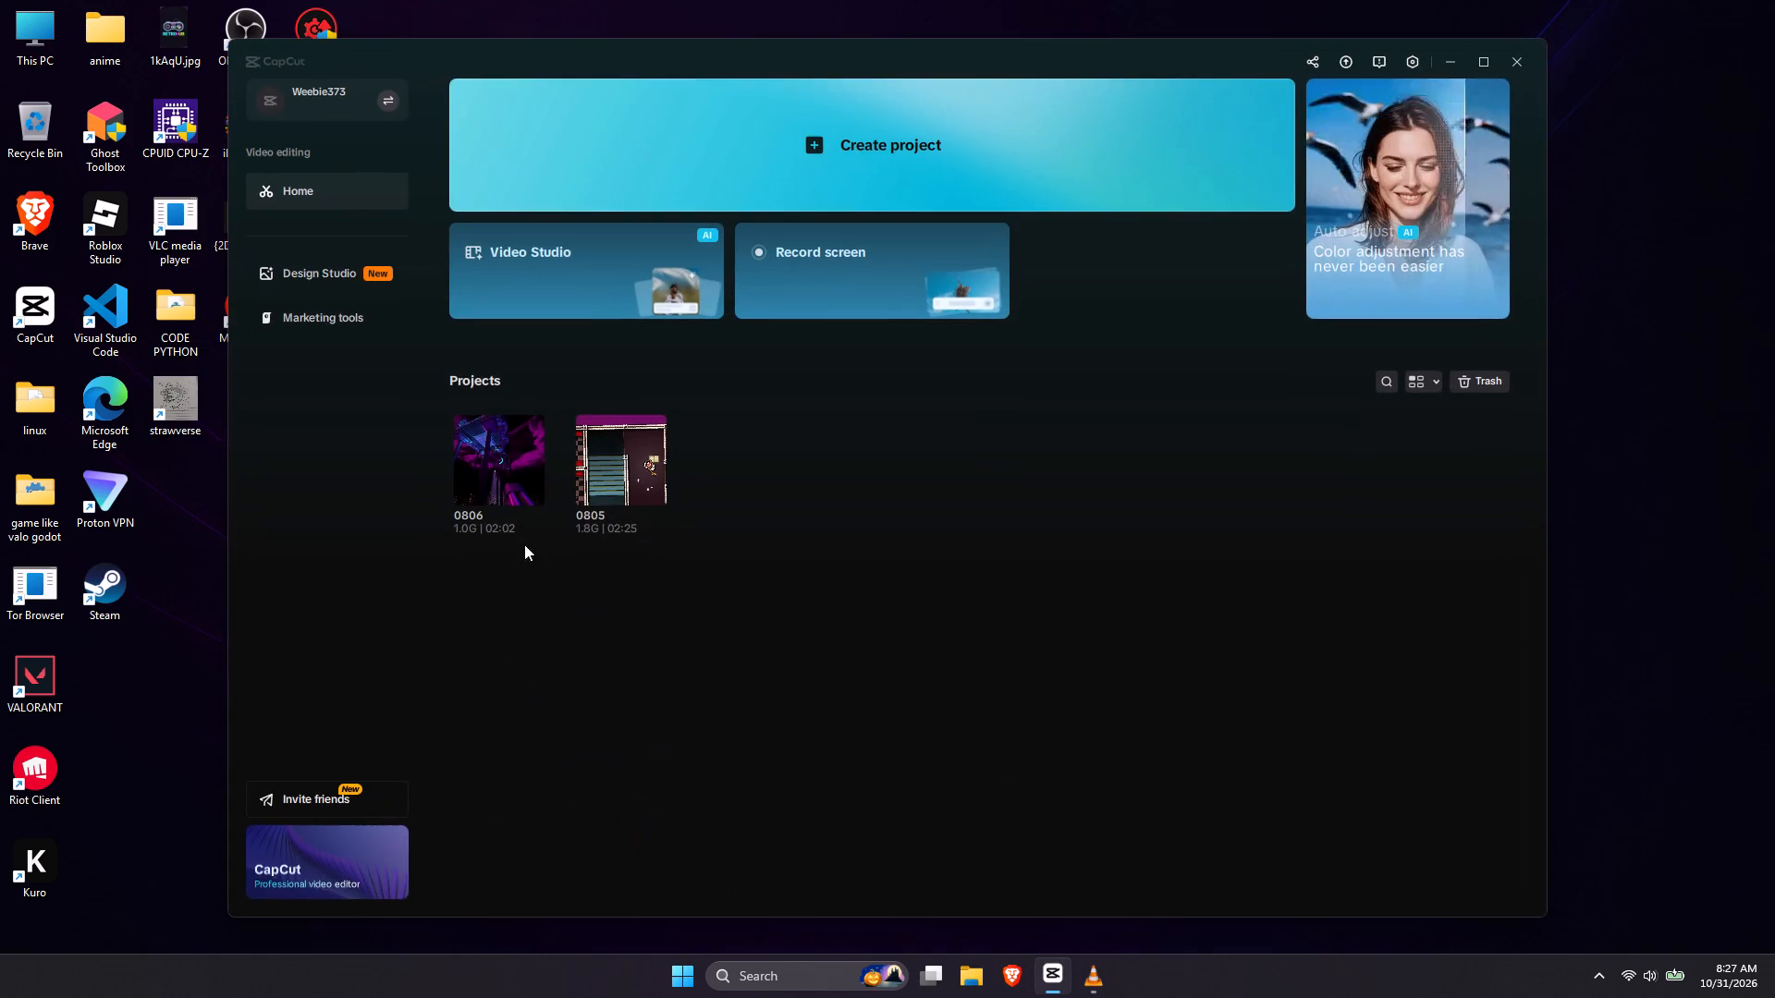
{"action": "left_click", "coordinate": [753, 120]}
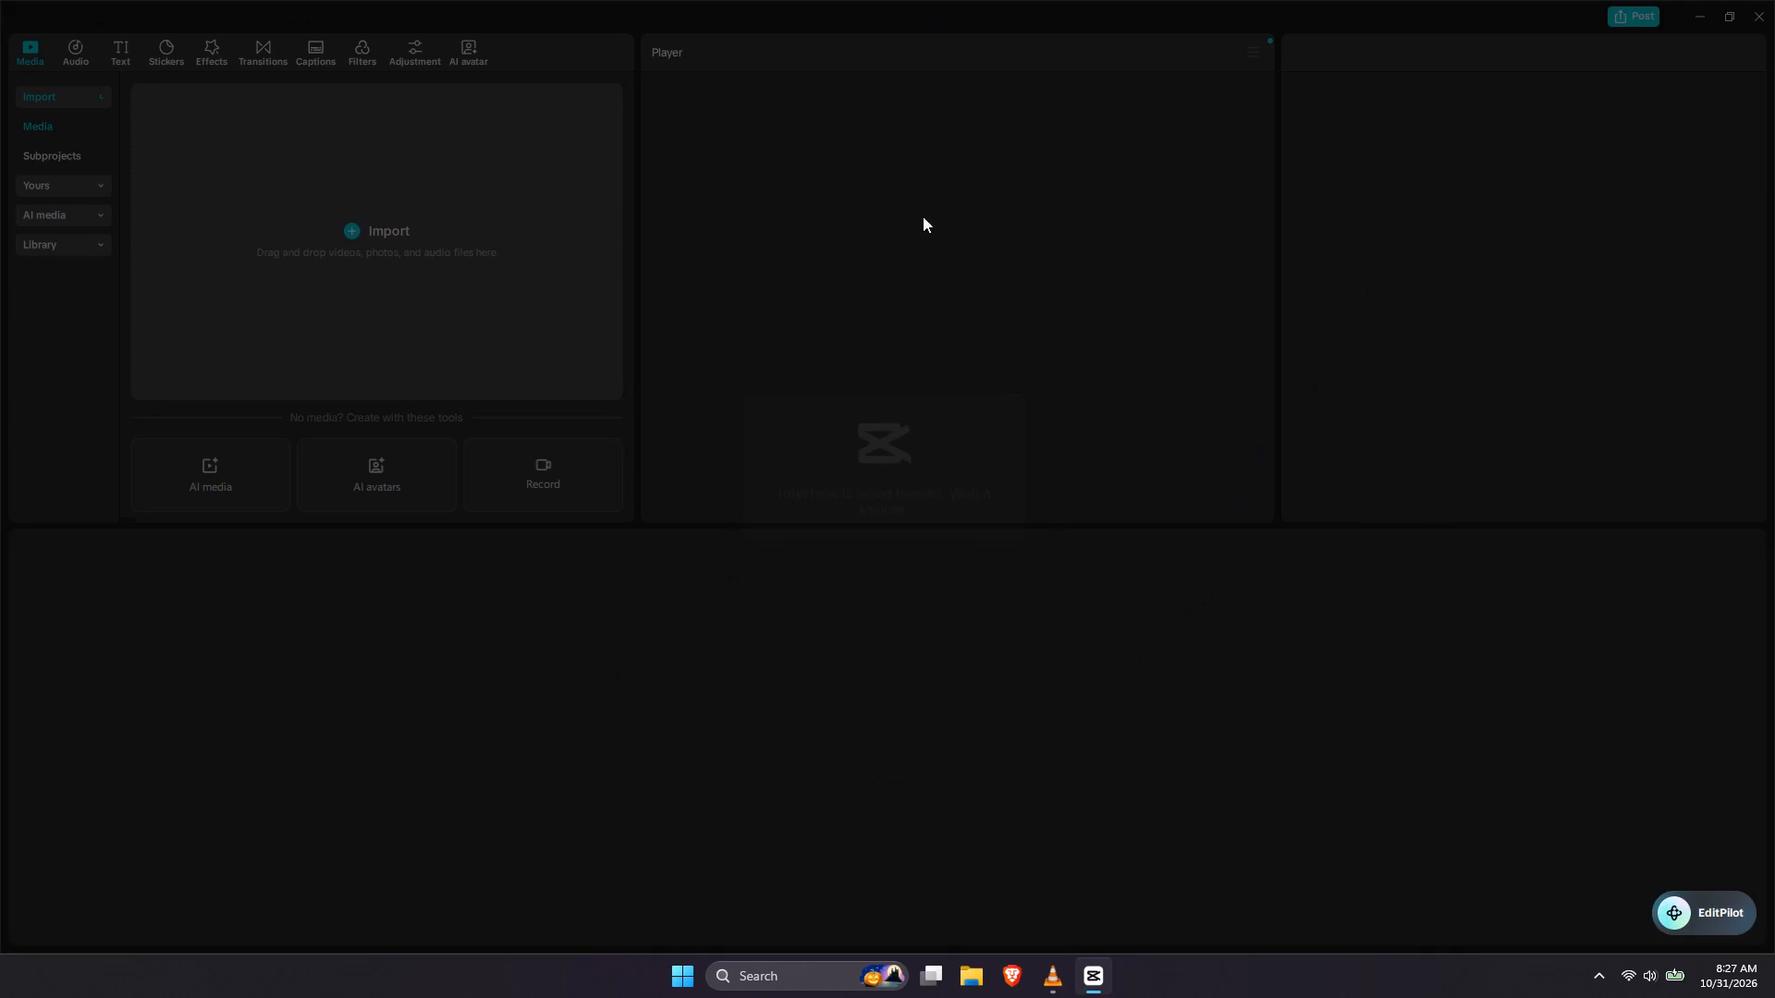
In File Explorer, create a folder named "vid 1 shorts" inside the shorts folder on the new yt channal (W:) drive.
{"action": "left_click", "coordinate": [966, 975]}
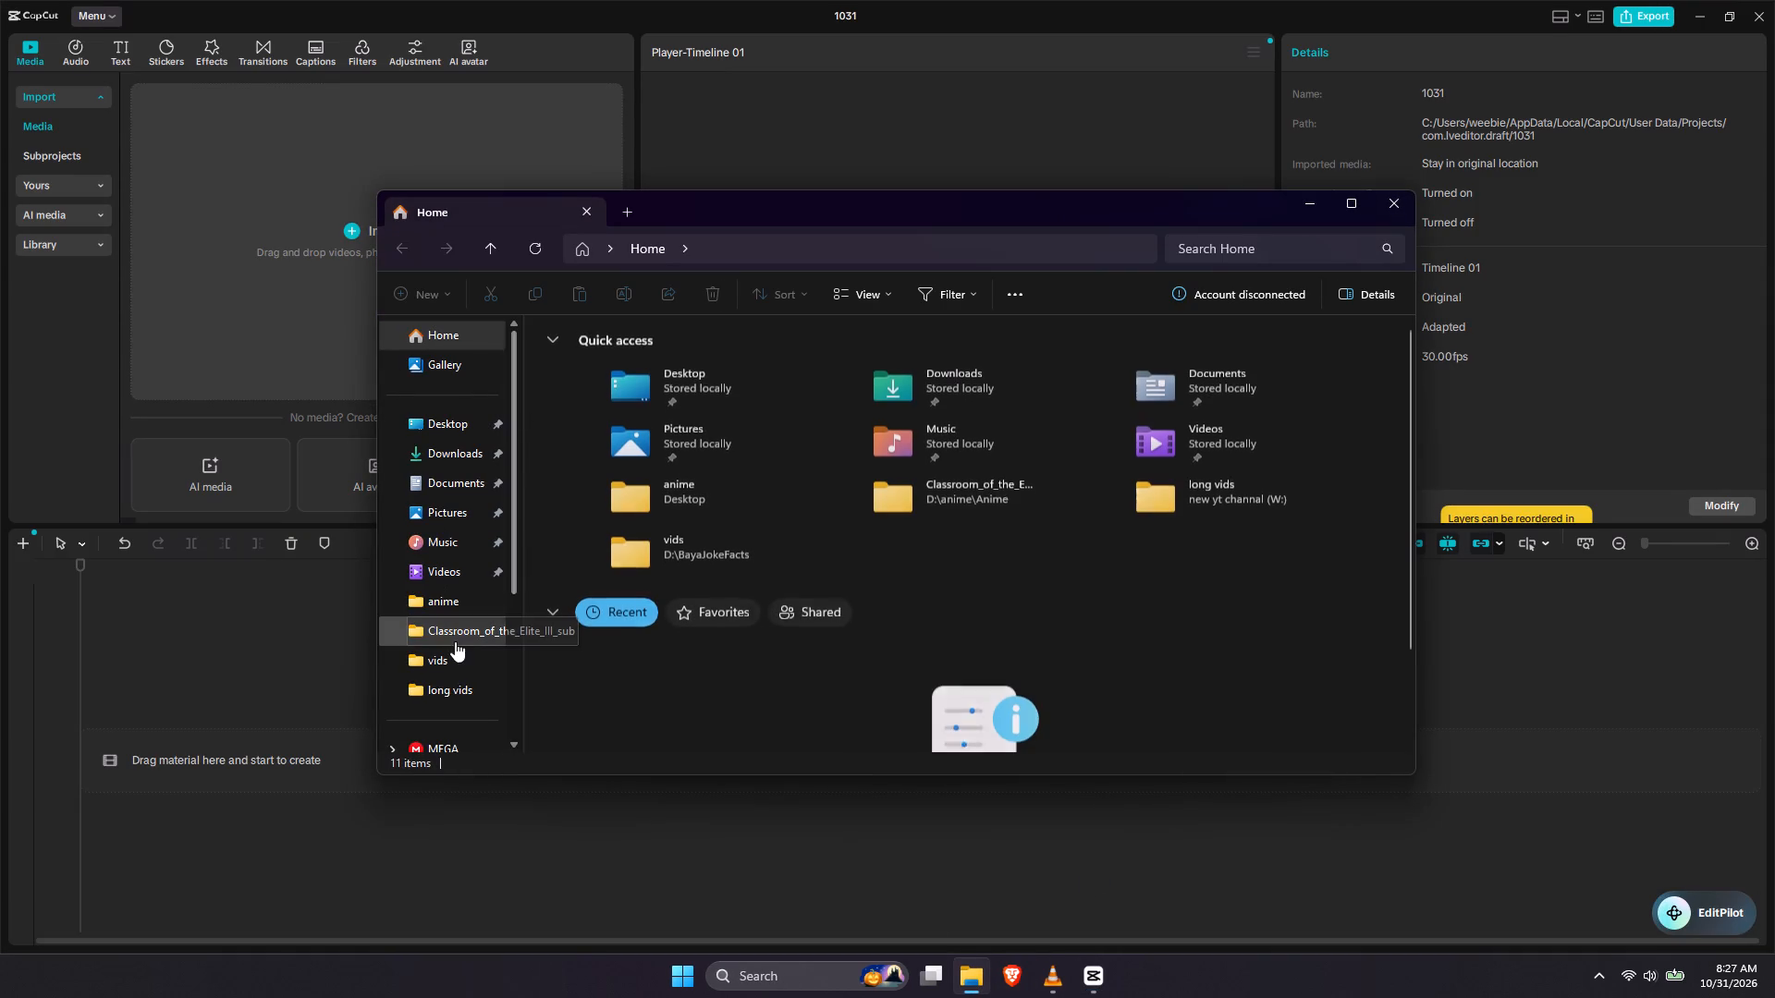
{"action": "scroll", "coordinate": [465, 663], "scroll_direction": "down", "scroll_amount": 6}
{"action": "left_click", "coordinate": [471, 664]}
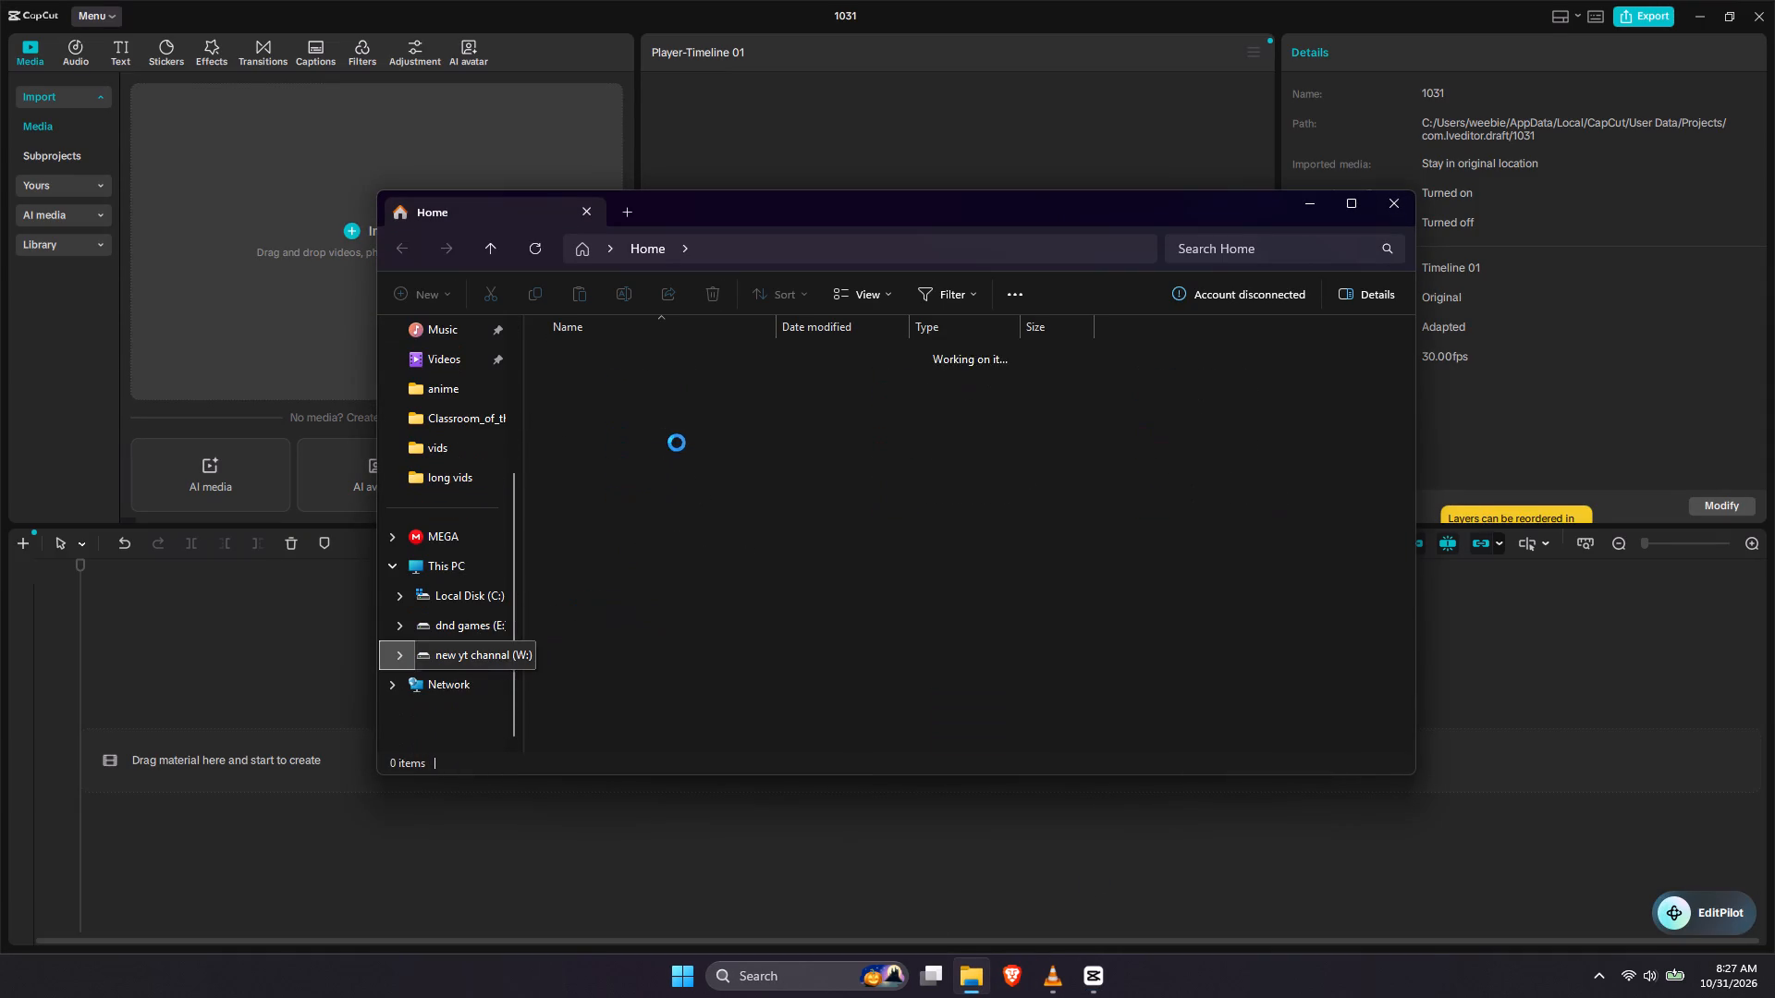
{"action": "right_click", "coordinate": [679, 435]}
{"action": "left_click", "coordinate": [601, 426]}
{"action": "double_click", "coordinate": [616, 381]}
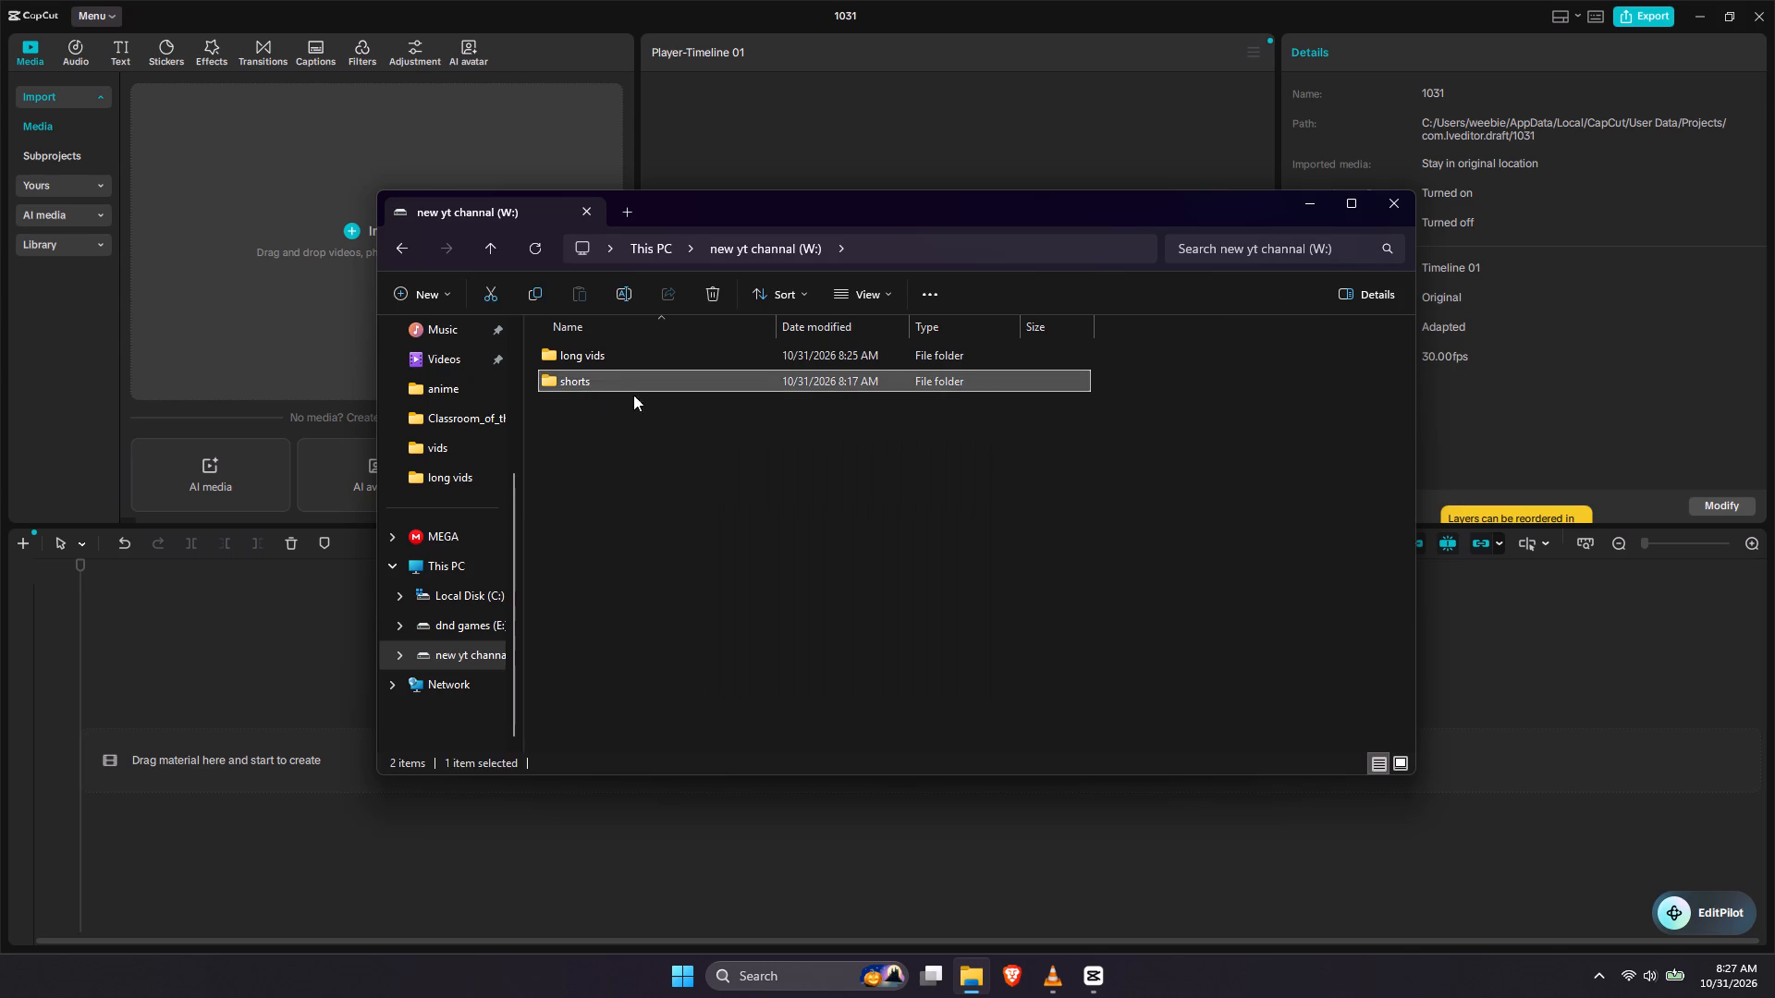
{"action": "left_click", "coordinate": [724, 442]}
{"action": "right_click", "coordinate": [680, 390]}
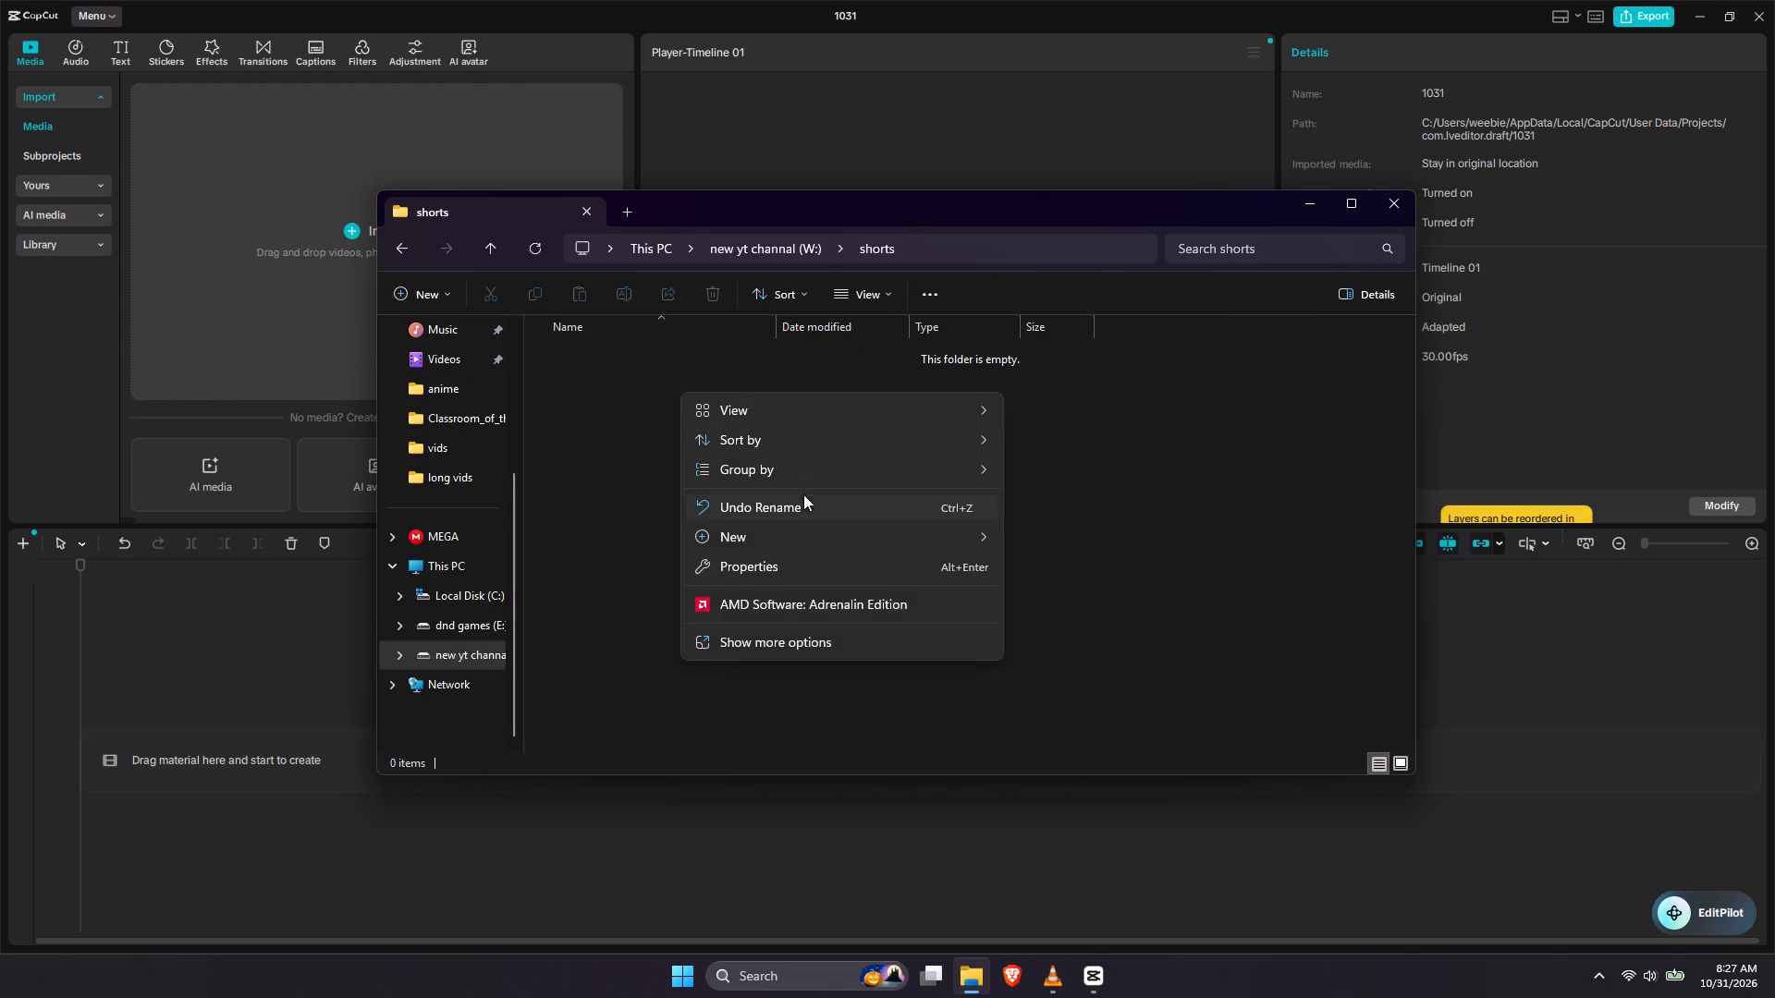
{"action": "left_click", "coordinate": [780, 540]}
{"action": "left_click", "coordinate": [1094, 546]}
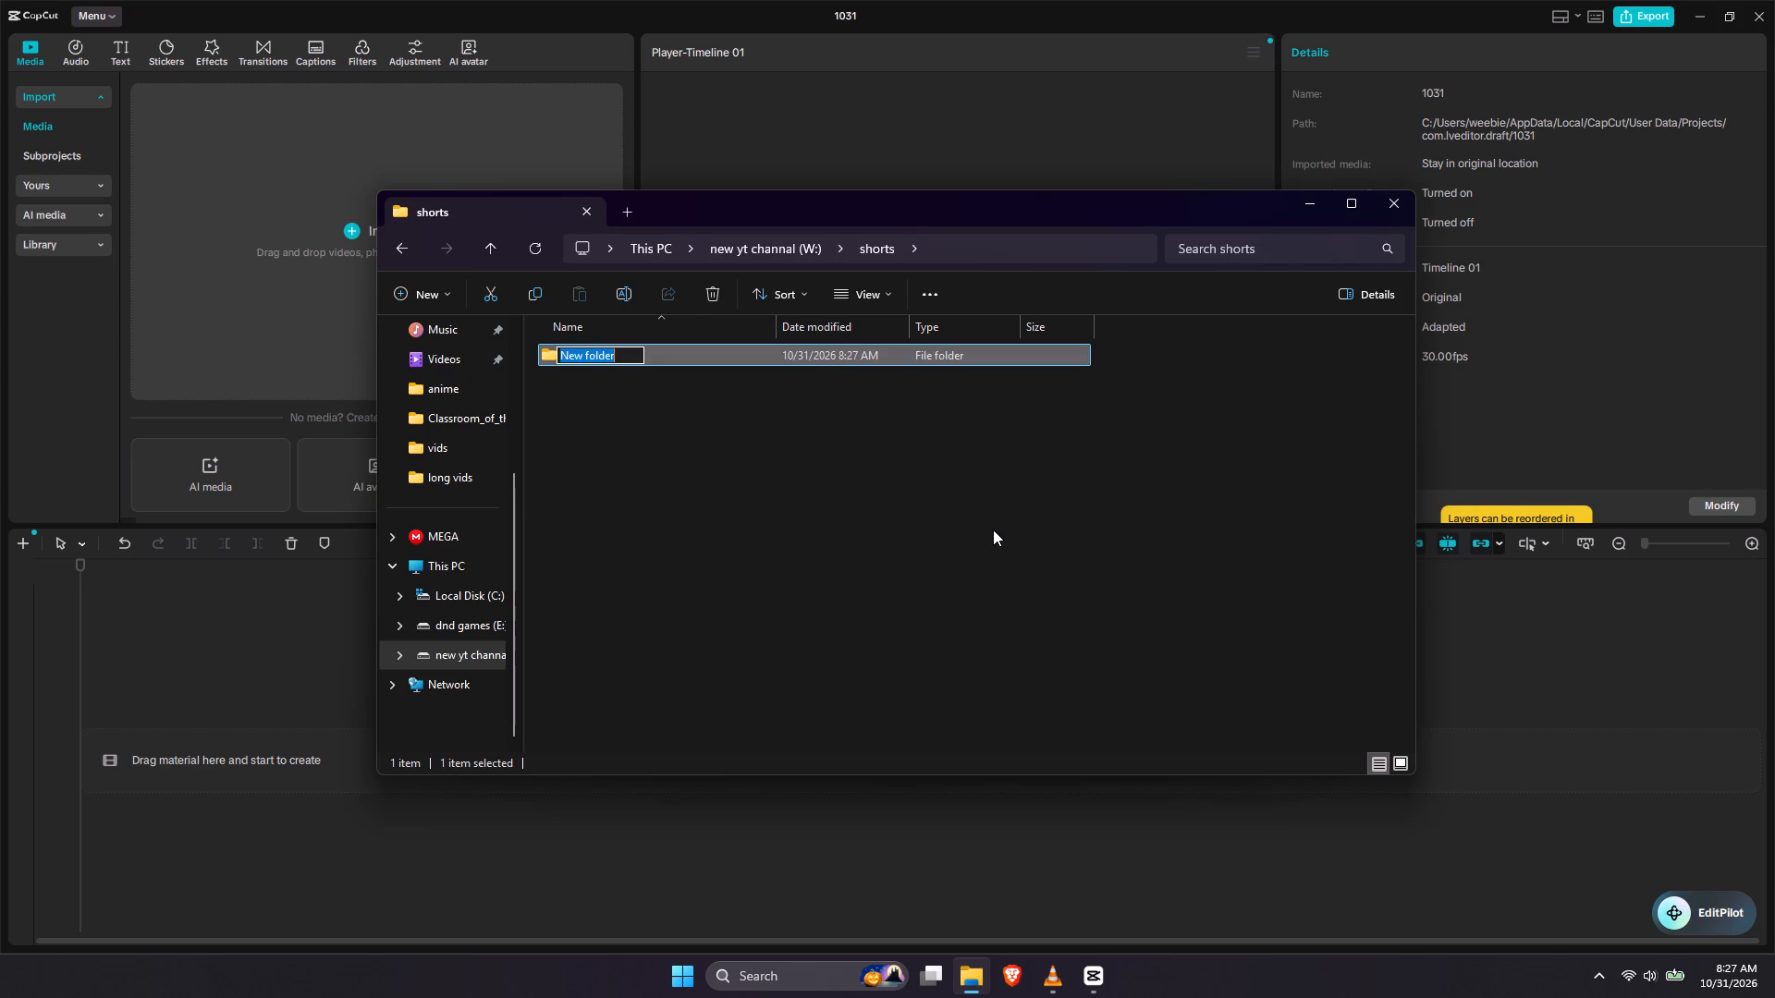
{"action": "type", "text": "vid 1 shorts"}
{"action": "key", "text": "space"}
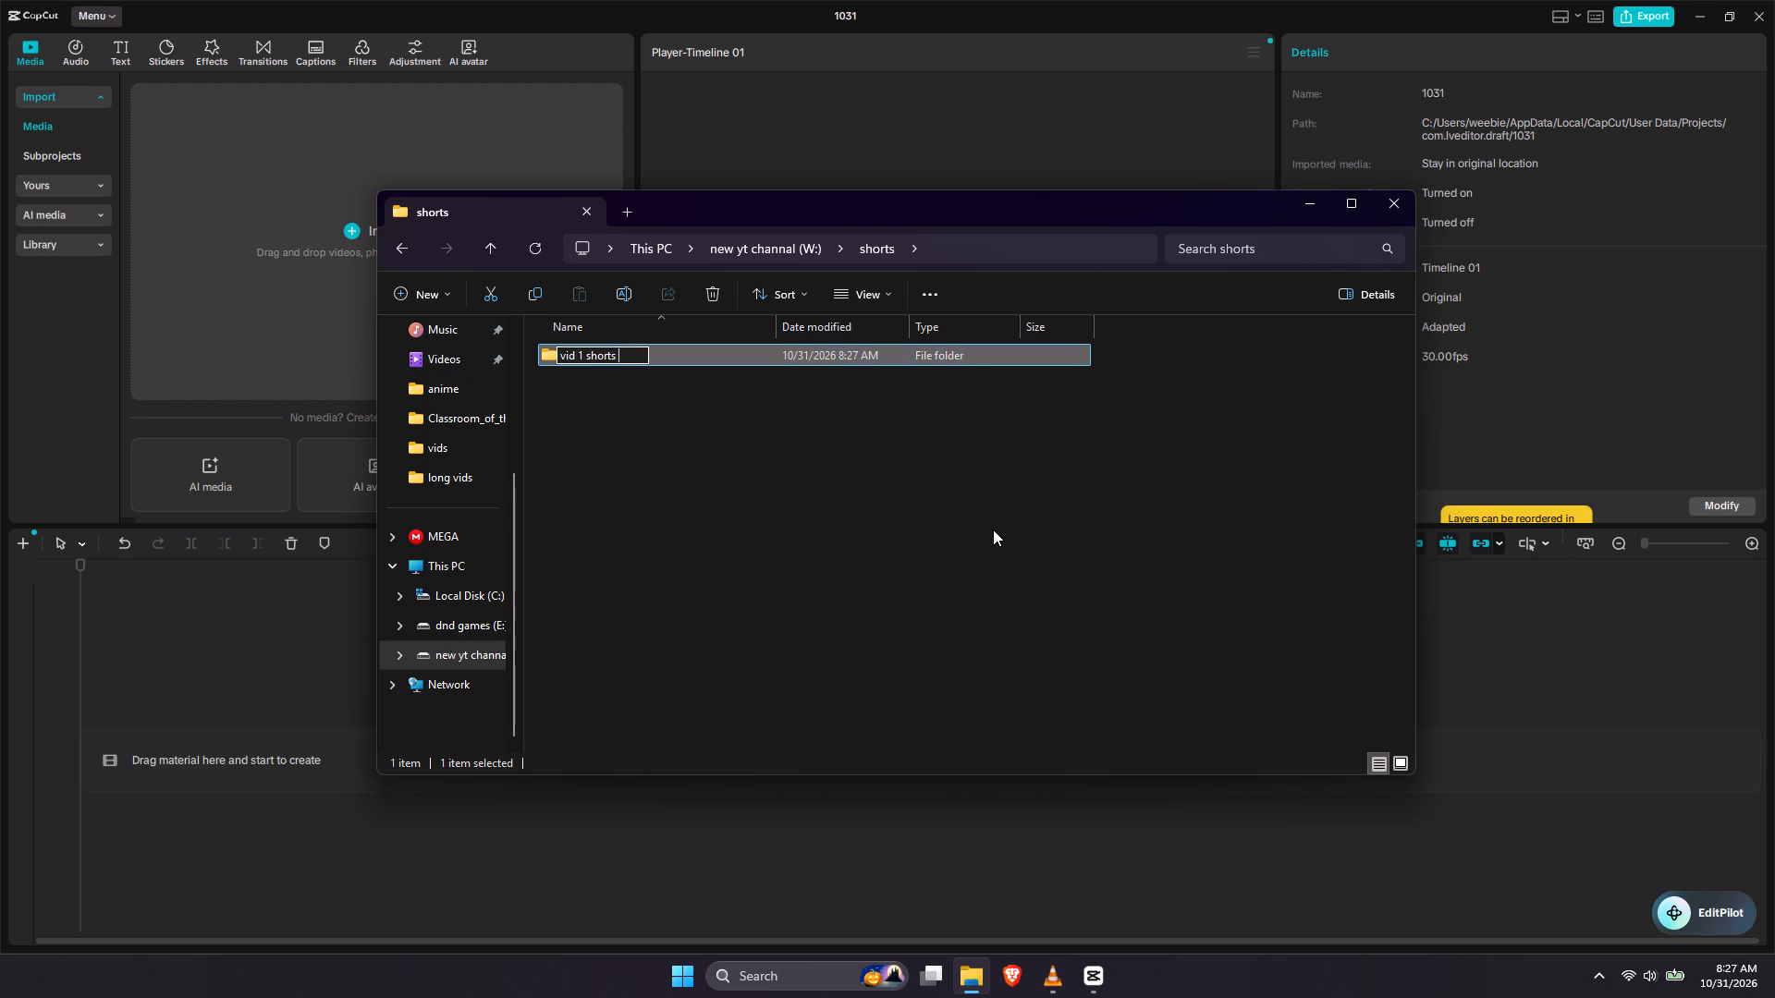
{"action": "key", "text": "Return"}
{"action": "left_click_drag", "start_coordinate": [993, 528], "coordinate": [1269, 520]}
{"action": "left_click", "coordinate": [1387, 213]}
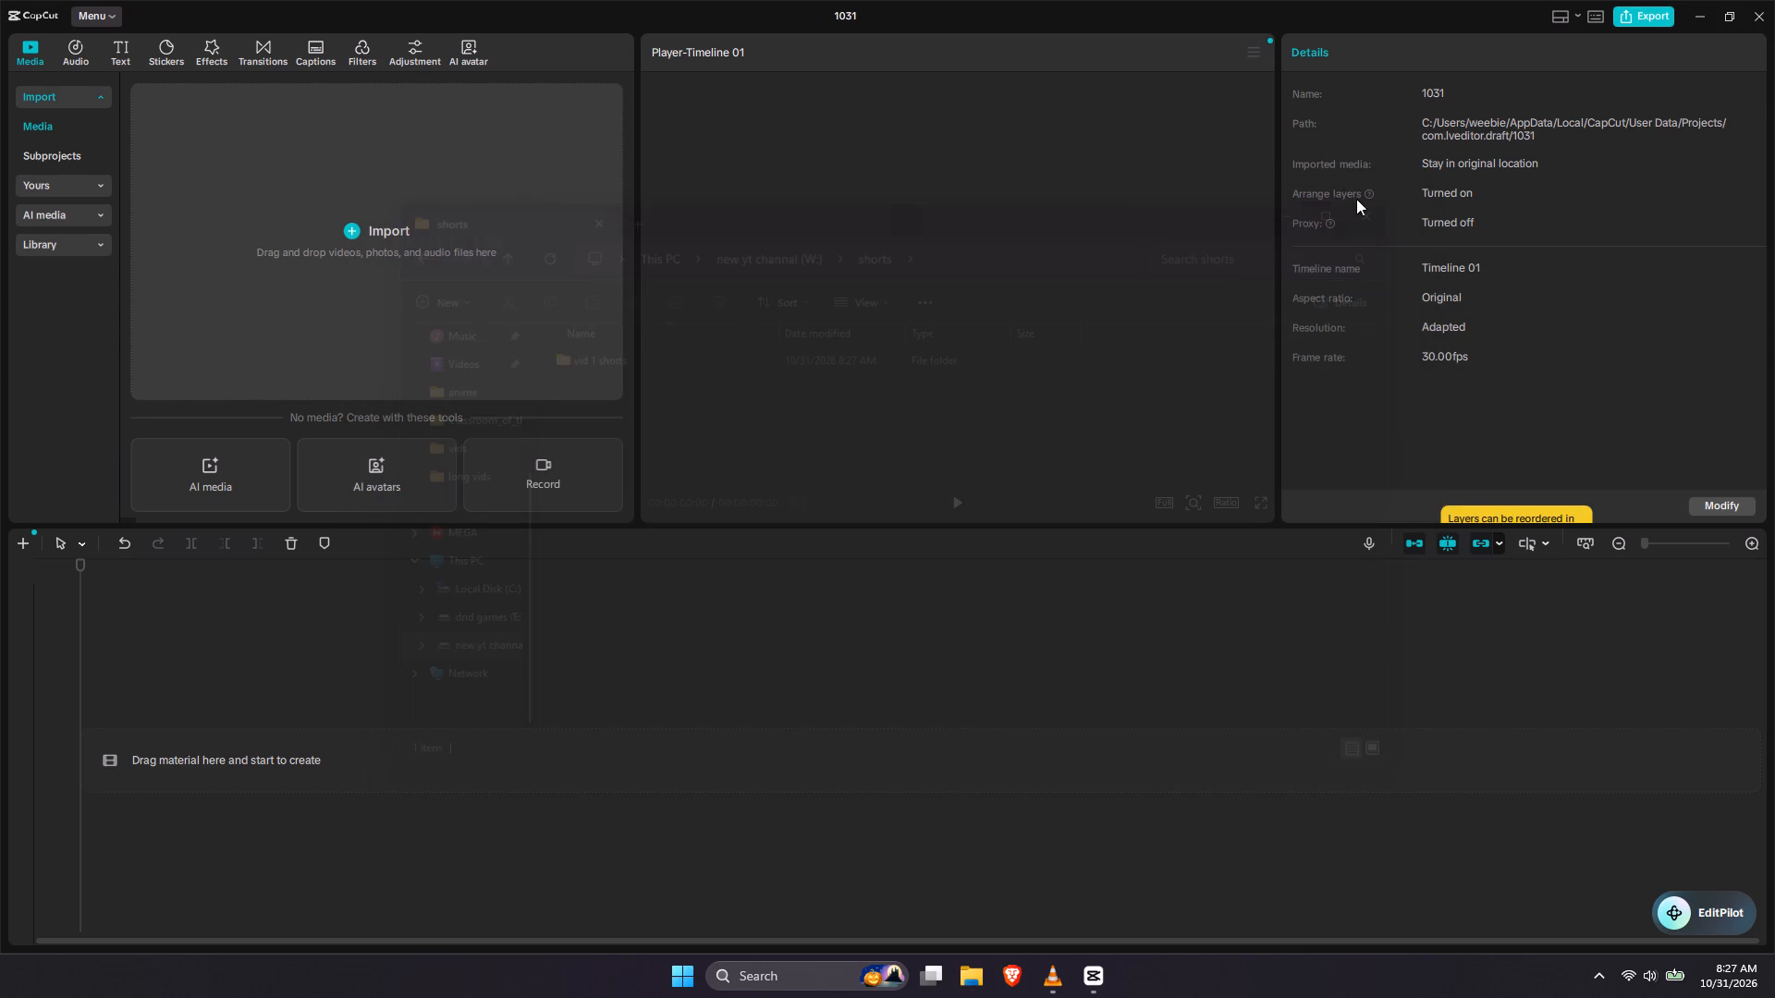
Import "Every Intel CPU Explained Simply in 12 Minutes.mp4" from the long vids folder on drive W: into the CapCut project.
{"action": "left_click", "coordinate": [388, 238]}
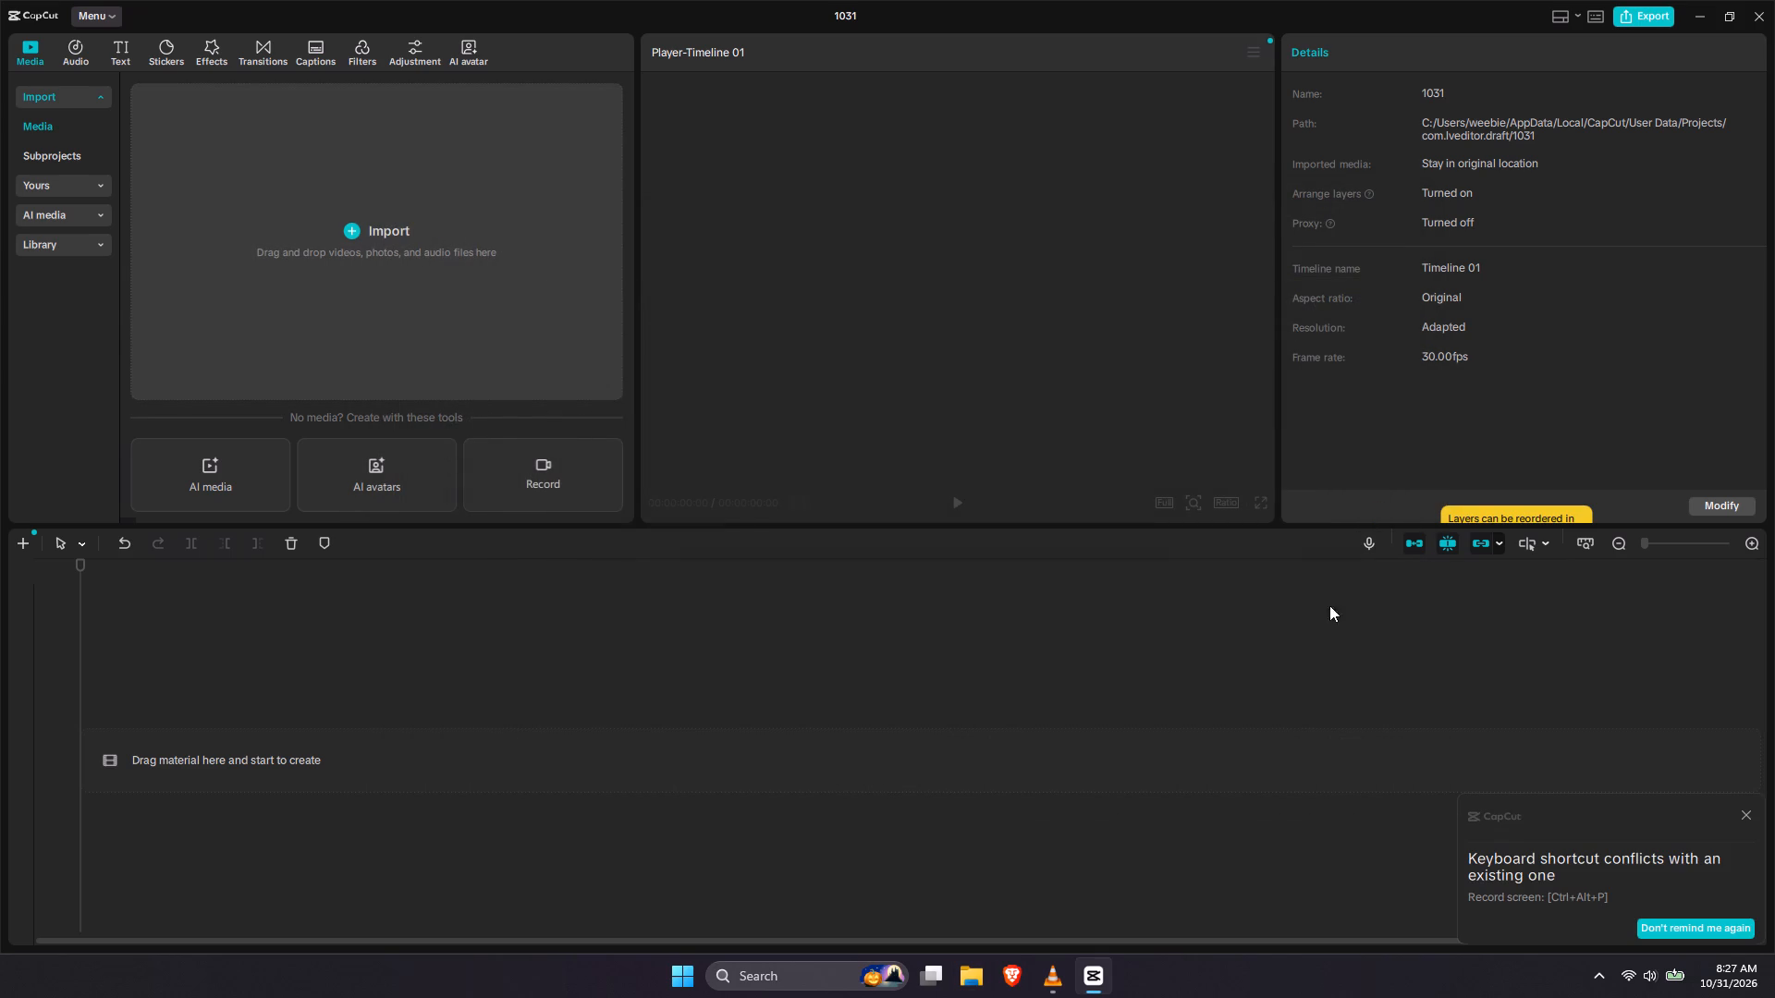
{"action": "left_click", "coordinate": [1749, 810]}
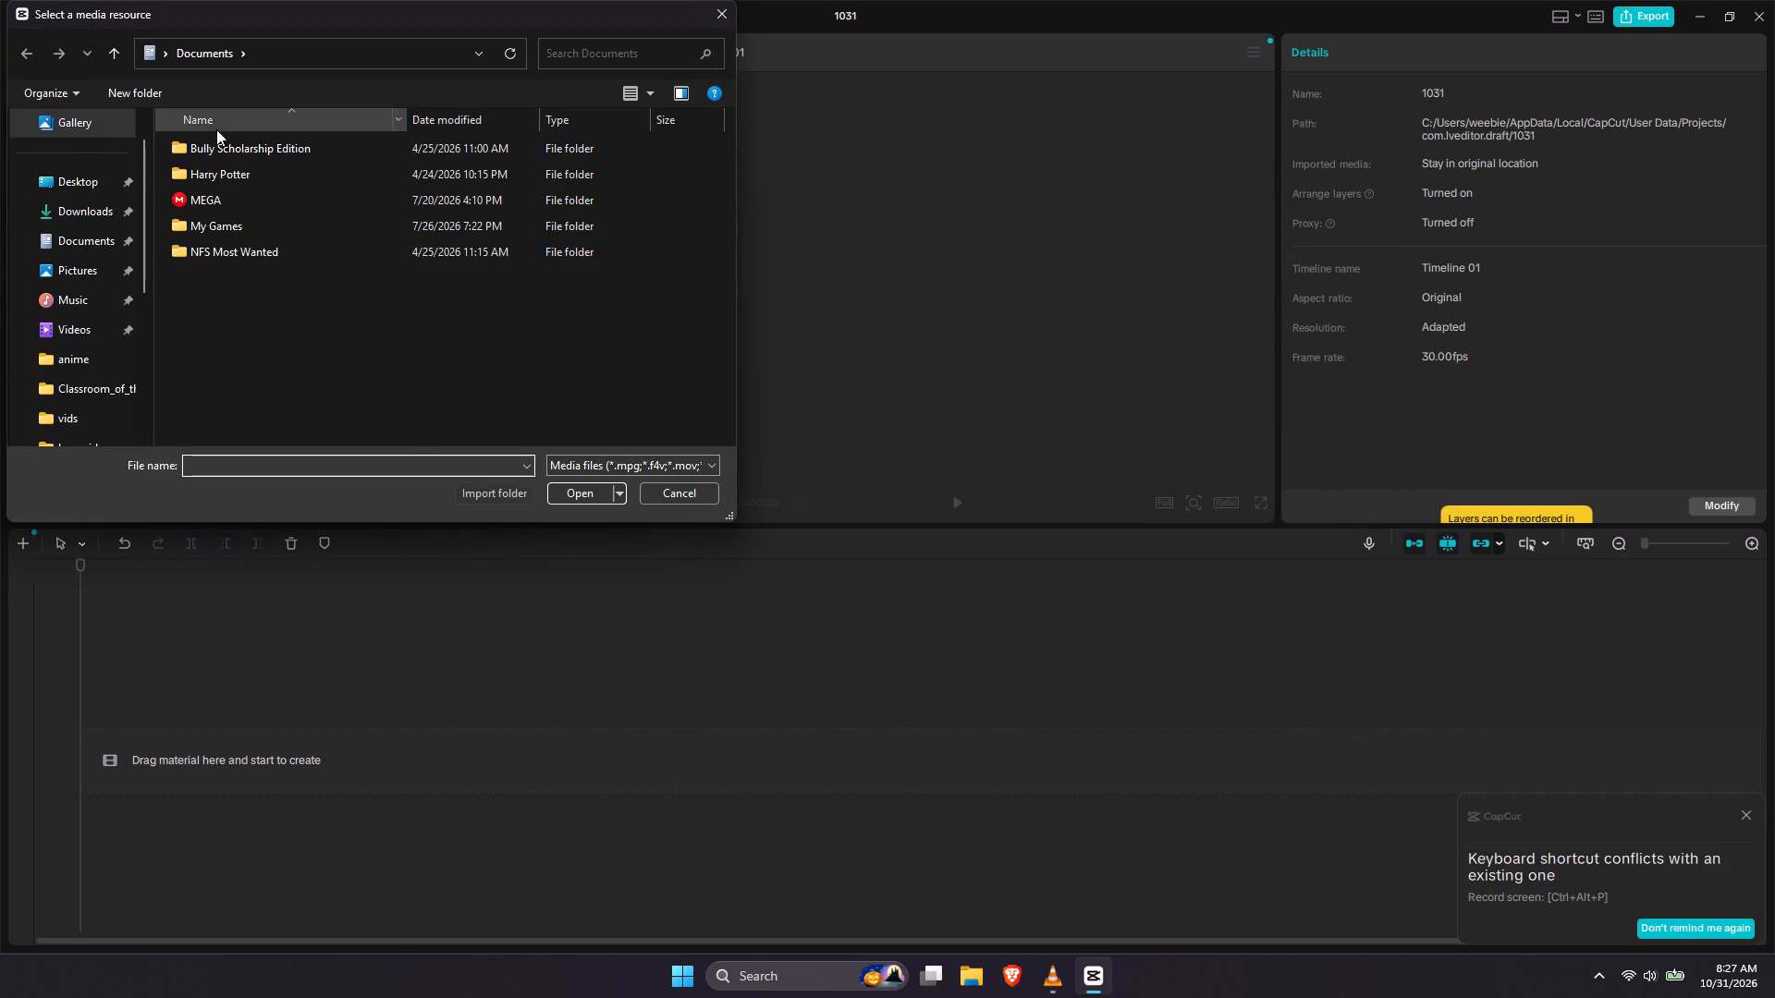
{"action": "scroll", "coordinate": [106, 315], "scroll_direction": "down", "scroll_amount": 7}
{"action": "left_click", "coordinate": [92, 361]}
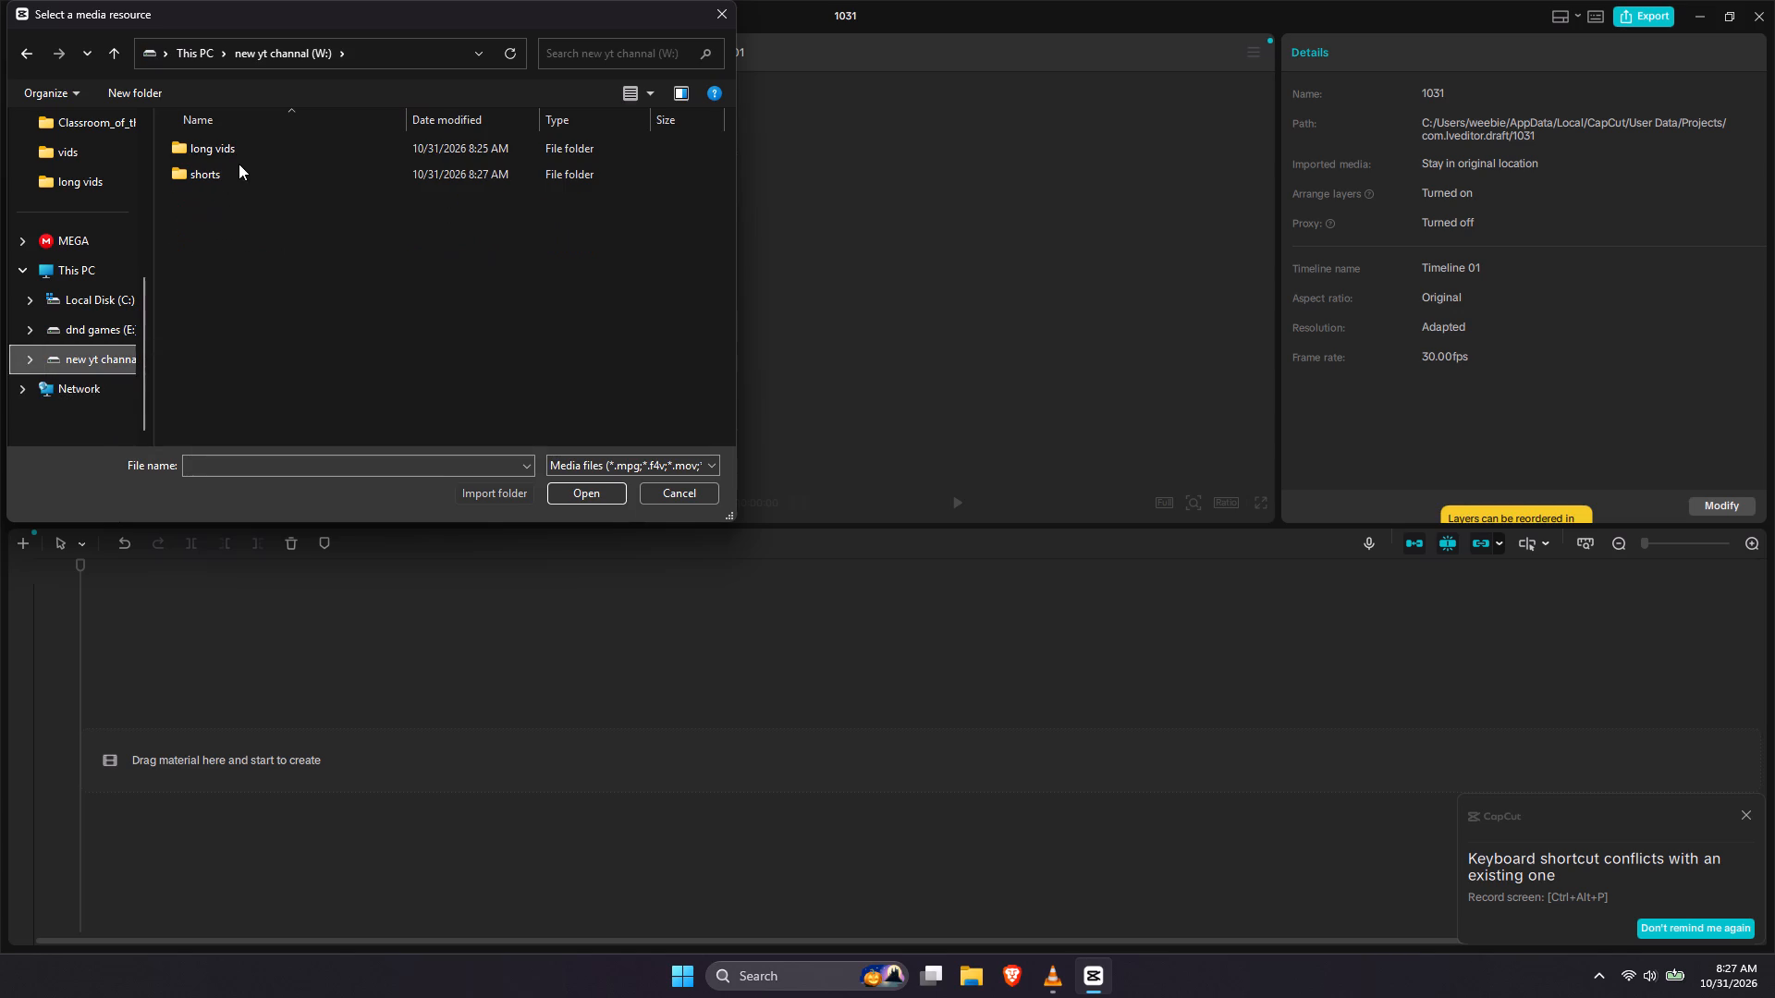
{"action": "double_click", "coordinate": [248, 153]}
{"action": "left_click_drag", "start_coordinate": [299, 349], "coordinate": [444, 346]}
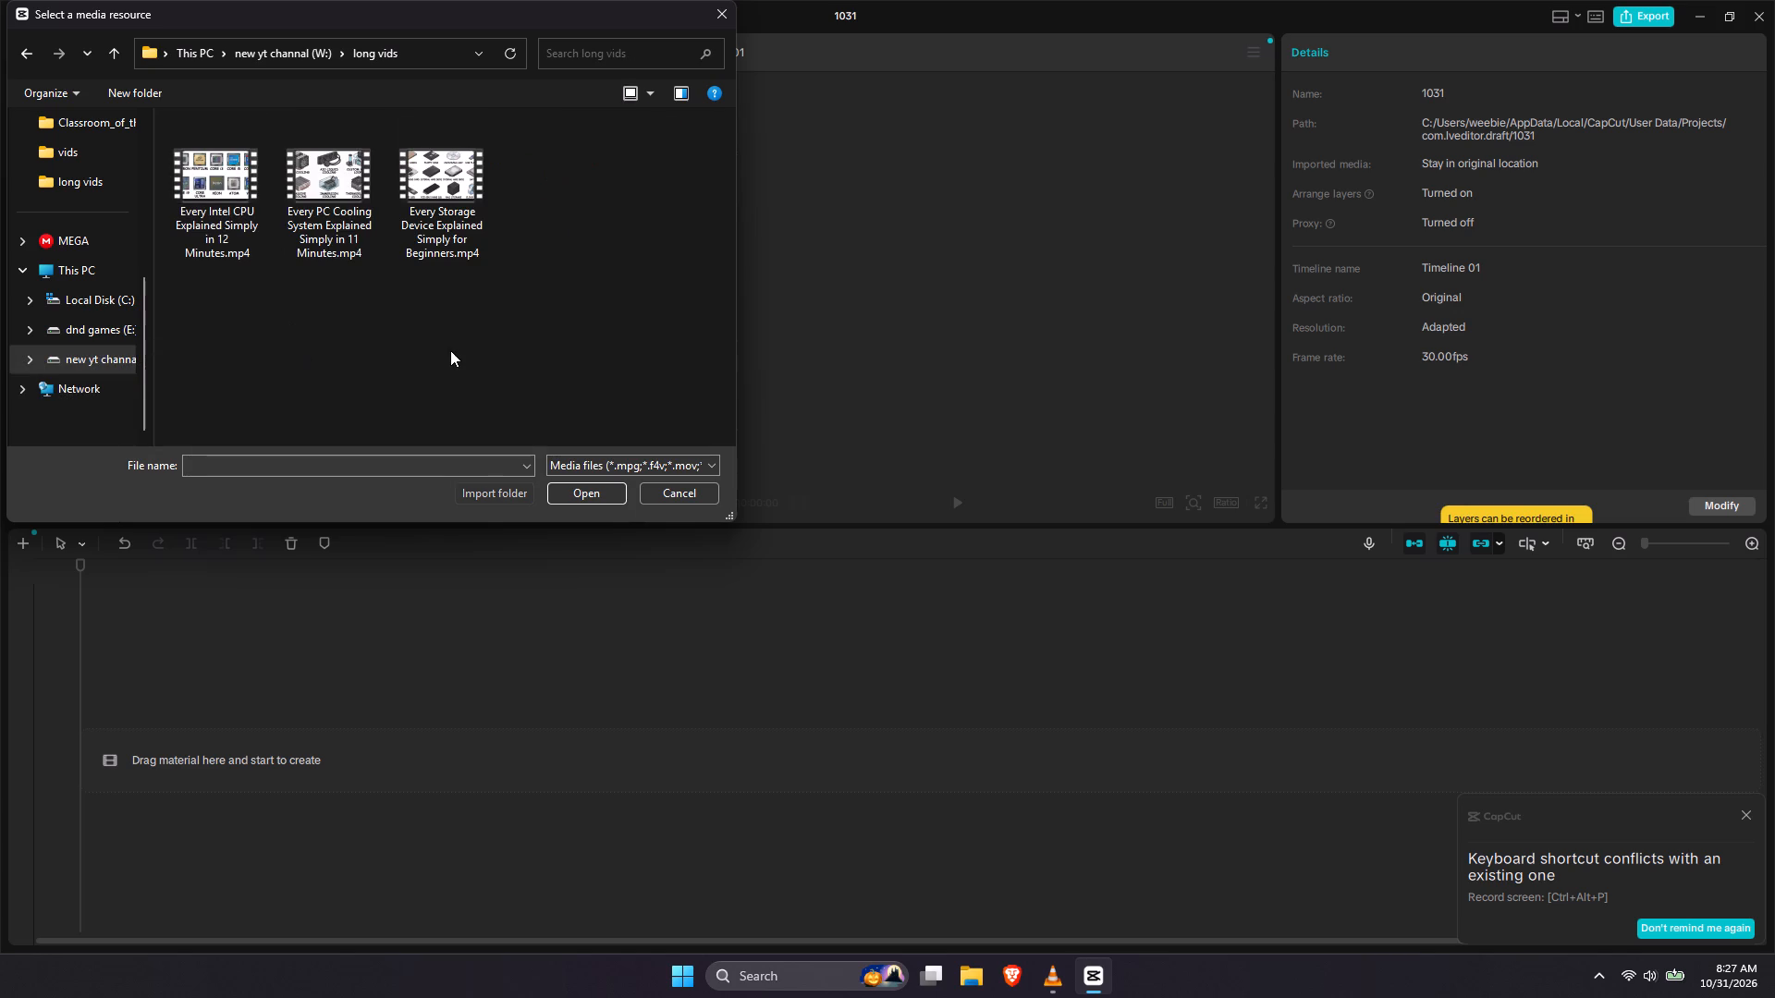
{"action": "left_click", "coordinate": [219, 208]}
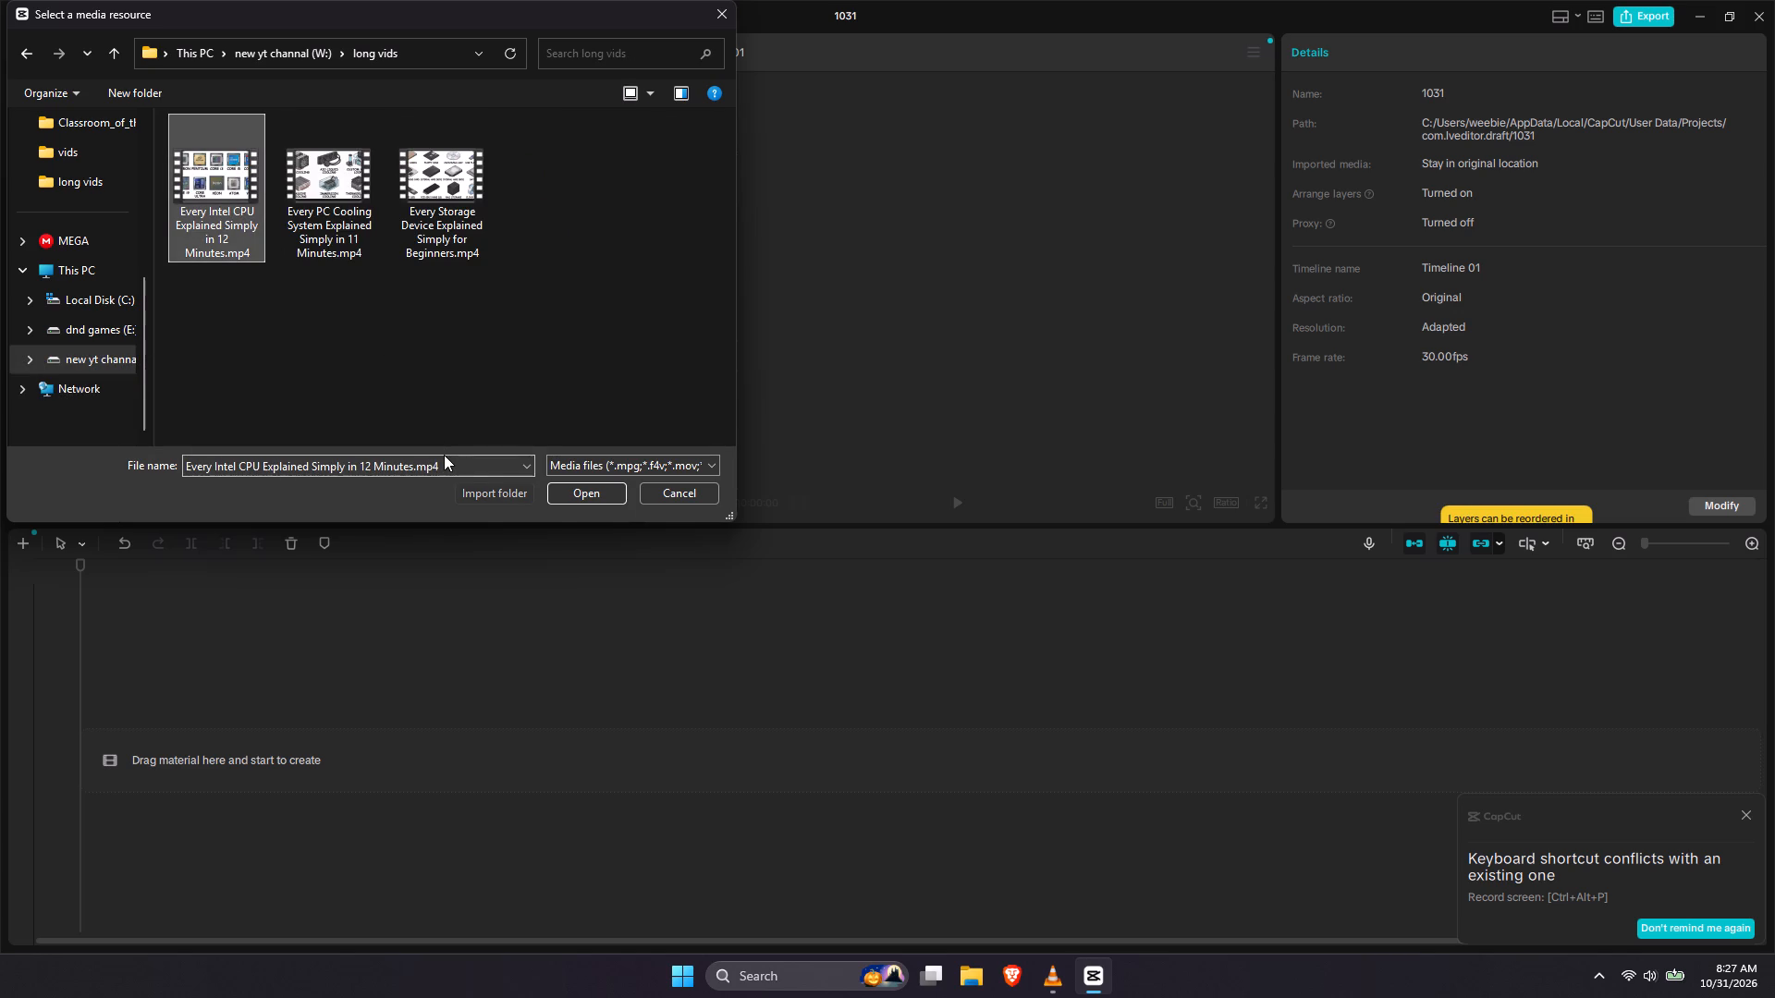
{"action": "left_click", "coordinate": [581, 495]}
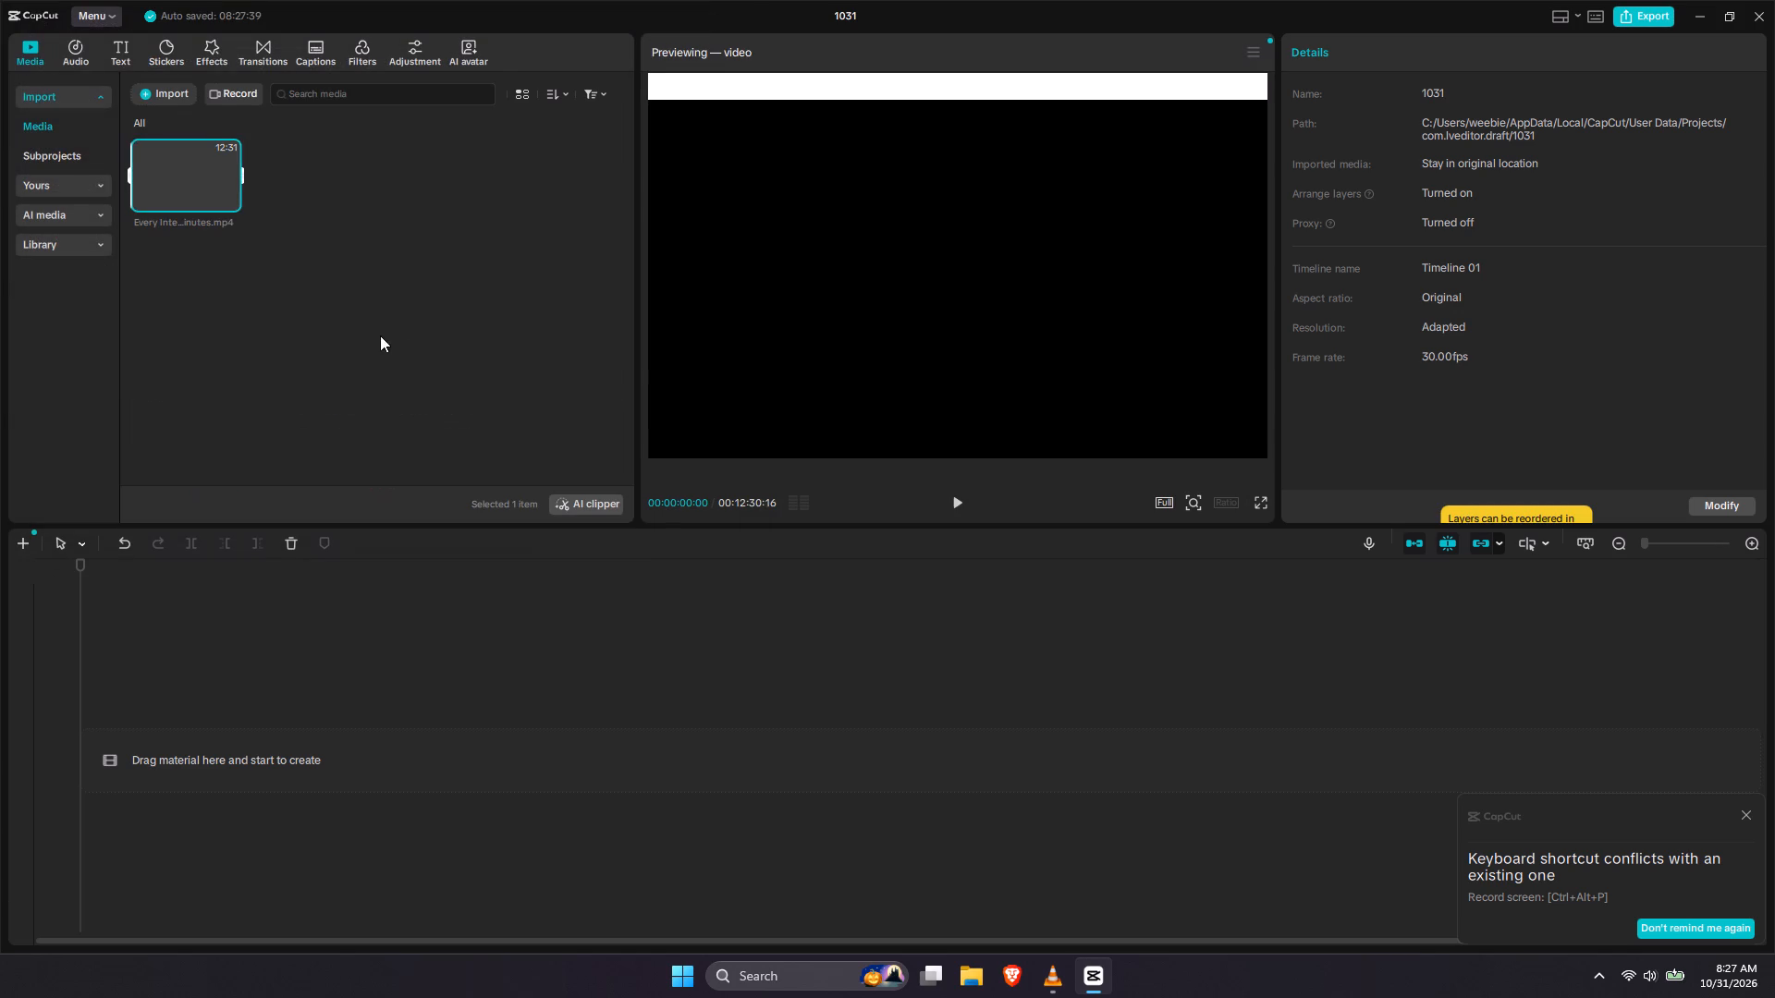
Place the imported Intel CPU video at the start of the timeline's main track.
{"action": "left_click_drag", "start_coordinate": [196, 170], "coordinate": [180, 751]}
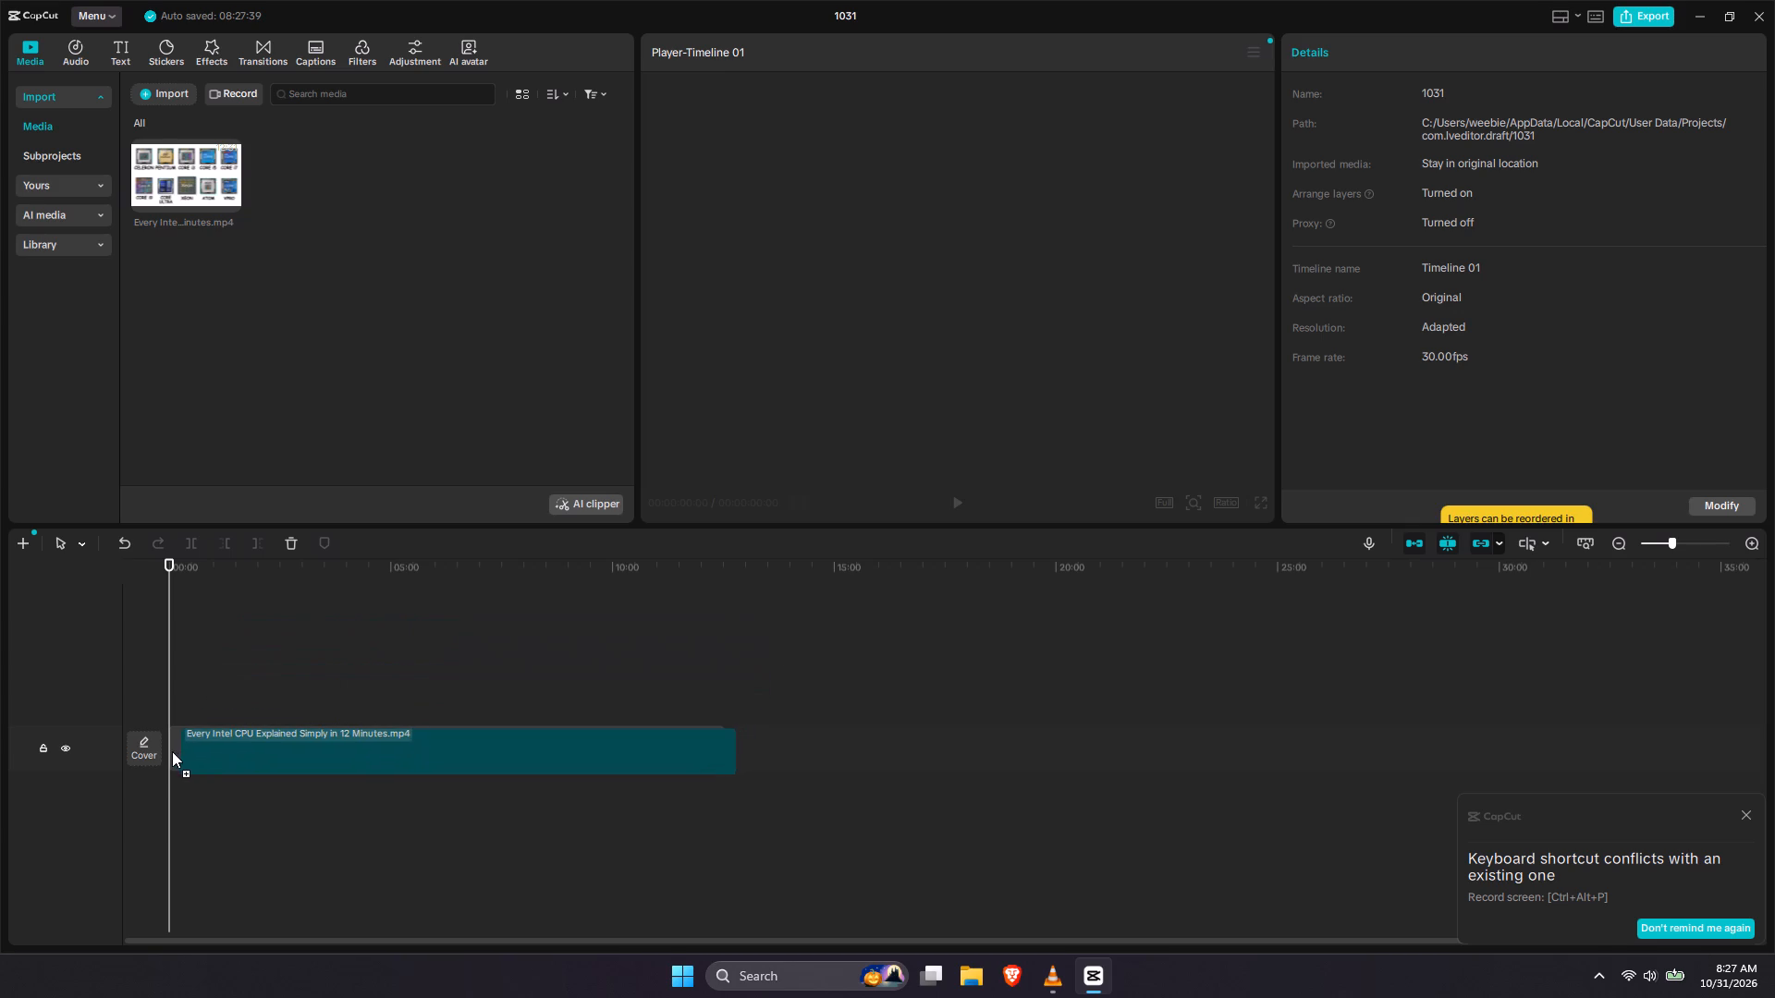
Dismiss the shortcut conflict notice and set the project's aspect ratio to 9:16.
{"action": "left_click", "coordinate": [1744, 812]}
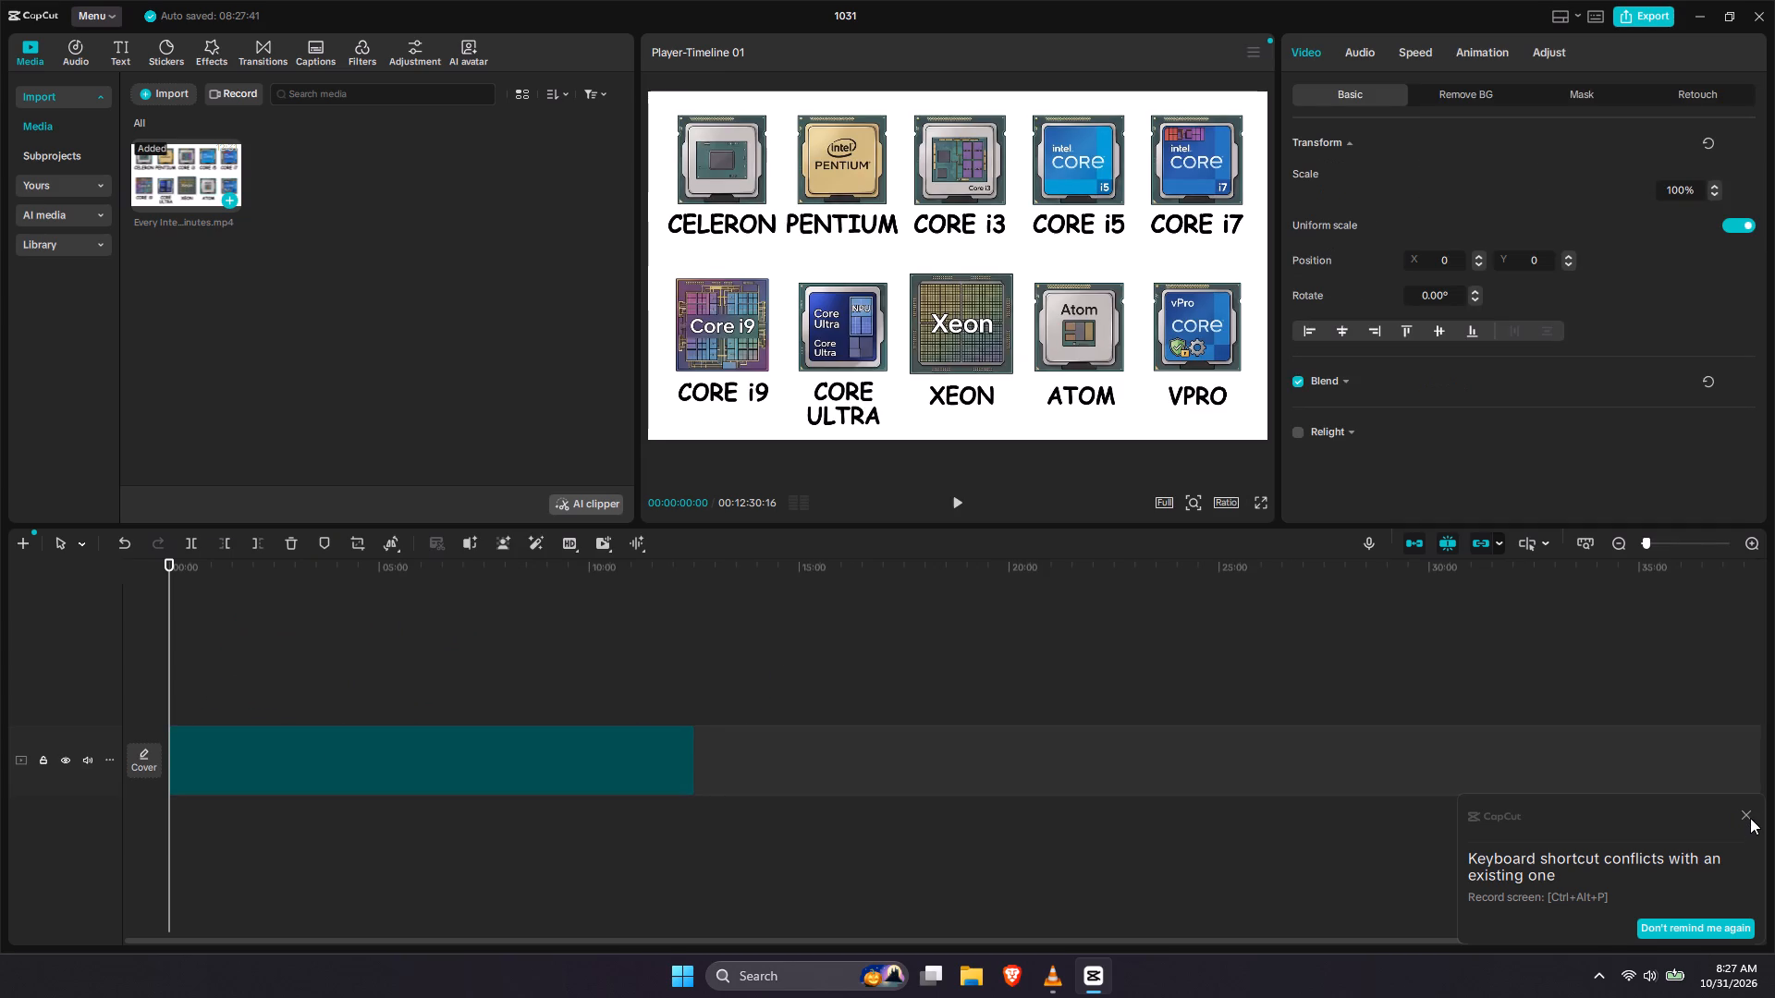
{"action": "left_click", "coordinate": [1230, 506]}
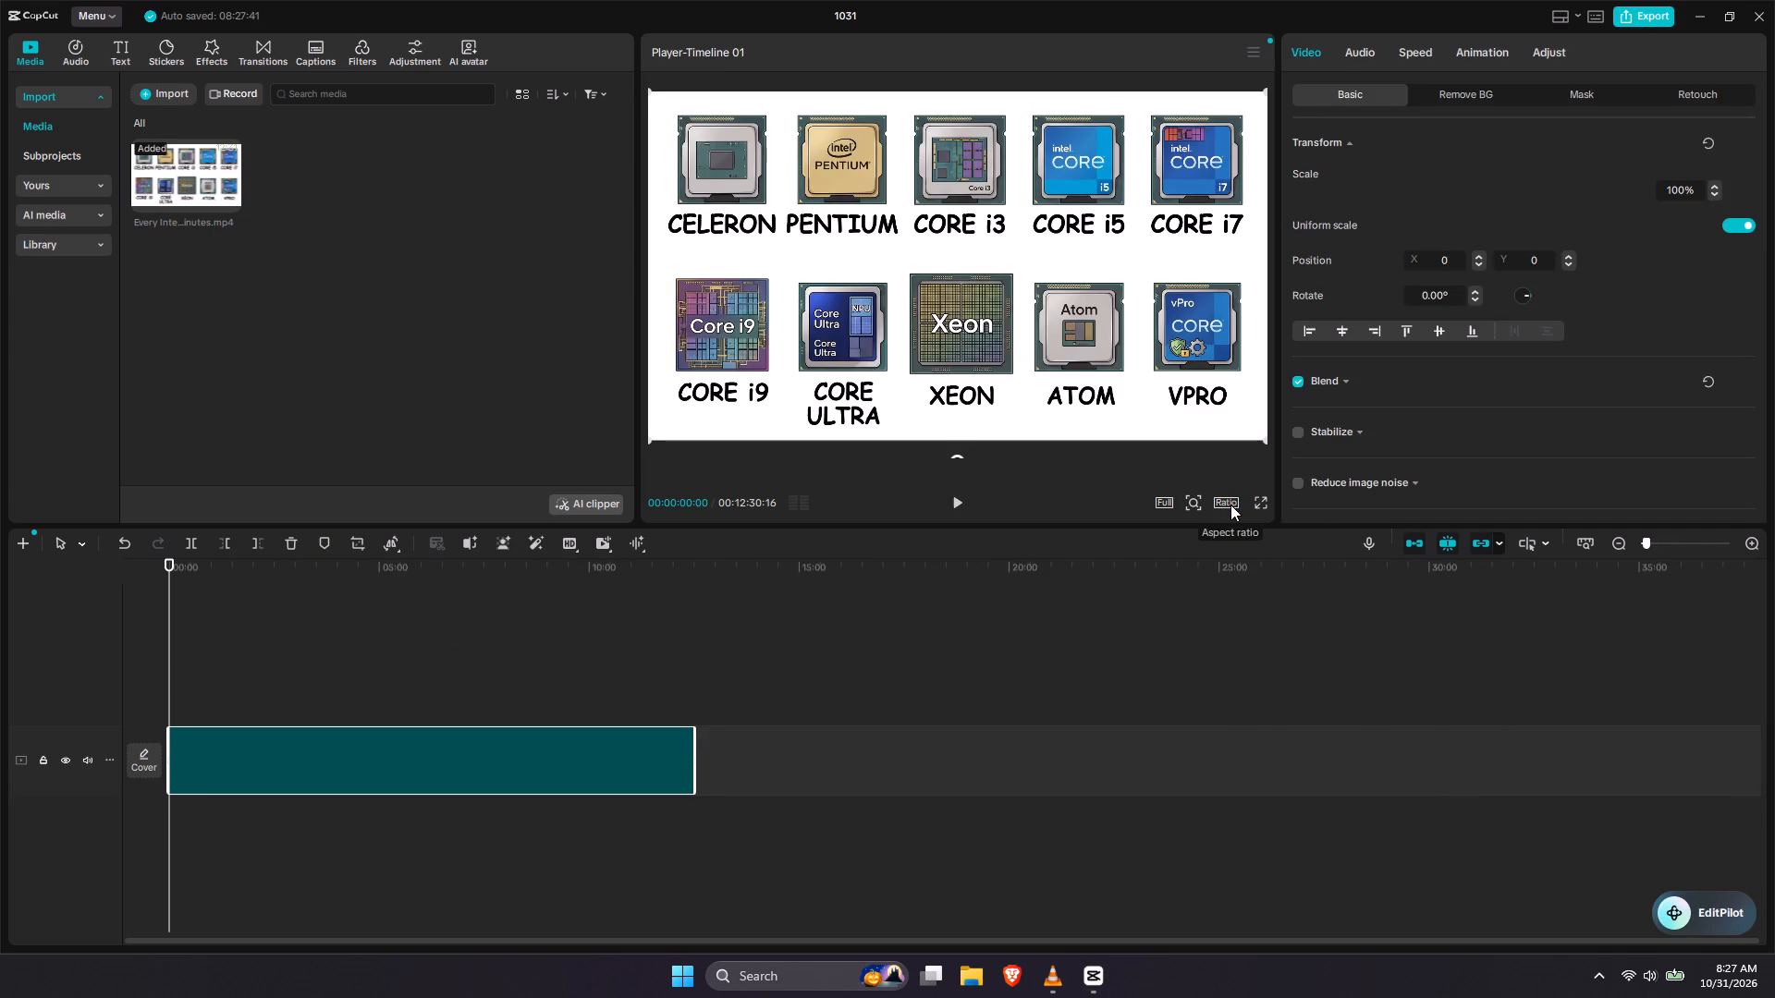
{"action": "left_click", "coordinate": [1294, 573]}
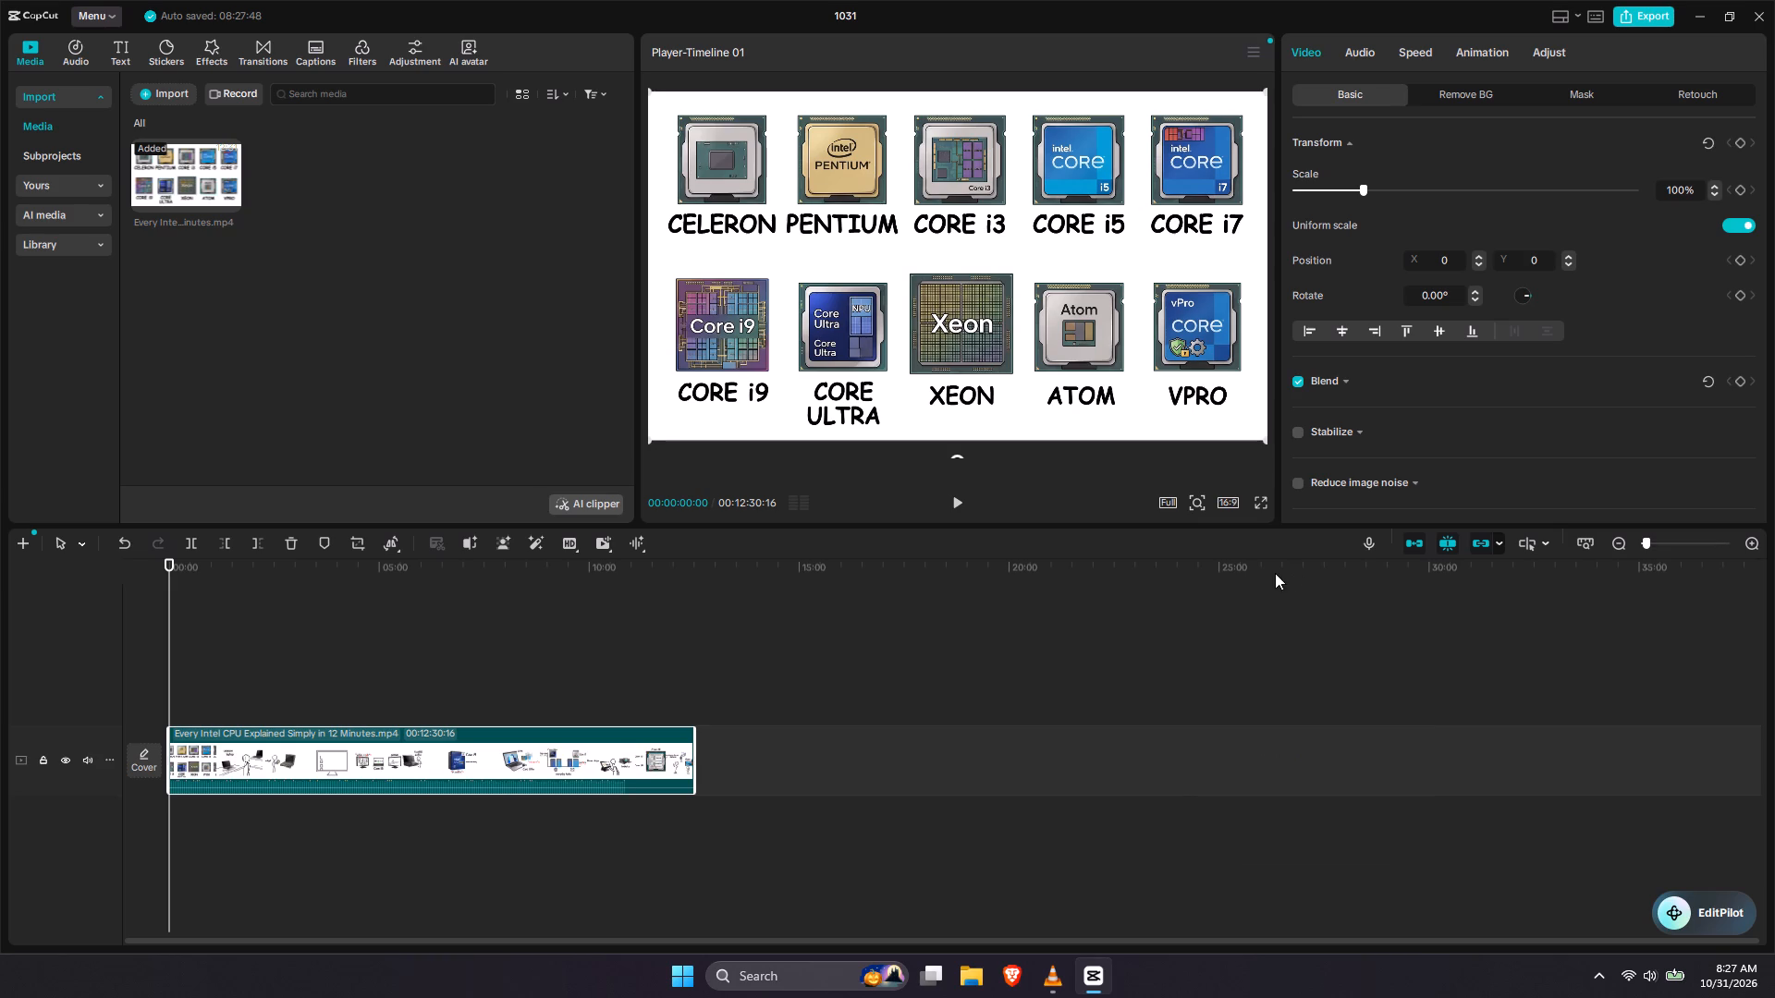
{"action": "left_click", "coordinate": [1233, 502]}
{"action": "left_click", "coordinate": [1311, 695]}
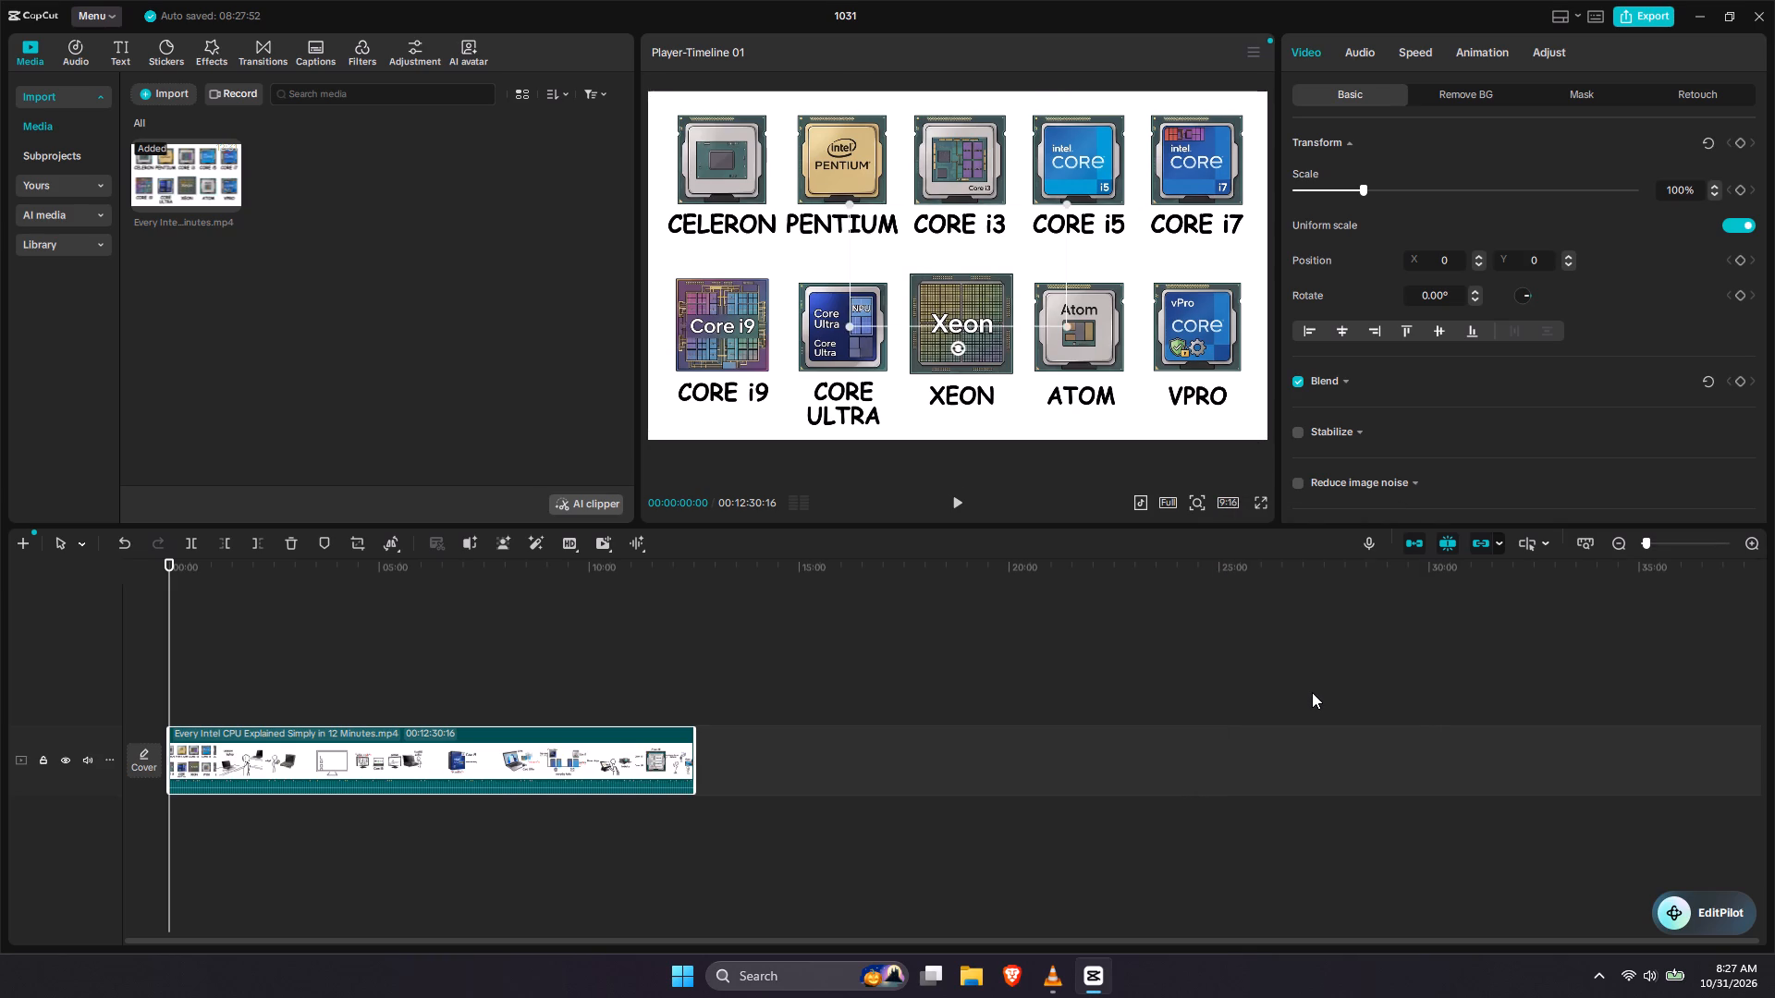
Enlarge the Intel CPU clip uniformly in the vertical frame to a scale of about 129%.
{"action": "key", "text": "space"}
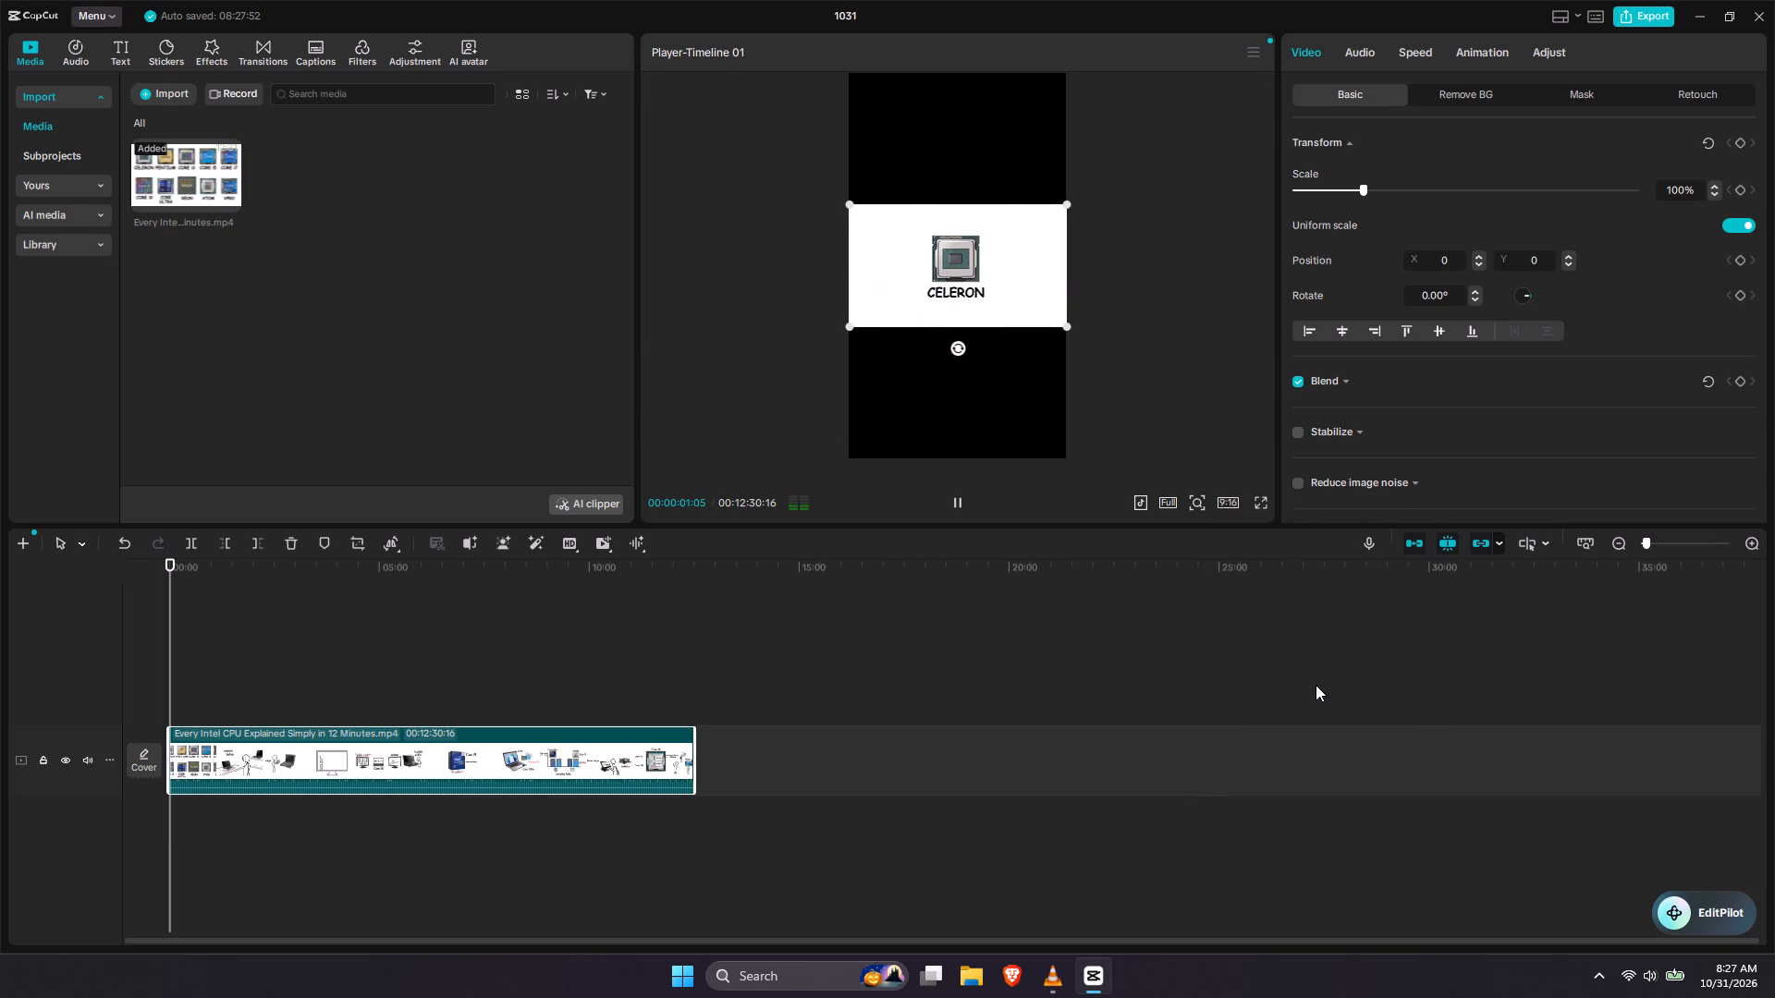
{"action": "key", "text": "space"}
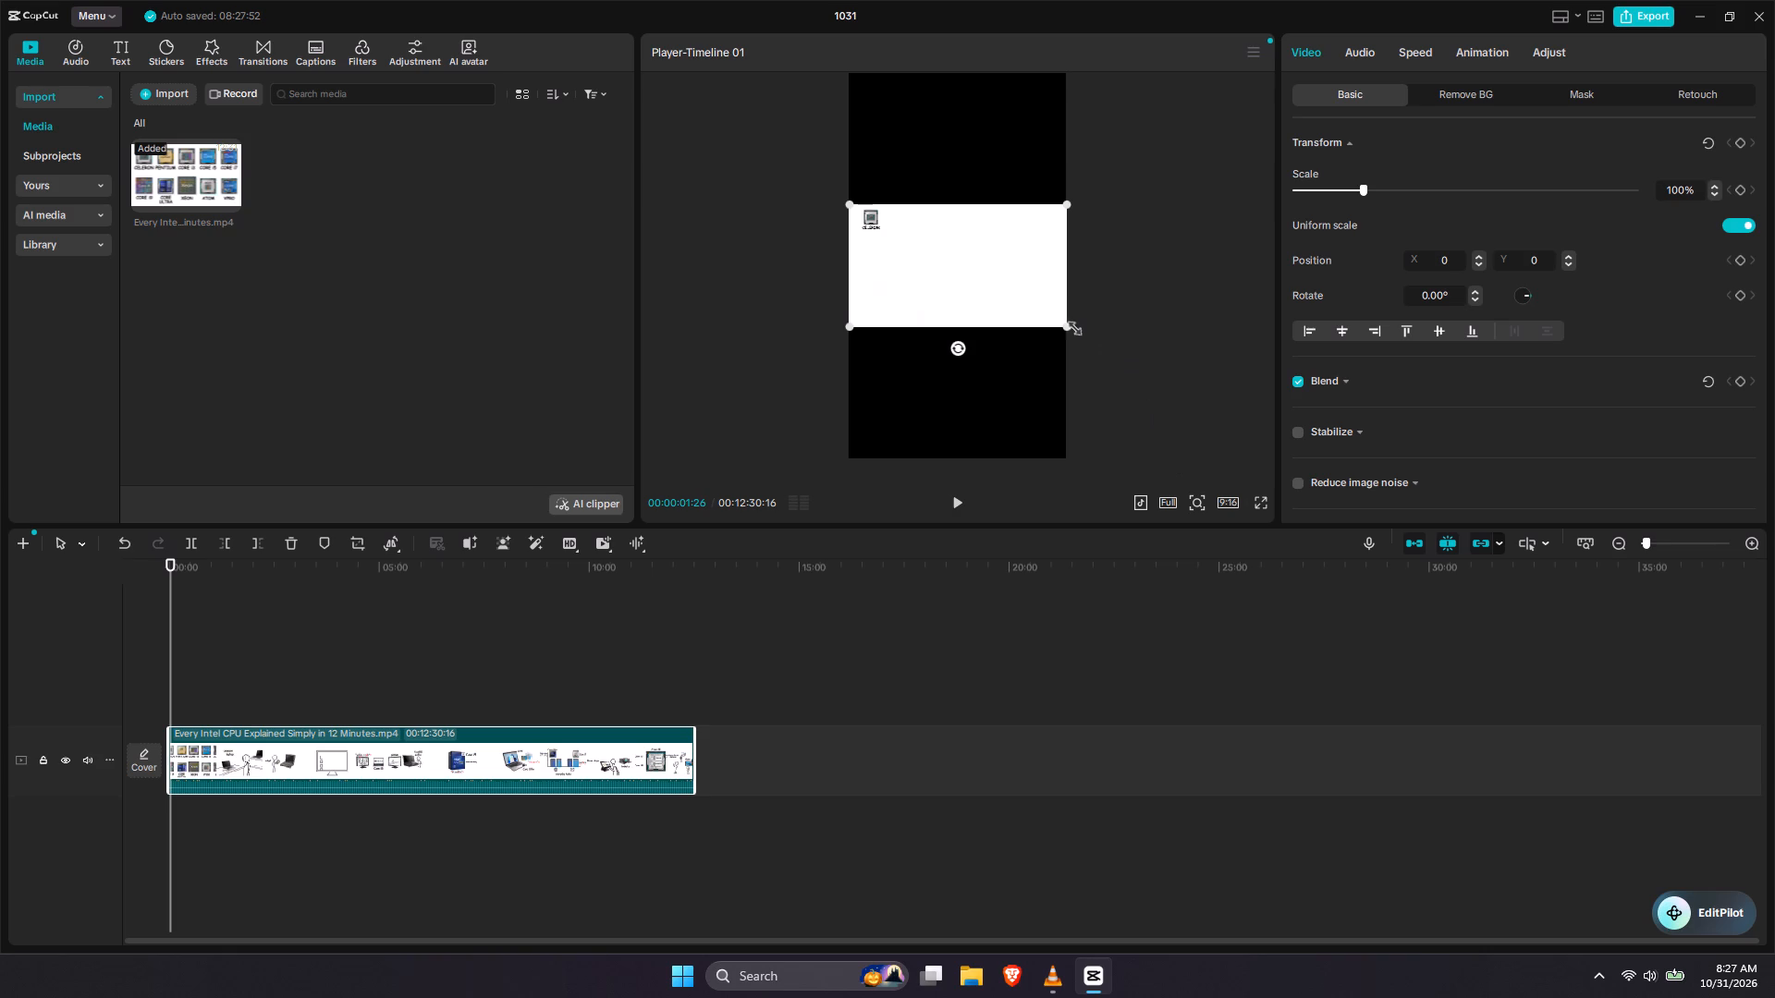
{"action": "key", "text": "space"}
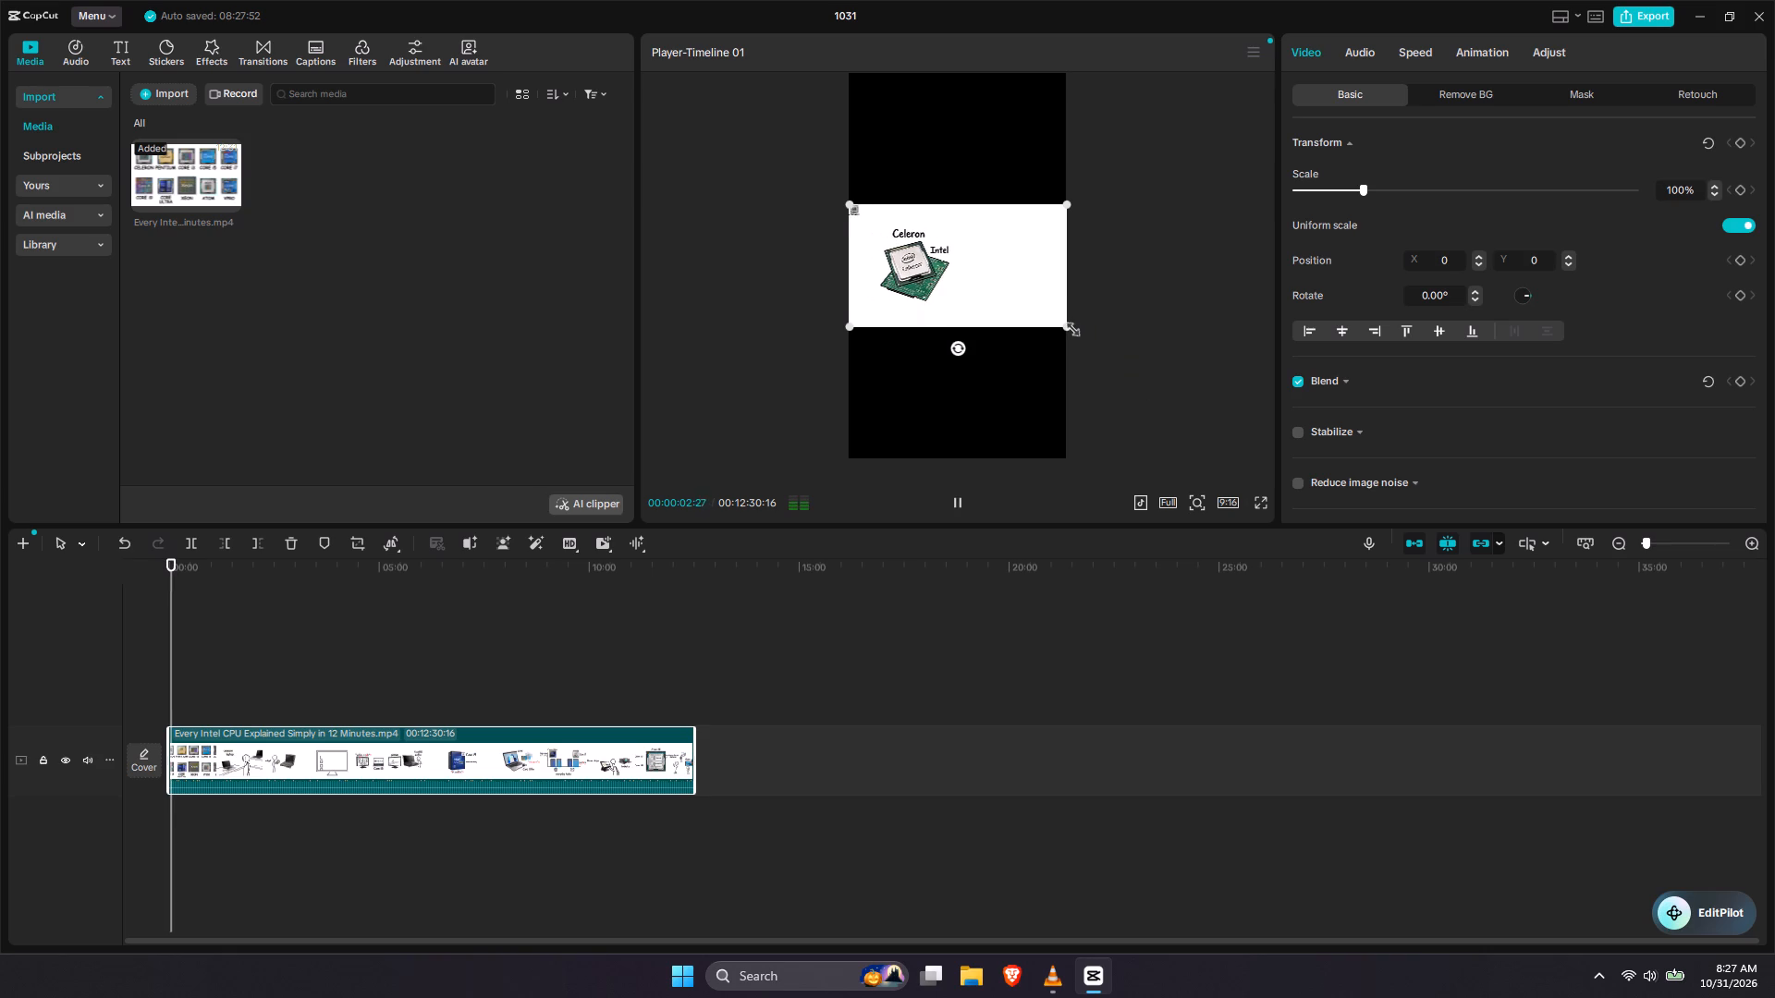
{"action": "left_click_drag", "start_coordinate": [1065, 328], "coordinate": [1096, 376]}
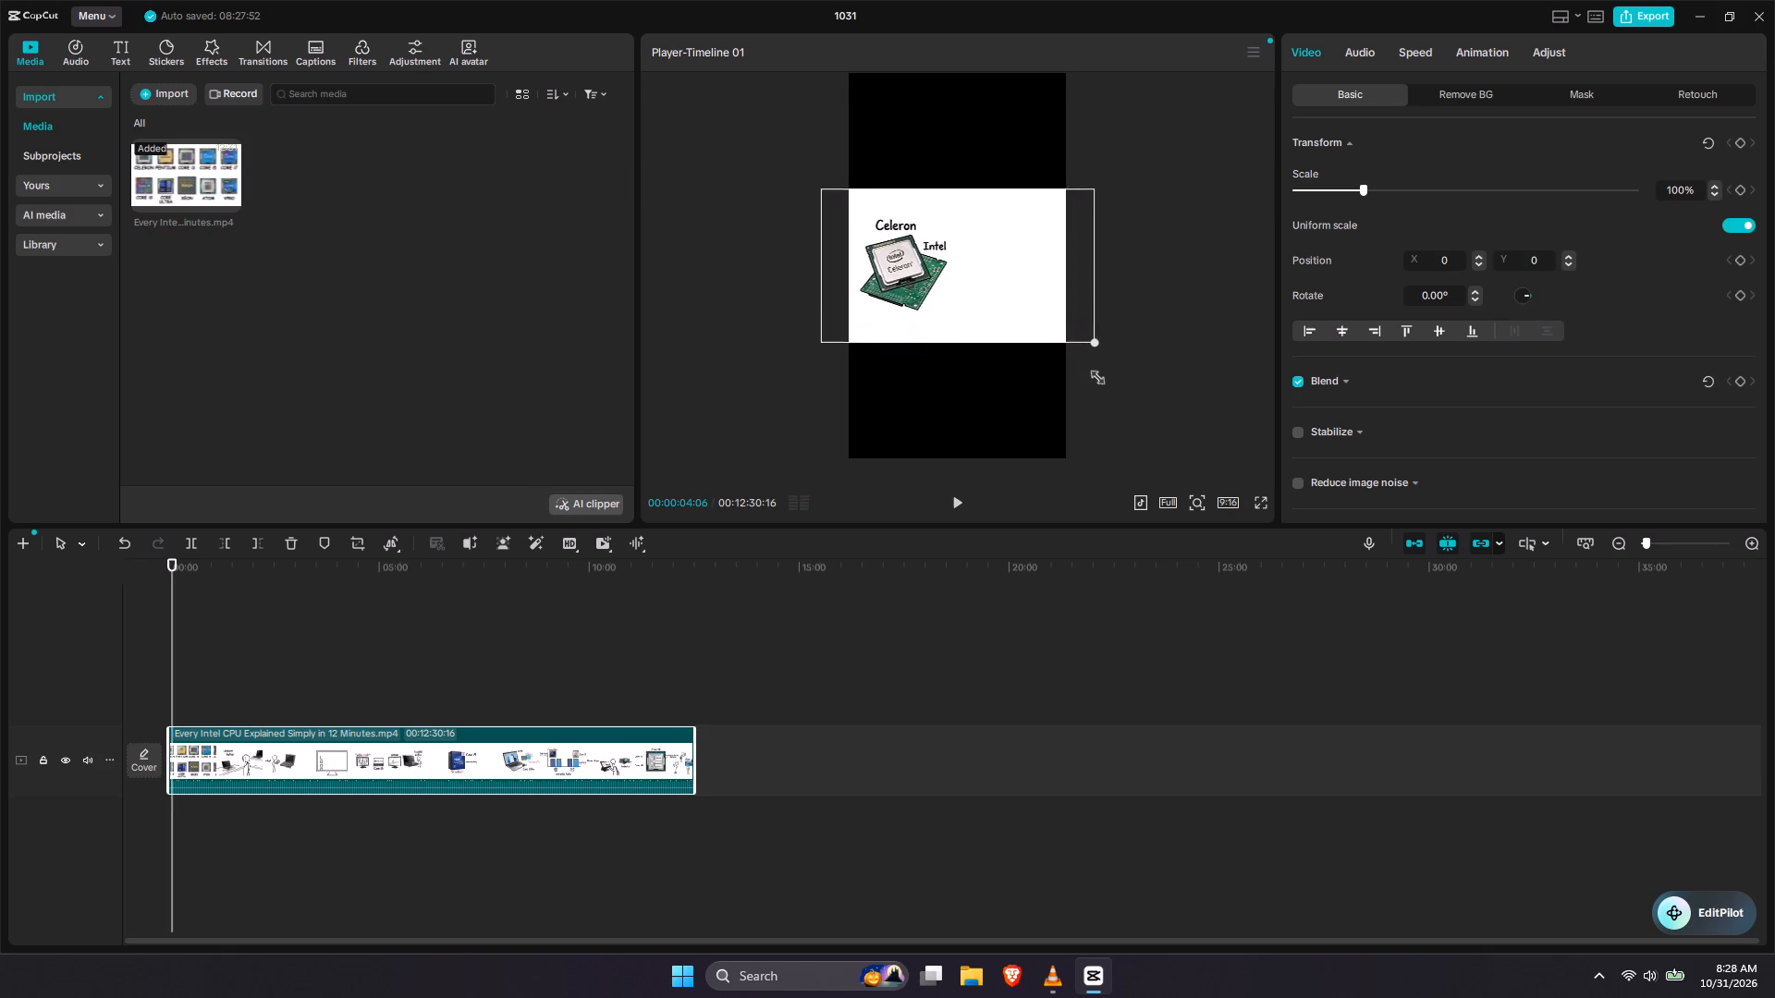
{"action": "left_click_drag", "start_coordinate": [1096, 376], "coordinate": [1098, 379]}
Turn on the YouTube Shorts social media preview over the player and deselect the clip.
{"action": "key", "text": "space"}
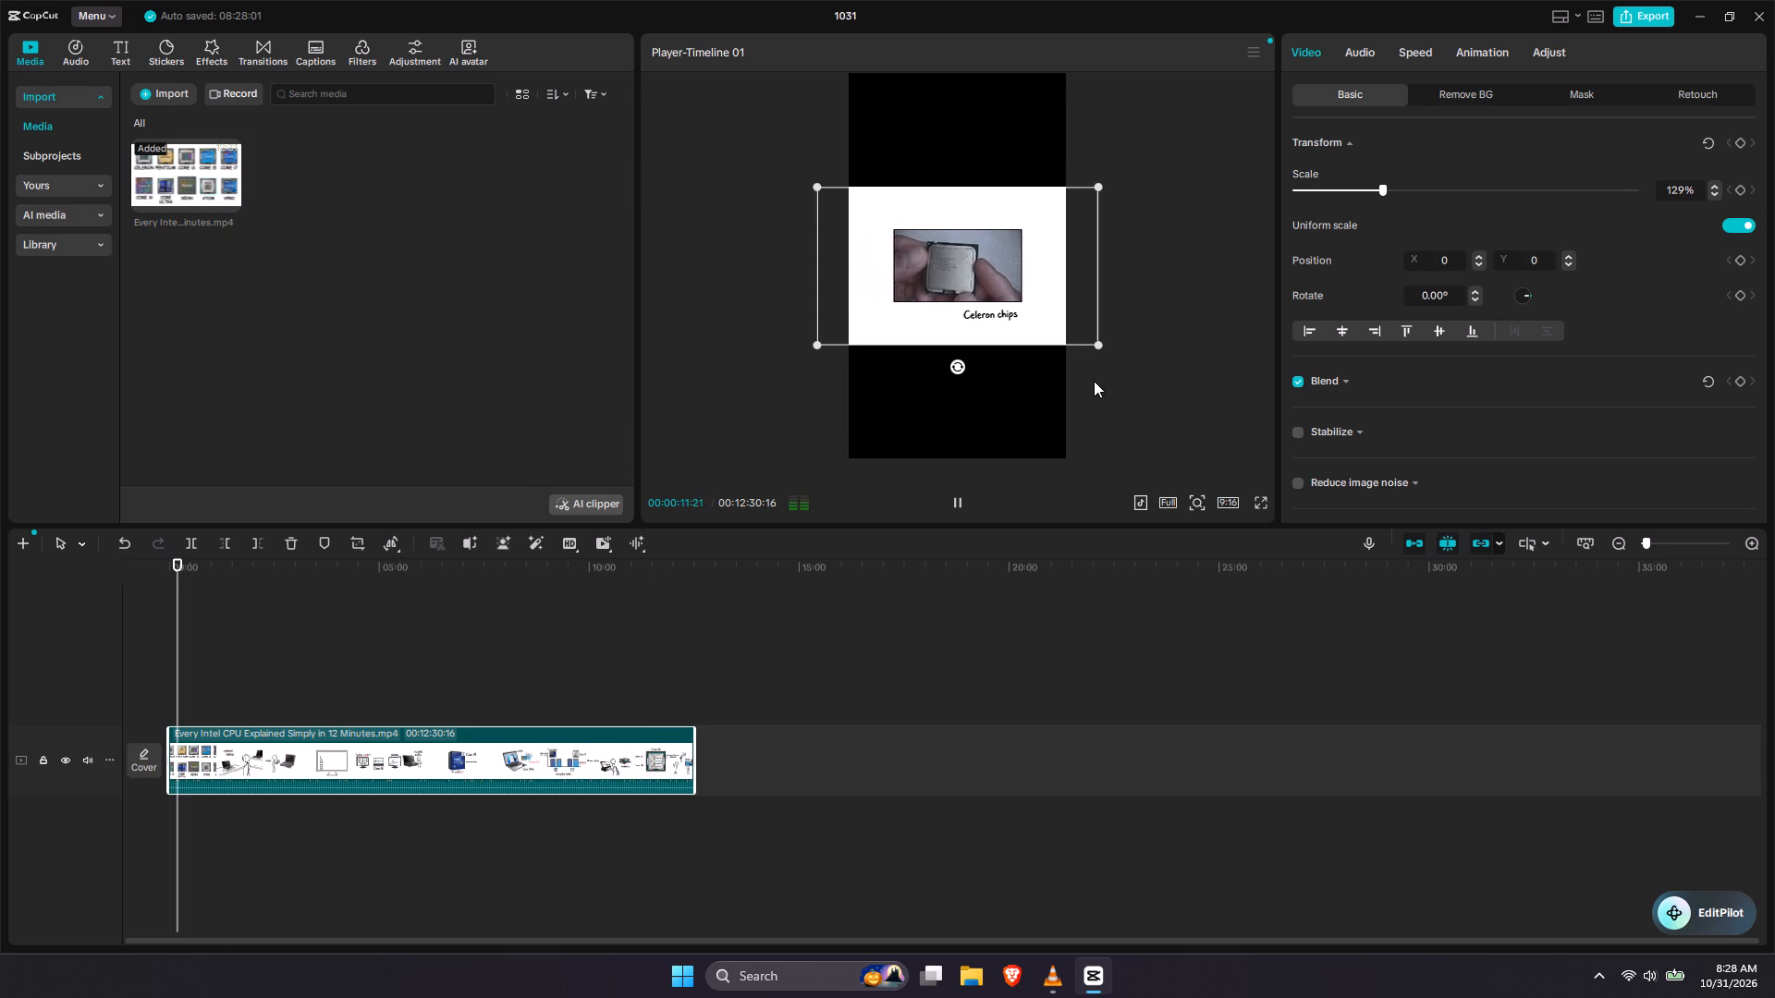
{"action": "left_click", "coordinate": [1144, 498]}
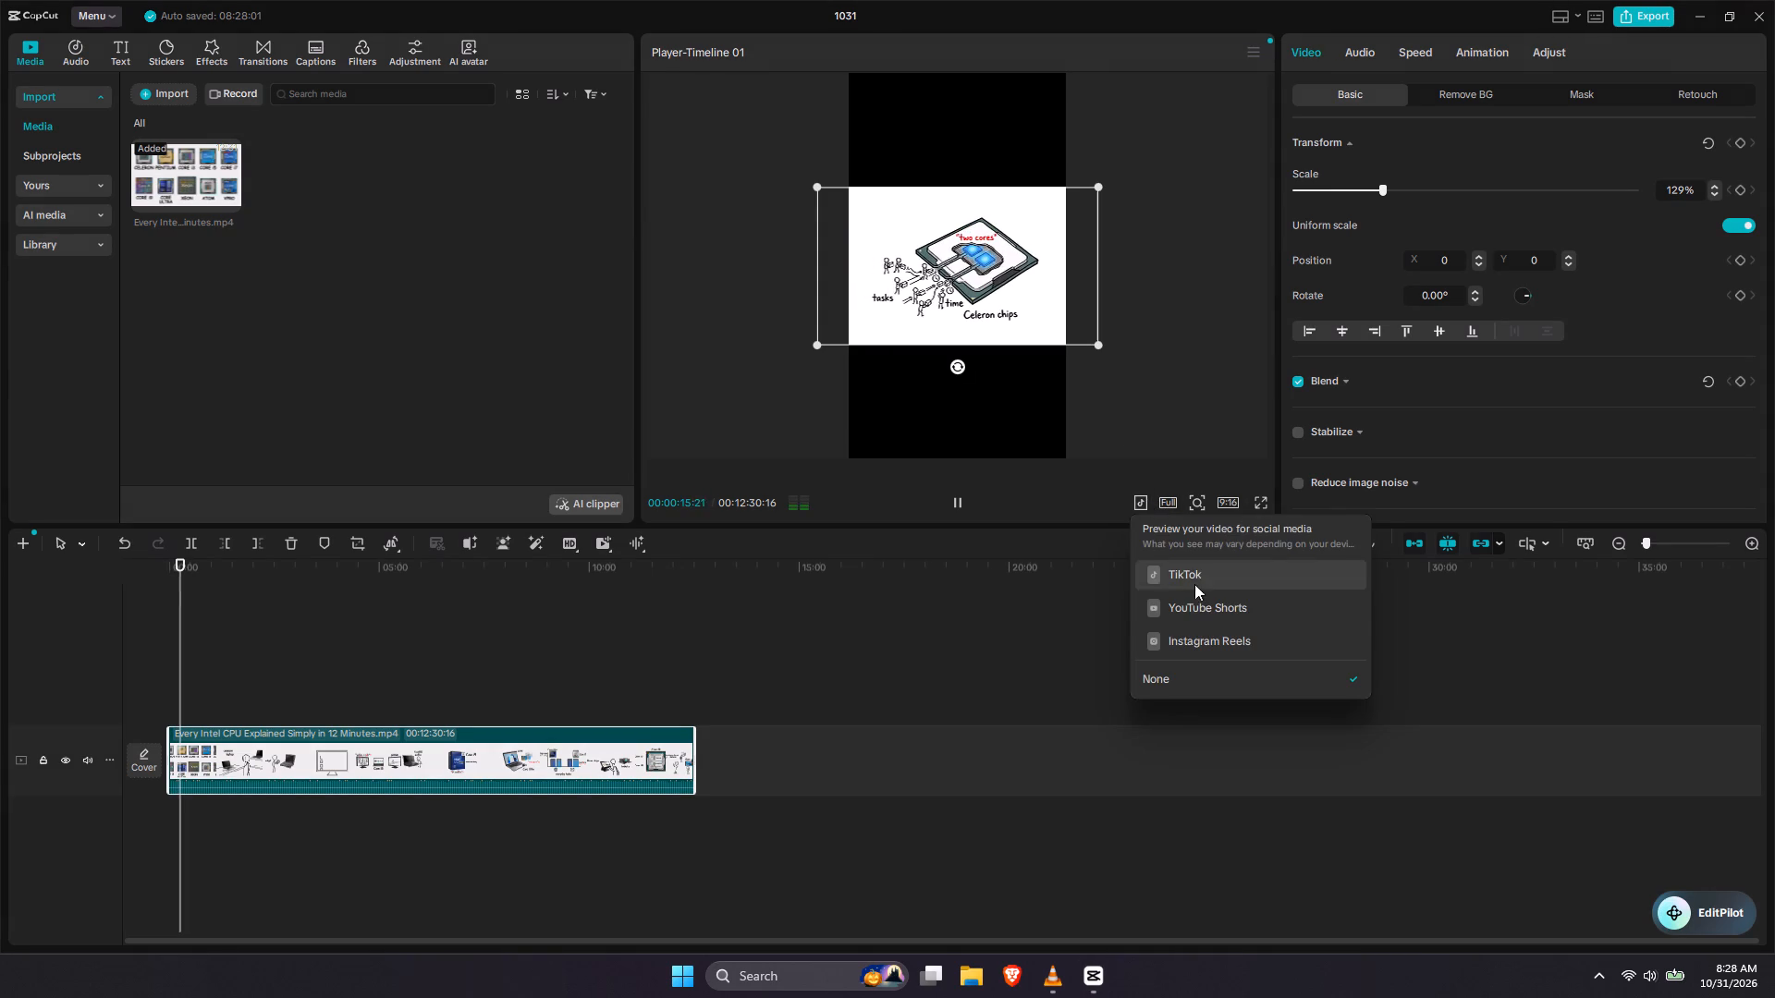
{"action": "left_click", "coordinate": [1197, 606]}
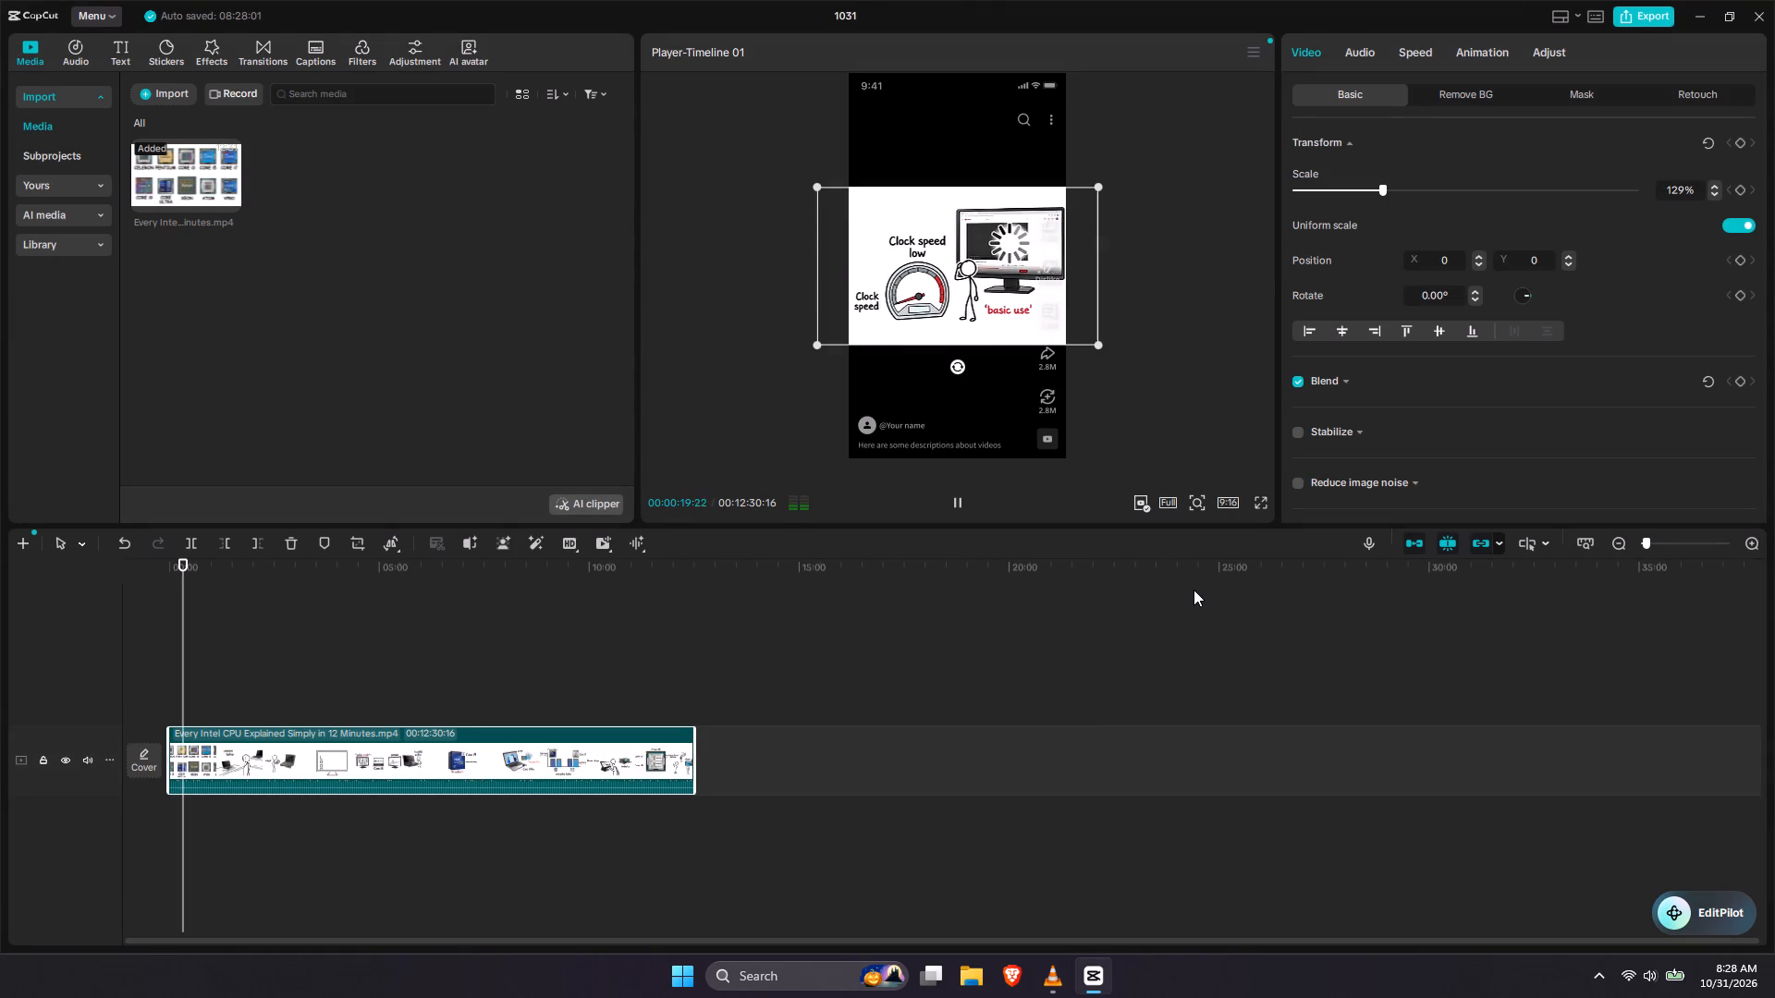
{"action": "left_click", "coordinate": [1186, 383]}
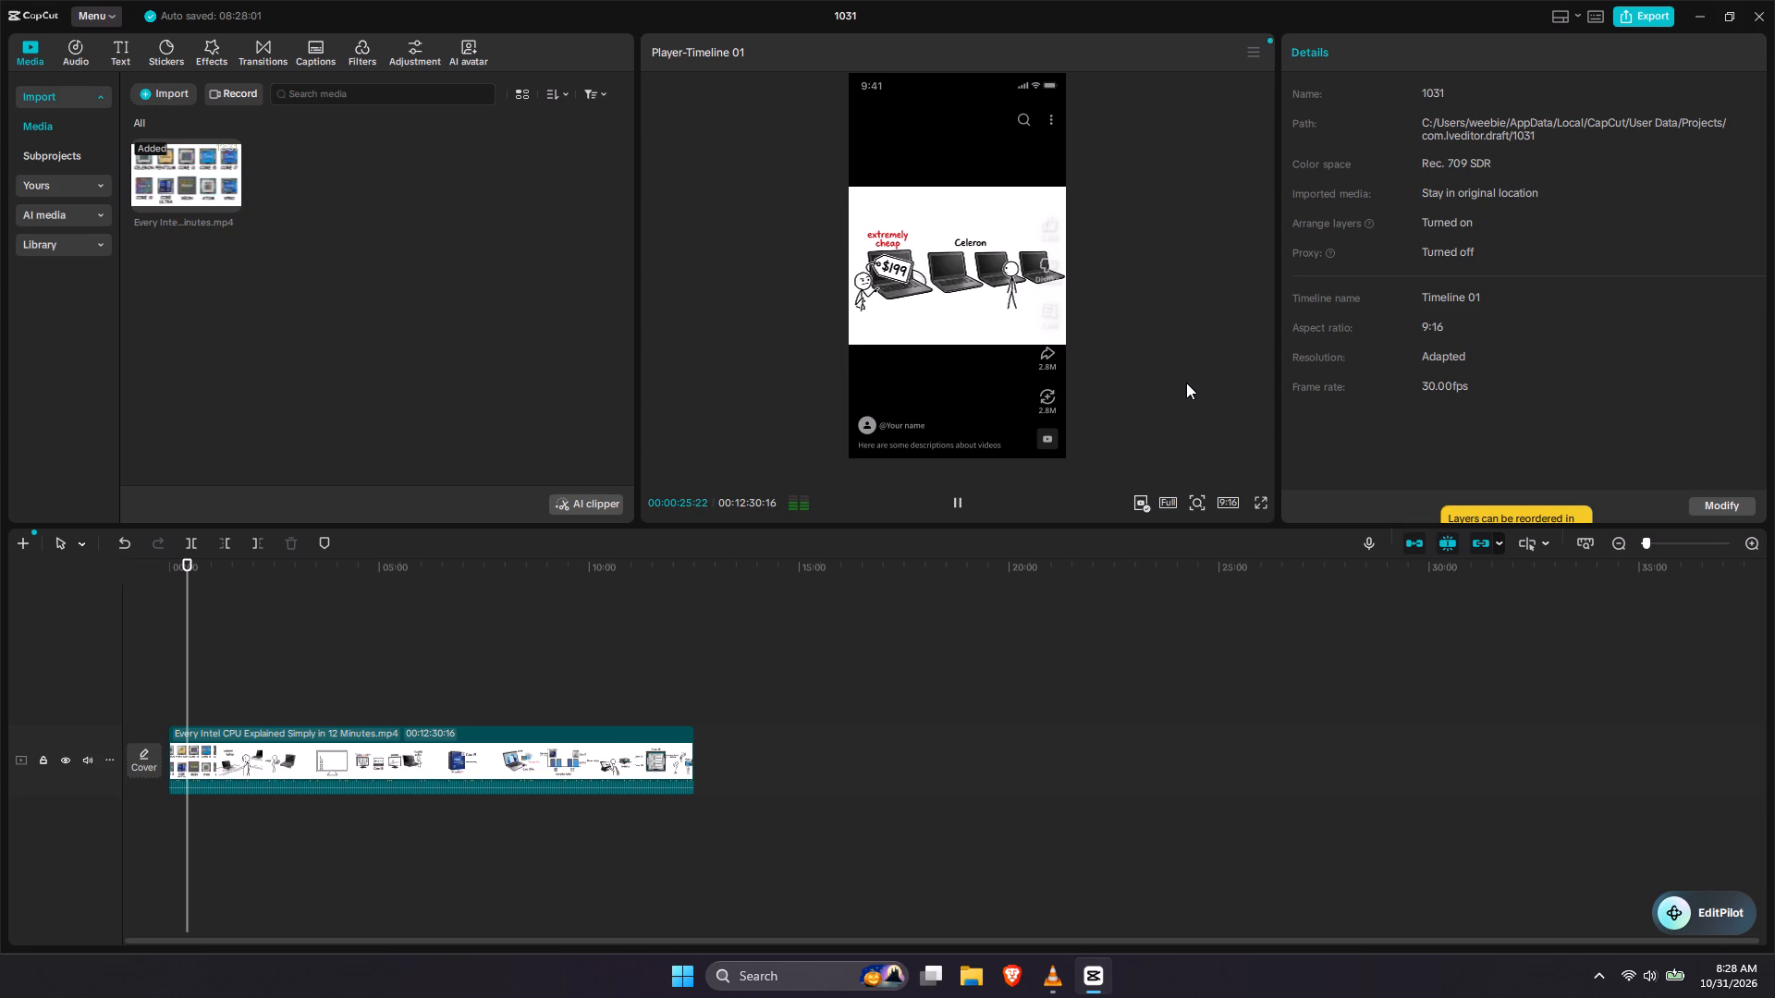
Play through the Celeron section of the video to locate where it ends, around 00:01:05.
{"action": "scroll", "coordinate": [511, 660], "scroll_direction": "up", "scroll_amount": 12, "text": "ctrl"}
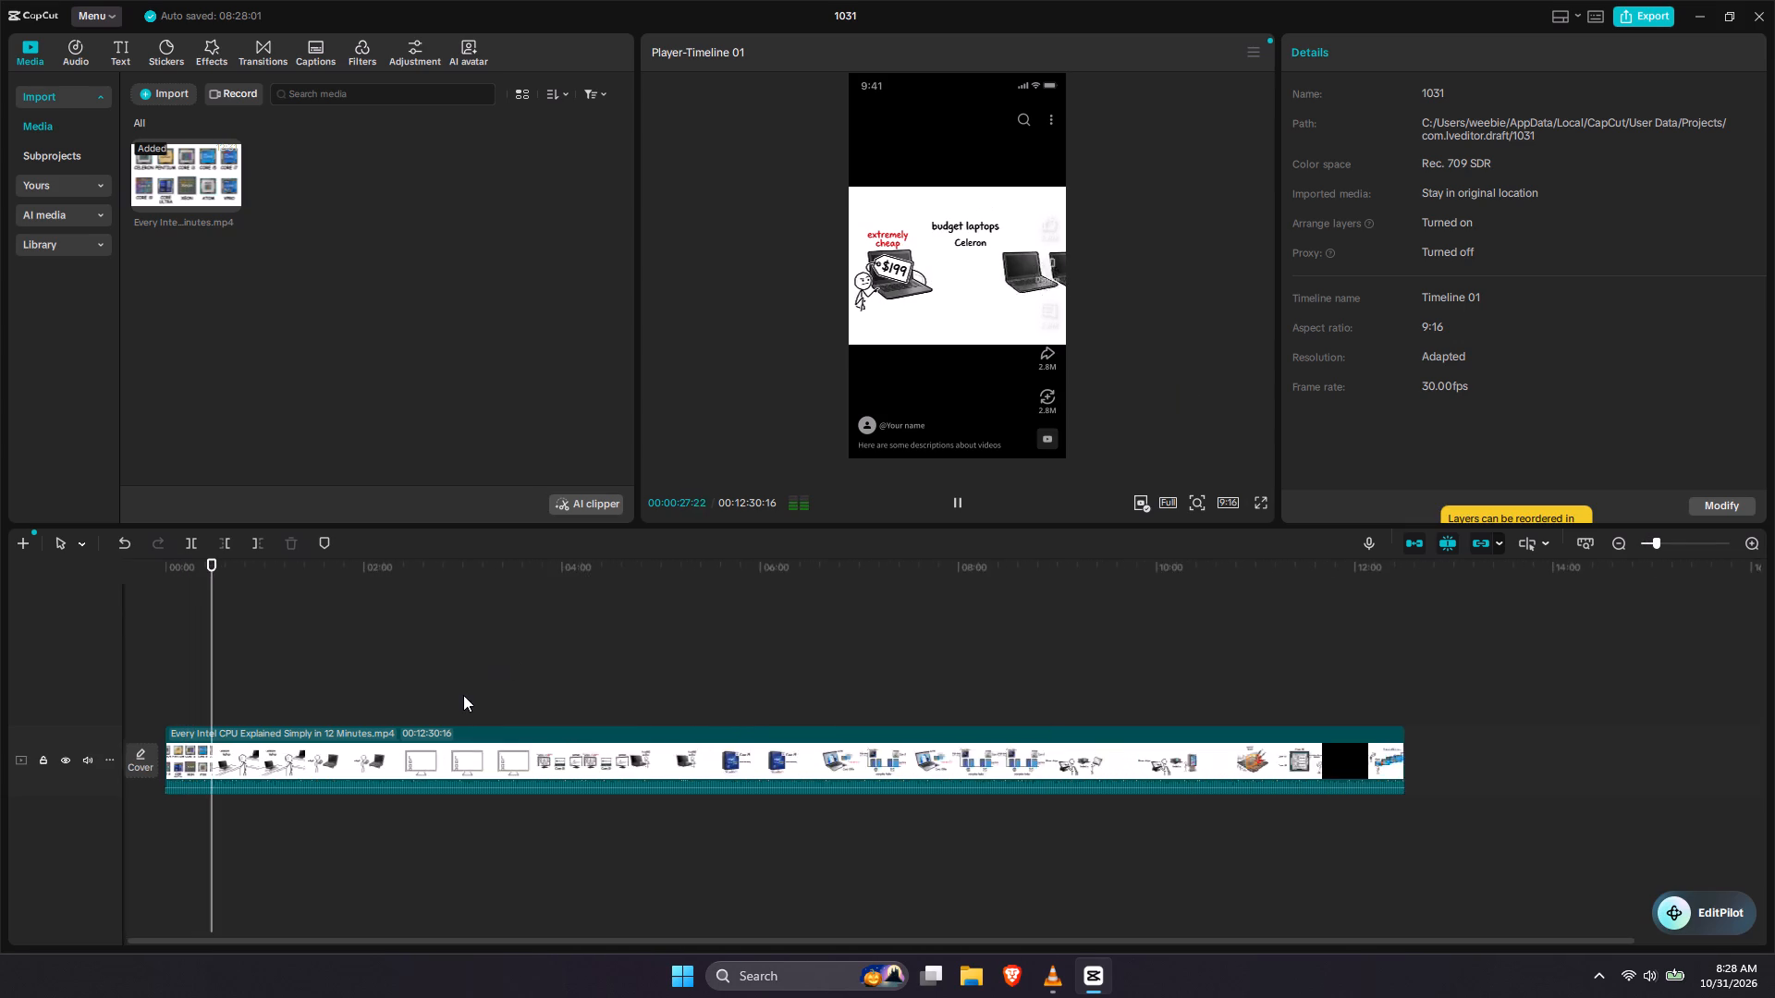
{"action": "scroll", "coordinate": [463, 695], "scroll_direction": "up", "scroll_amount": 20, "text": "ctrl"}
{"action": "scroll", "coordinate": [463, 695], "scroll_direction": "up", "scroll_amount": 16, "text": "ctrl"}
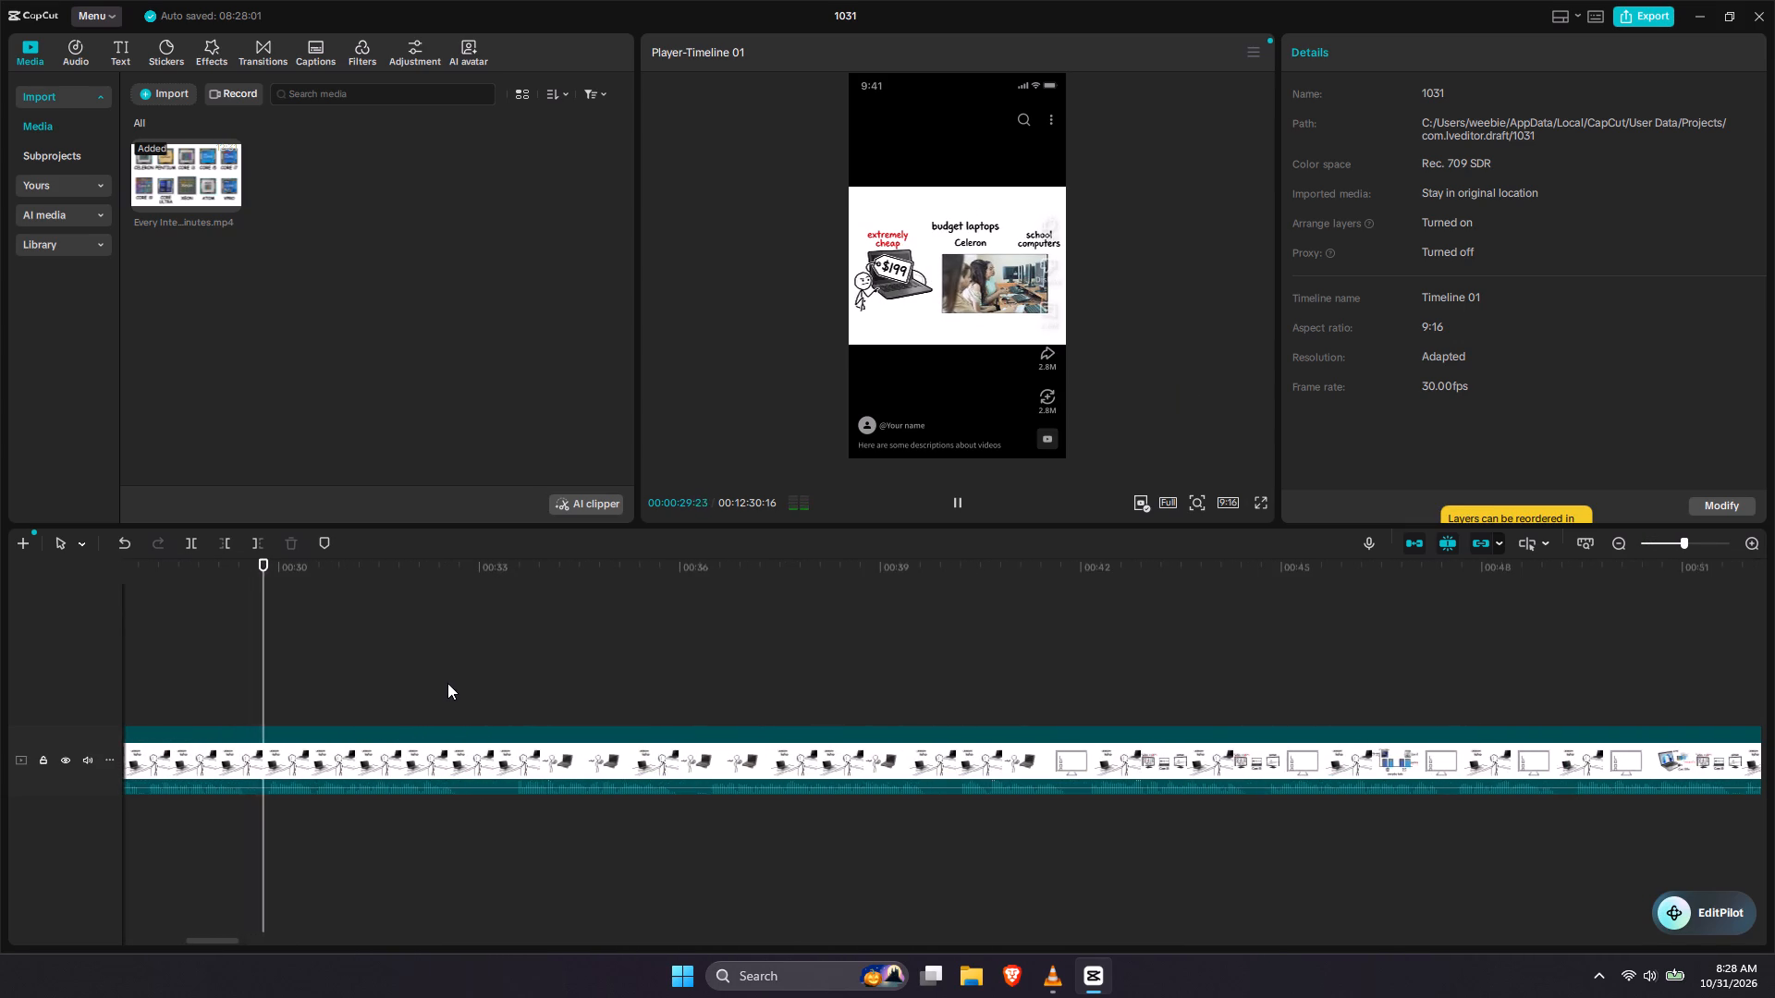
{"action": "scroll", "coordinate": [463, 683], "scroll_direction": "up", "scroll_amount": 2, "text": "ctrl"}
{"action": "scroll", "coordinate": [464, 683], "scroll_direction": "down", "scroll_amount": 14, "text": "ctrl"}
{"action": "scroll", "coordinate": [465, 682], "scroll_direction": "down", "scroll_amount": 7, "text": "ctrl"}
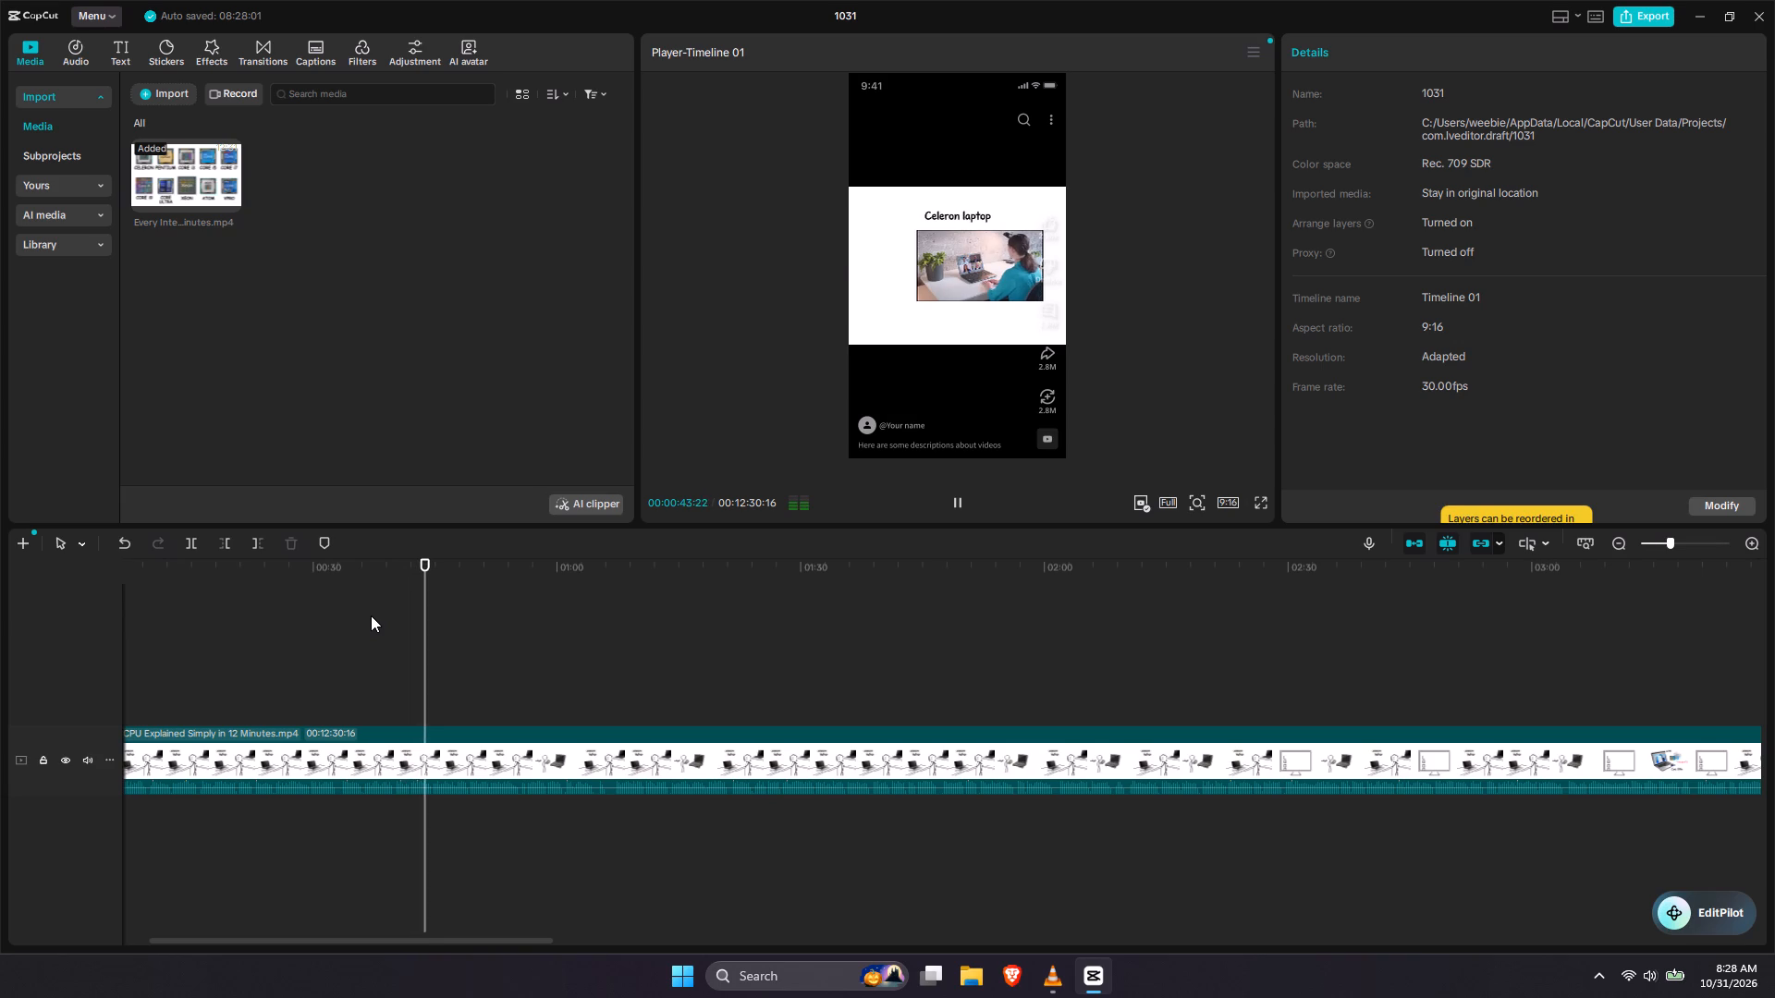
{"action": "left_click", "coordinate": [850, 568]}
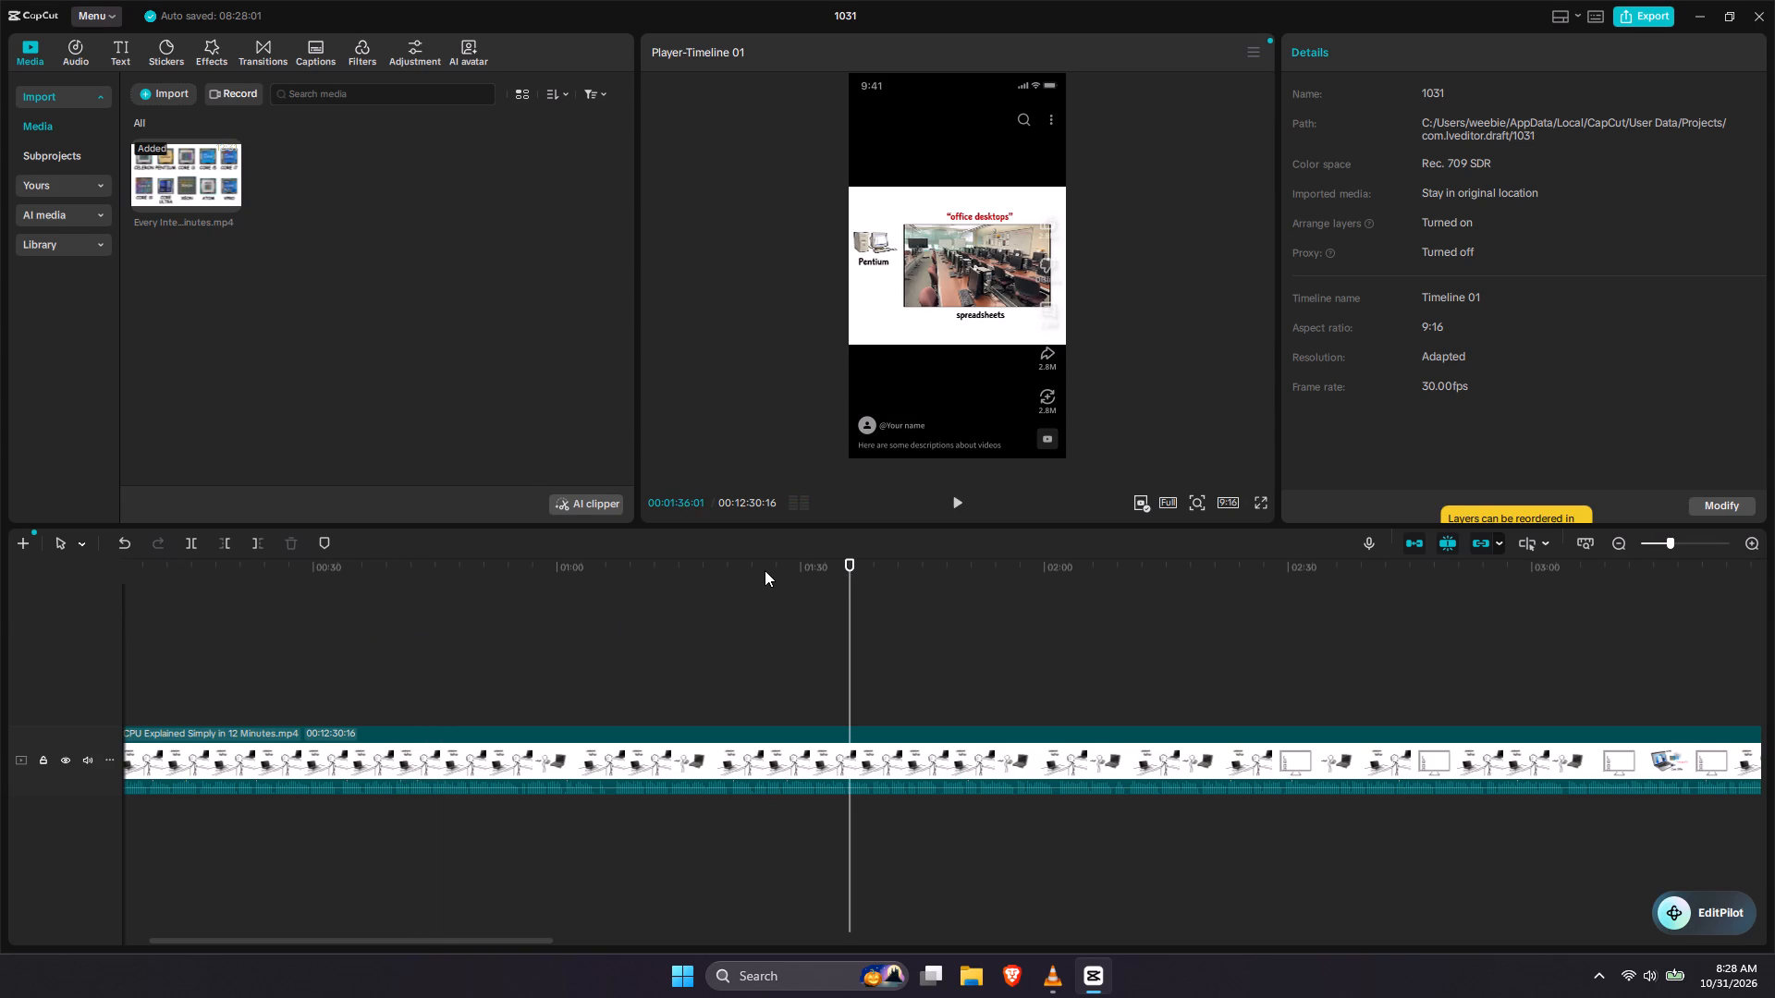
{"action": "left_click", "coordinate": [674, 543]}
{"action": "left_click", "coordinate": [650, 564]}
{"action": "left_click", "coordinate": [491, 563]}
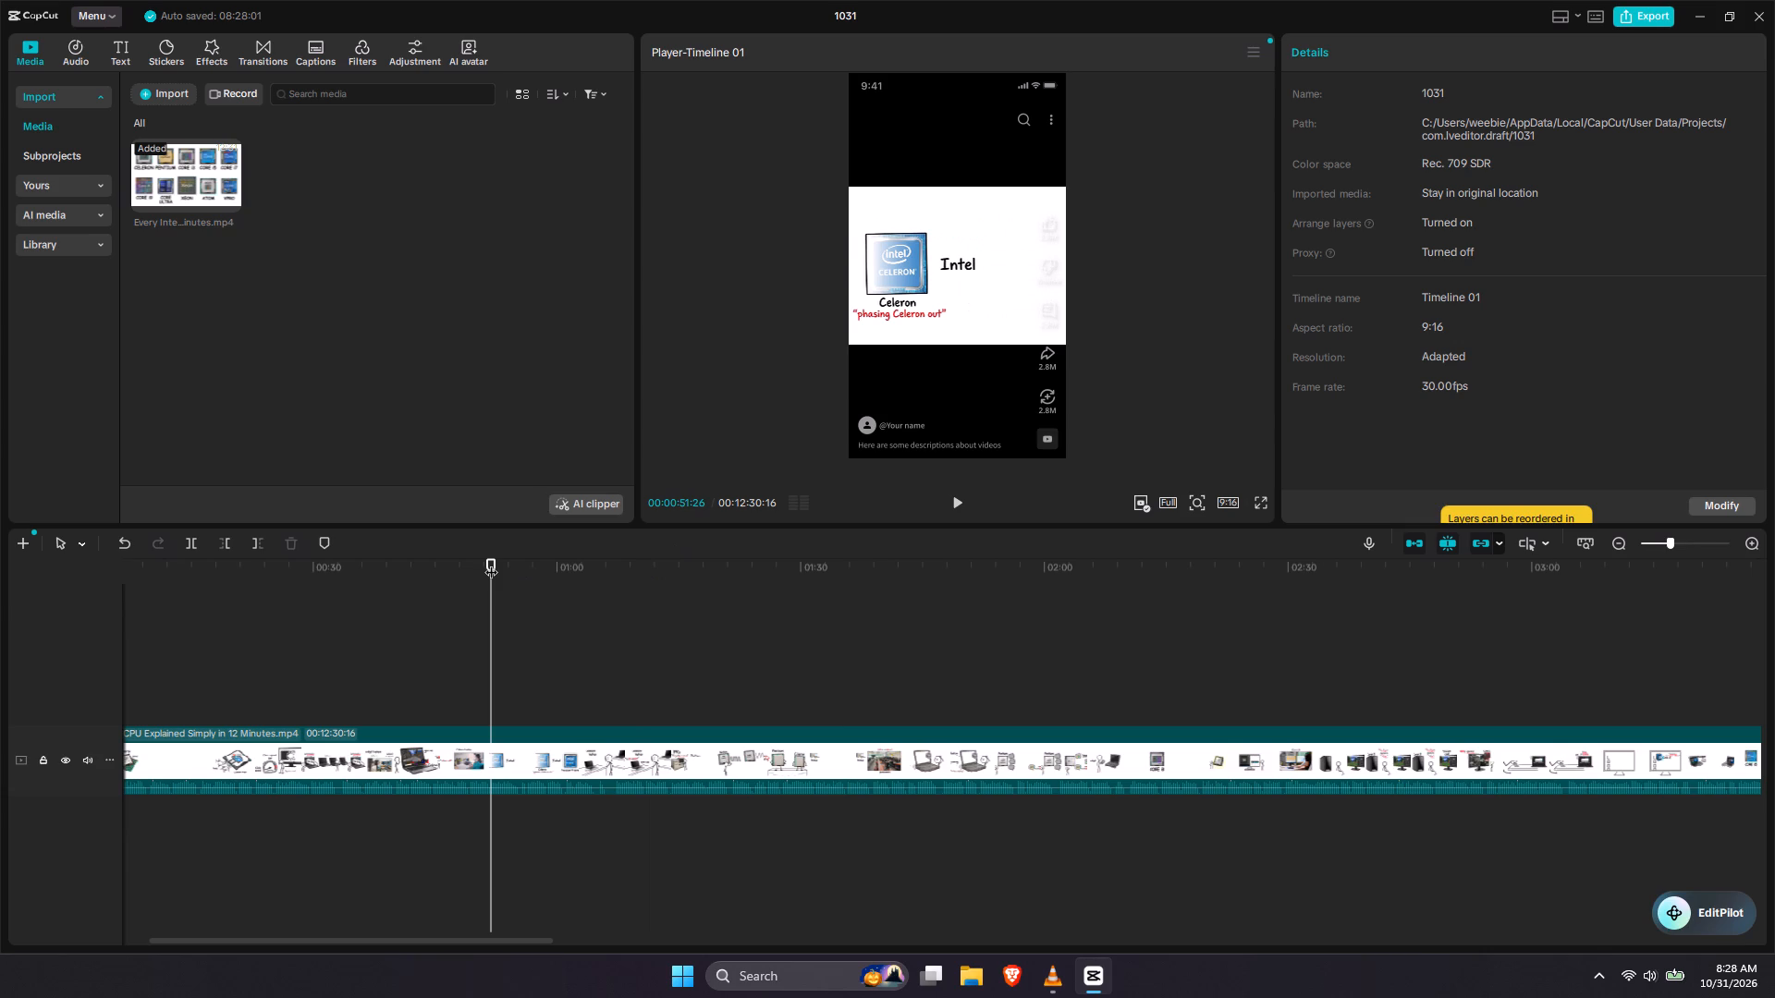
{"action": "key", "text": "space"}
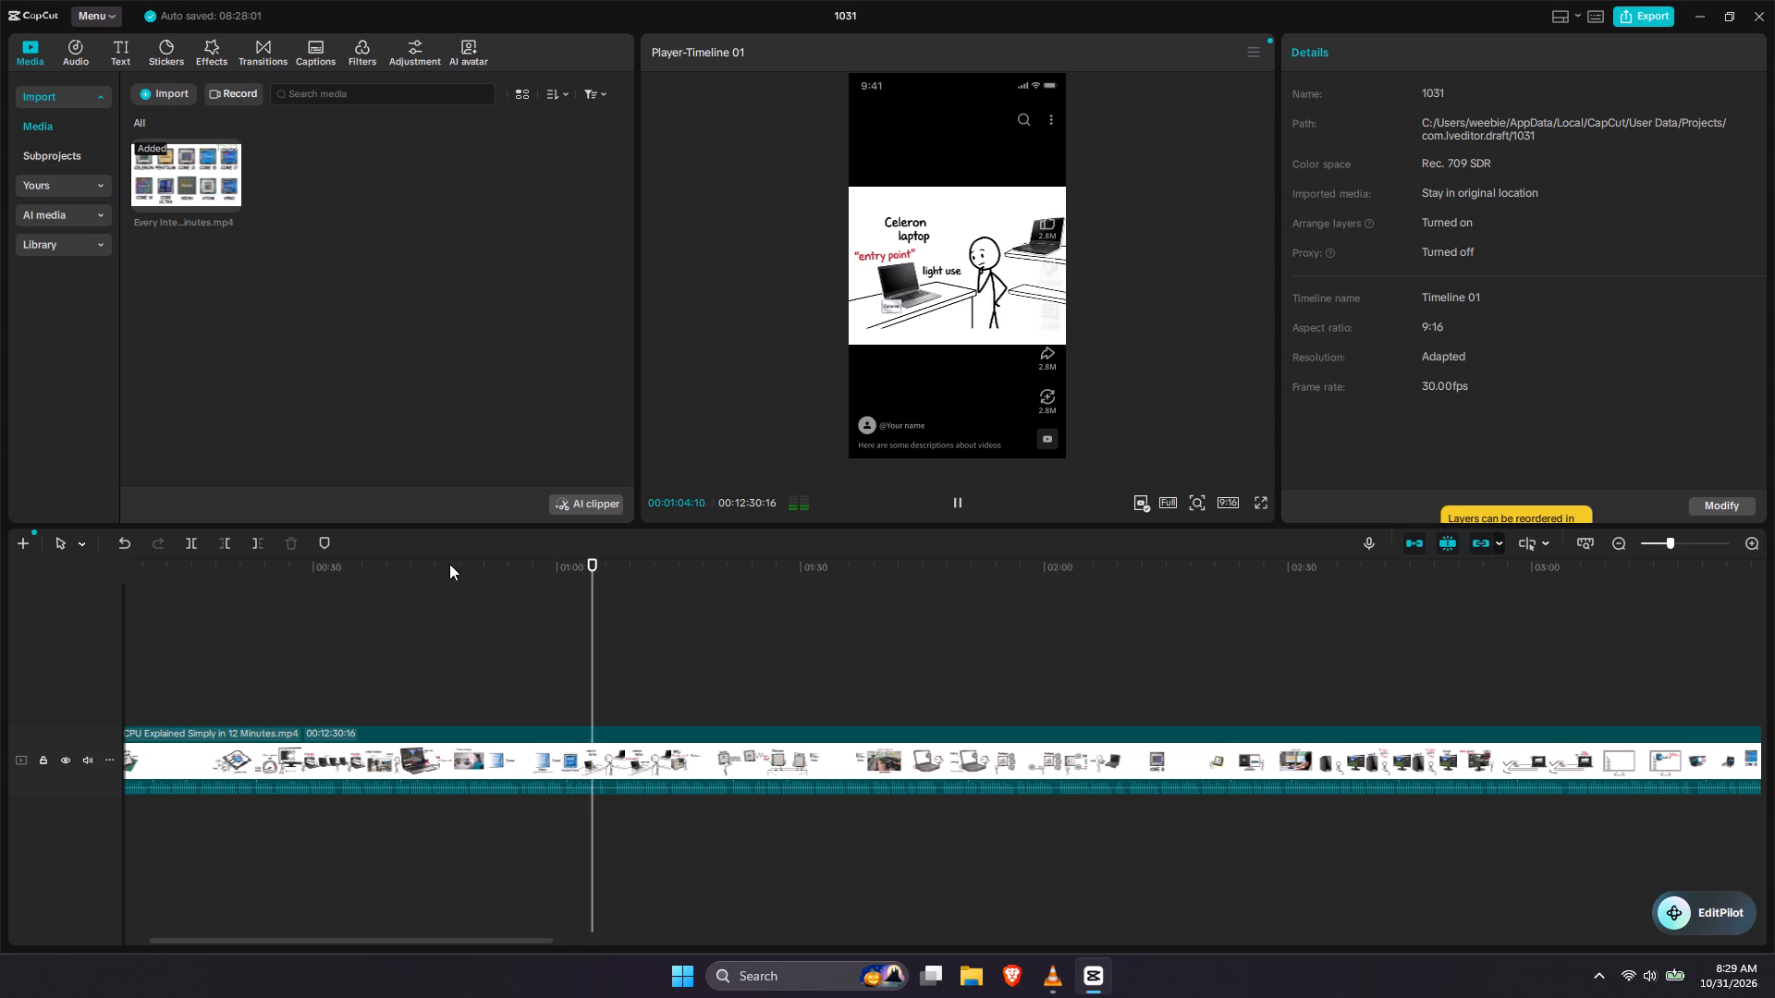
{"action": "key", "text": "space"}
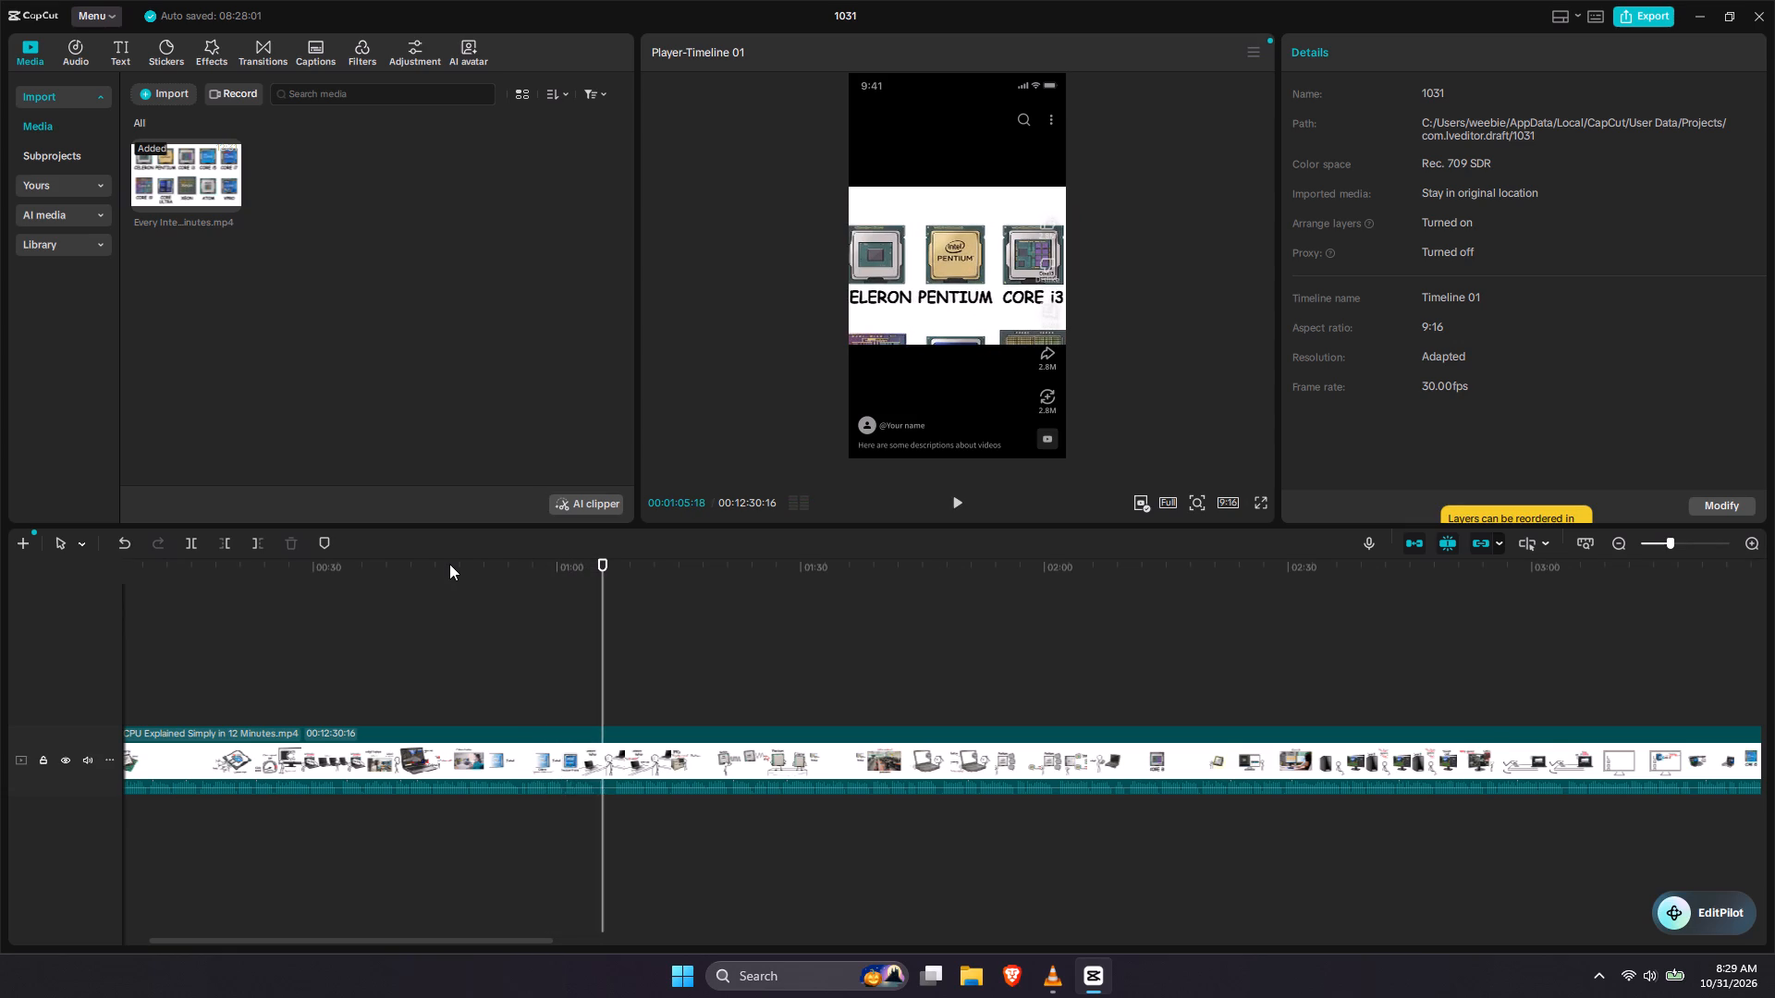
Split the Intel CPU clip at 00:01:05:06, on the last Celeron laptop frame before the CPU overview returns.
{"action": "key", "text": "Left"}
{"action": "key", "text": "Left"}
{"action": "key", "text": "Left"}
{"action": "key", "text": "Left"}
{"action": "key", "text": "Left"}
{"action": "key", "text": "Left"}
{"action": "key", "text": "Left"}
{"action": "key", "text": "Left"}
{"action": "key", "text": "Left"}
{"action": "key", "text": "Left"}
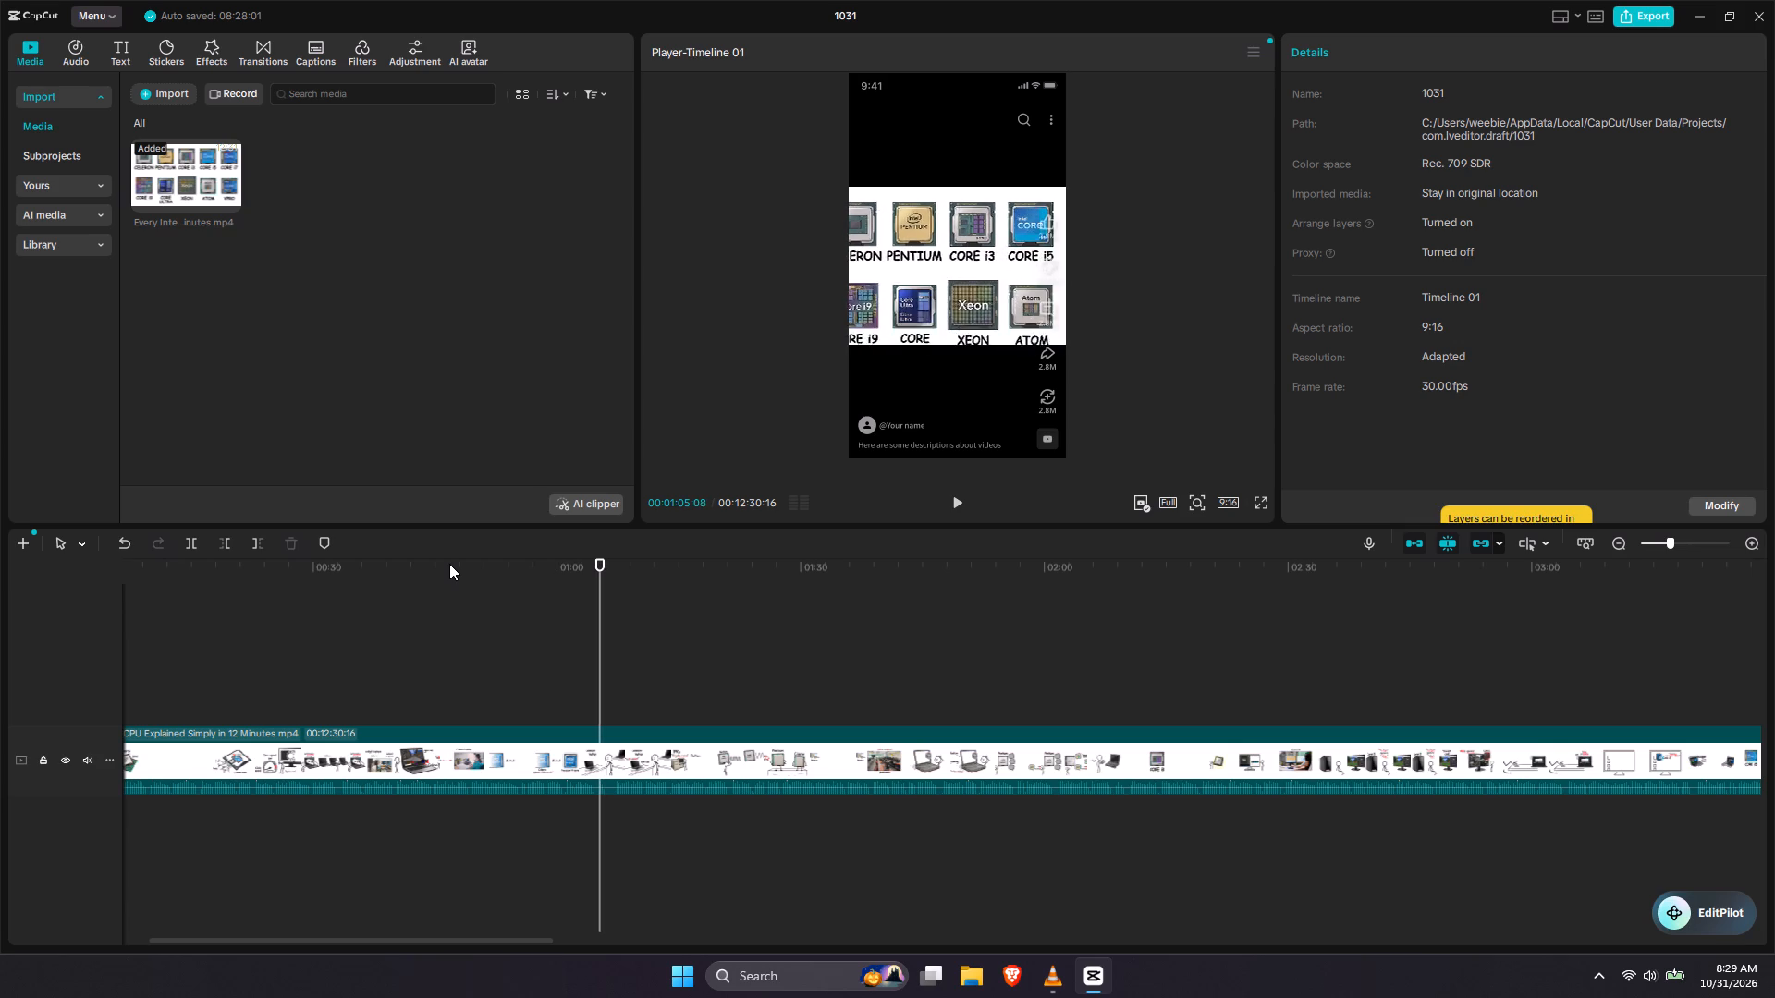
{"action": "key", "text": "Left"}
{"action": "key", "text": "Left"}
{"action": "key", "text": "Left"}
{"action": "key", "text": "Right"}
{"action": "key", "text": "Right"}
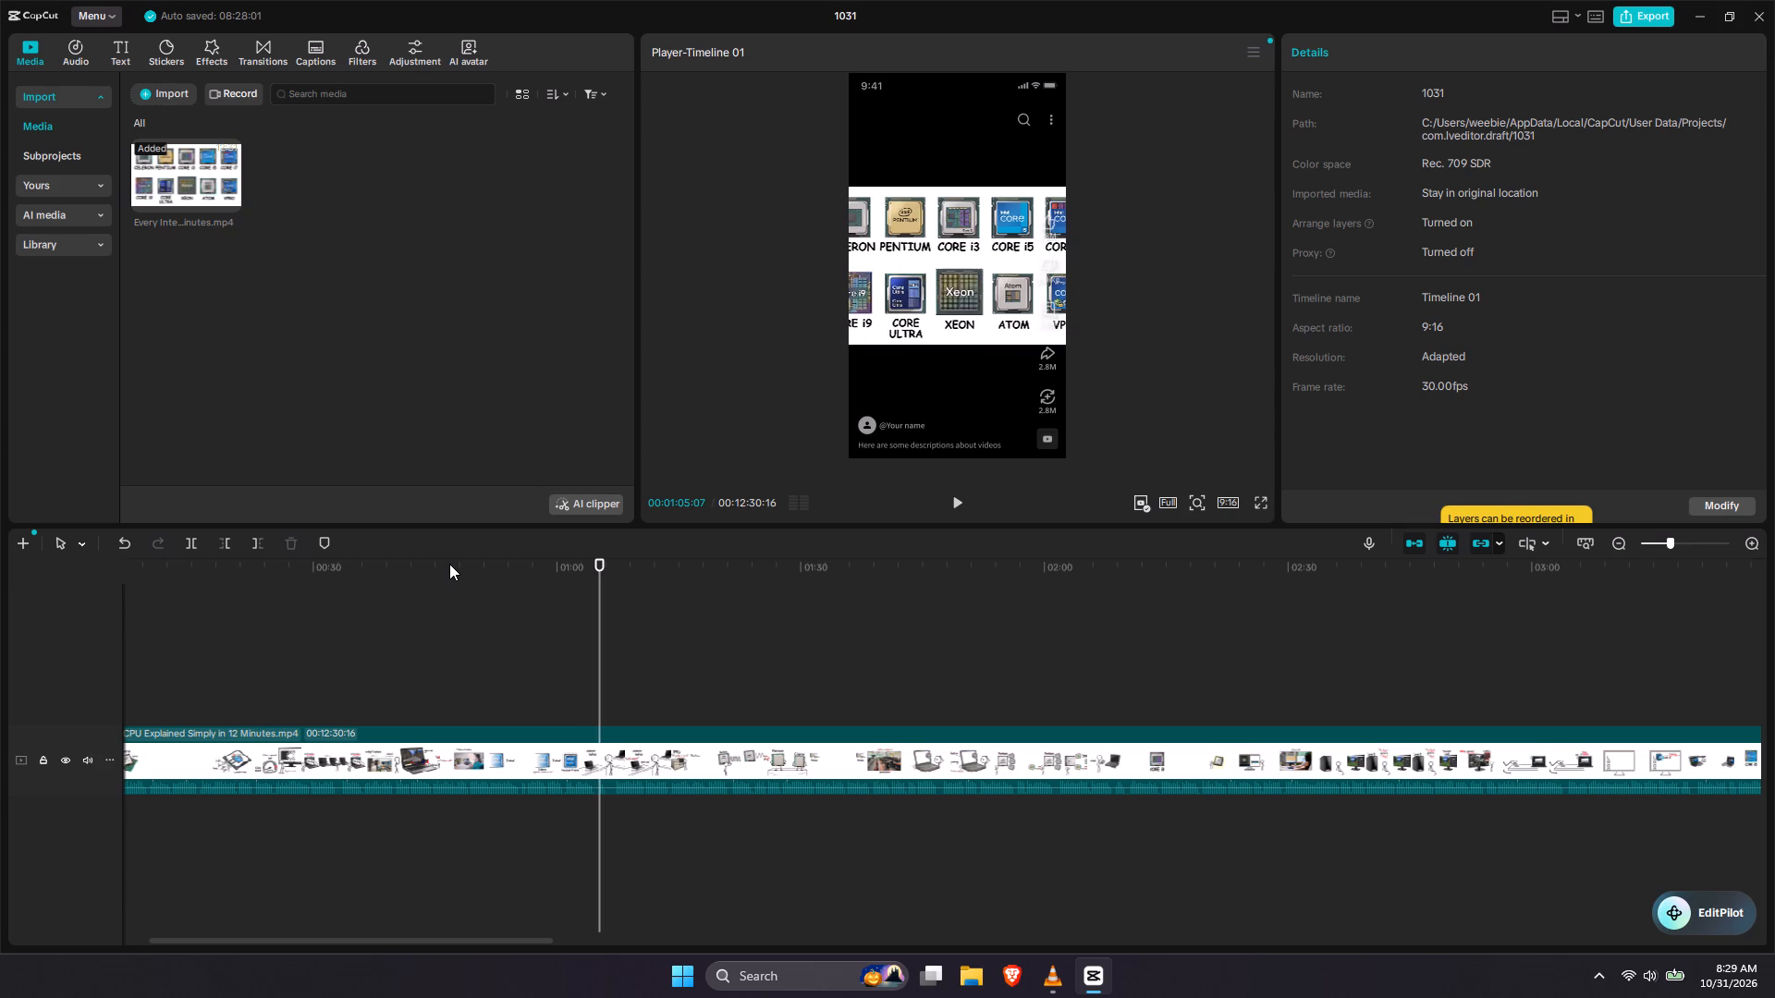
{"action": "key", "text": "Left"}
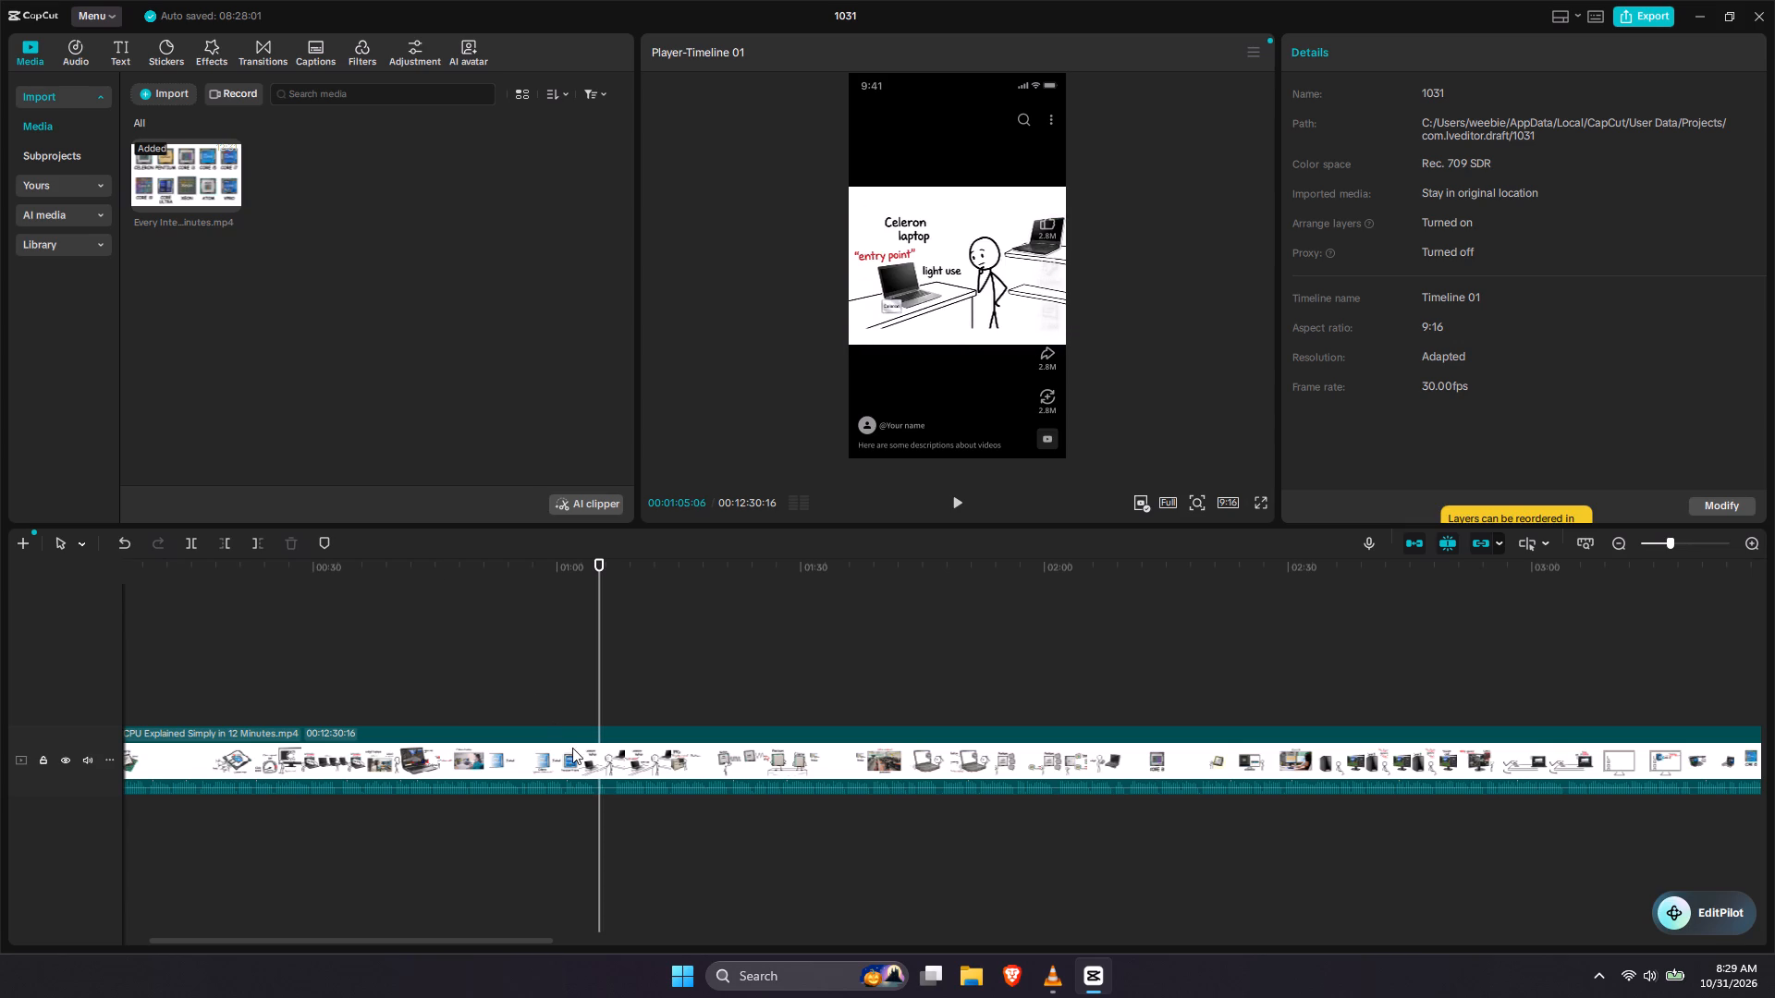
{"action": "left_click", "coordinate": [572, 748]}
{"action": "left_click", "coordinate": [187, 546]}
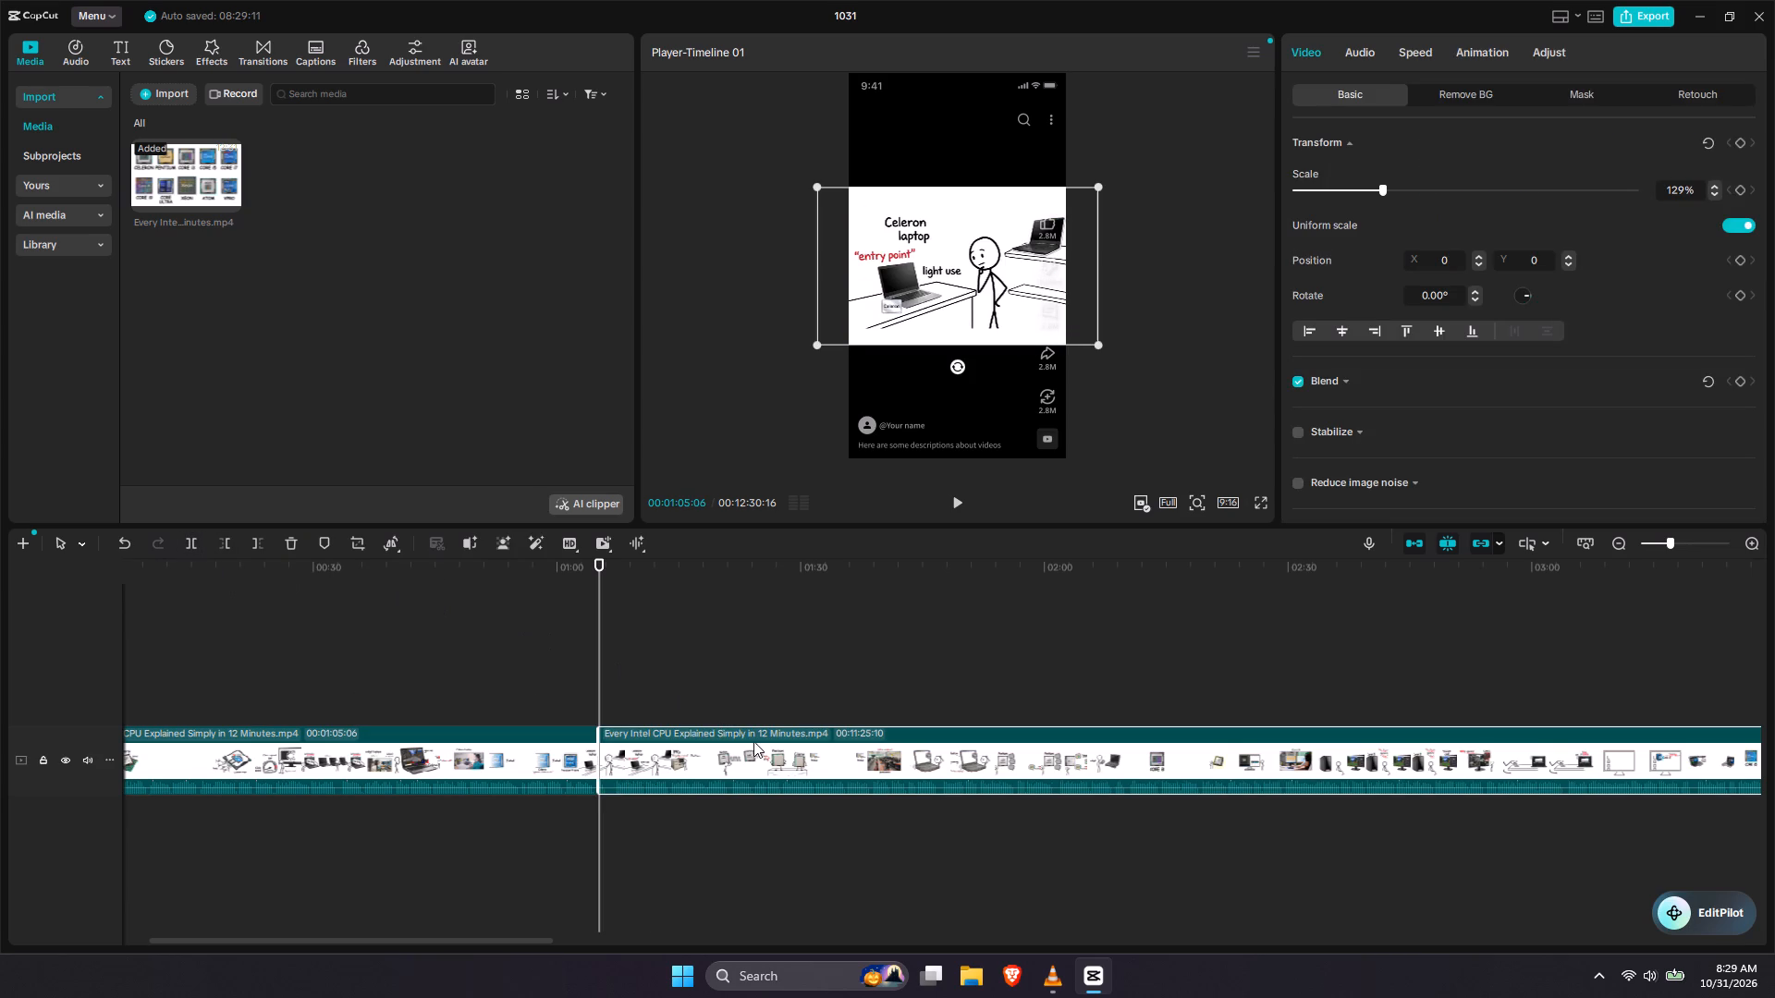
Delete the clip segment after the split, keeping only the Celeron section on the timeline.
{"action": "left_click", "coordinate": [756, 743]}
{"action": "key", "text": "Delete"}
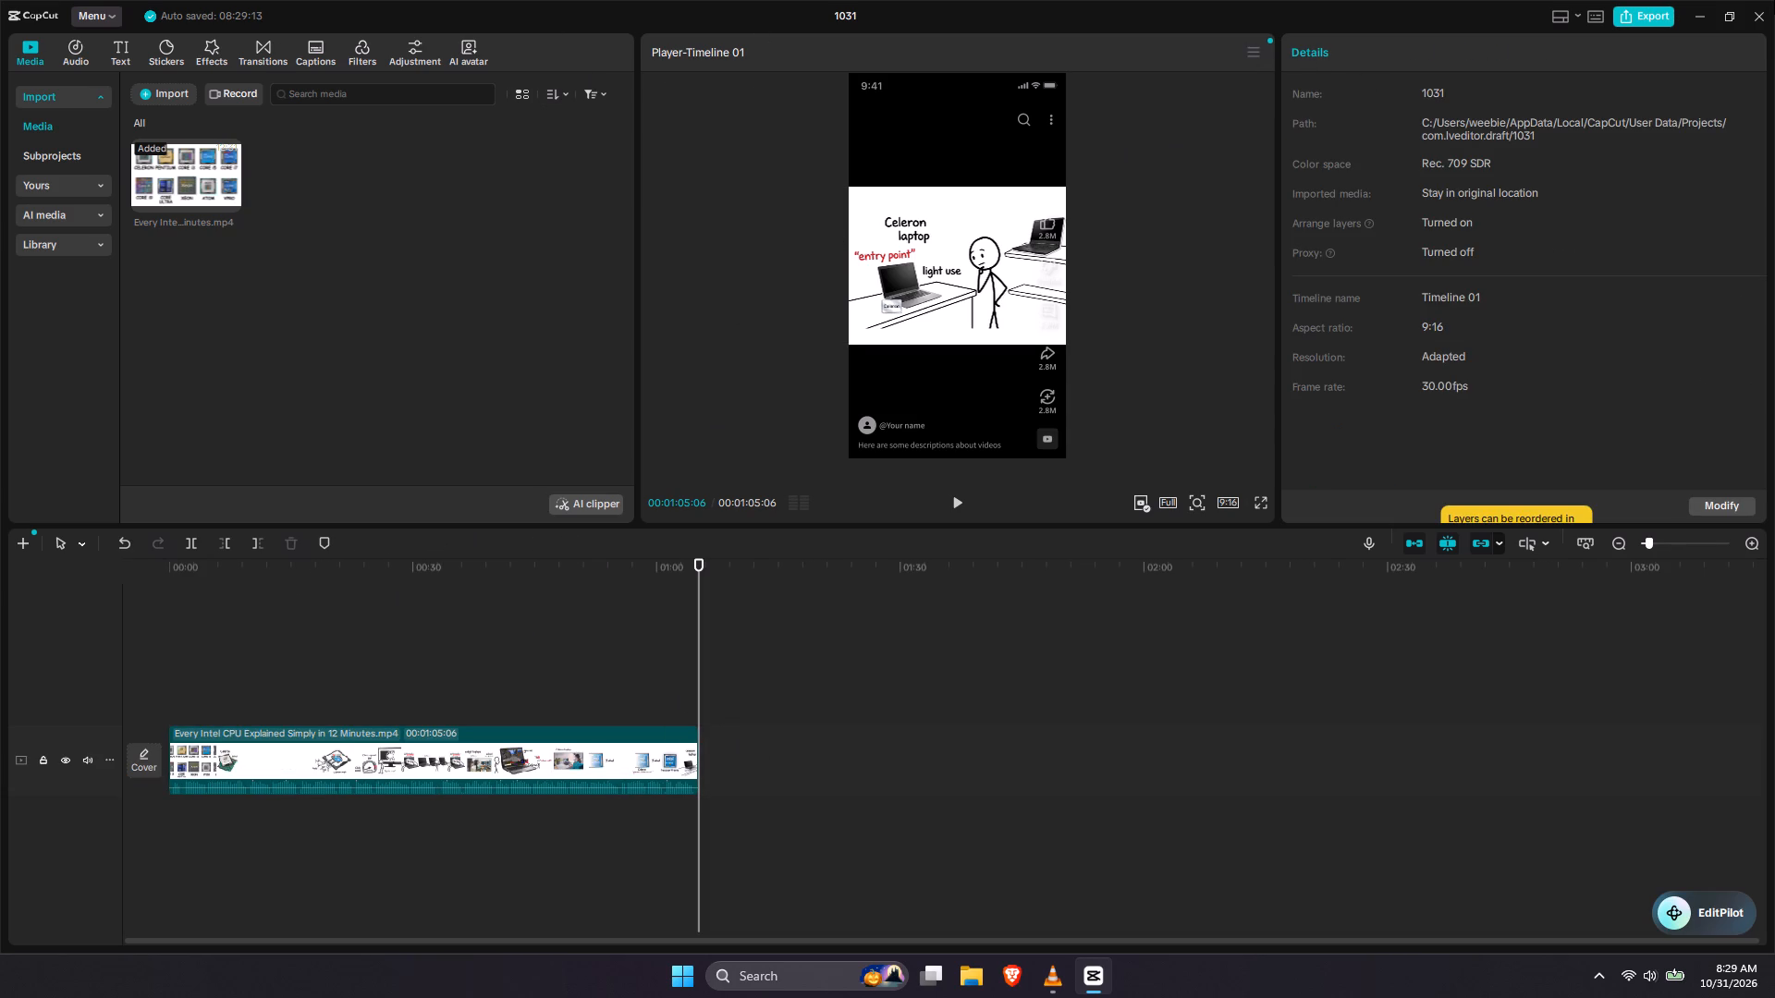
Preview the beginning of the trimmed Celeron short in full screen, then return to the editor.
{"action": "left_click", "coordinate": [1257, 502]}
{"action": "key", "text": "space"}
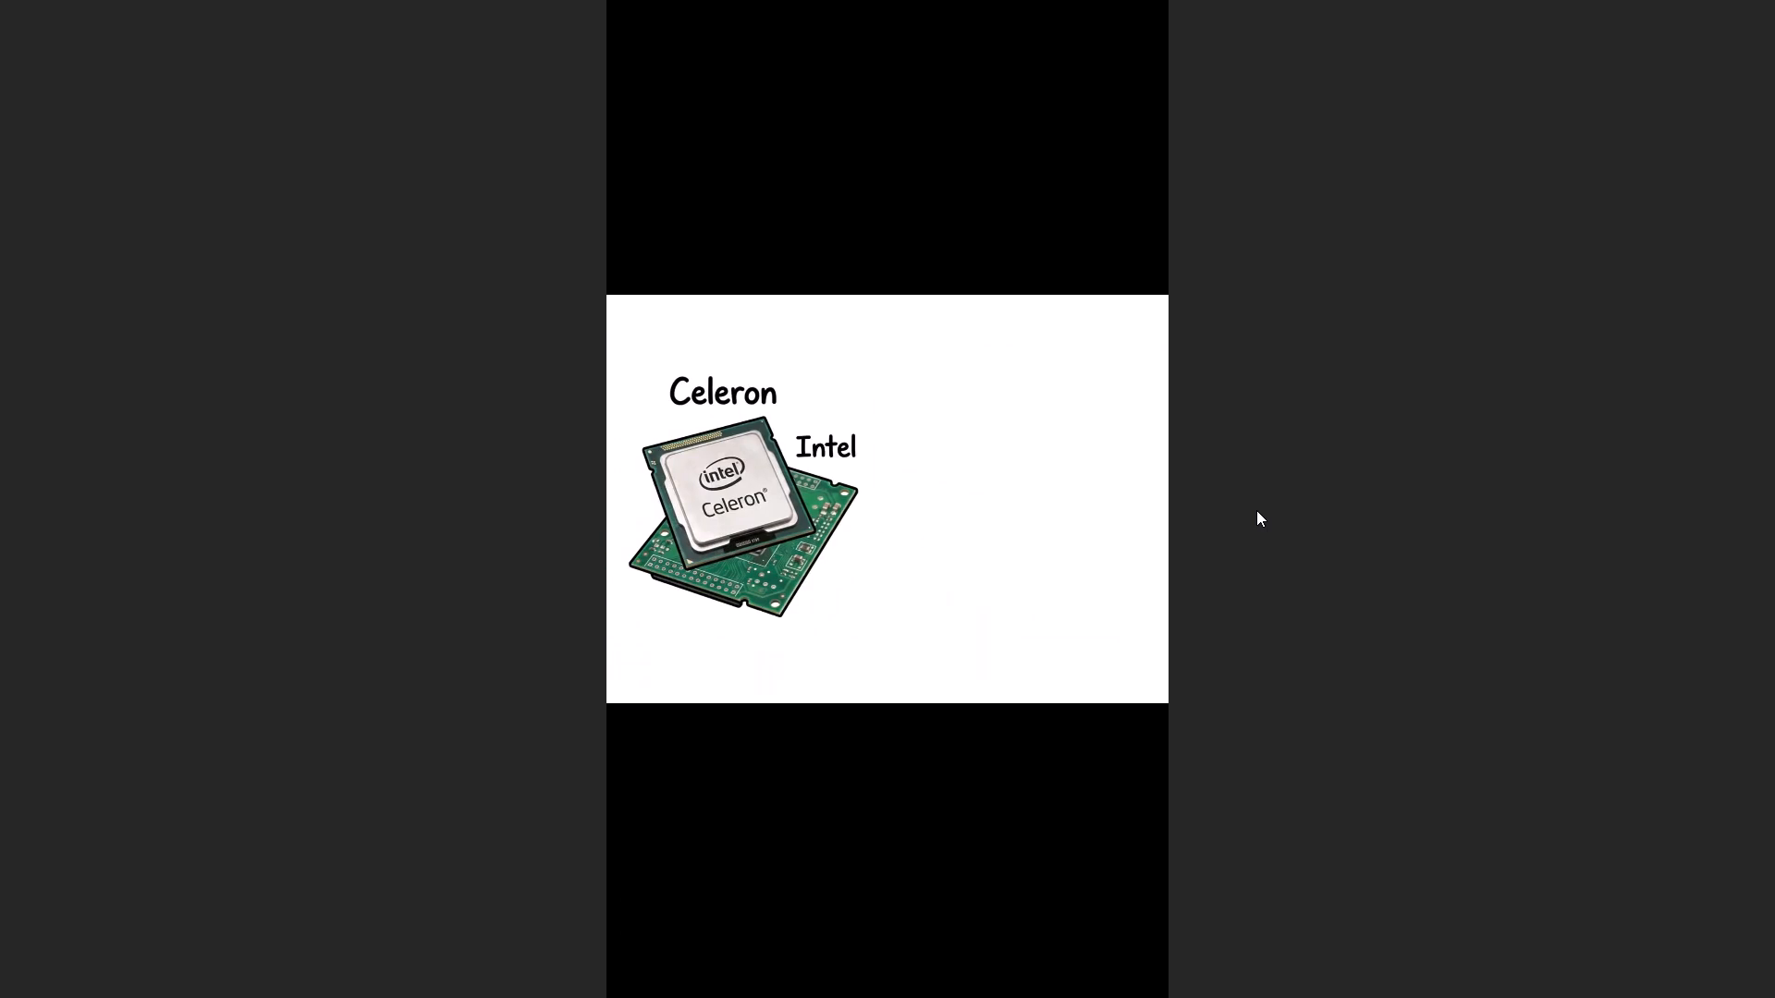
{"action": "key", "text": "Escape"}
{"action": "key", "text": "space"}
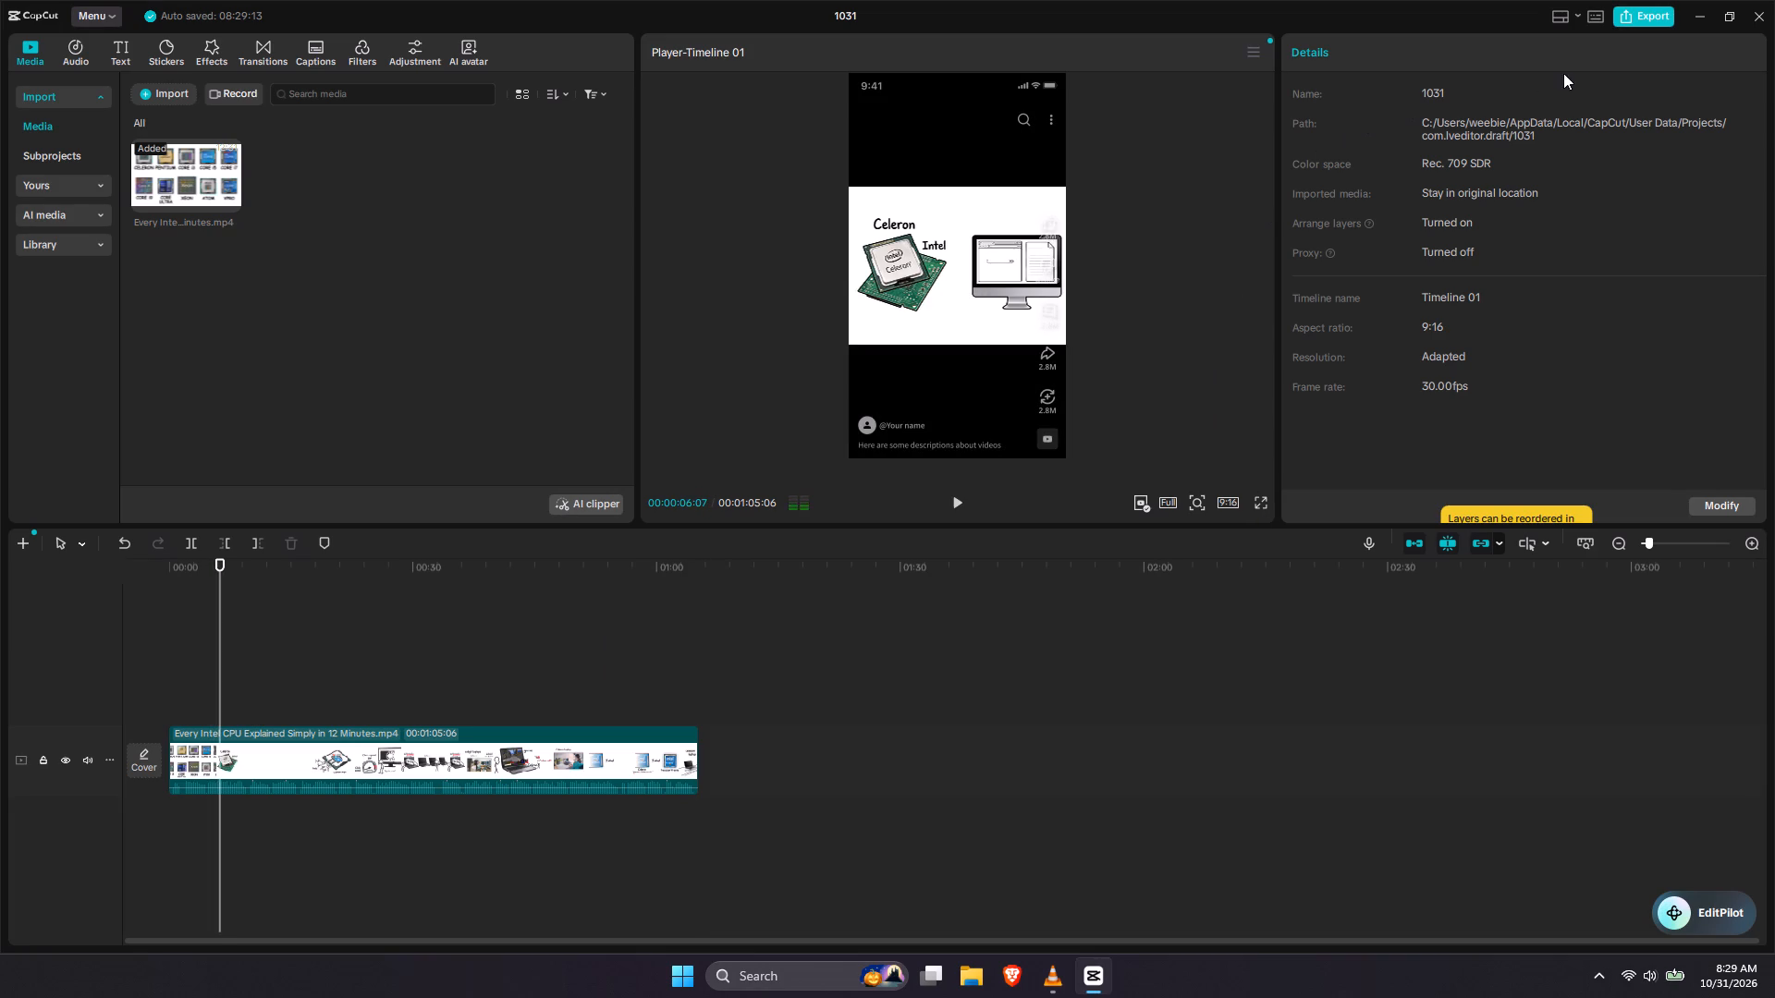
Start exporting the short and name the exported video "vid 1 shorts 1".
{"action": "left_click", "coordinate": [1629, 21]}
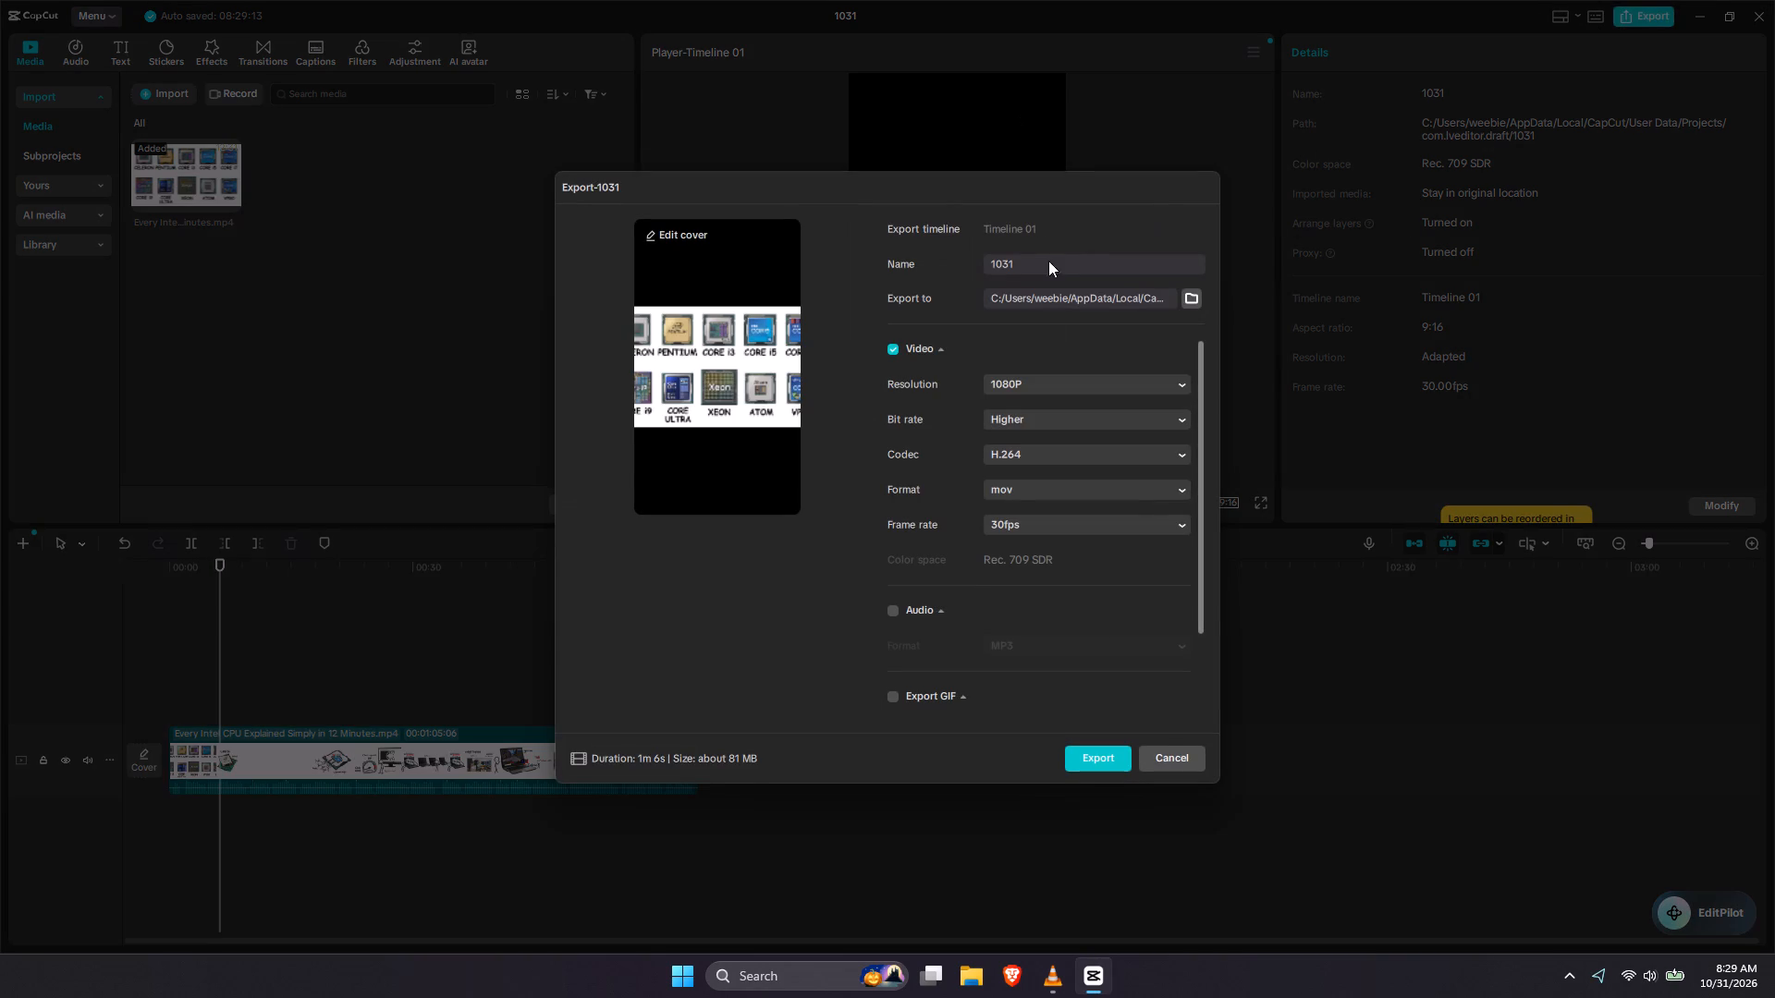
{"action": "triple_click", "coordinate": [1071, 260]}
{"action": "type", "text": "vid 1 shorts 1"}
Set the export destination to shorts > vid 1 shorts on the new yt channal (W:) drive.
{"action": "left_click", "coordinate": [1188, 296]}
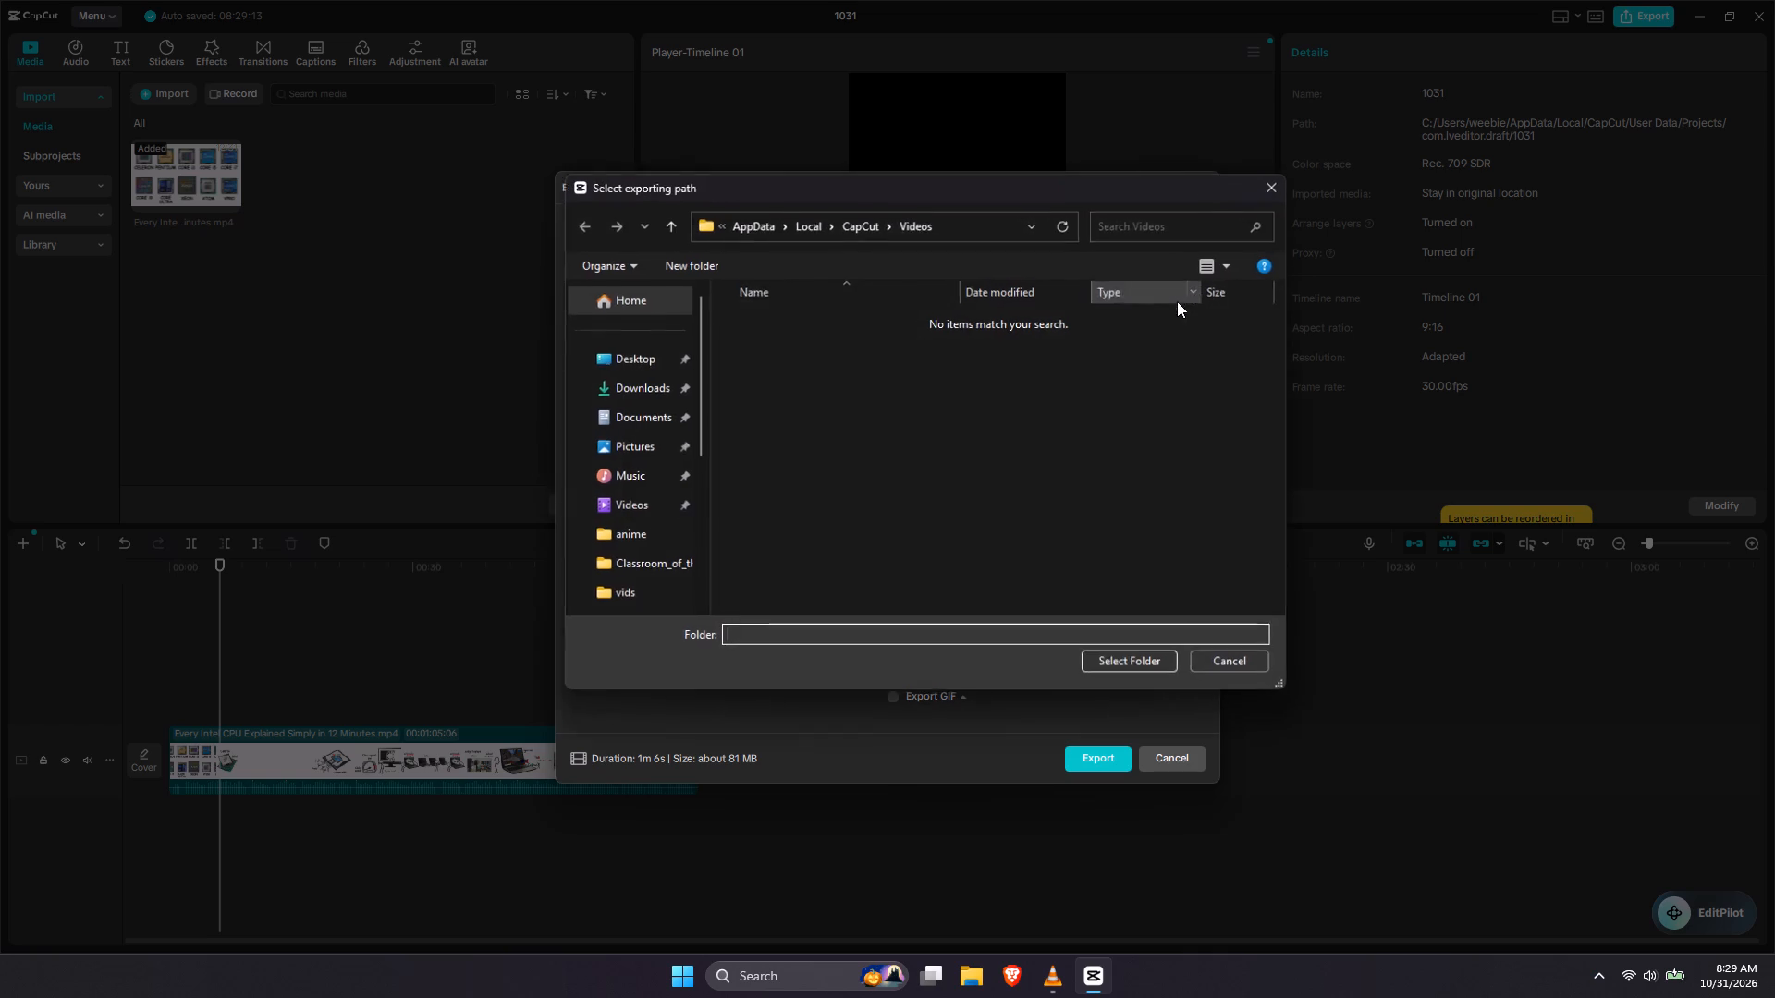
{"action": "scroll", "coordinate": [673, 502], "scroll_direction": "down", "scroll_amount": 6}
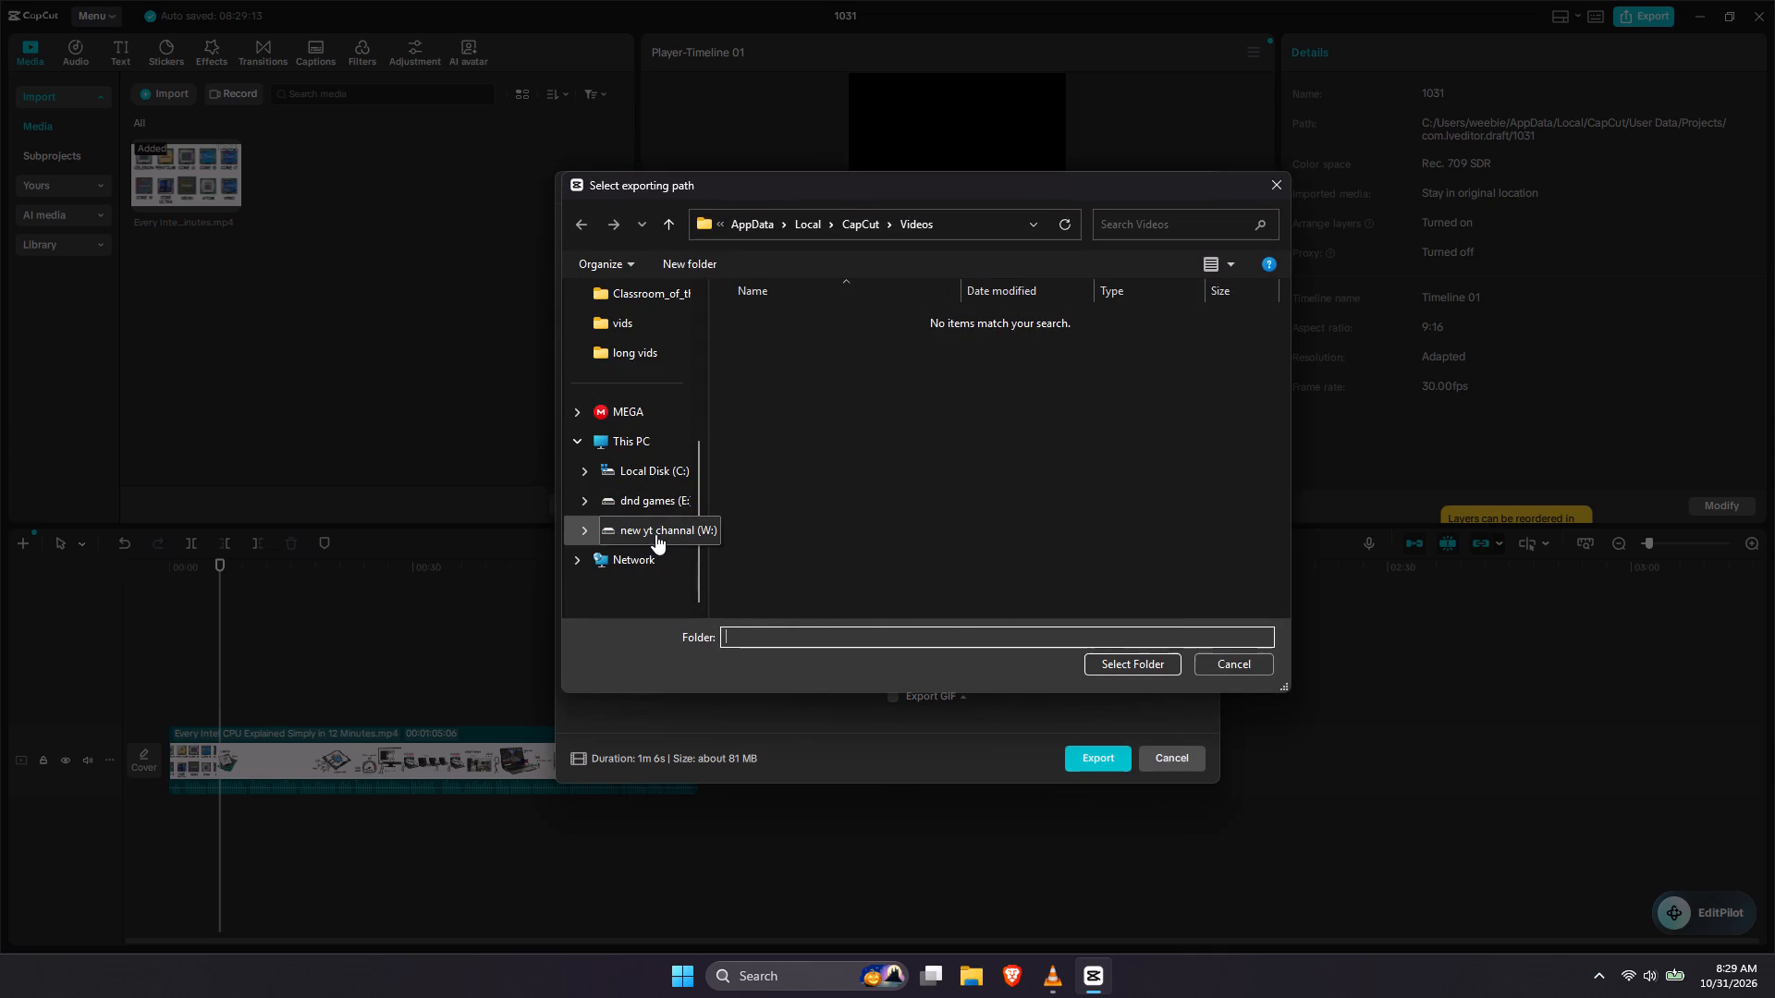
{"action": "left_click", "coordinate": [655, 533]}
{"action": "double_click", "coordinate": [805, 353]}
{"action": "double_click", "coordinate": [777, 324]}
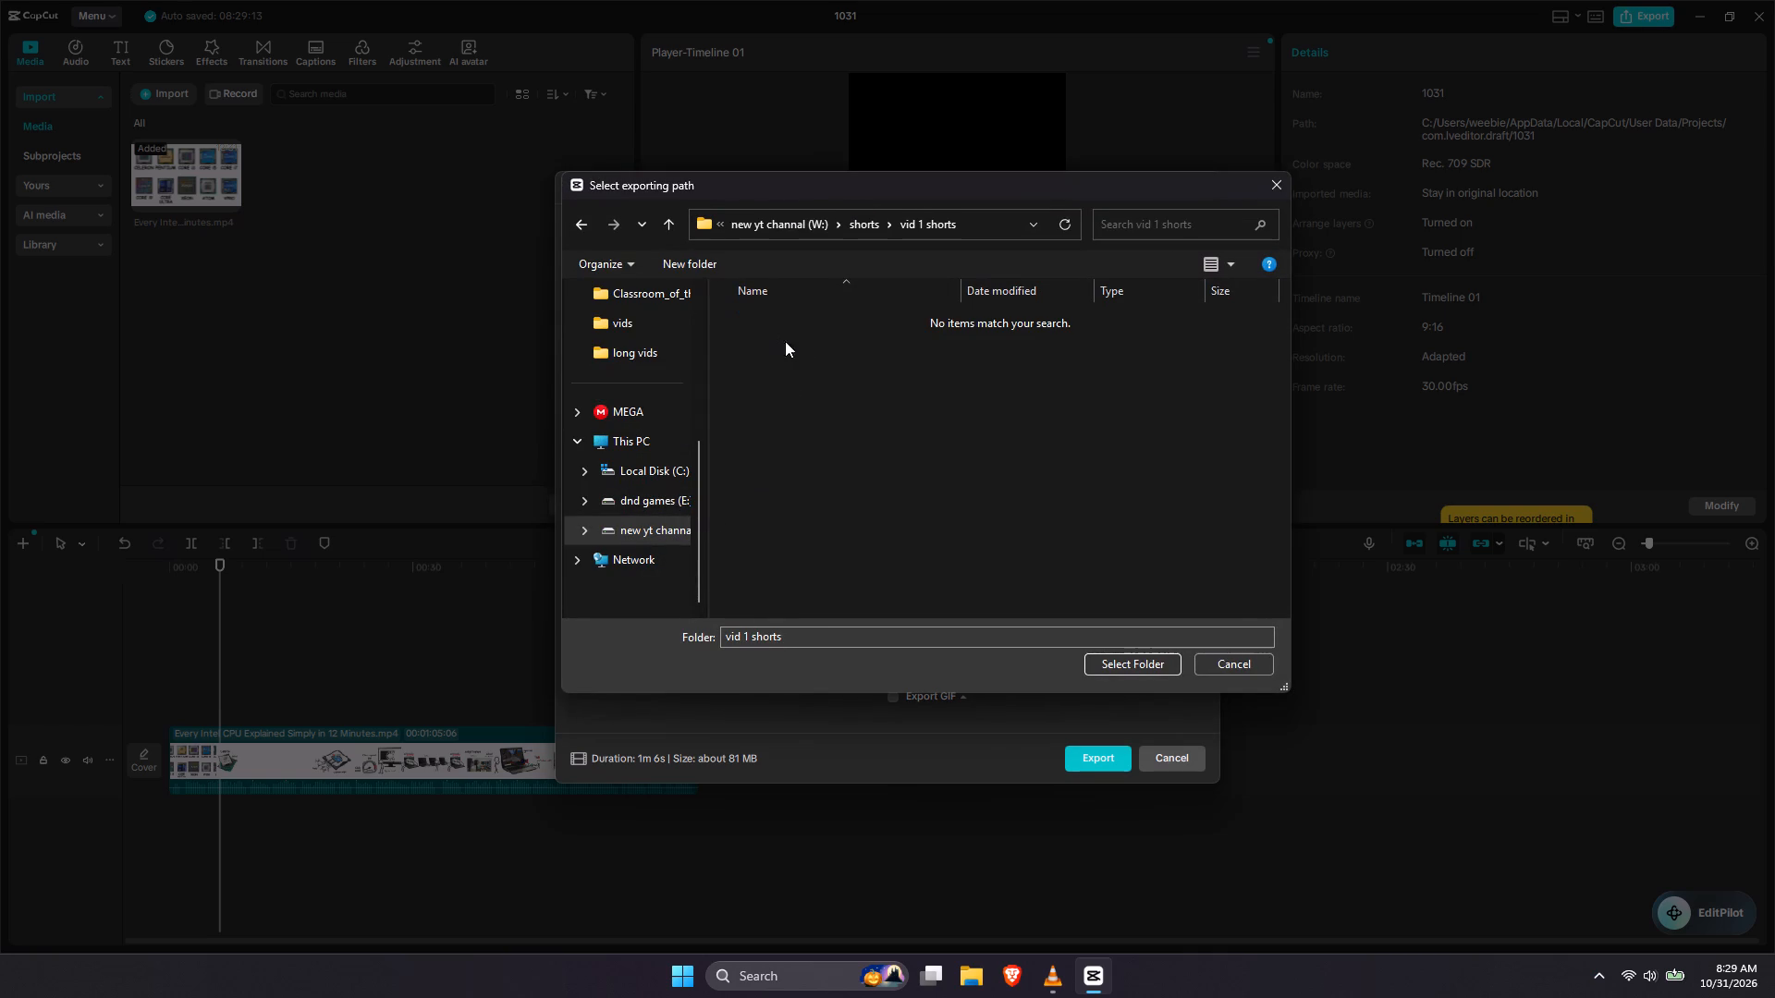
{"action": "left_click", "coordinate": [1118, 664]}
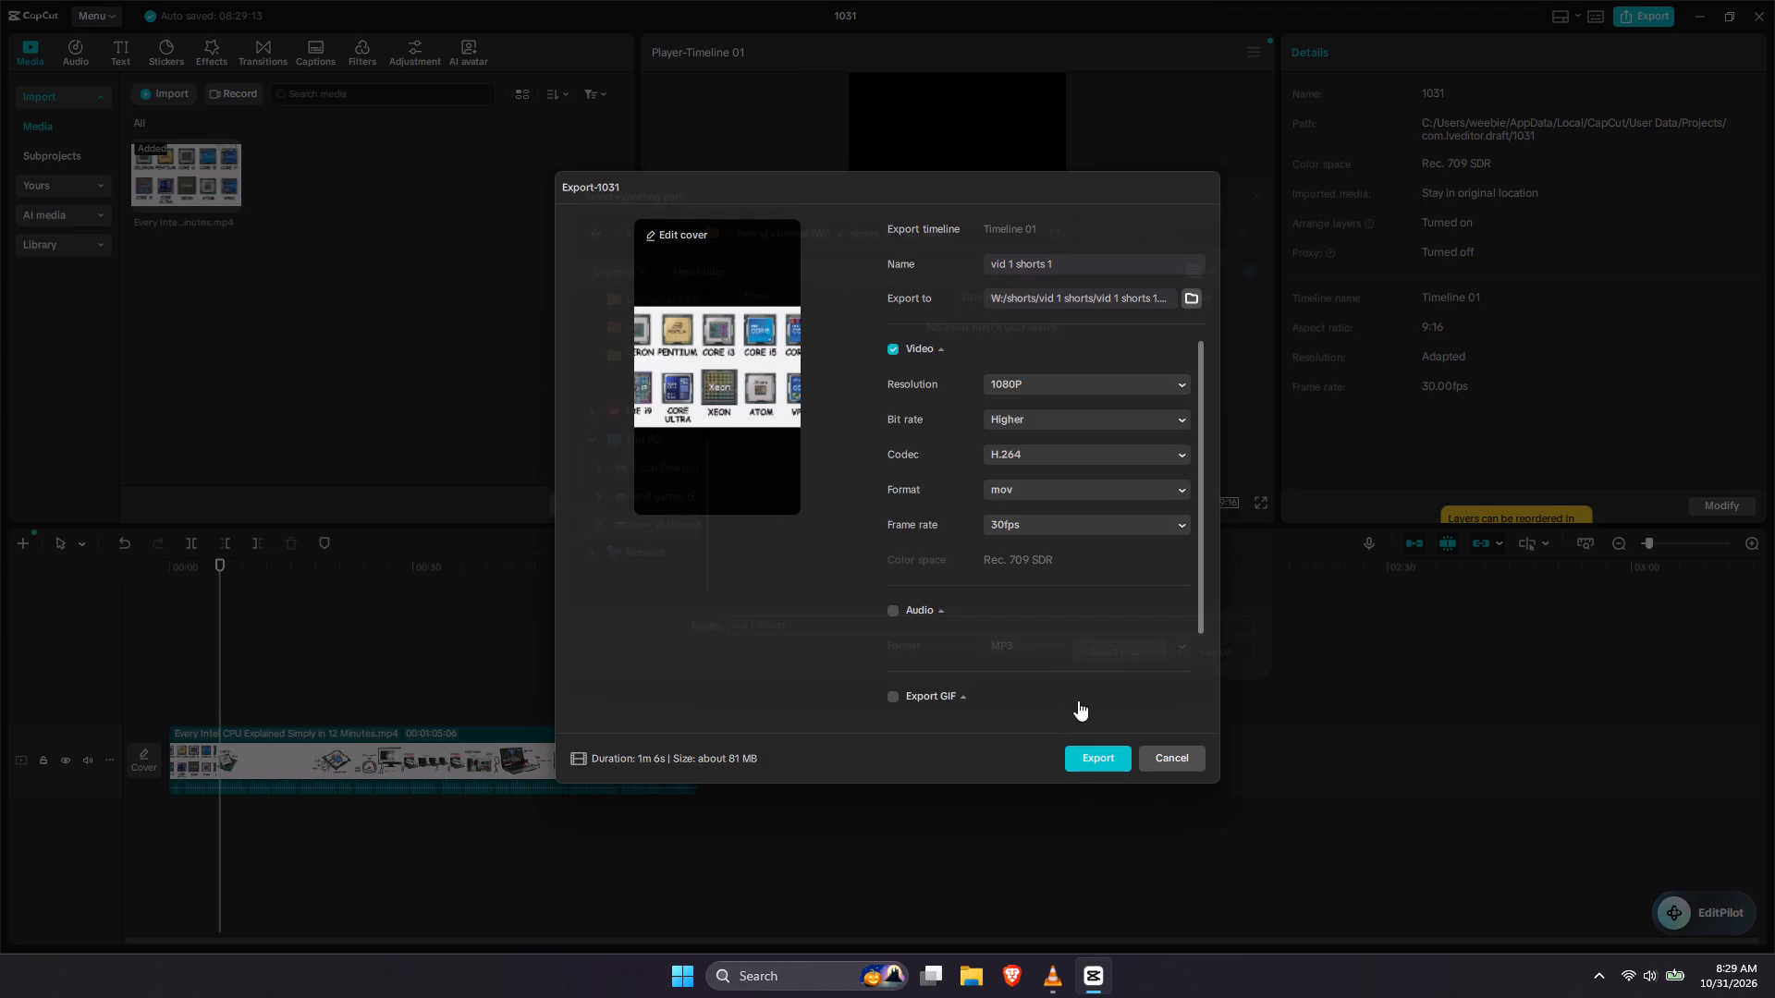
Set the export frame rate to 60fps, keep the bit rate at Higher, and export the video.
{"action": "left_click", "coordinate": [1064, 528]}
{"action": "left_click", "coordinate": [1047, 740]}
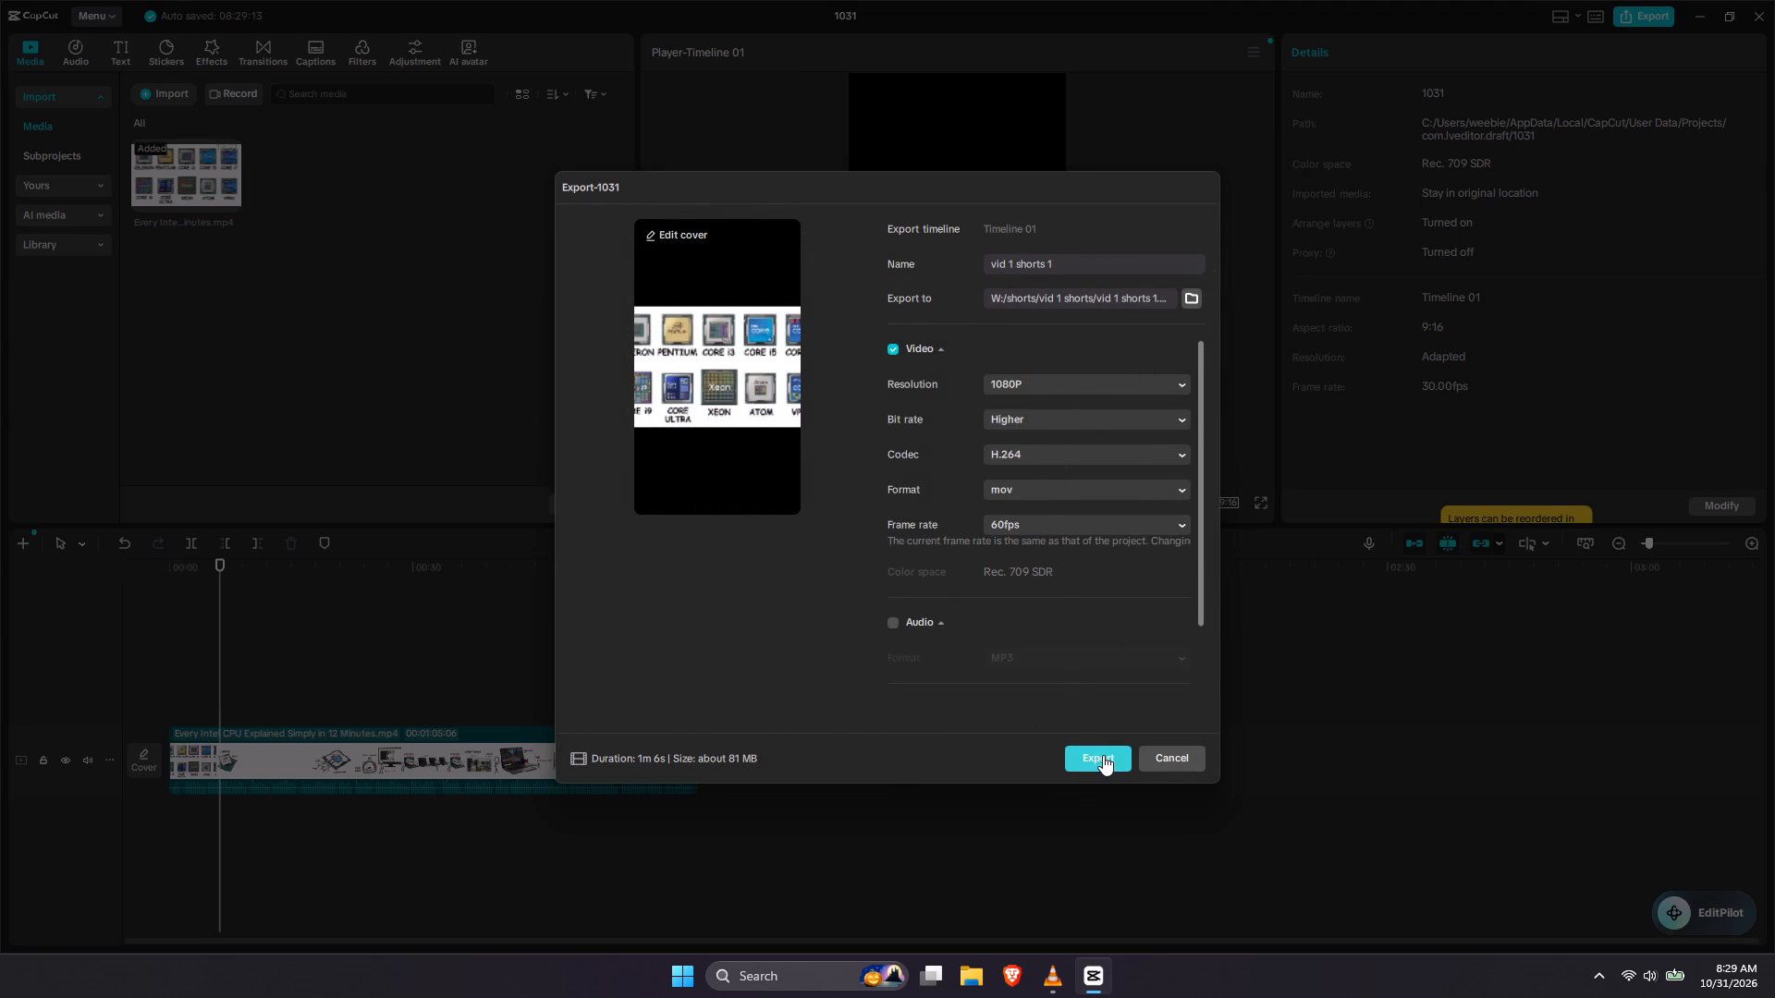
{"action": "left_click", "coordinate": [1094, 419]}
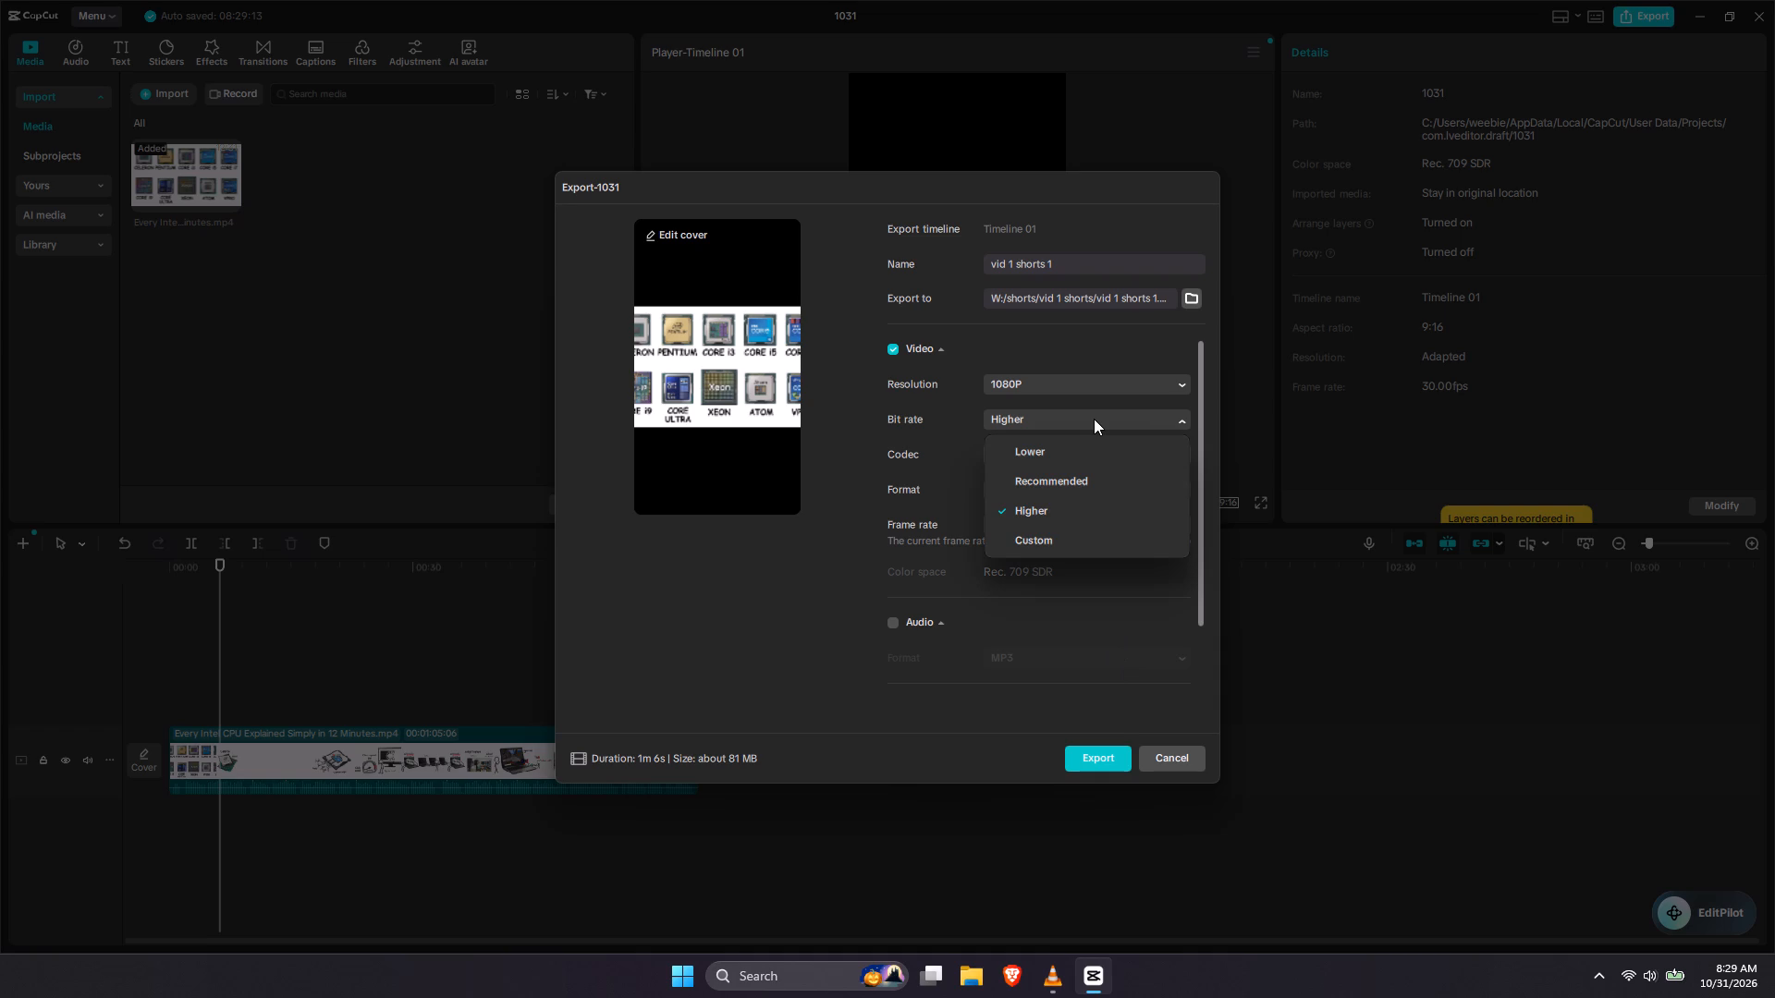
{"action": "left_click", "coordinate": [1094, 419]}
{"action": "left_click", "coordinate": [1081, 758]}
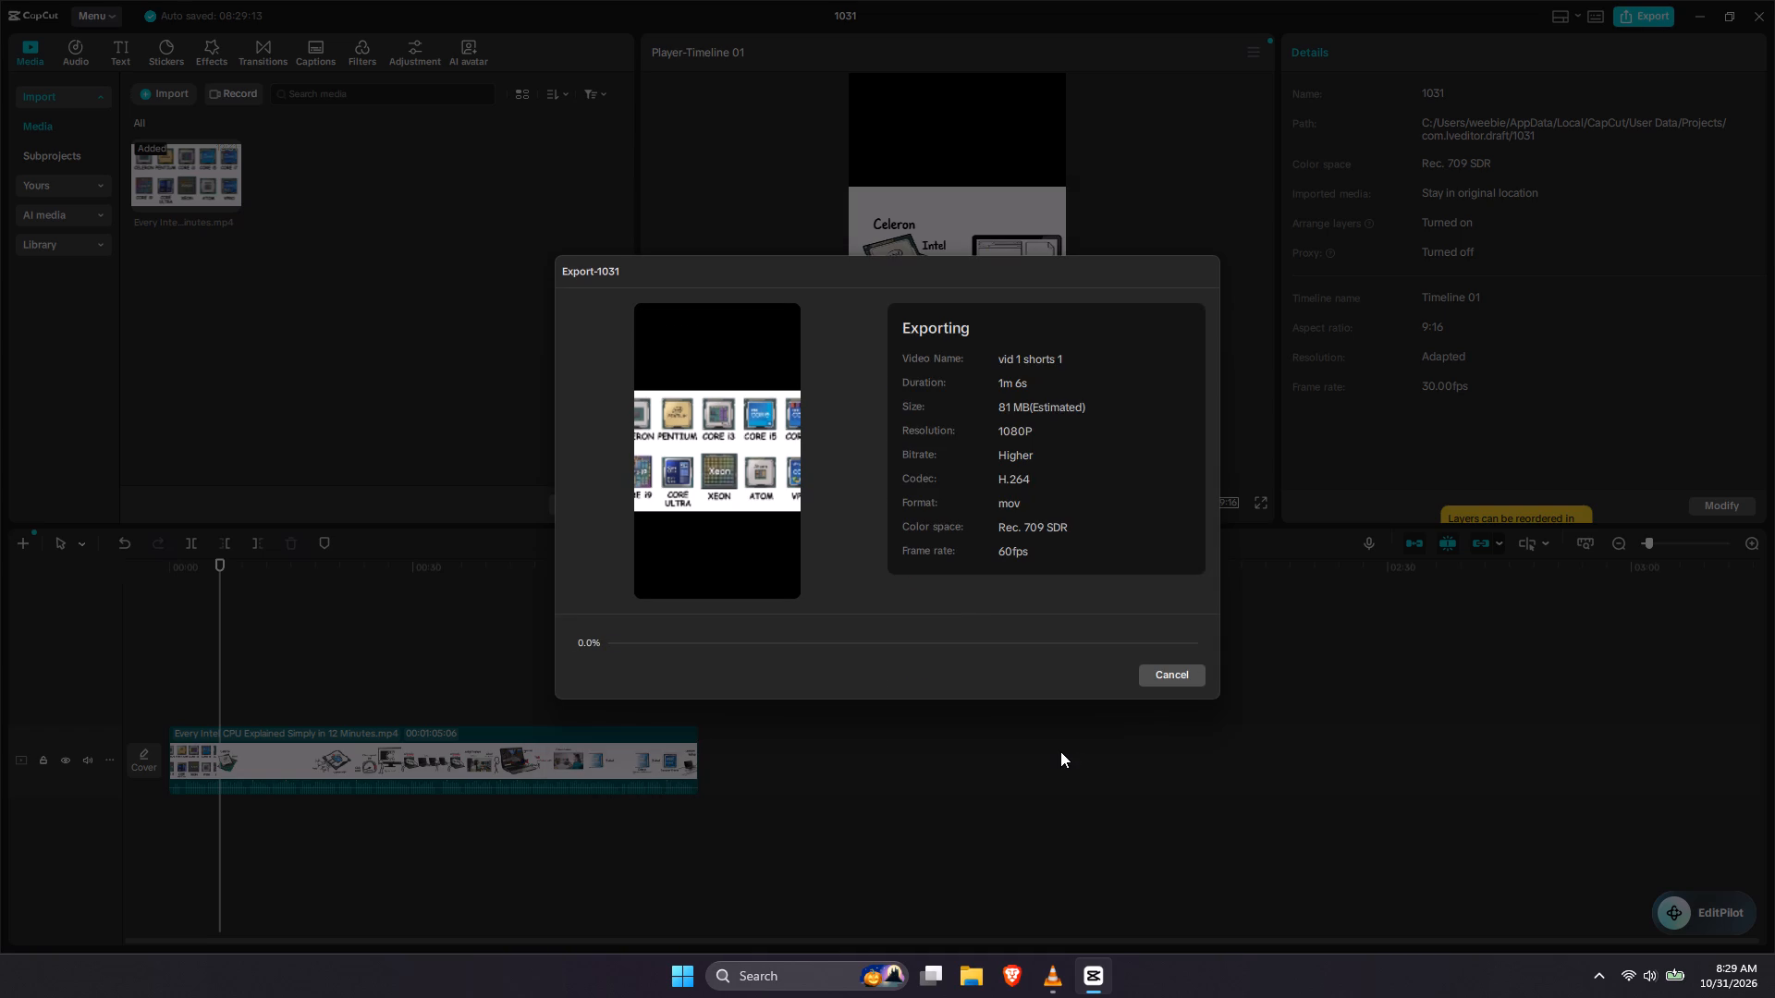
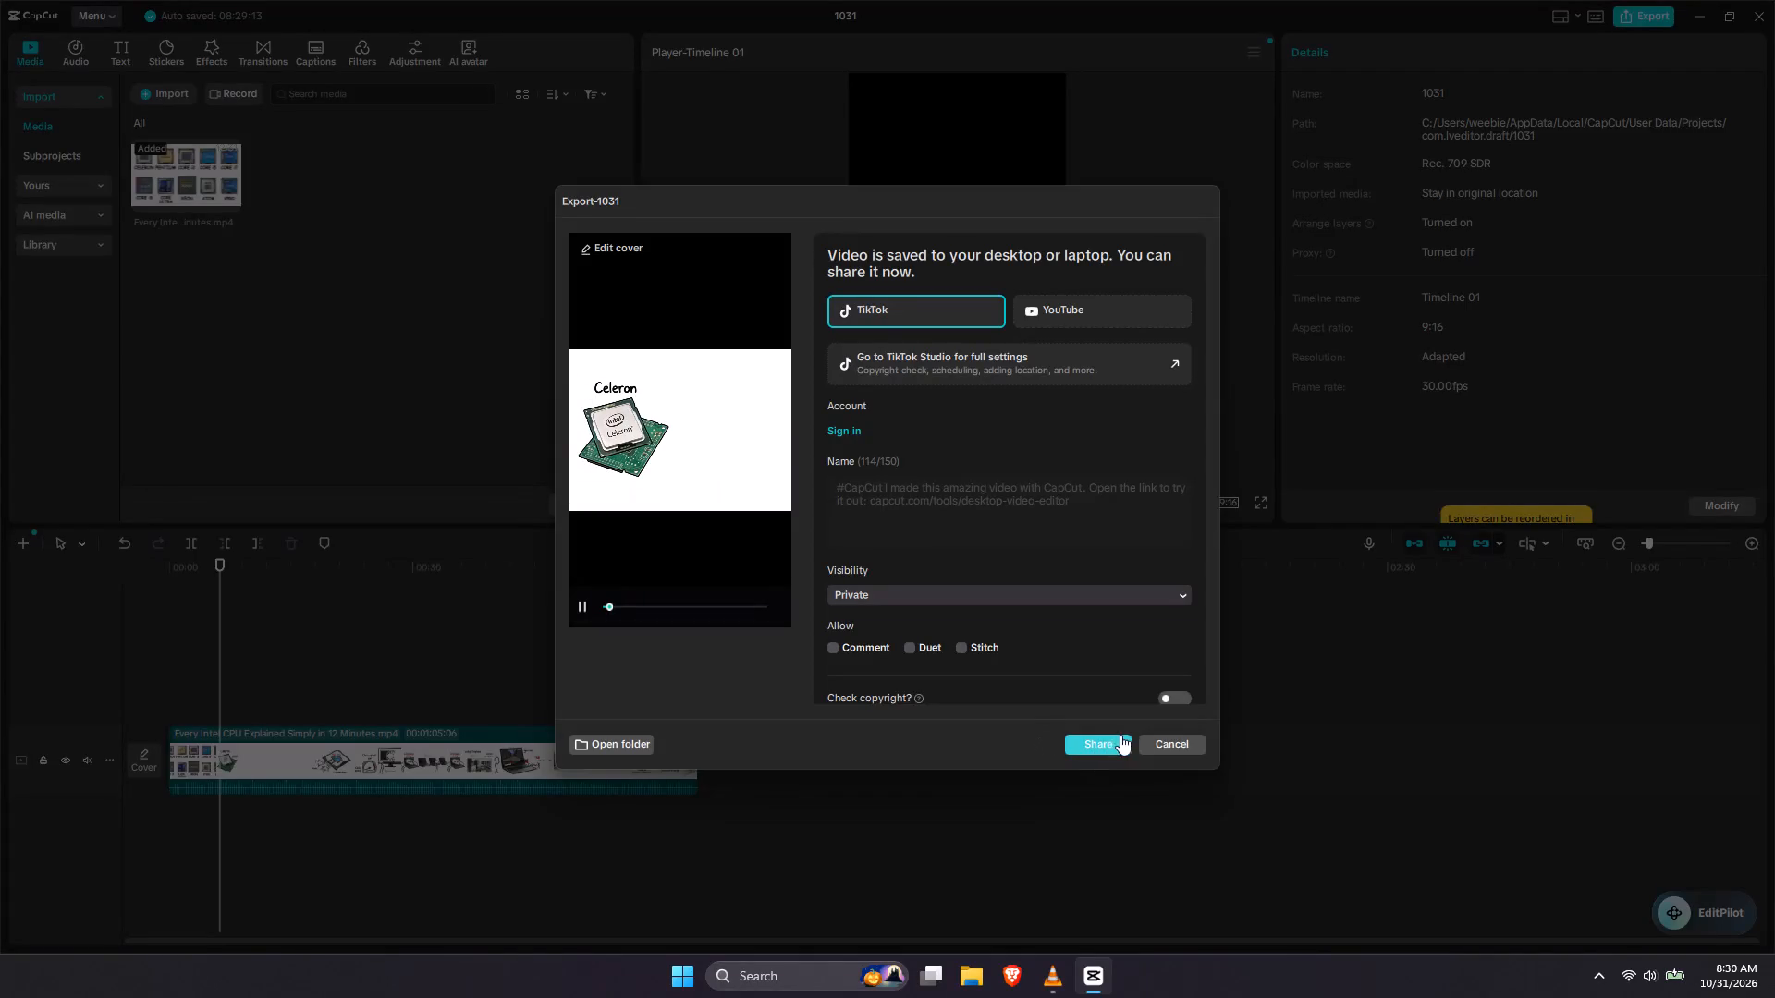
Dismiss the sharing options, restore the rest of the Intel footage, and delete the already exported Celeron clip.
{"action": "left_click", "coordinate": [1160, 739]}
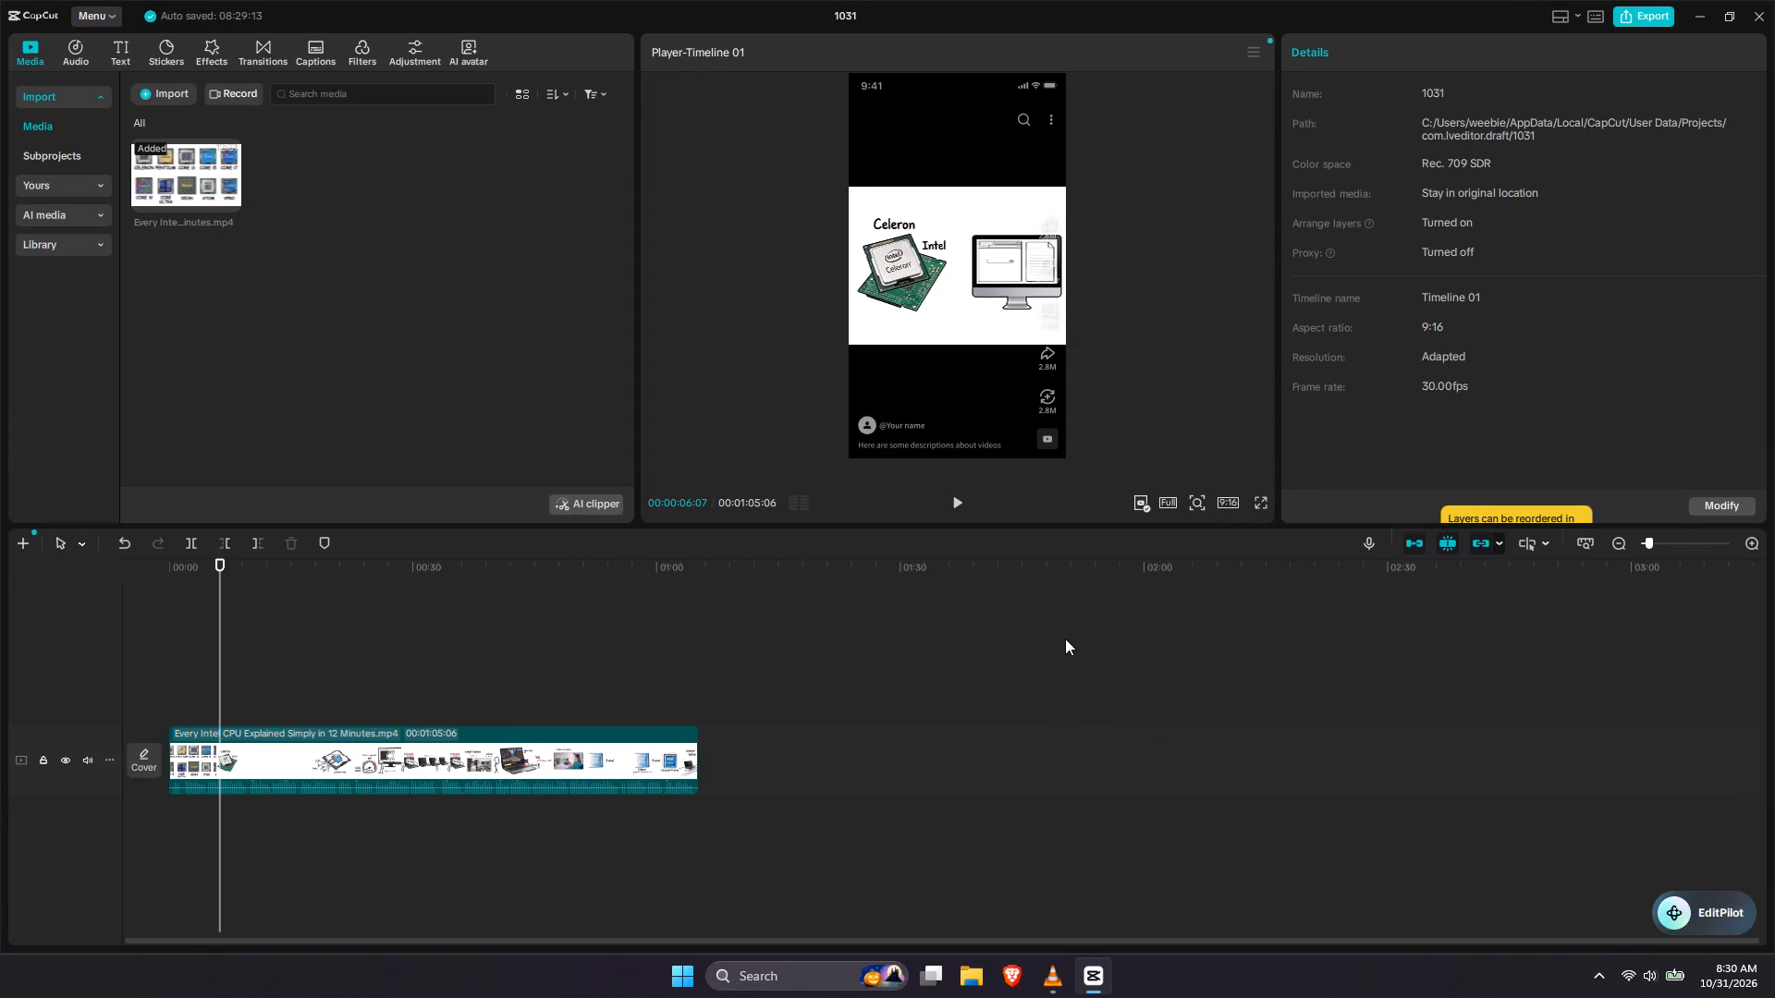
{"action": "key", "text": "ctrl+z"}
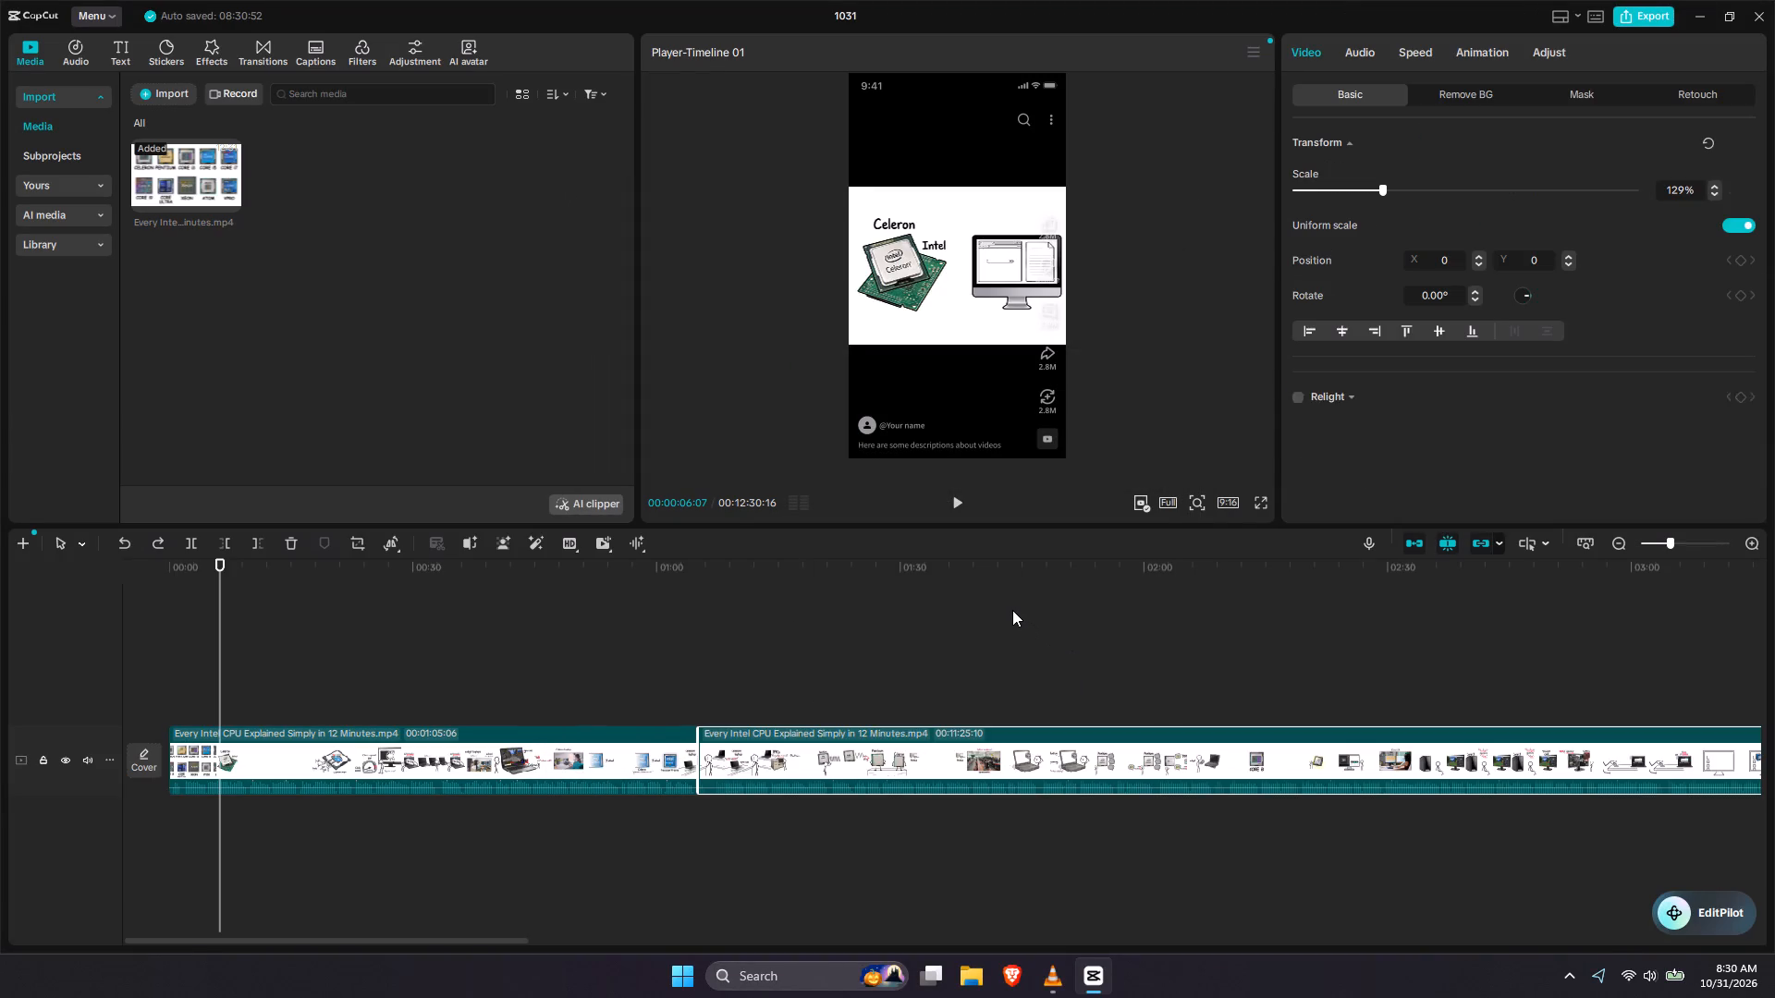
{"action": "left_click", "coordinate": [585, 745]}
{"action": "key", "text": "Delete"}
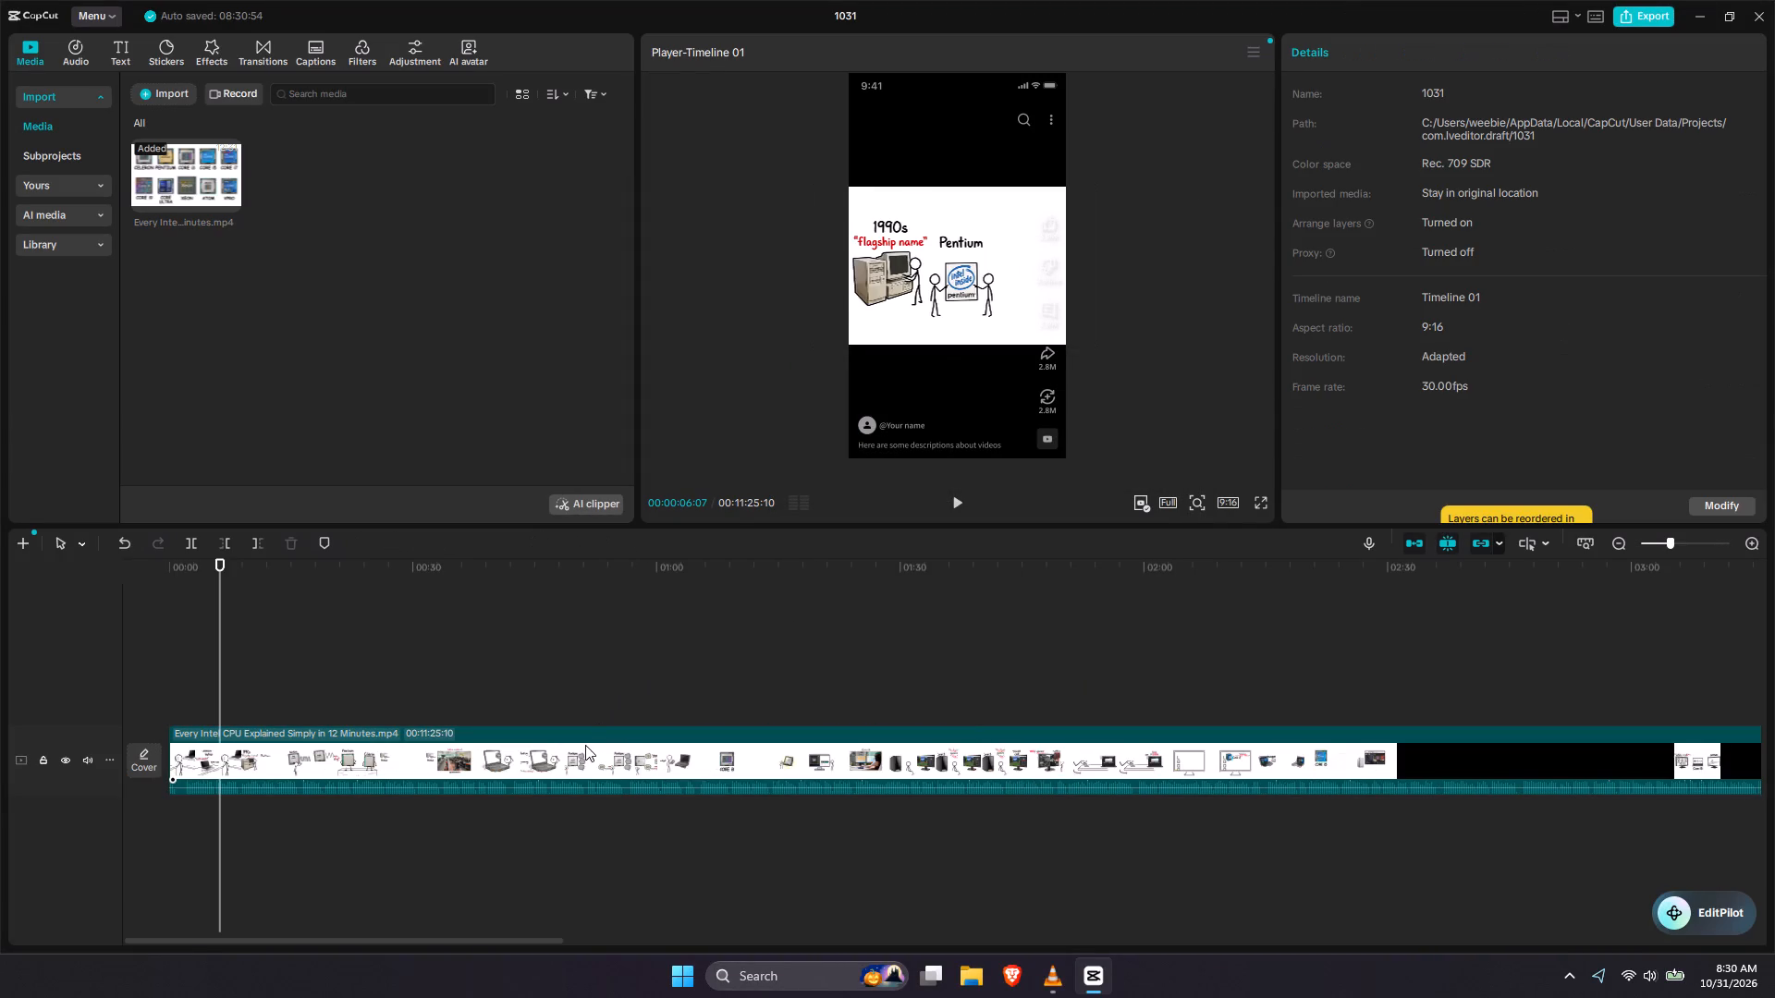
Play through the Pentium section and find where it ends on the timeline.
{"action": "key", "text": "space"}
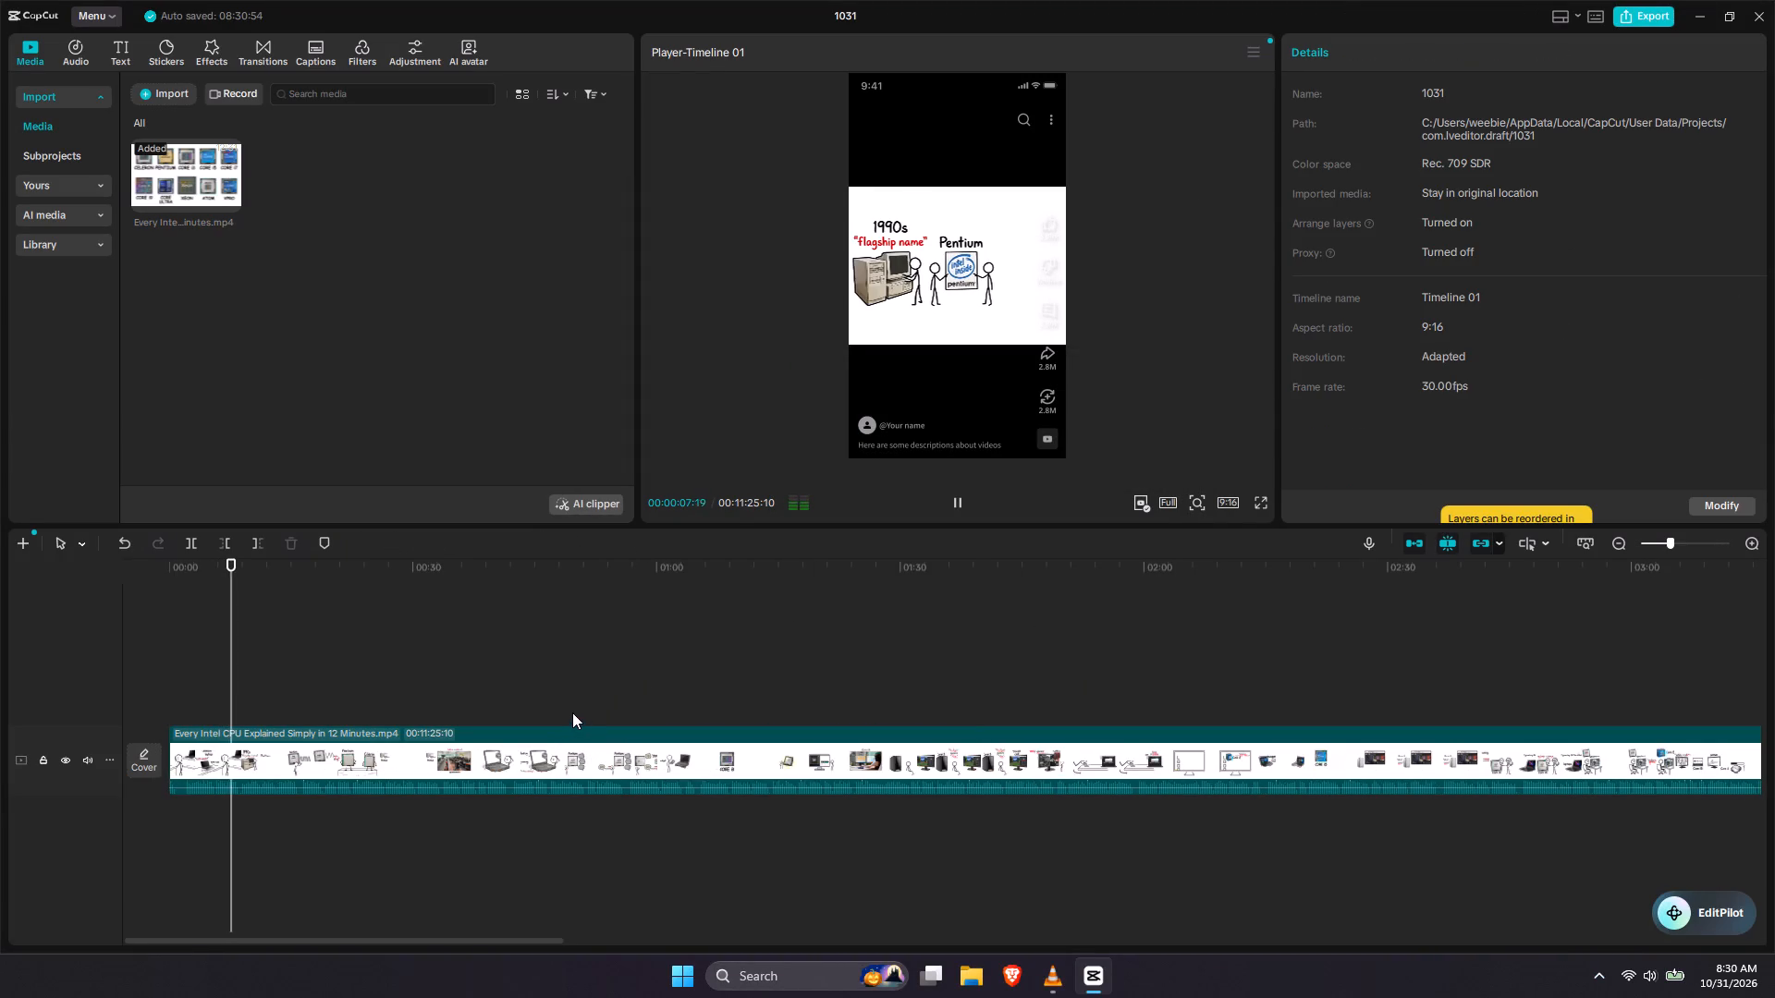
{"action": "scroll", "coordinate": [710, 721], "scroll_direction": "up", "scroll_amount": 17, "text": "ctrl"}
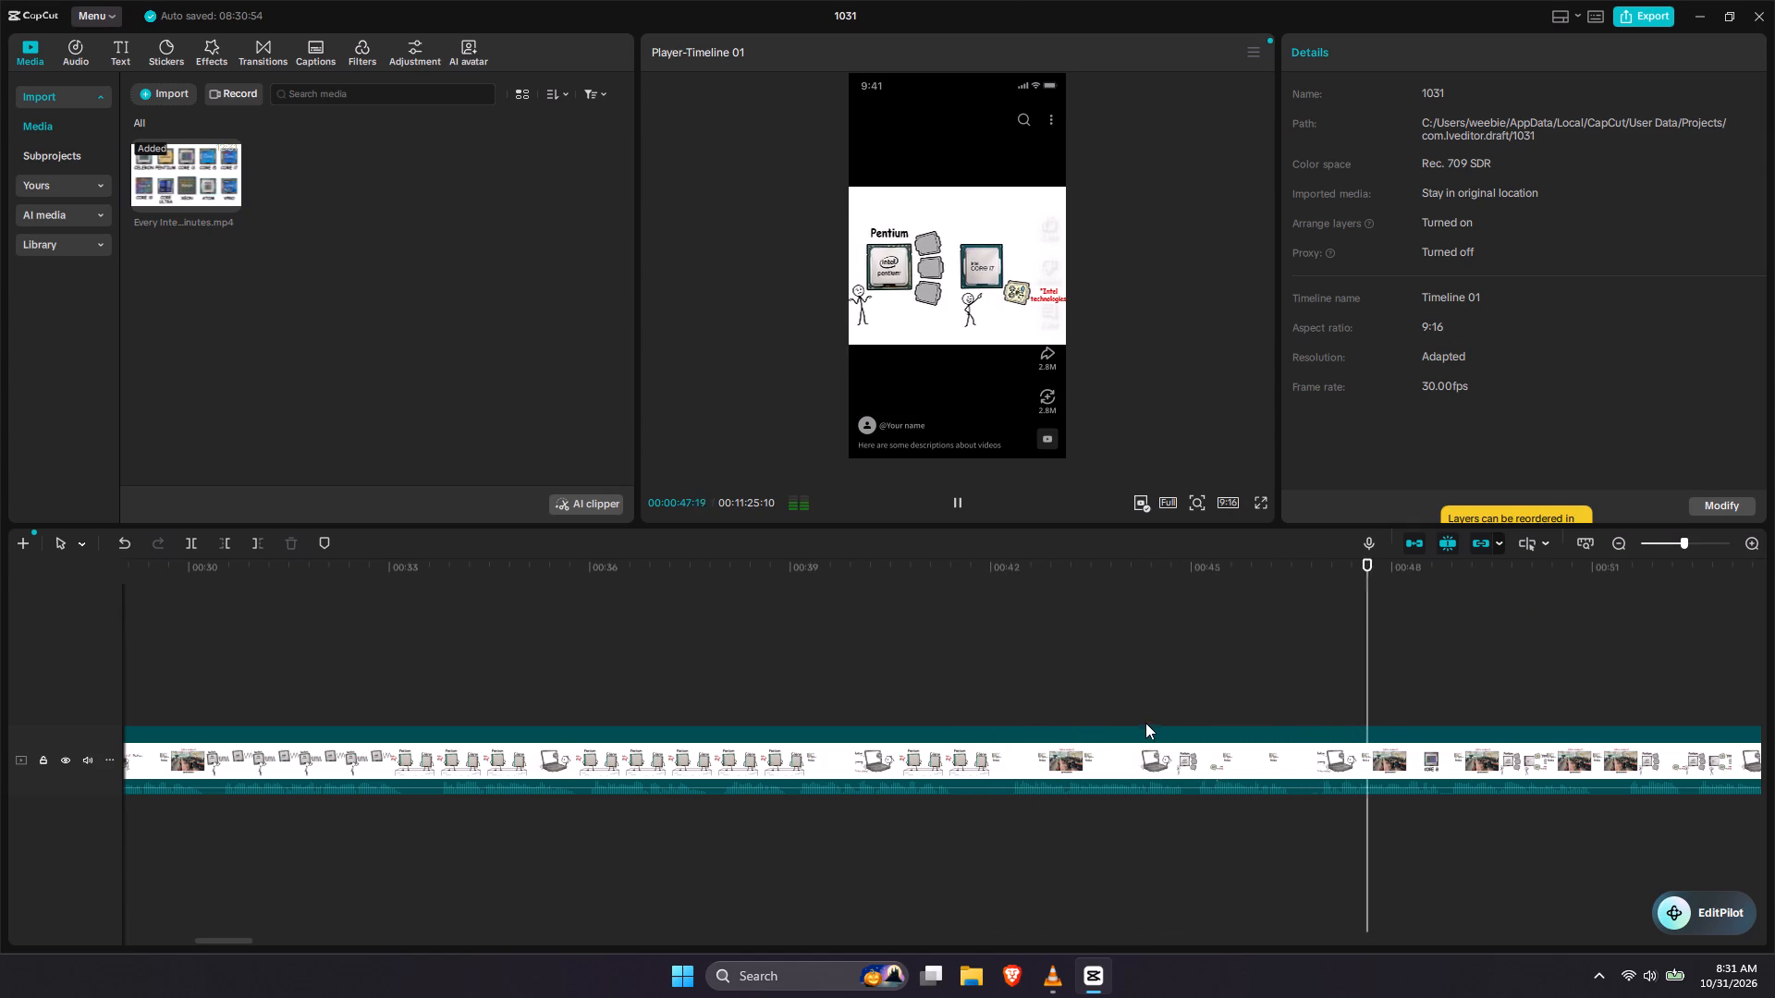
{"action": "left_click", "coordinate": [1049, 964]}
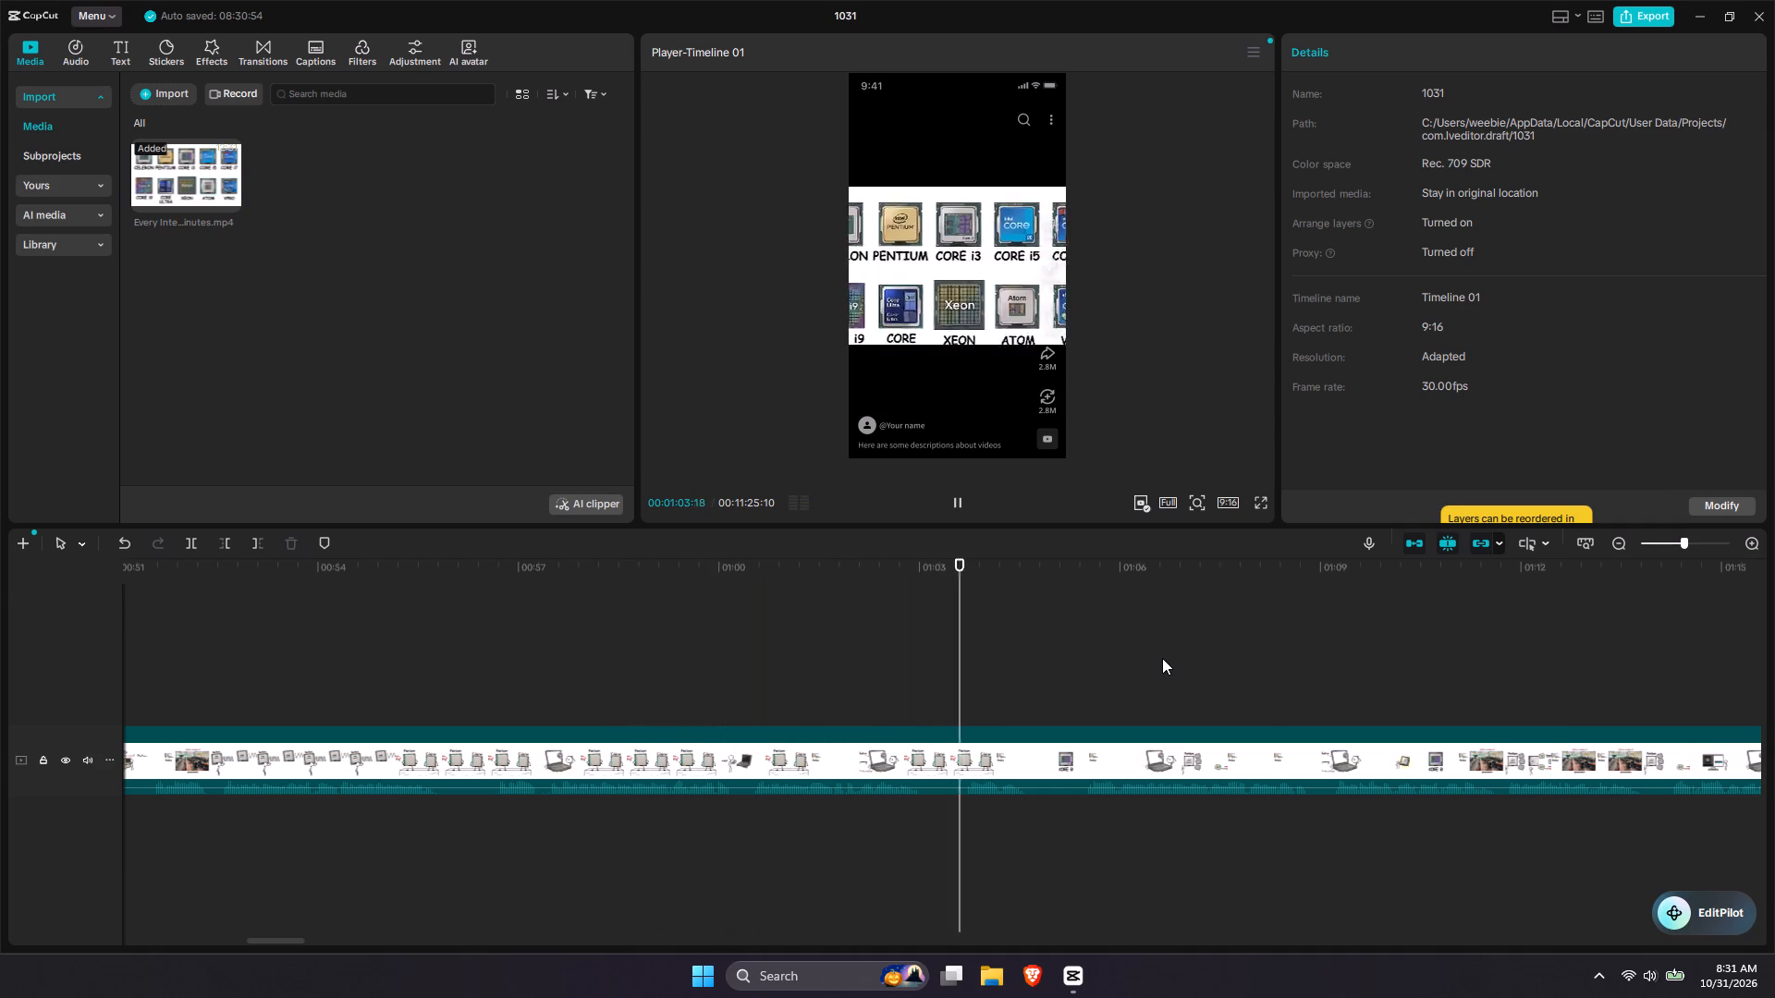
{"action": "key", "text": "space"}
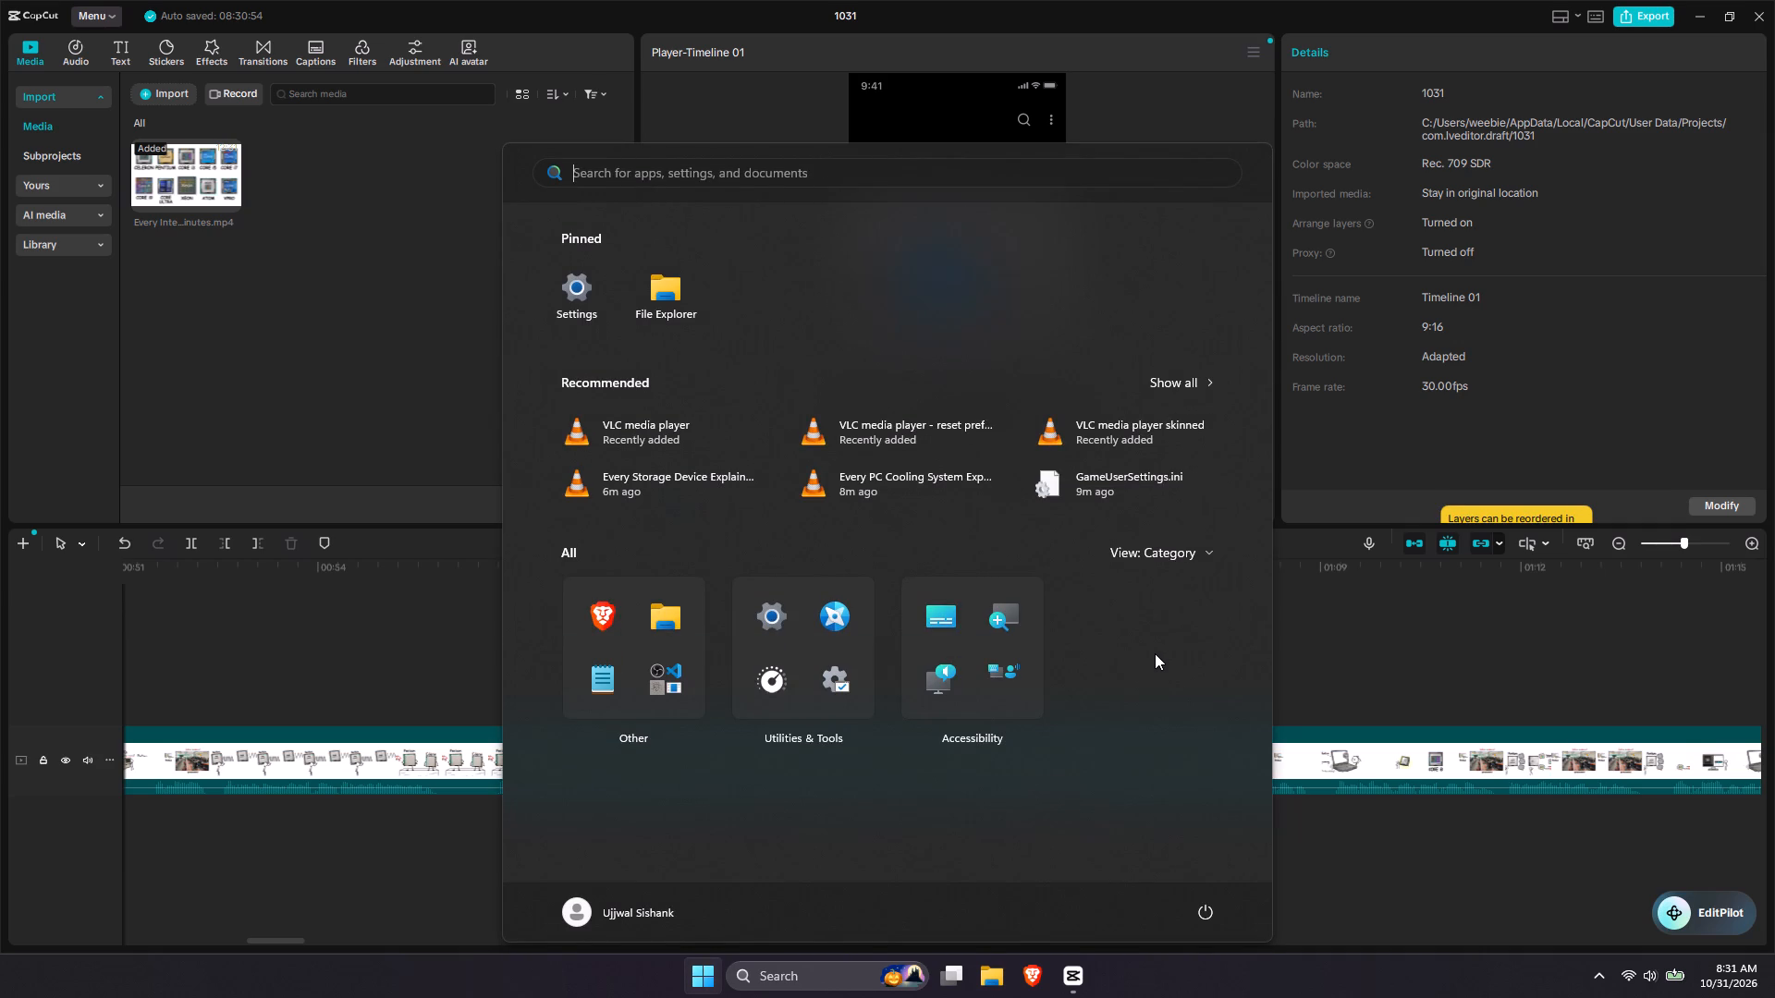
{"action": "left_click", "coordinate": [401, 607]}
{"action": "left_click", "coordinate": [813, 554]}
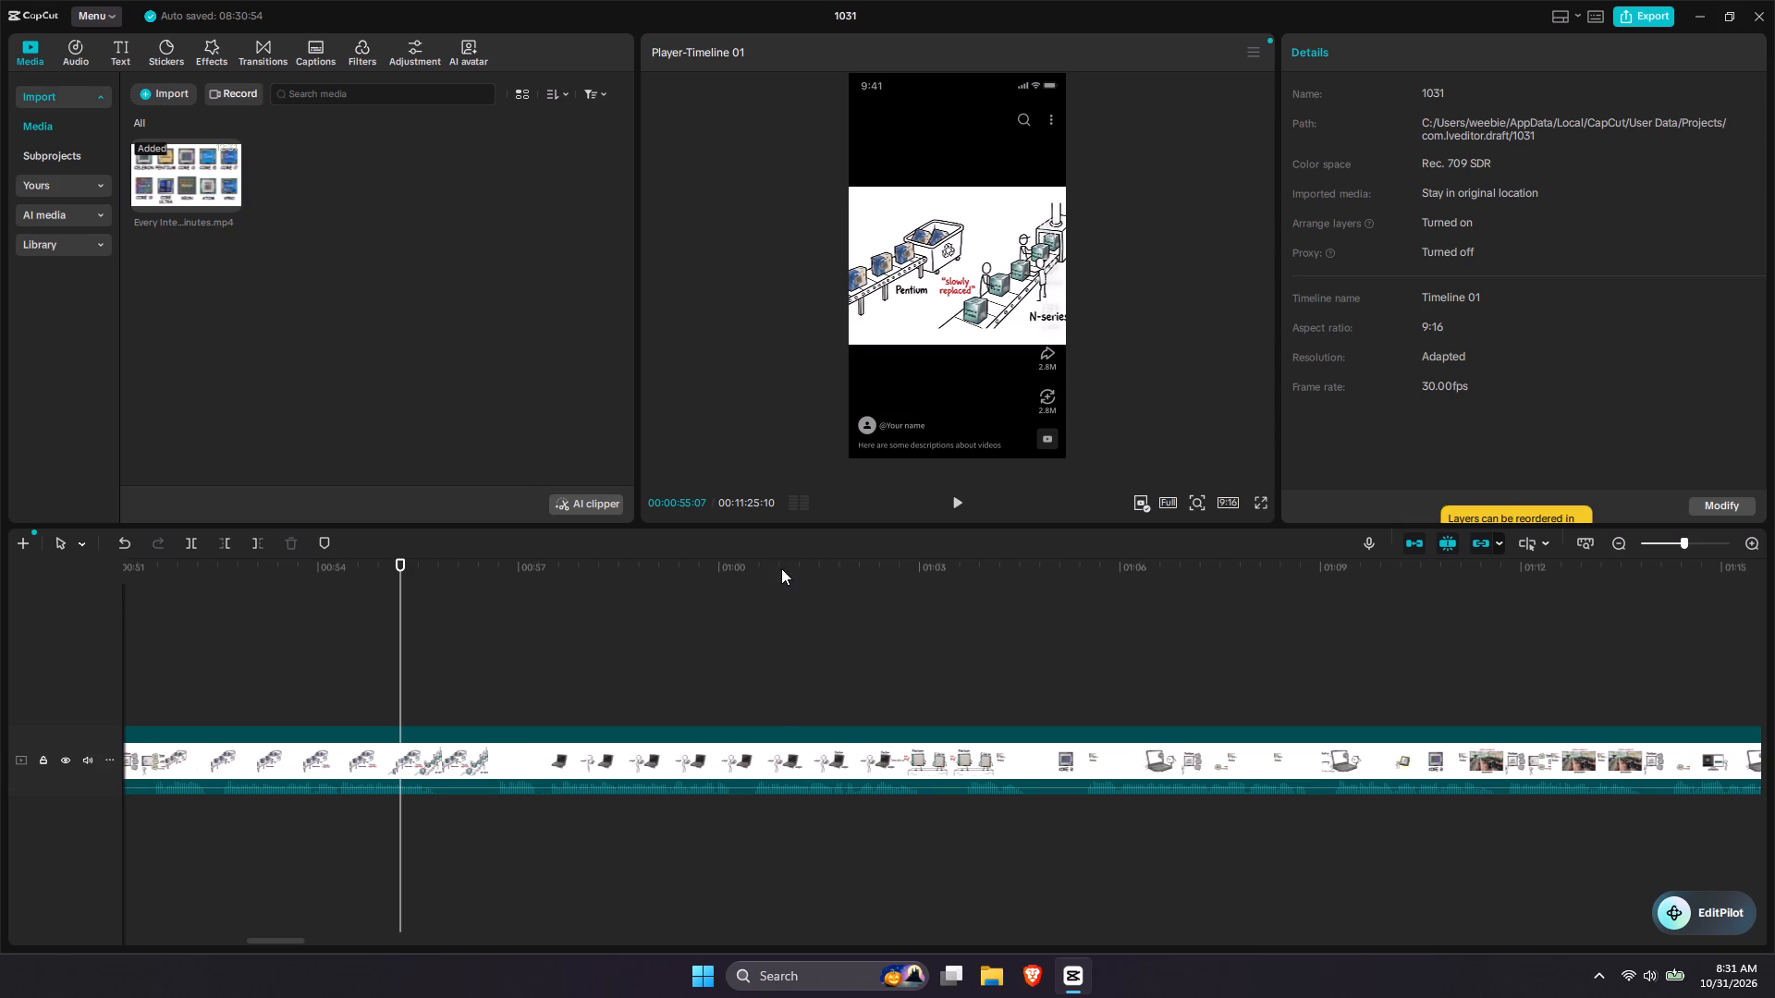
{"action": "left_click", "coordinate": [781, 566]}
{"action": "key", "text": "space"}
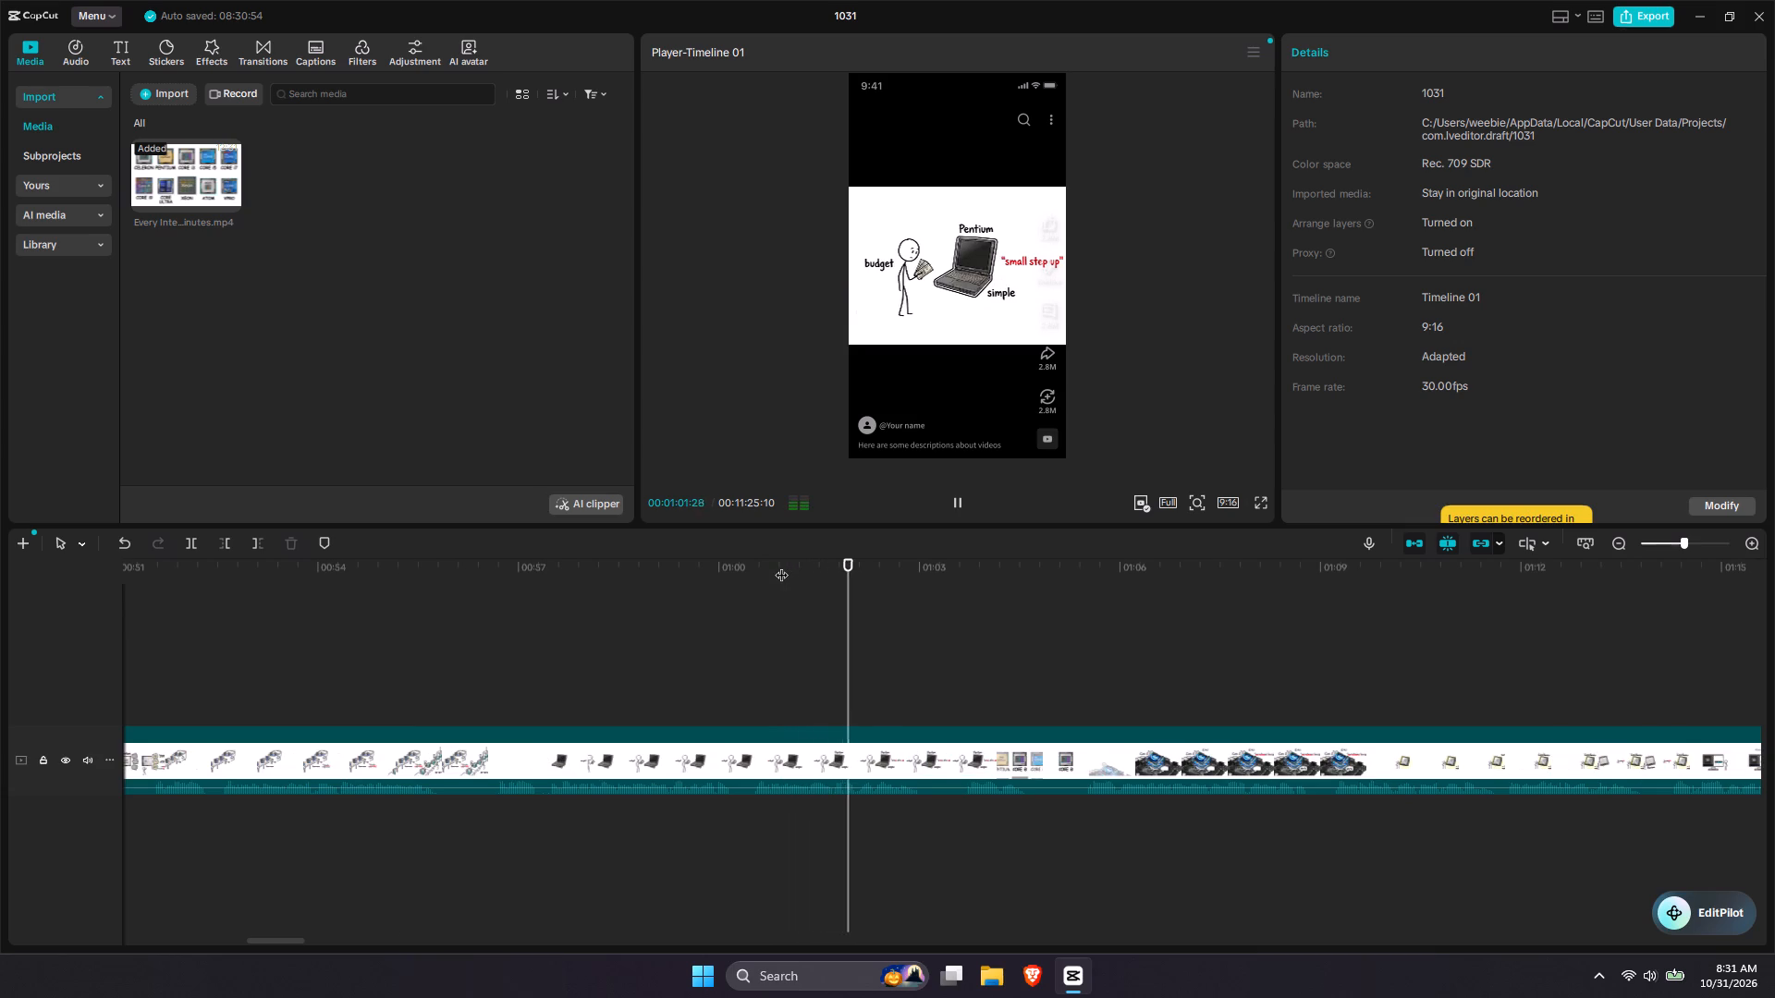
{"action": "key", "text": "space"}
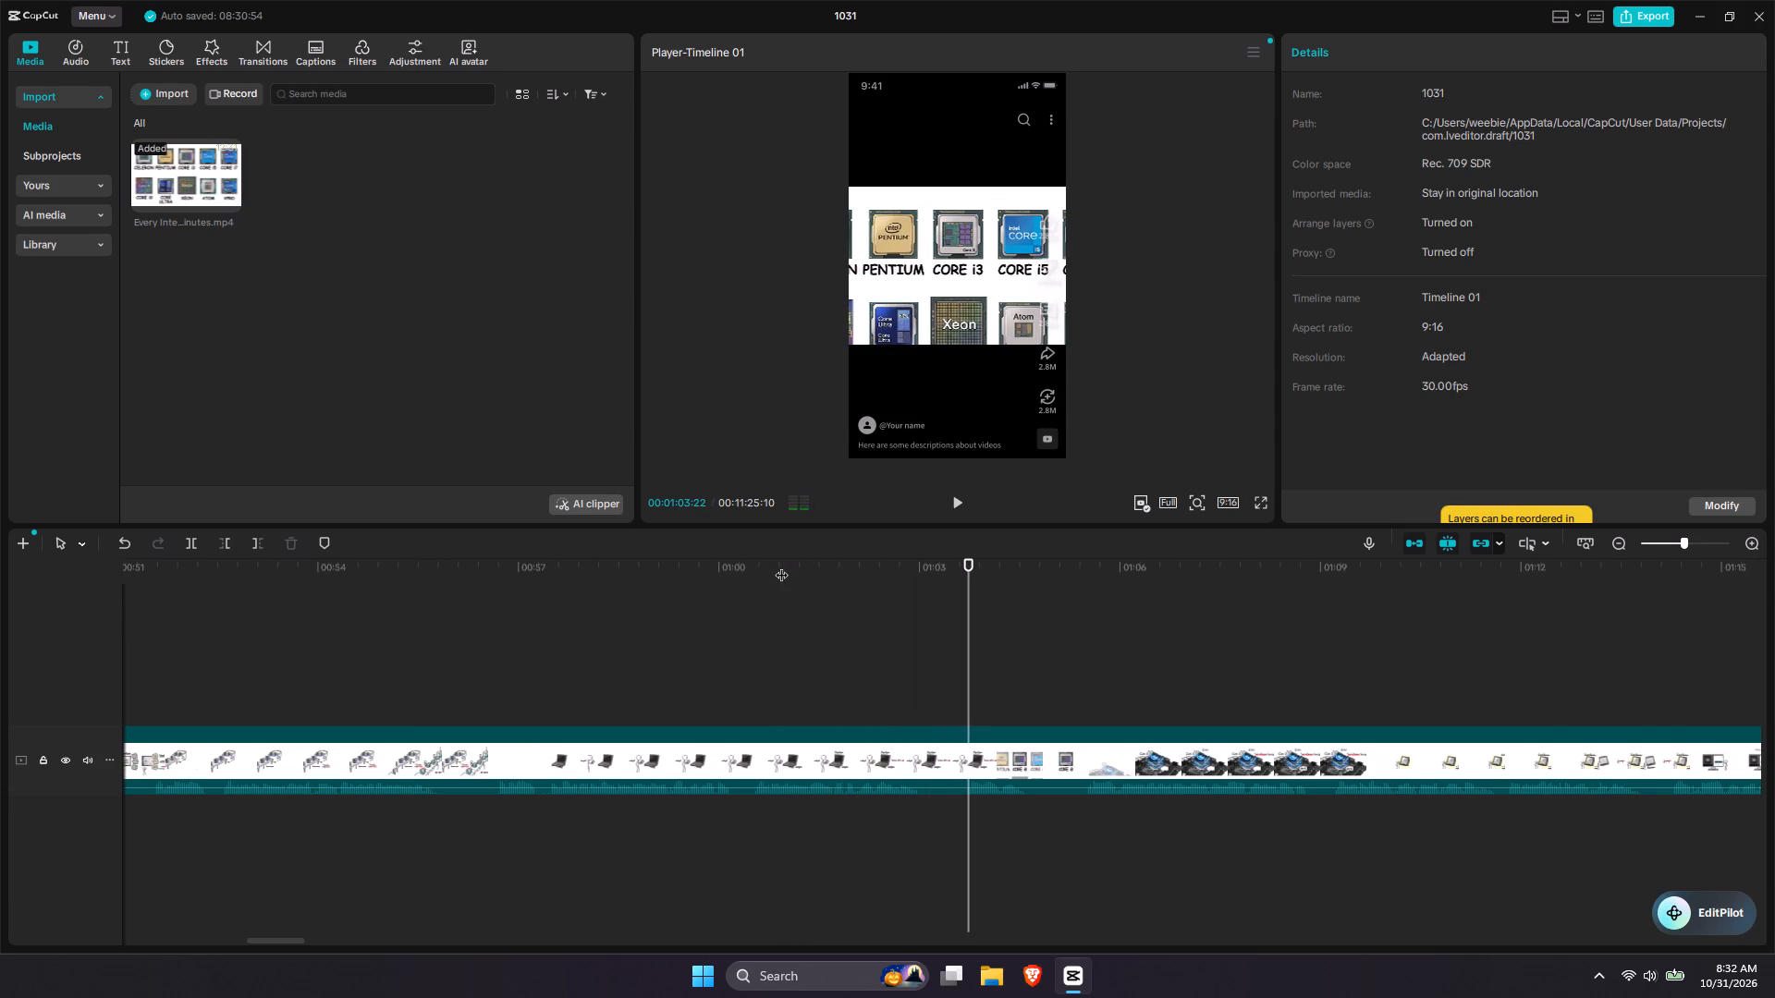
Split the clip at 00:01:03:16, on the last Pentium frame, and delete everything after the cut.
{"action": "key", "text": "Left"}
{"action": "key", "text": "Left"}
{"action": "key", "text": "Left"}
{"action": "key", "text": "Left"}
{"action": "key", "text": "Left"}
{"action": "key", "text": "Left"}
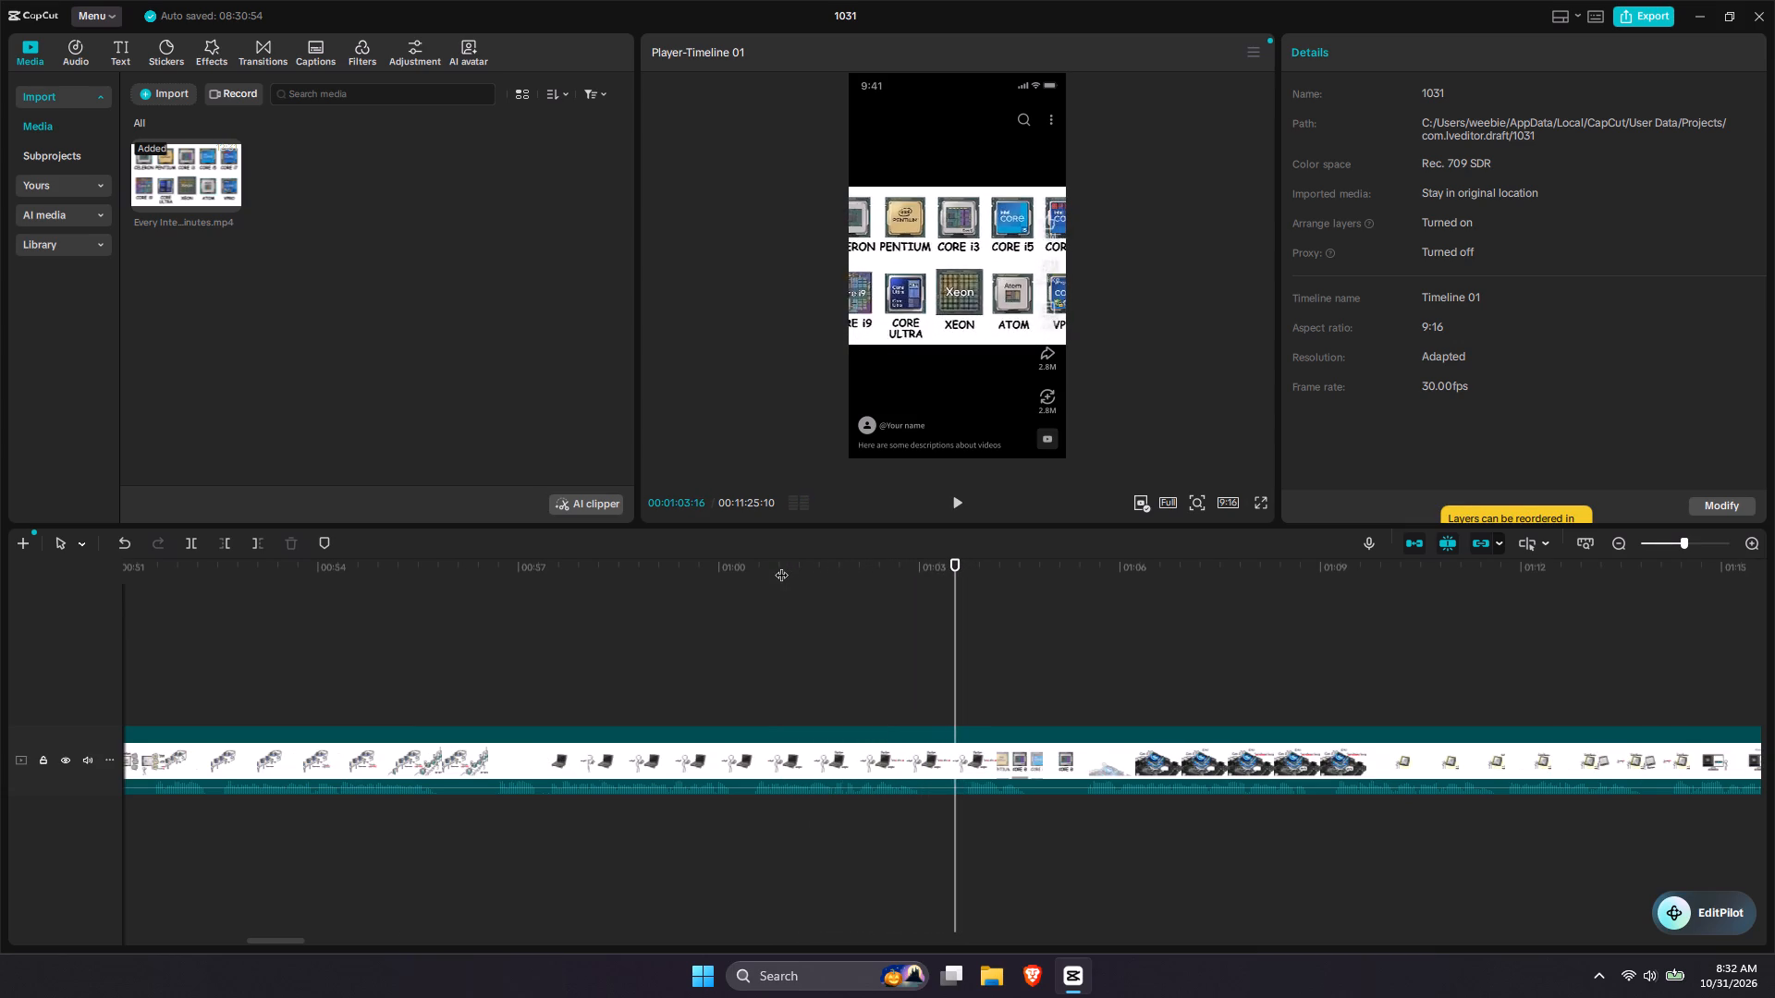
{"action": "key", "text": "Left"}
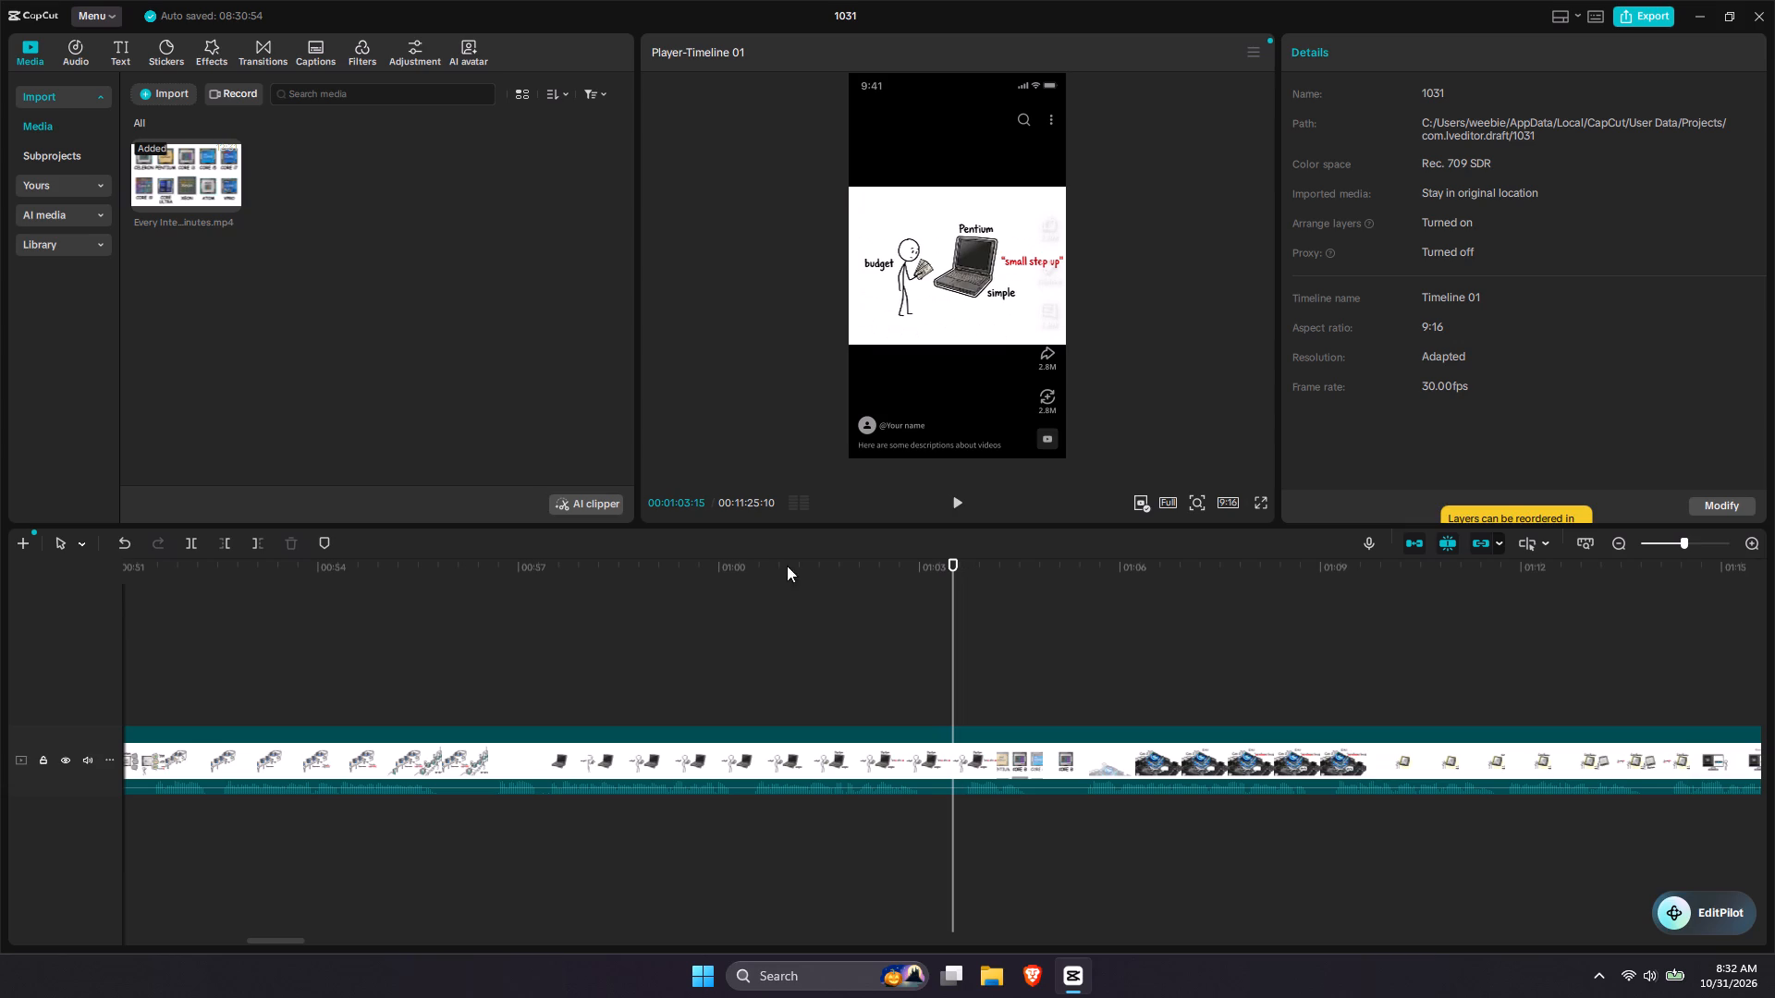
{"action": "key", "text": "Right"}
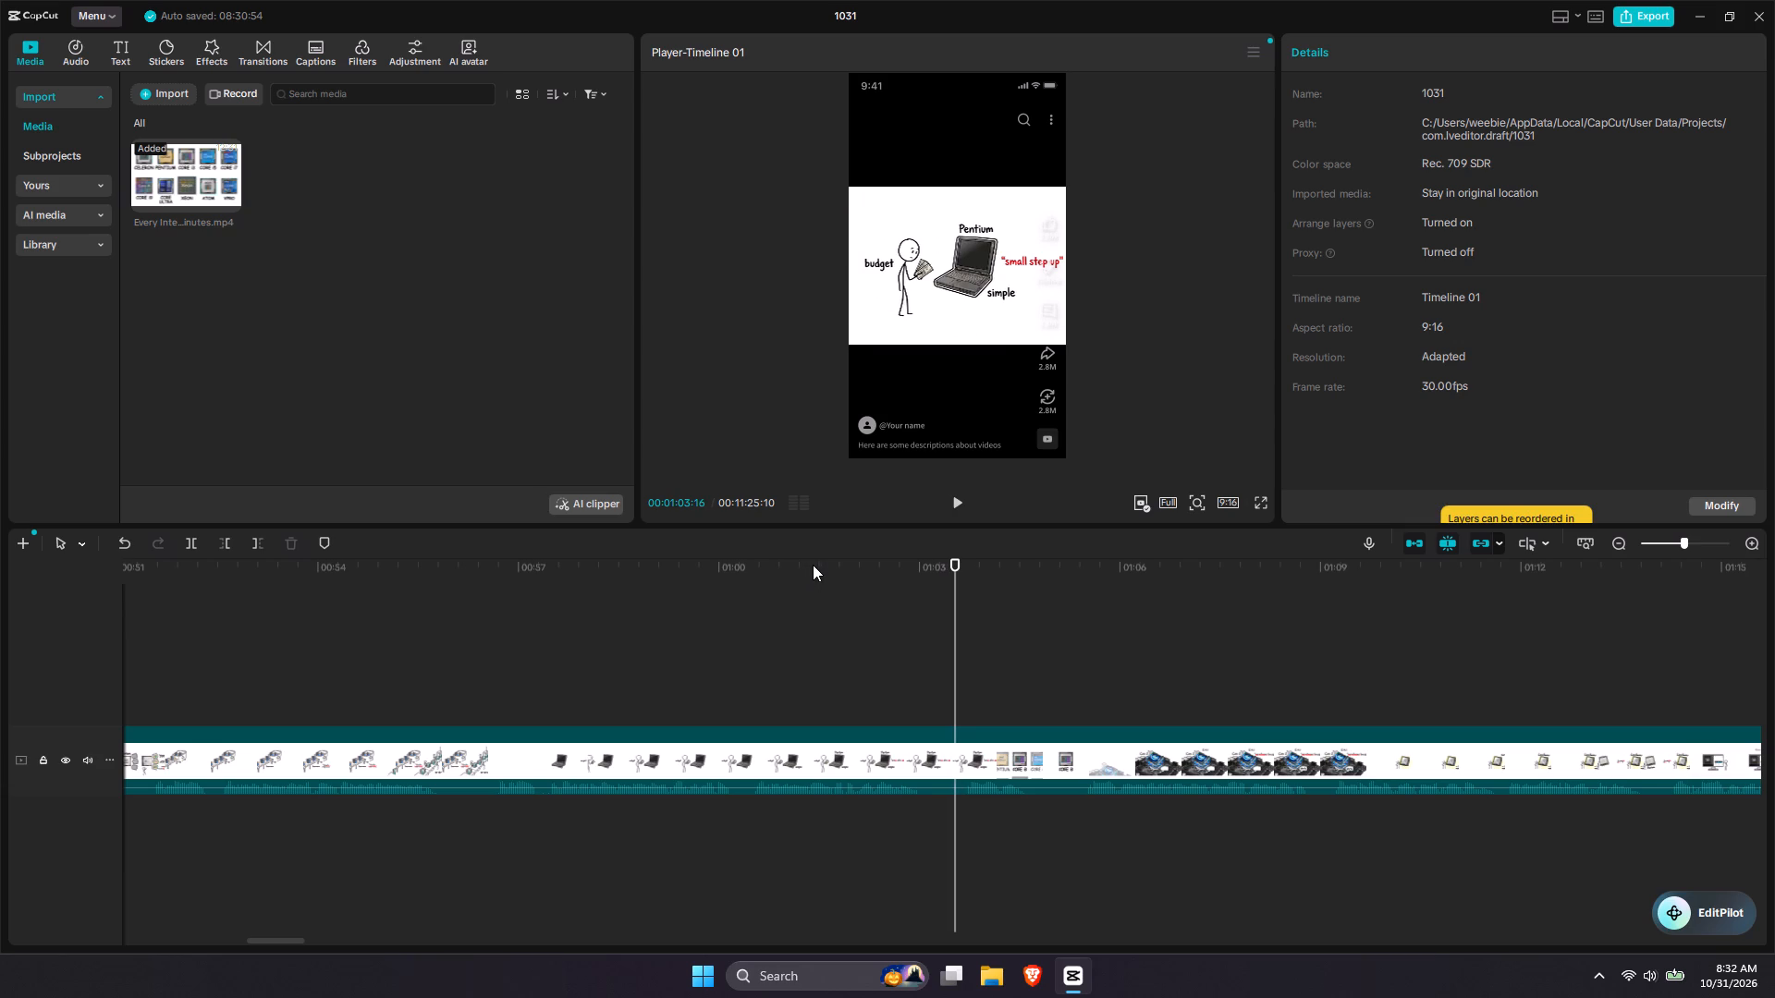
{"action": "key", "text": "Right"}
{"action": "key", "text": "Left"}
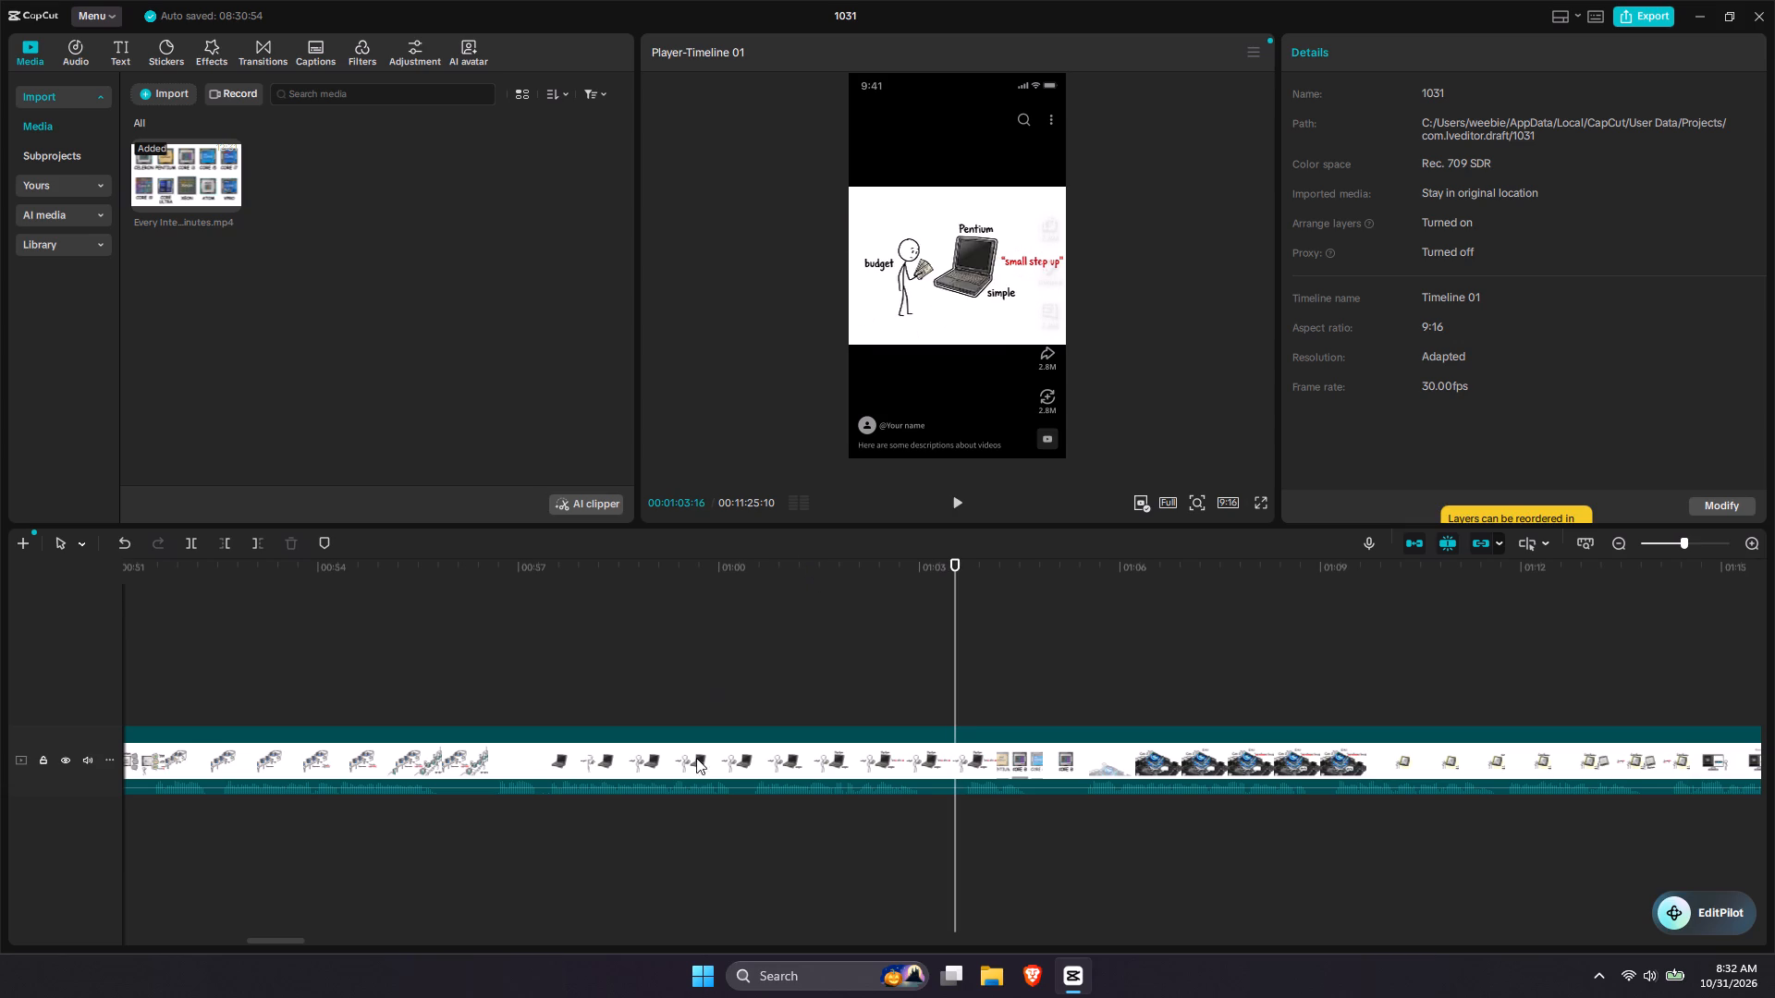
{"action": "left_click", "coordinate": [709, 764]}
{"action": "left_click", "coordinate": [190, 542]}
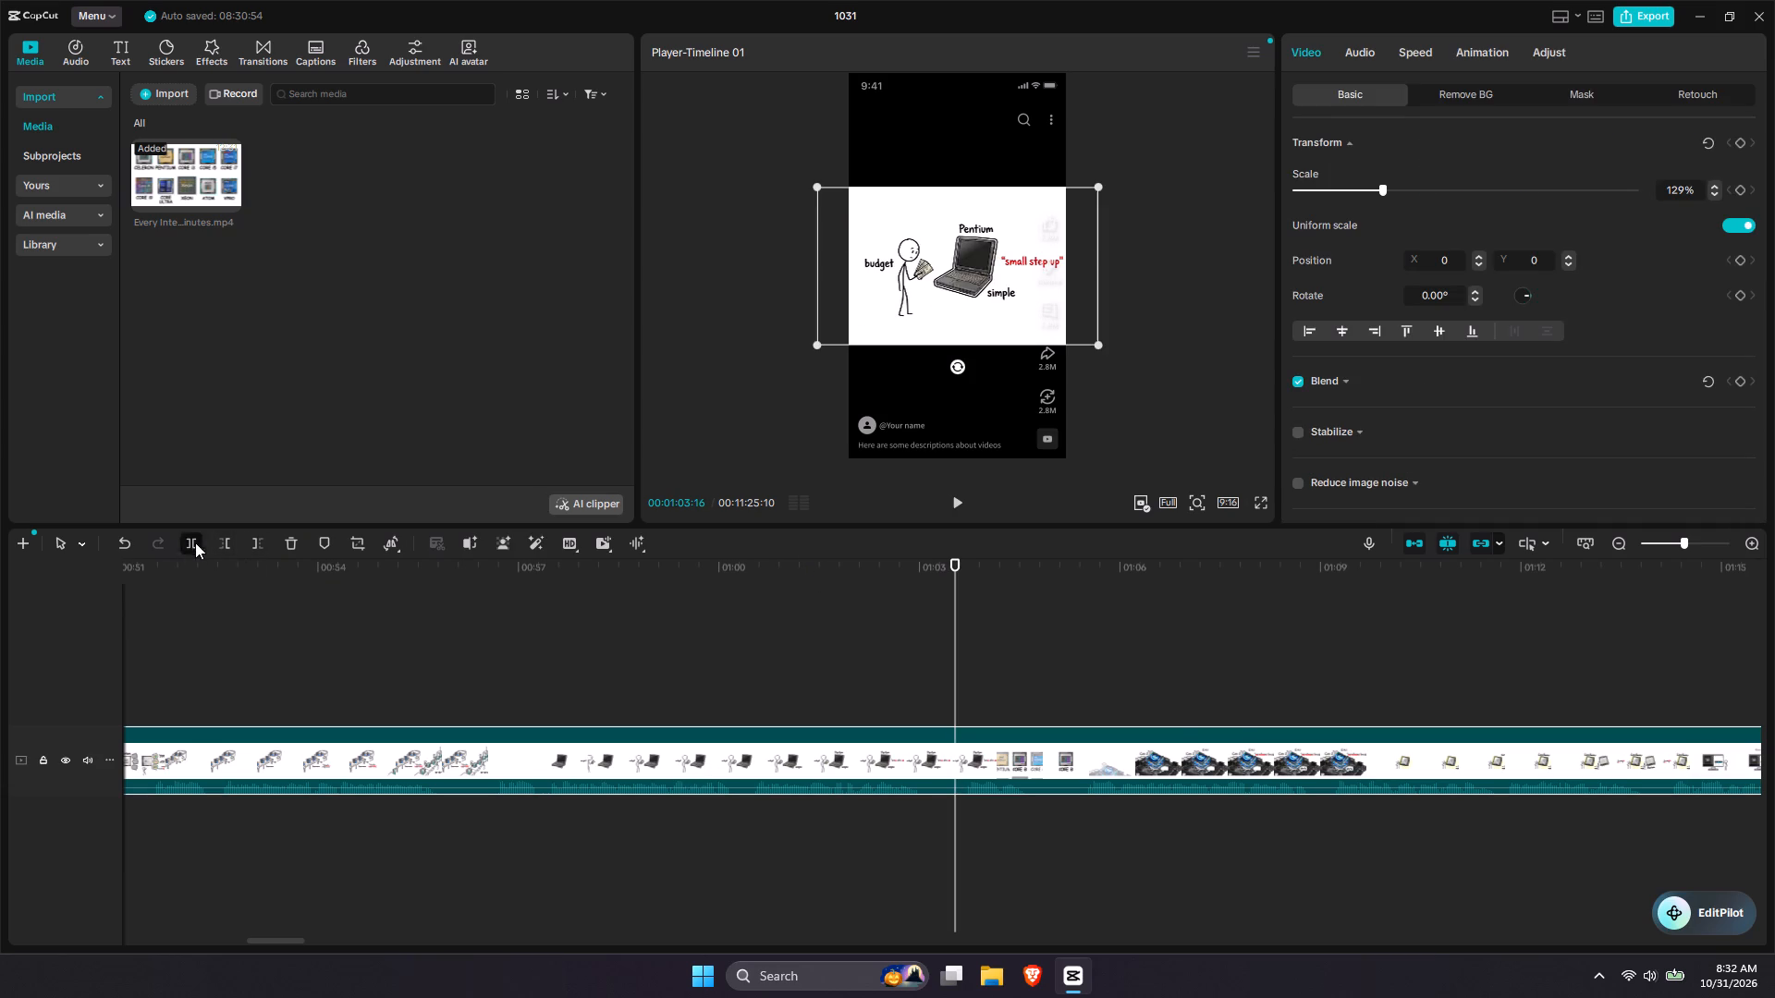
{"action": "key", "text": "Delete"}
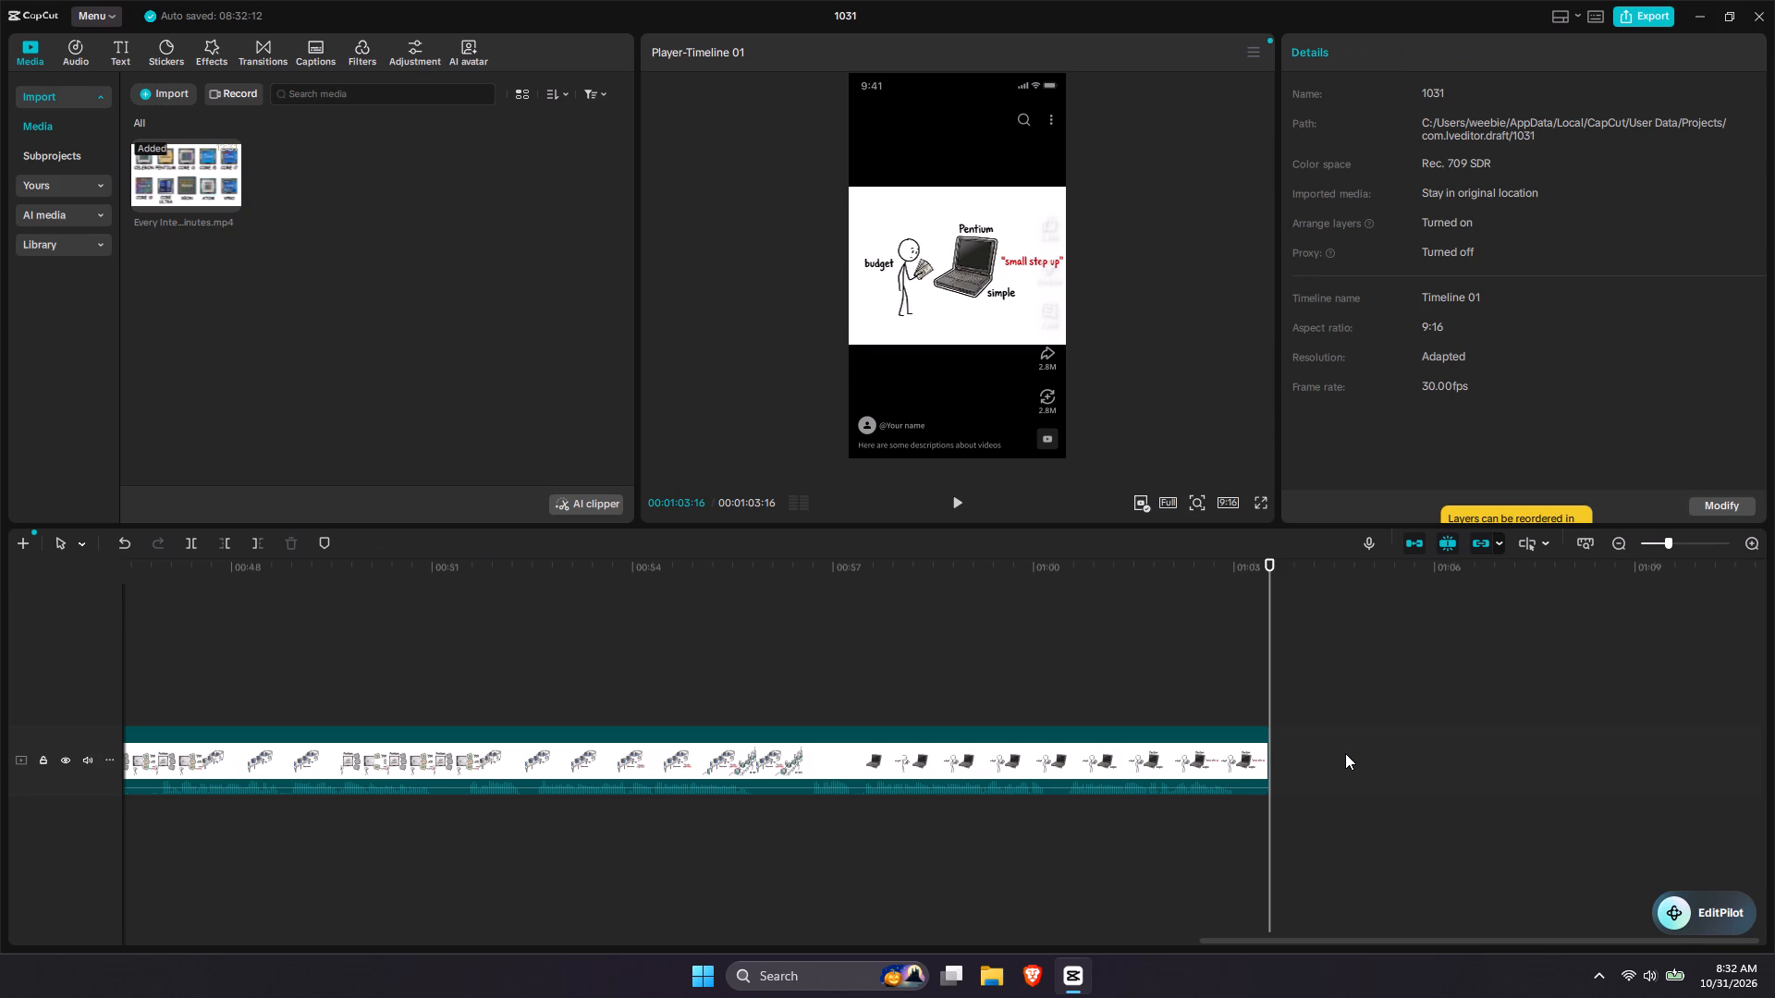
Export the Pentium short as "vid 1 short 2" with the frame rate set to 60fps.
{"action": "left_click", "coordinate": [1645, 14]}
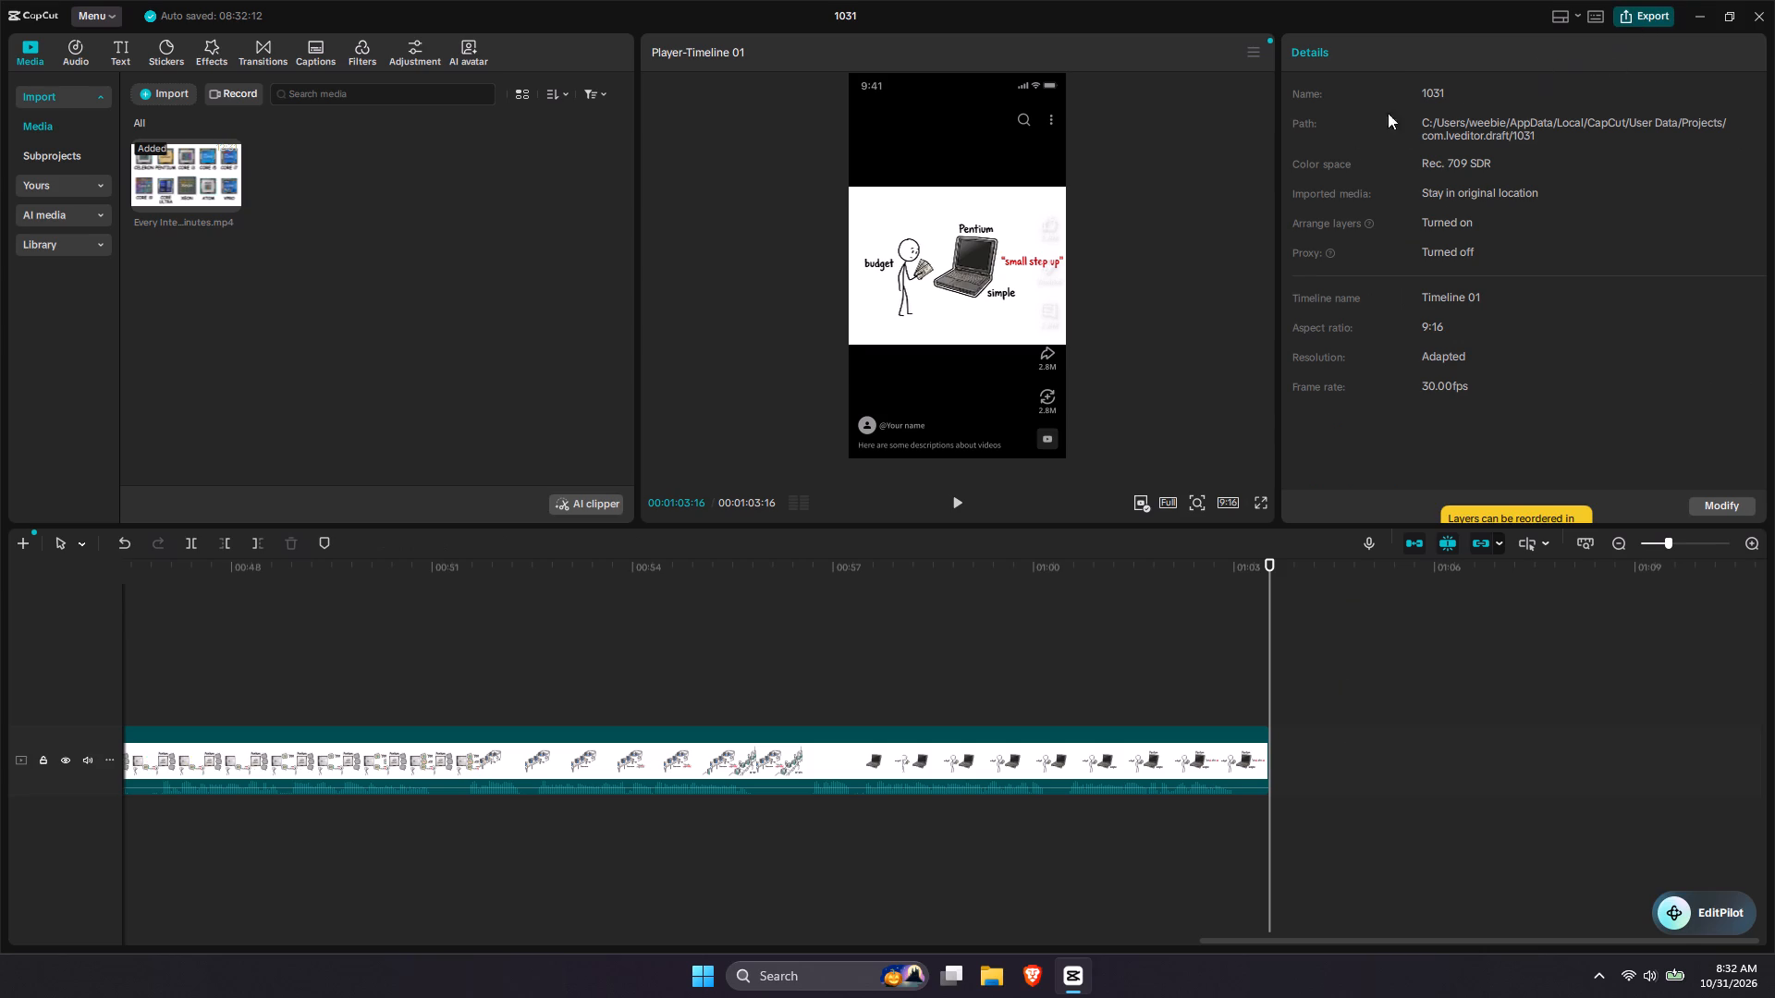
{"action": "double_click", "coordinate": [1071, 262]}
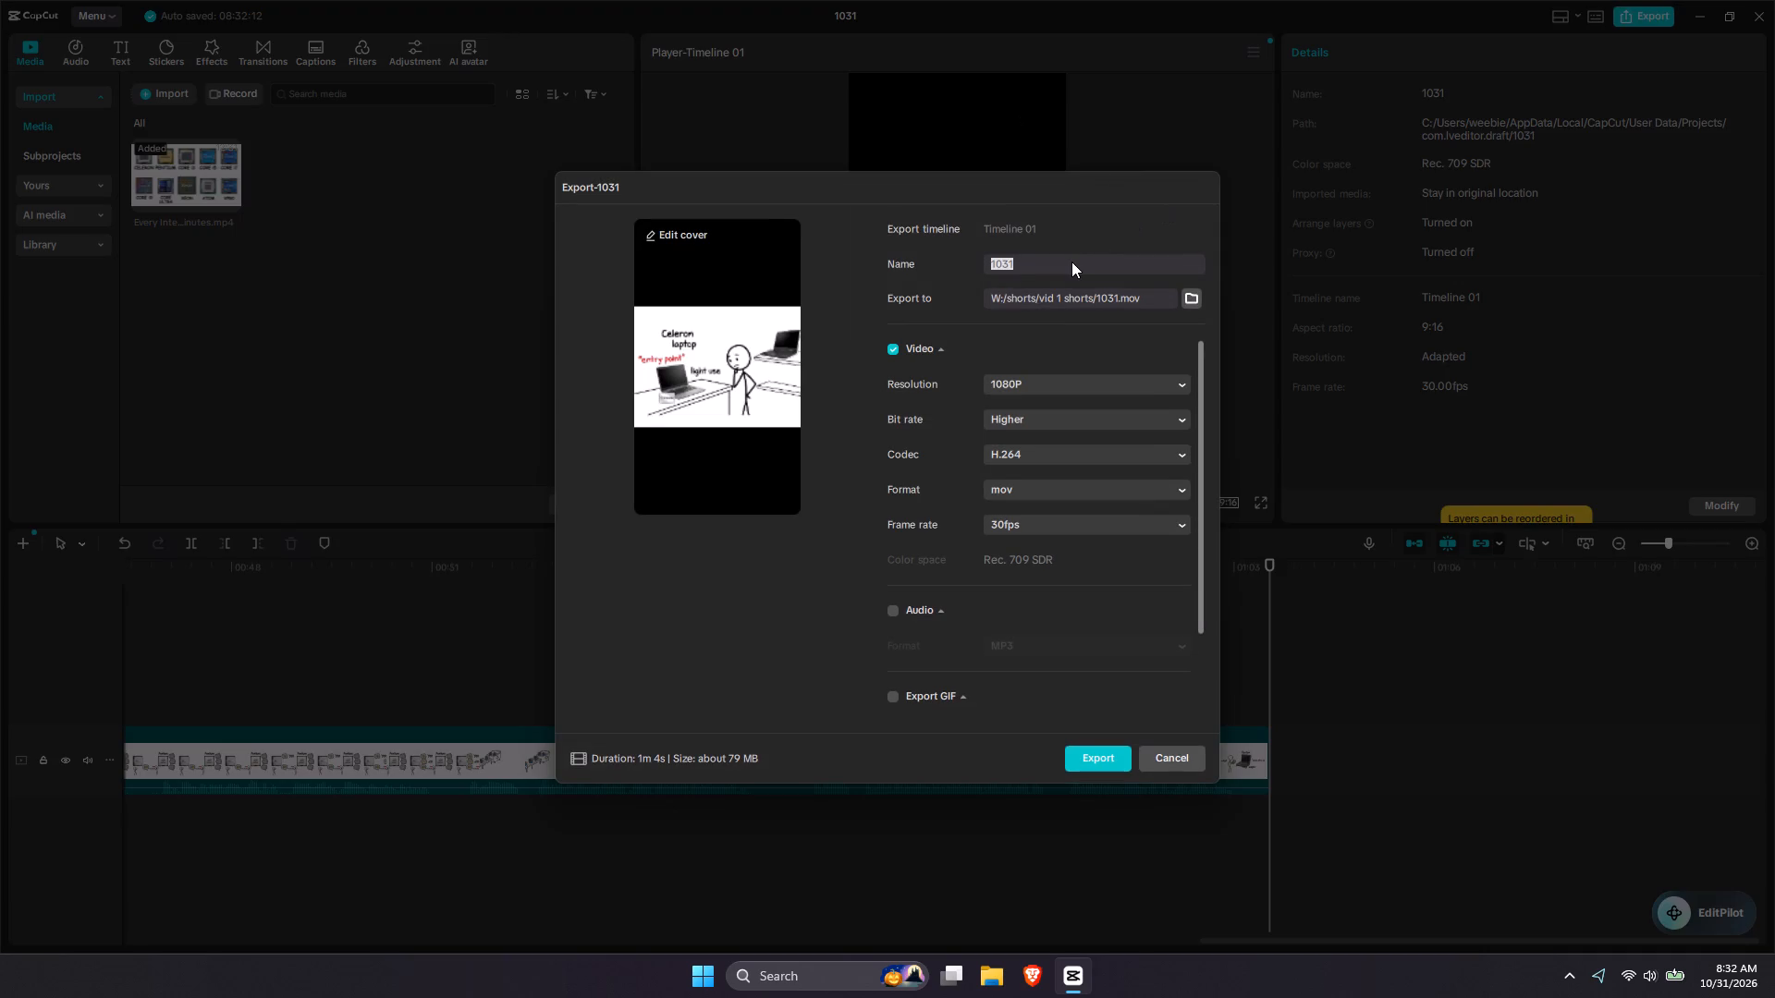
{"action": "type", "text": "vid 1 short 2"}
{"action": "left_click", "coordinate": [1101, 529]}
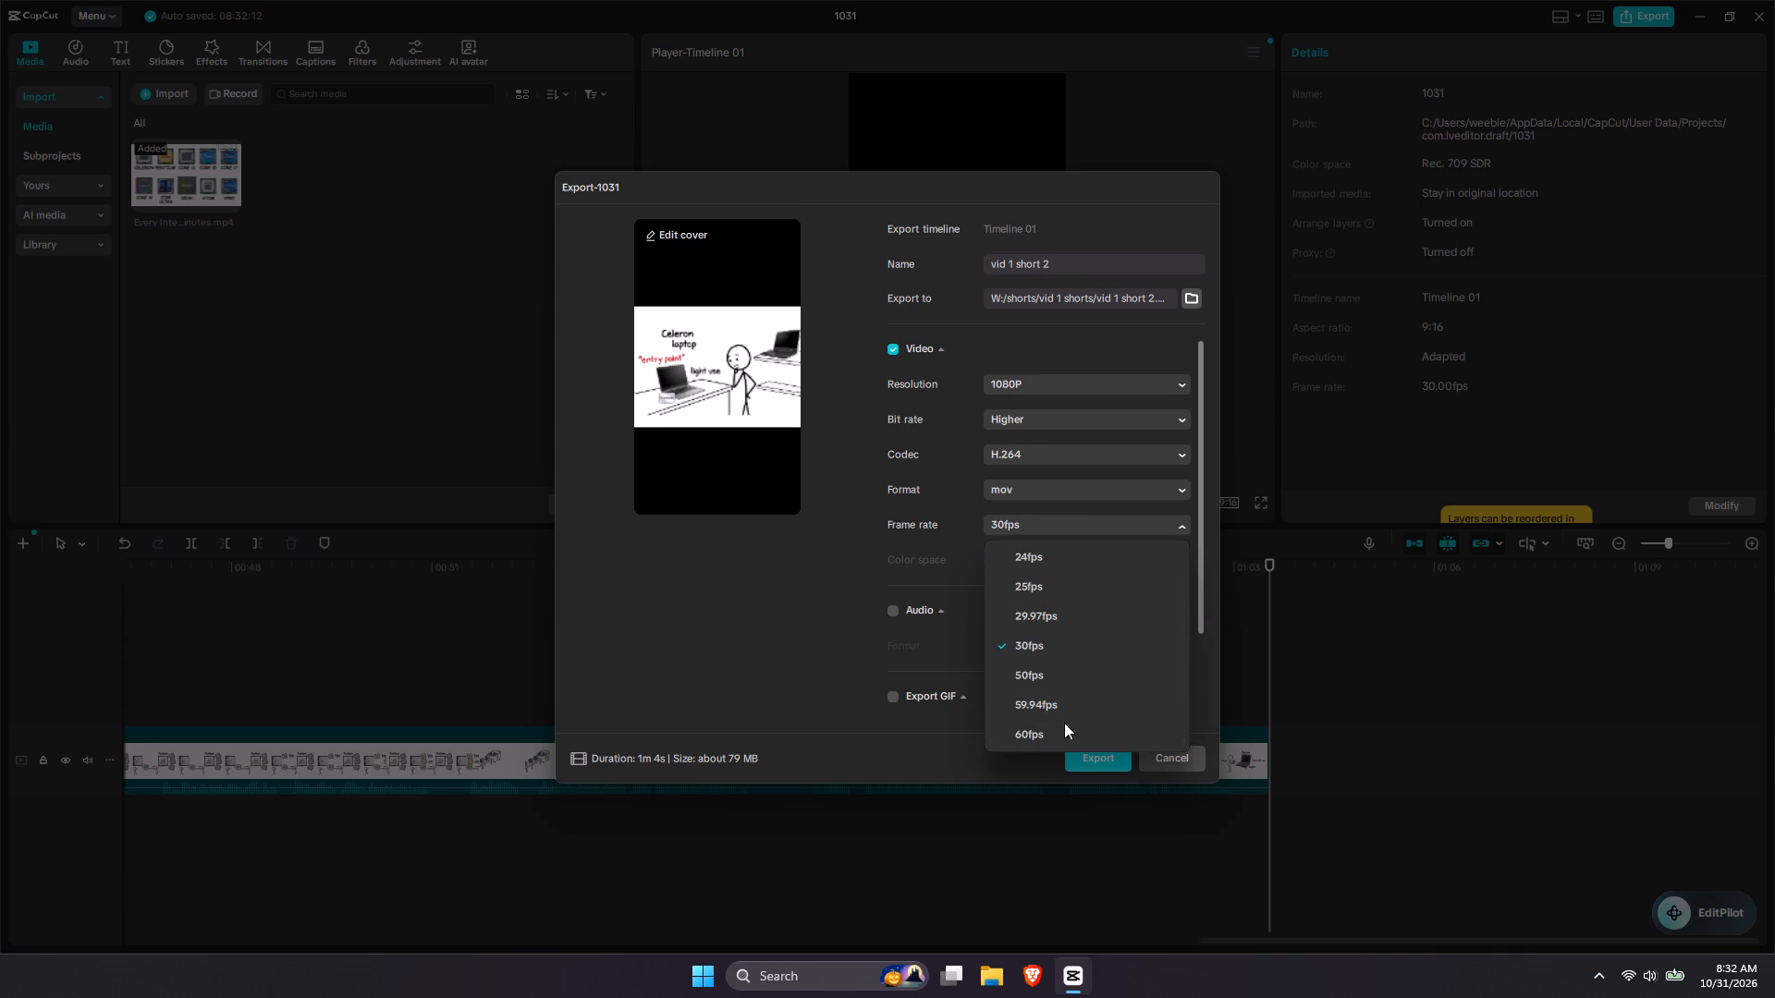
{"action": "left_click", "coordinate": [1063, 724]}
{"action": "left_click", "coordinate": [1083, 756]}
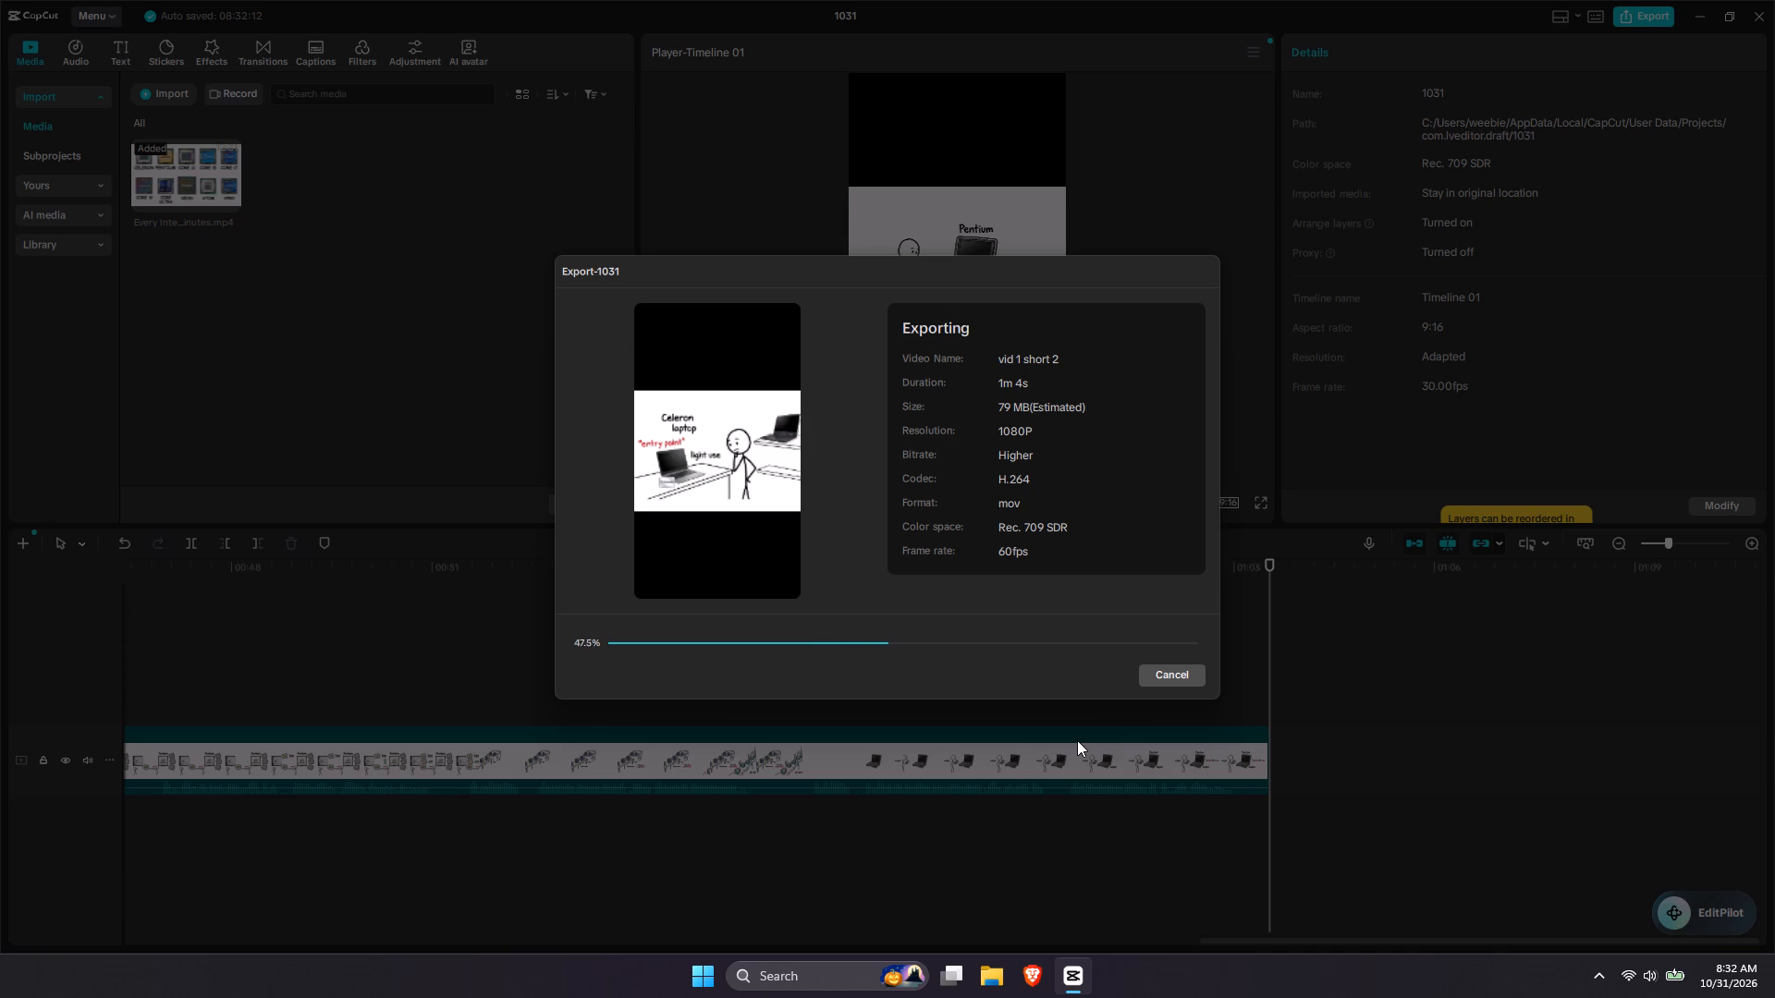
Open the Brave browser and replace the VideoLAN downloads tab with a new tab.
{"action": "left_click", "coordinate": [1028, 972]}
{"action": "left_click", "coordinate": [1041, 970]}
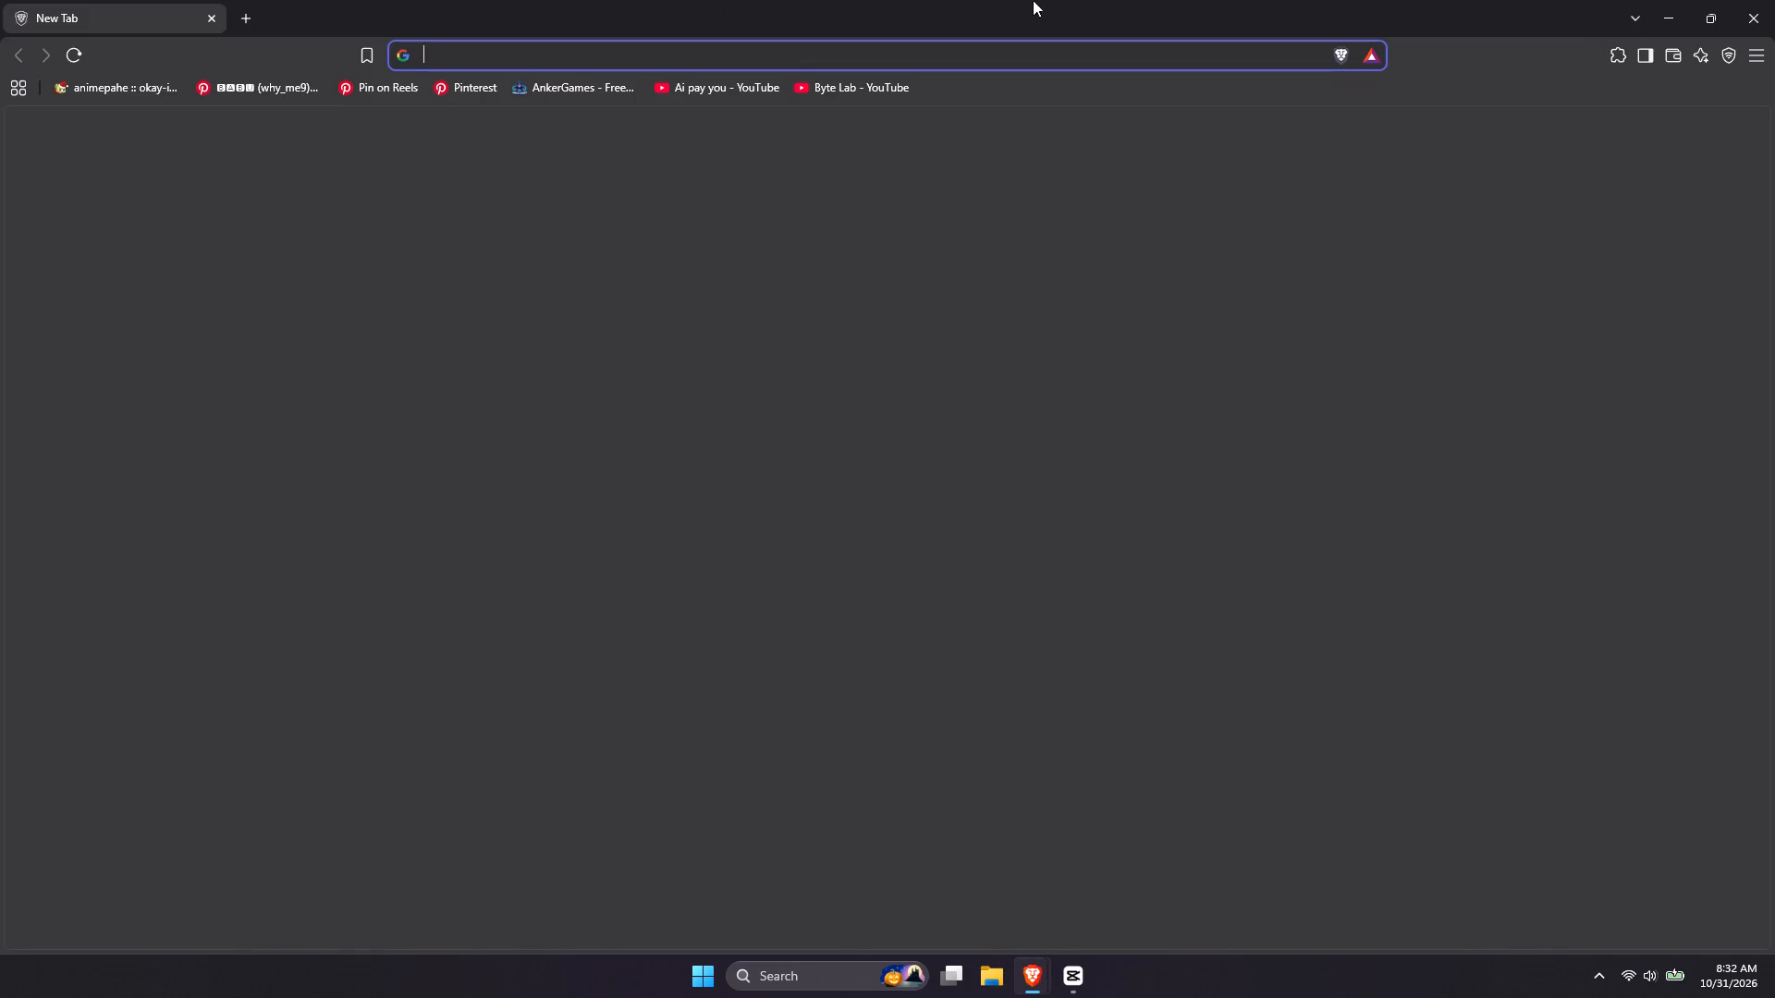
{"action": "left_click", "coordinate": [1774, 0]}
{"action": "left_click", "coordinate": [251, 17]}
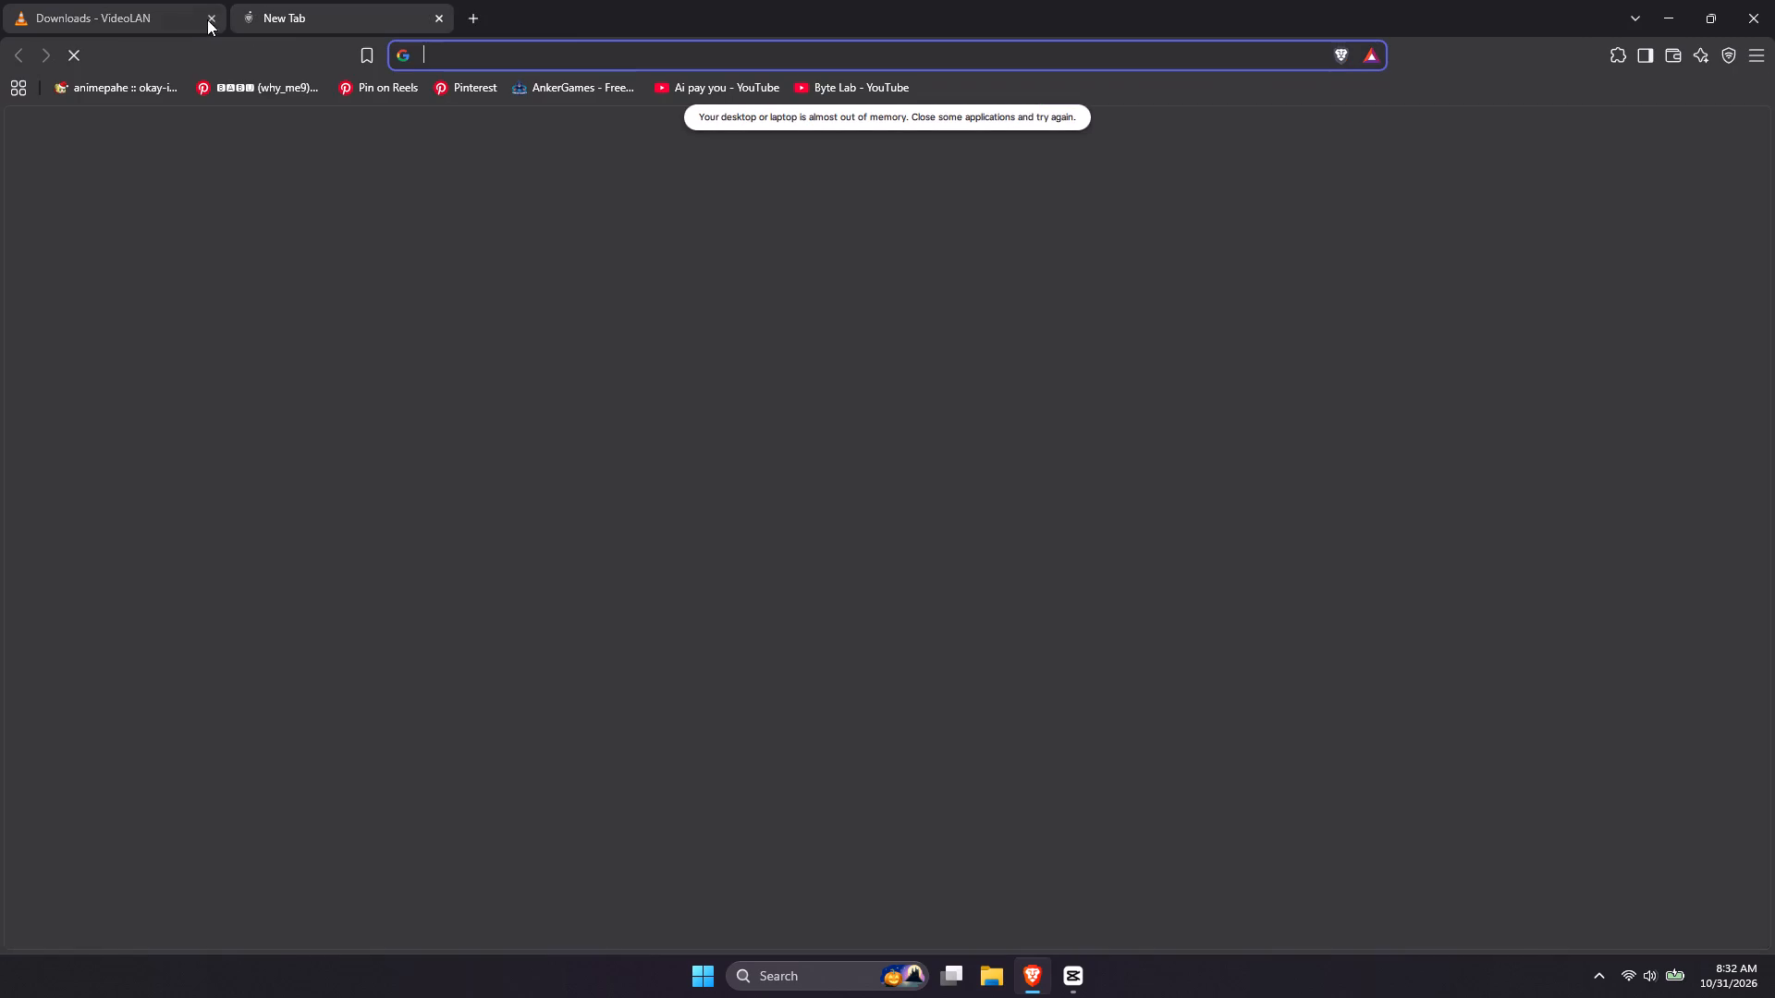
{"action": "left_click", "coordinate": [207, 19]}
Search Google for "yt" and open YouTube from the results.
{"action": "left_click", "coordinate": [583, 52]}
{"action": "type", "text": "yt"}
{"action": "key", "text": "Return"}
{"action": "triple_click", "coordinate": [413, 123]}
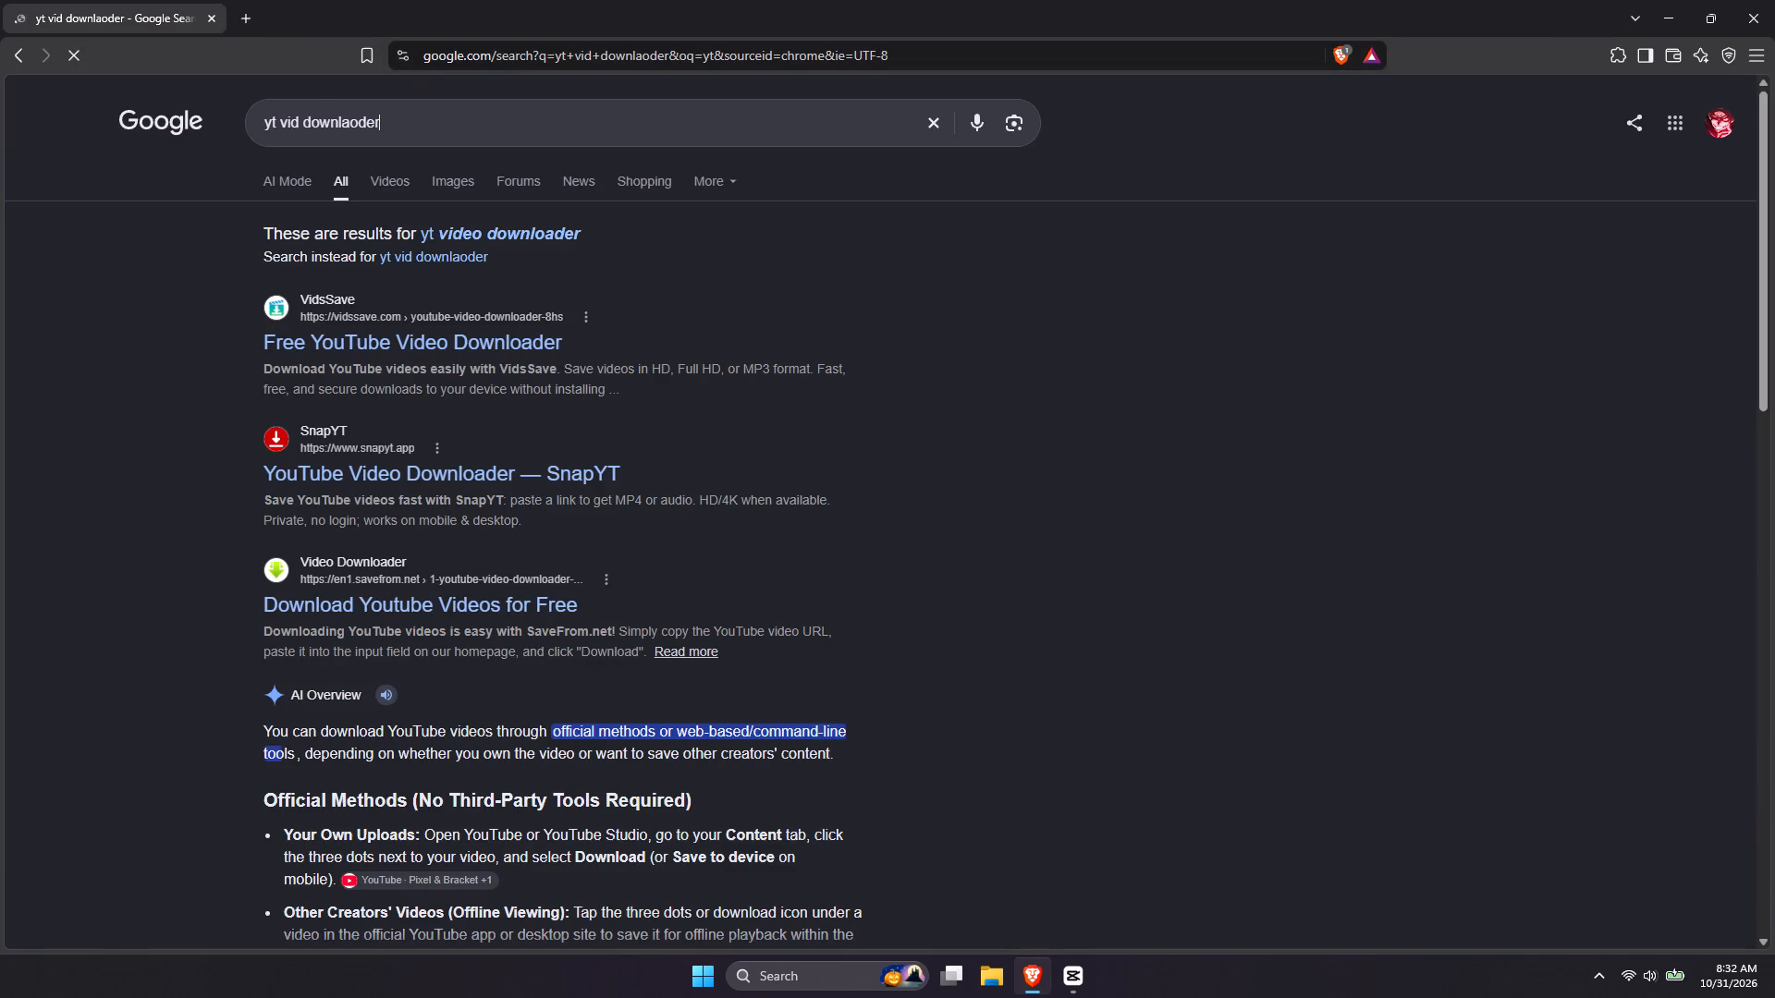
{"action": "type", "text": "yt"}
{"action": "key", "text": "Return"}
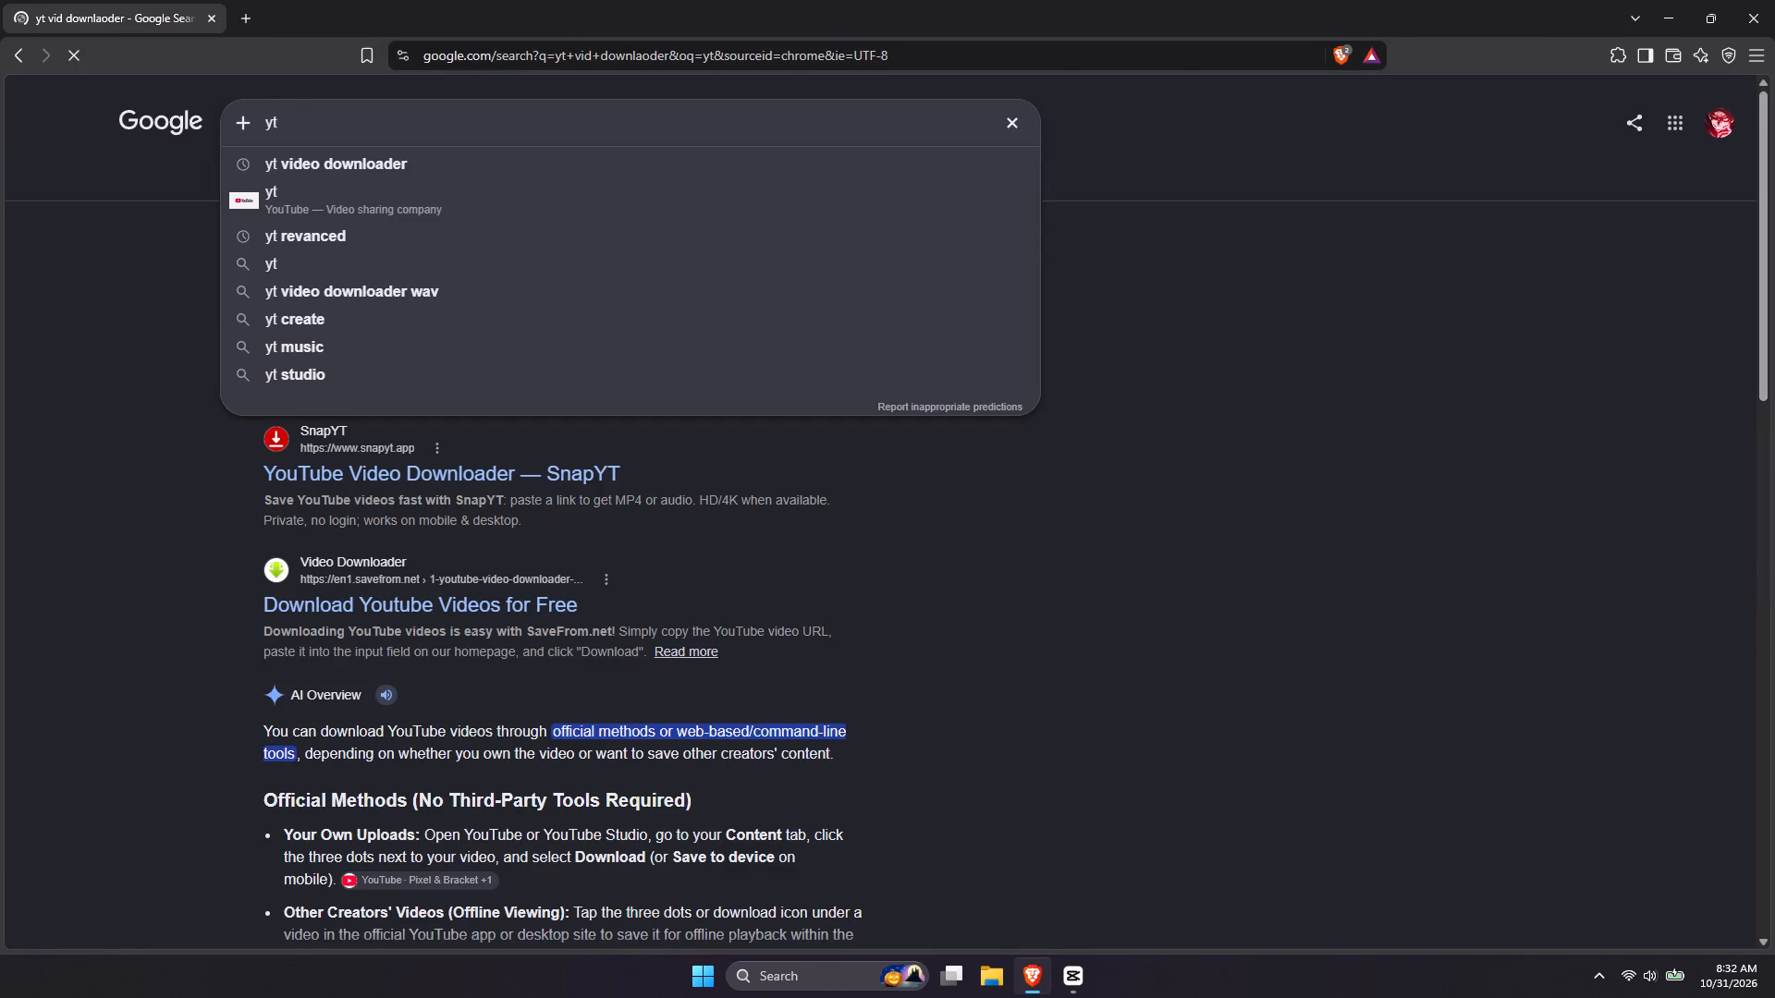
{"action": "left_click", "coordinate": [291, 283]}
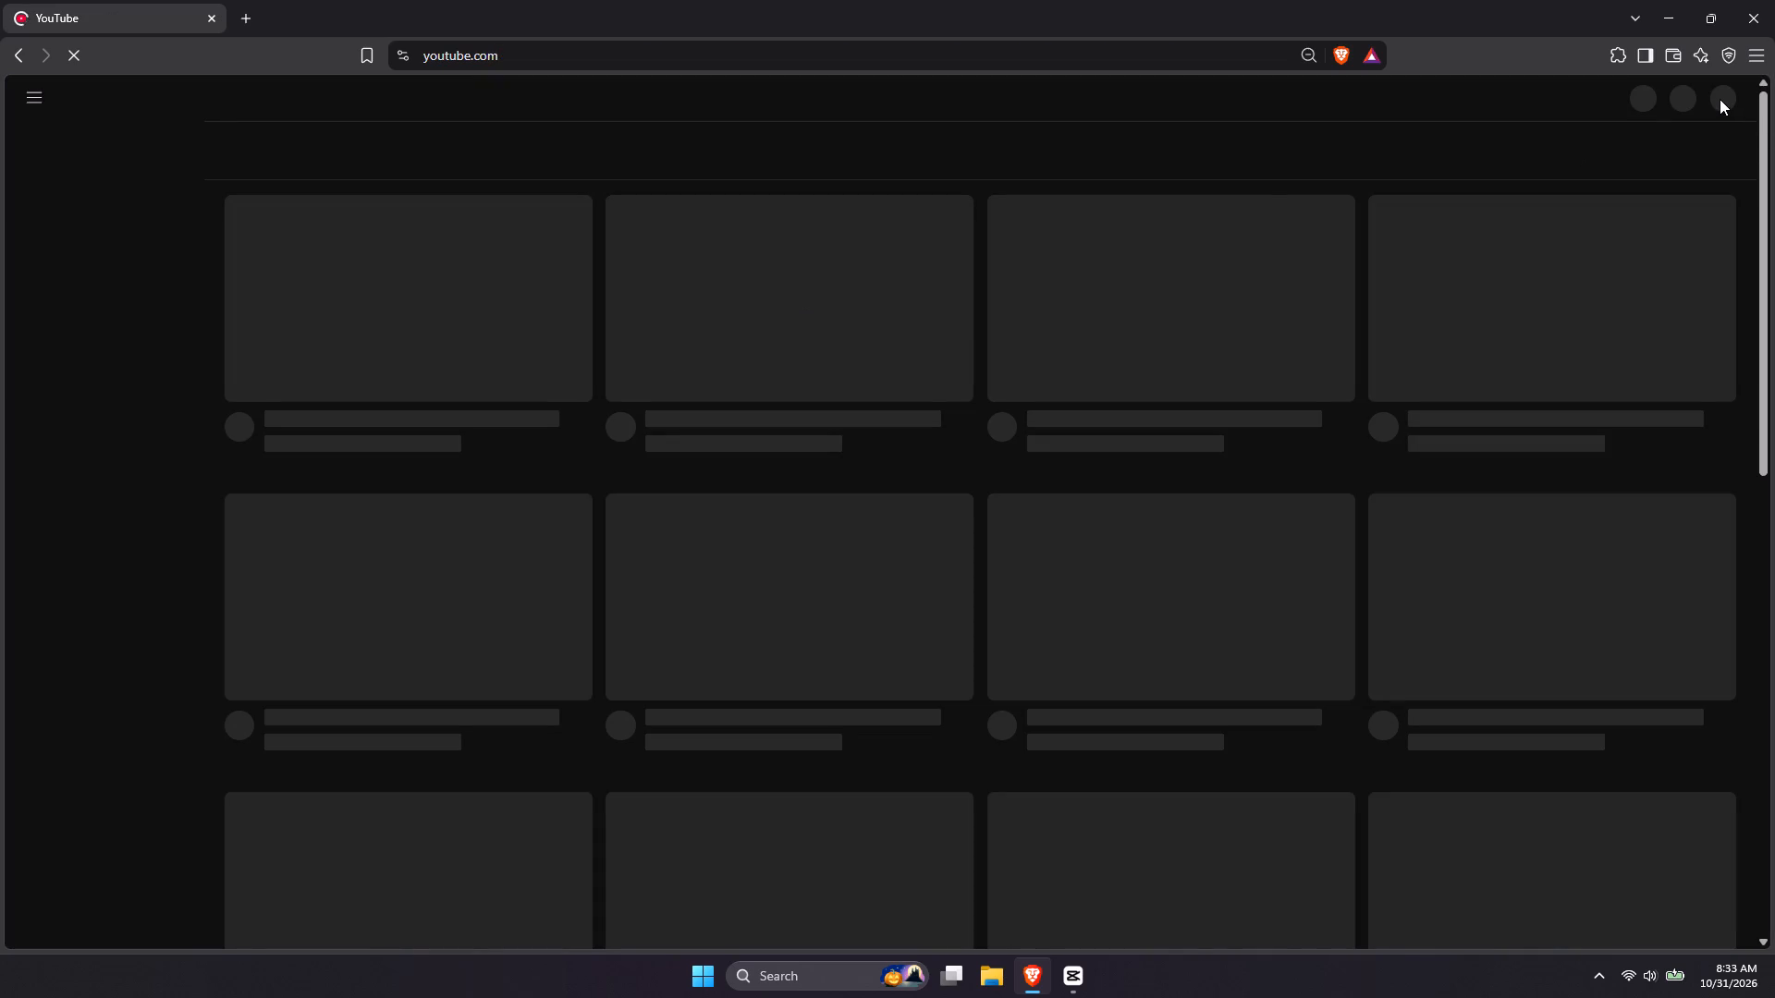
Replace the YouTube tab with a new one, search for "yt studio", and open the YouTube Studio channel dashboard.
{"action": "left_click", "coordinate": [250, 16]}
{"action": "left_click", "coordinate": [205, 18]}
{"action": "type", "text": "yt studio"}
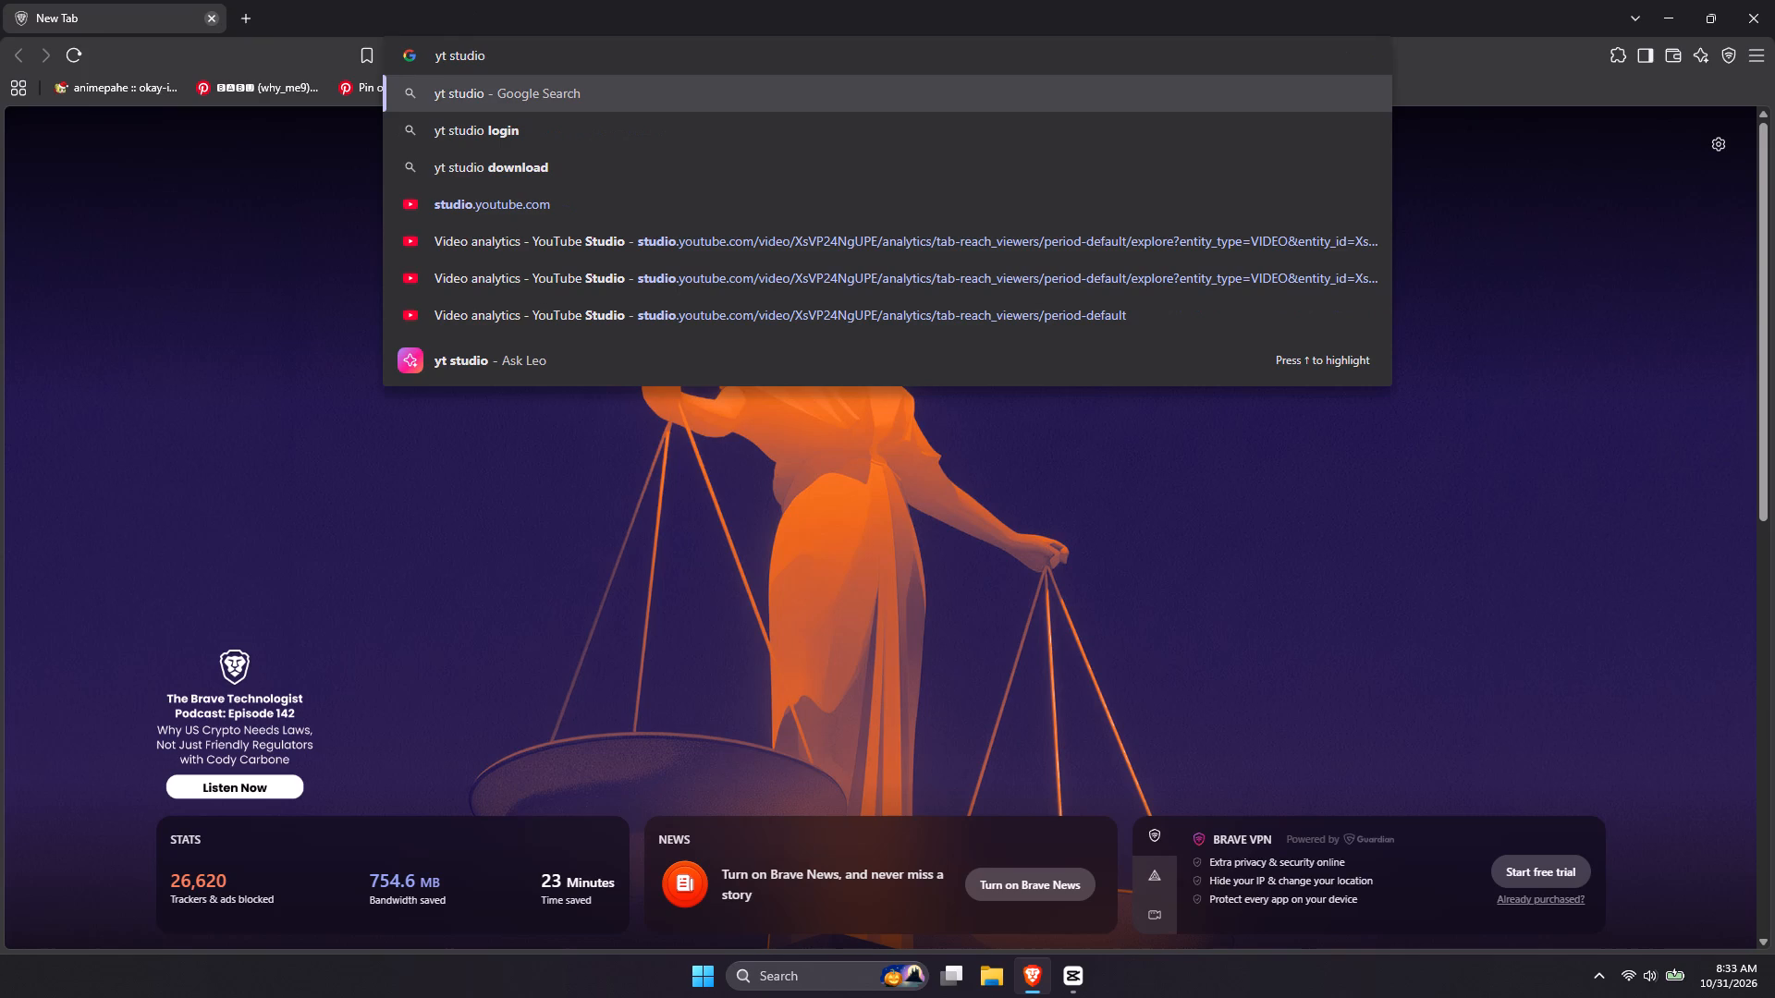
{"action": "key", "text": "Return"}
{"action": "left_click", "coordinate": [344, 278]}
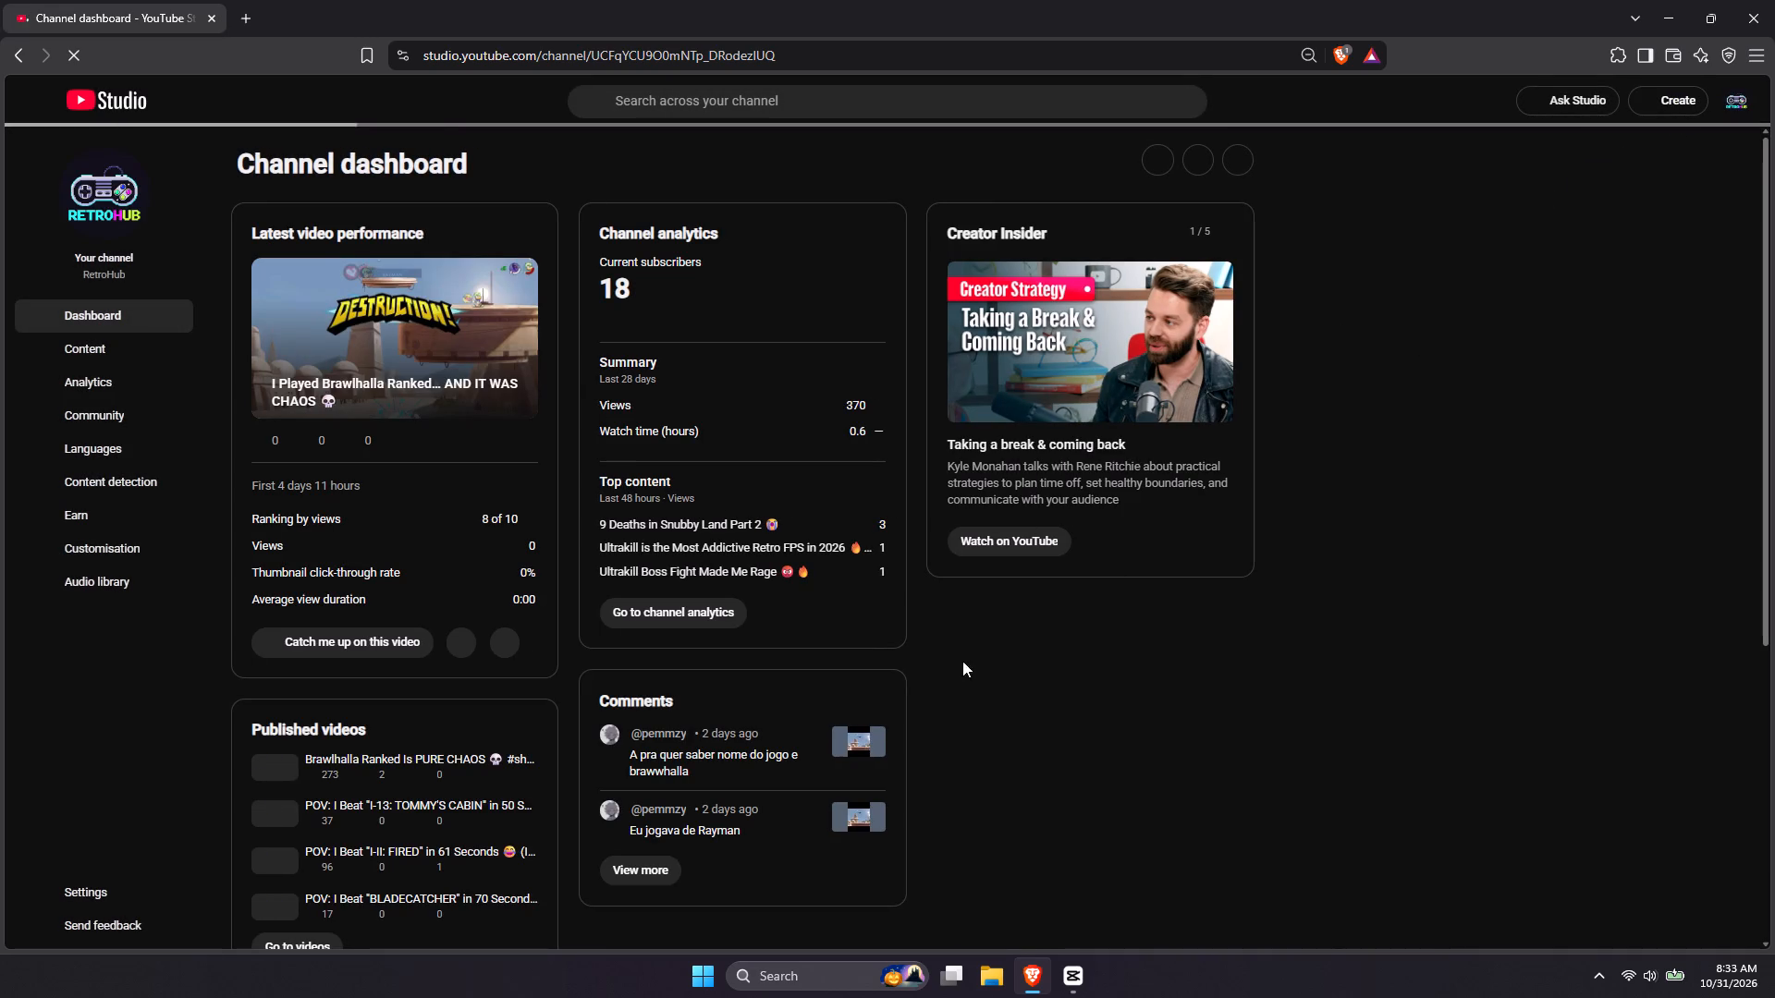
Open the comments of the topmost published Brawlhalla video and copy the comment "Eu jogava de Rayman".
{"action": "scroll", "coordinate": [983, 682], "scroll_direction": "down", "scroll_amount": 1}
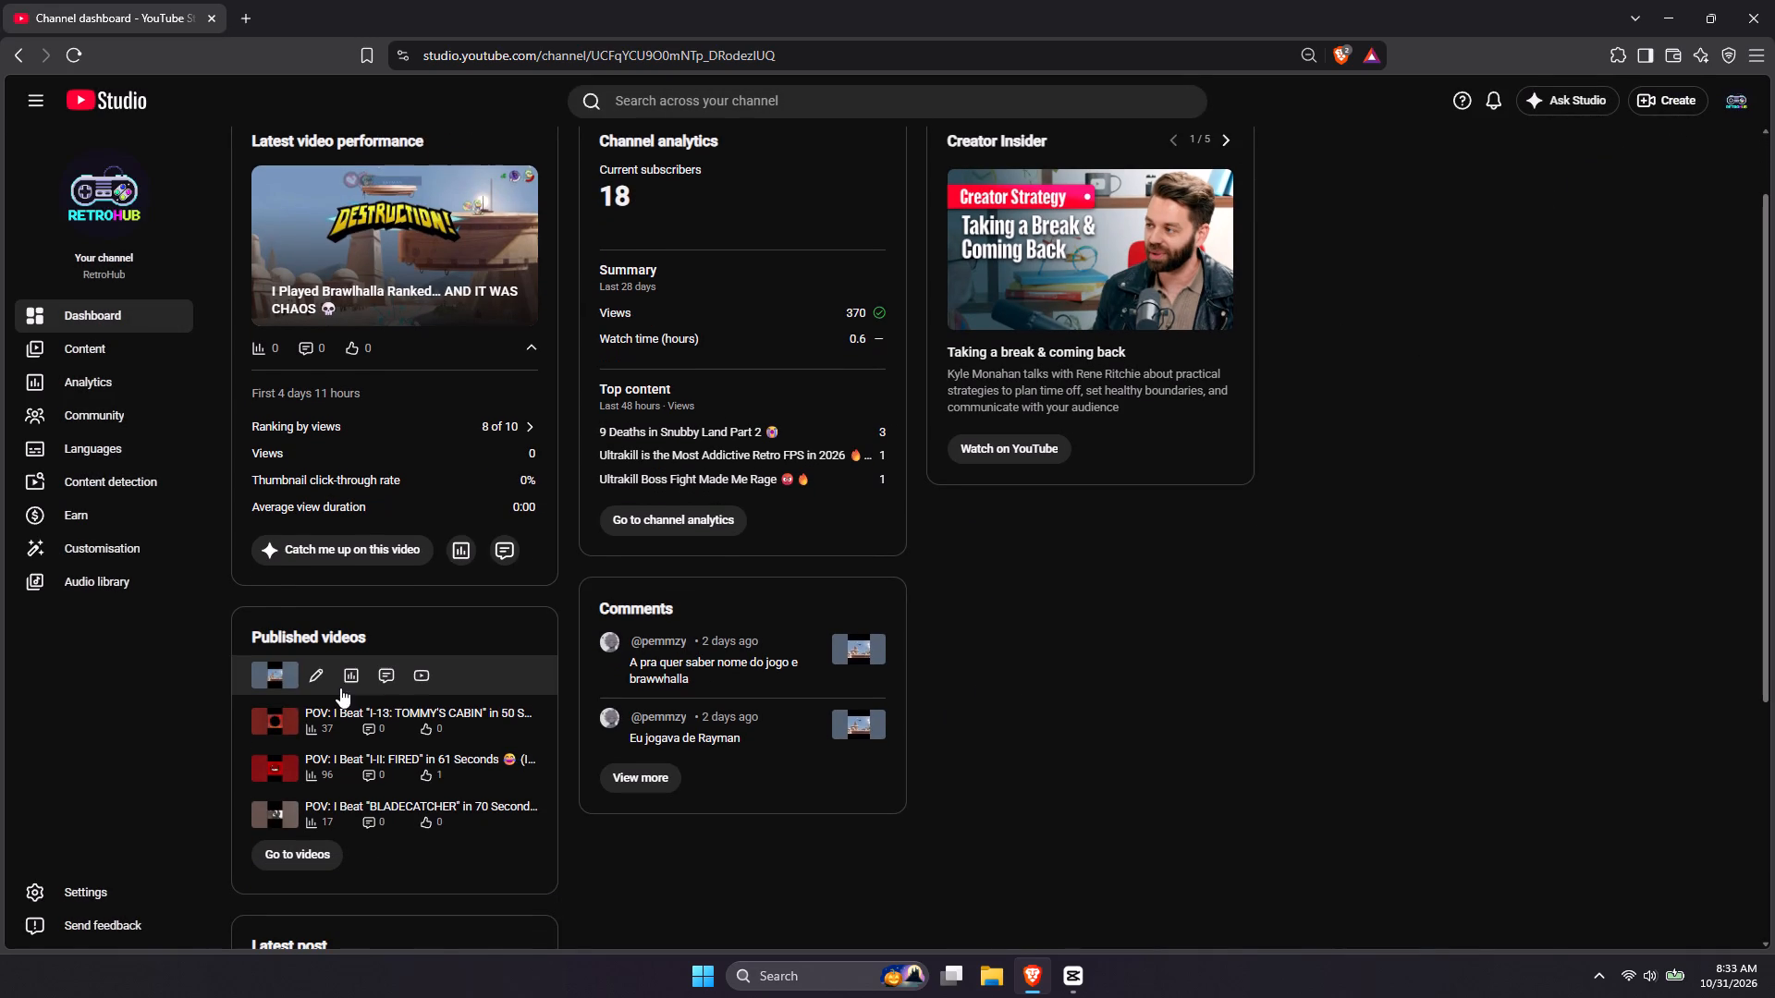
{"action": "left_click", "coordinate": [382, 677]}
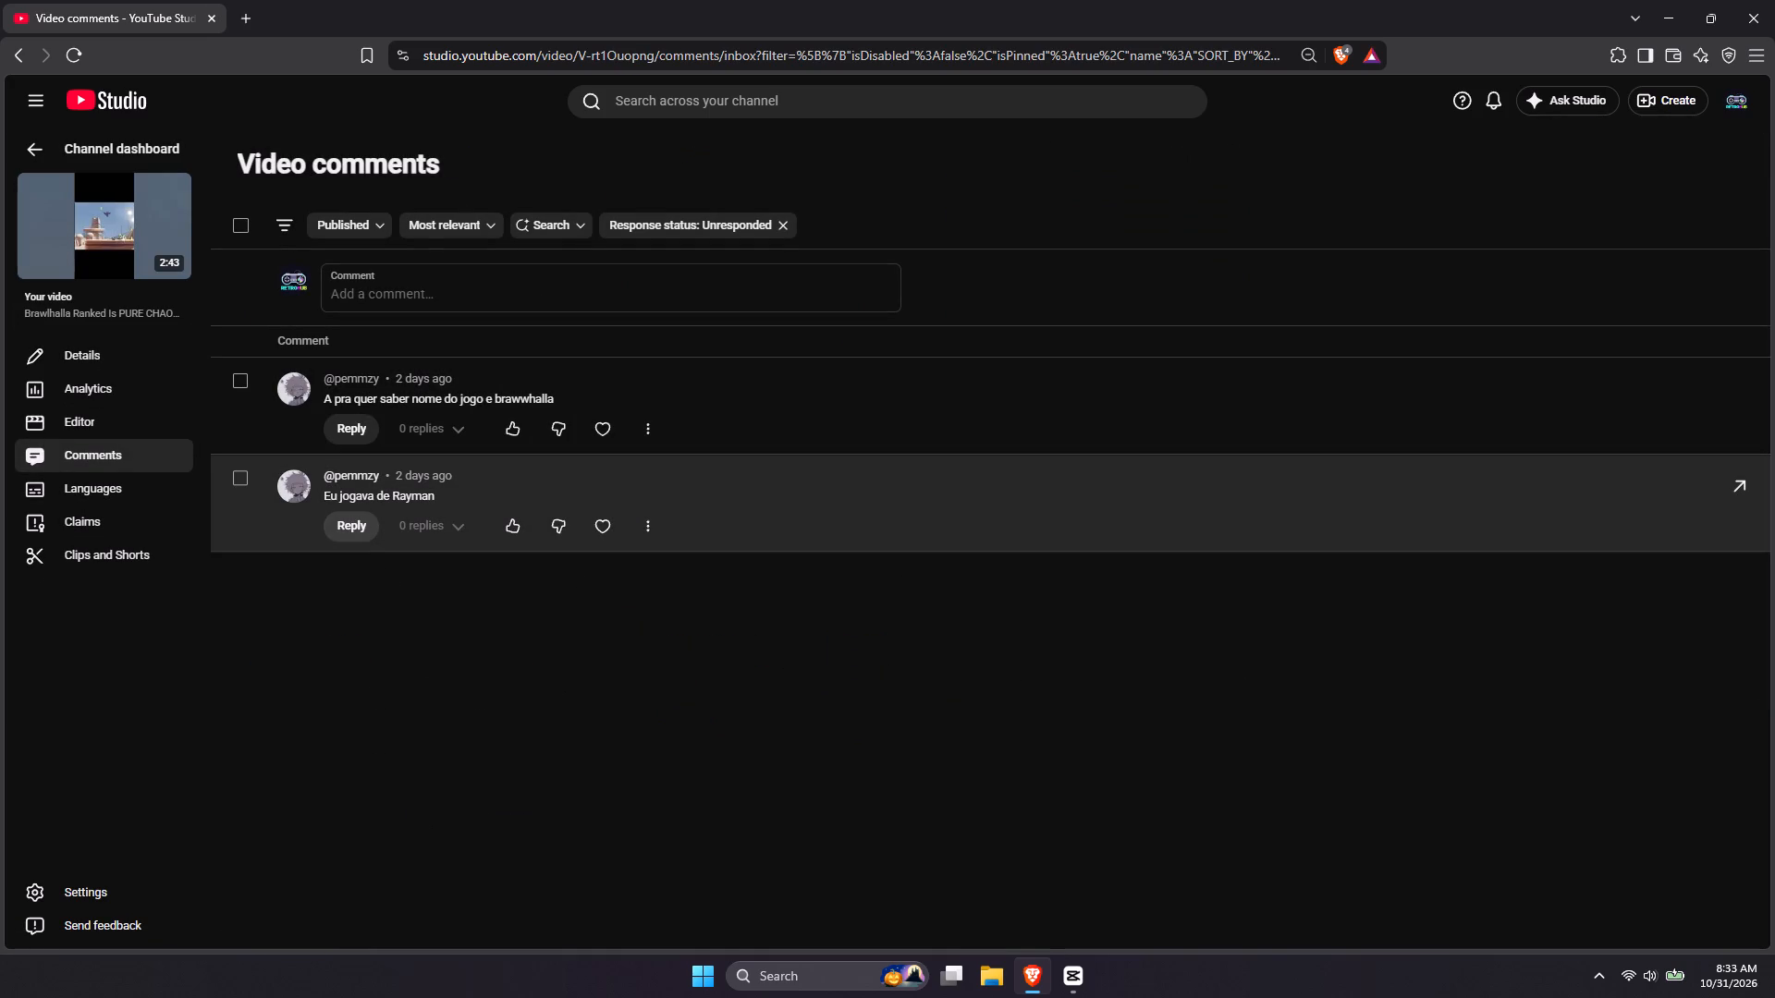
{"action": "left_click_drag", "start_coordinate": [318, 492], "coordinate": [414, 494]}
{"action": "left_click", "coordinate": [456, 496]}
{"action": "left_click_drag", "start_coordinate": [443, 497], "coordinate": [402, 497]}
{"action": "left_click_drag", "start_coordinate": [402, 497], "coordinate": [331, 500]}
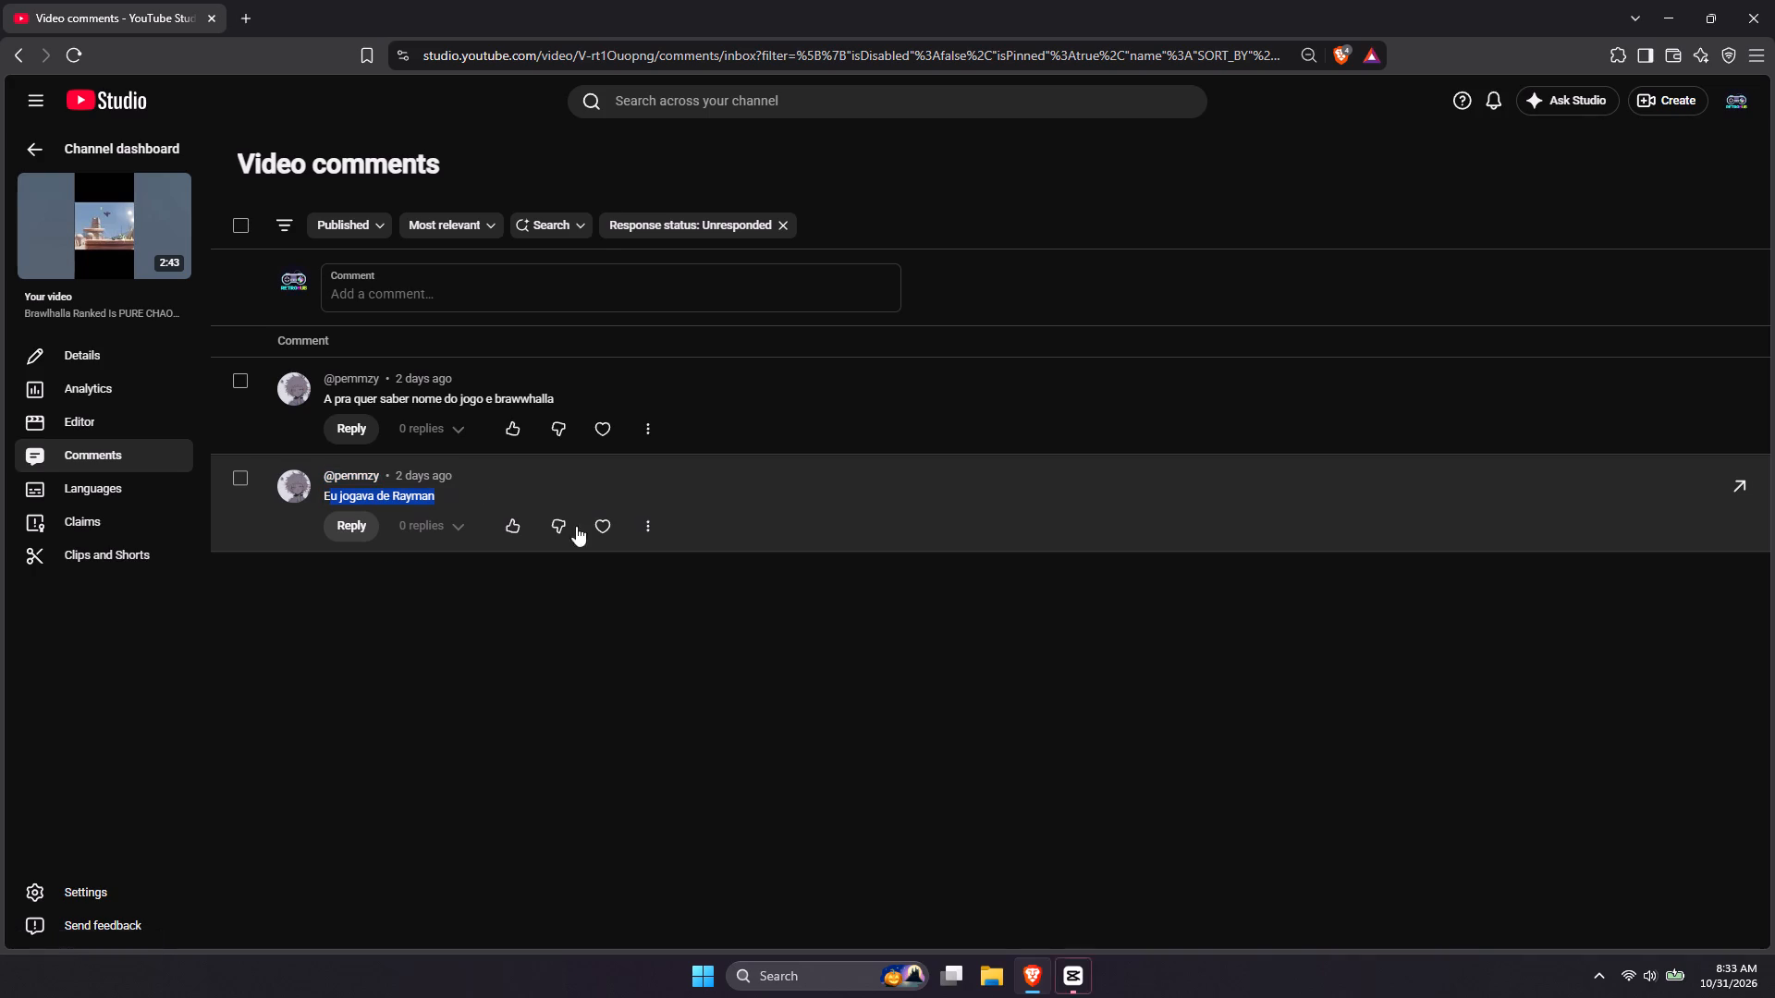
{"action": "triple_click", "coordinate": [444, 502]}
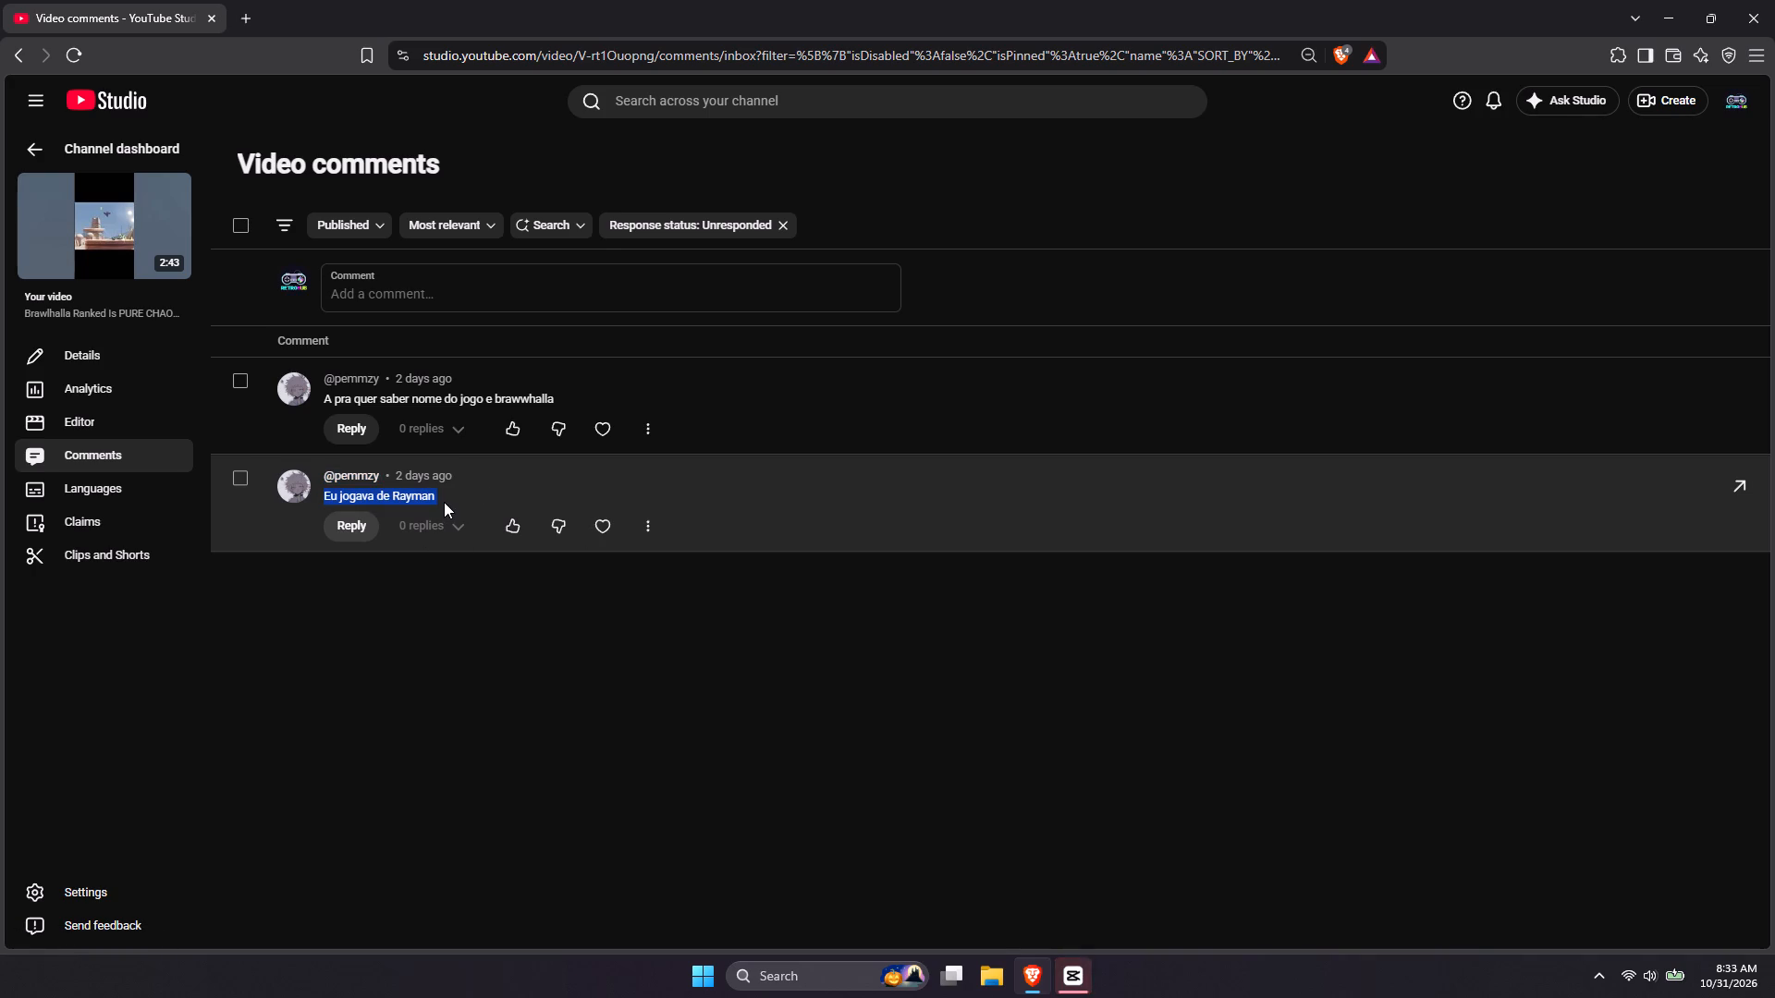
{"action": "key", "text": "ctrl+c"}
Switch back to CapCut to check on the export of the second short.
{"action": "left_click", "coordinate": [1063, 979]}
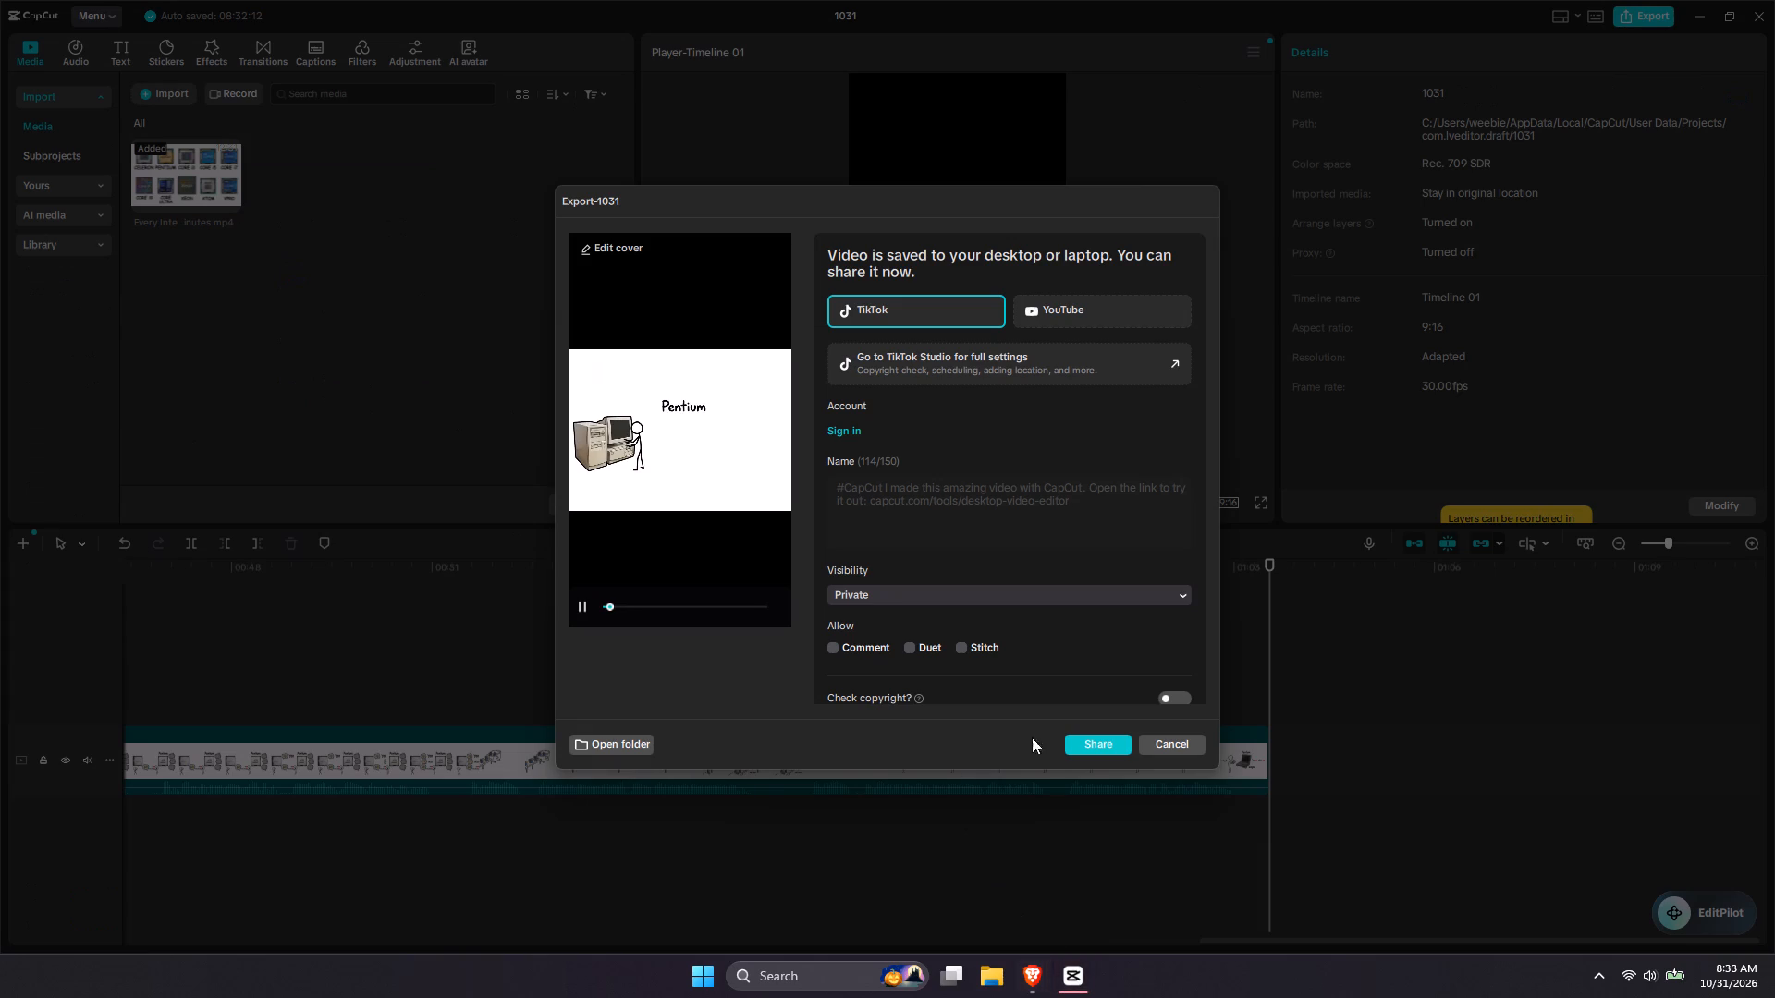
Close the finished export, undo the deletion of the remaining footage, and delete the already exported opening segment from the timeline.
{"action": "left_click", "coordinate": [1172, 745]}
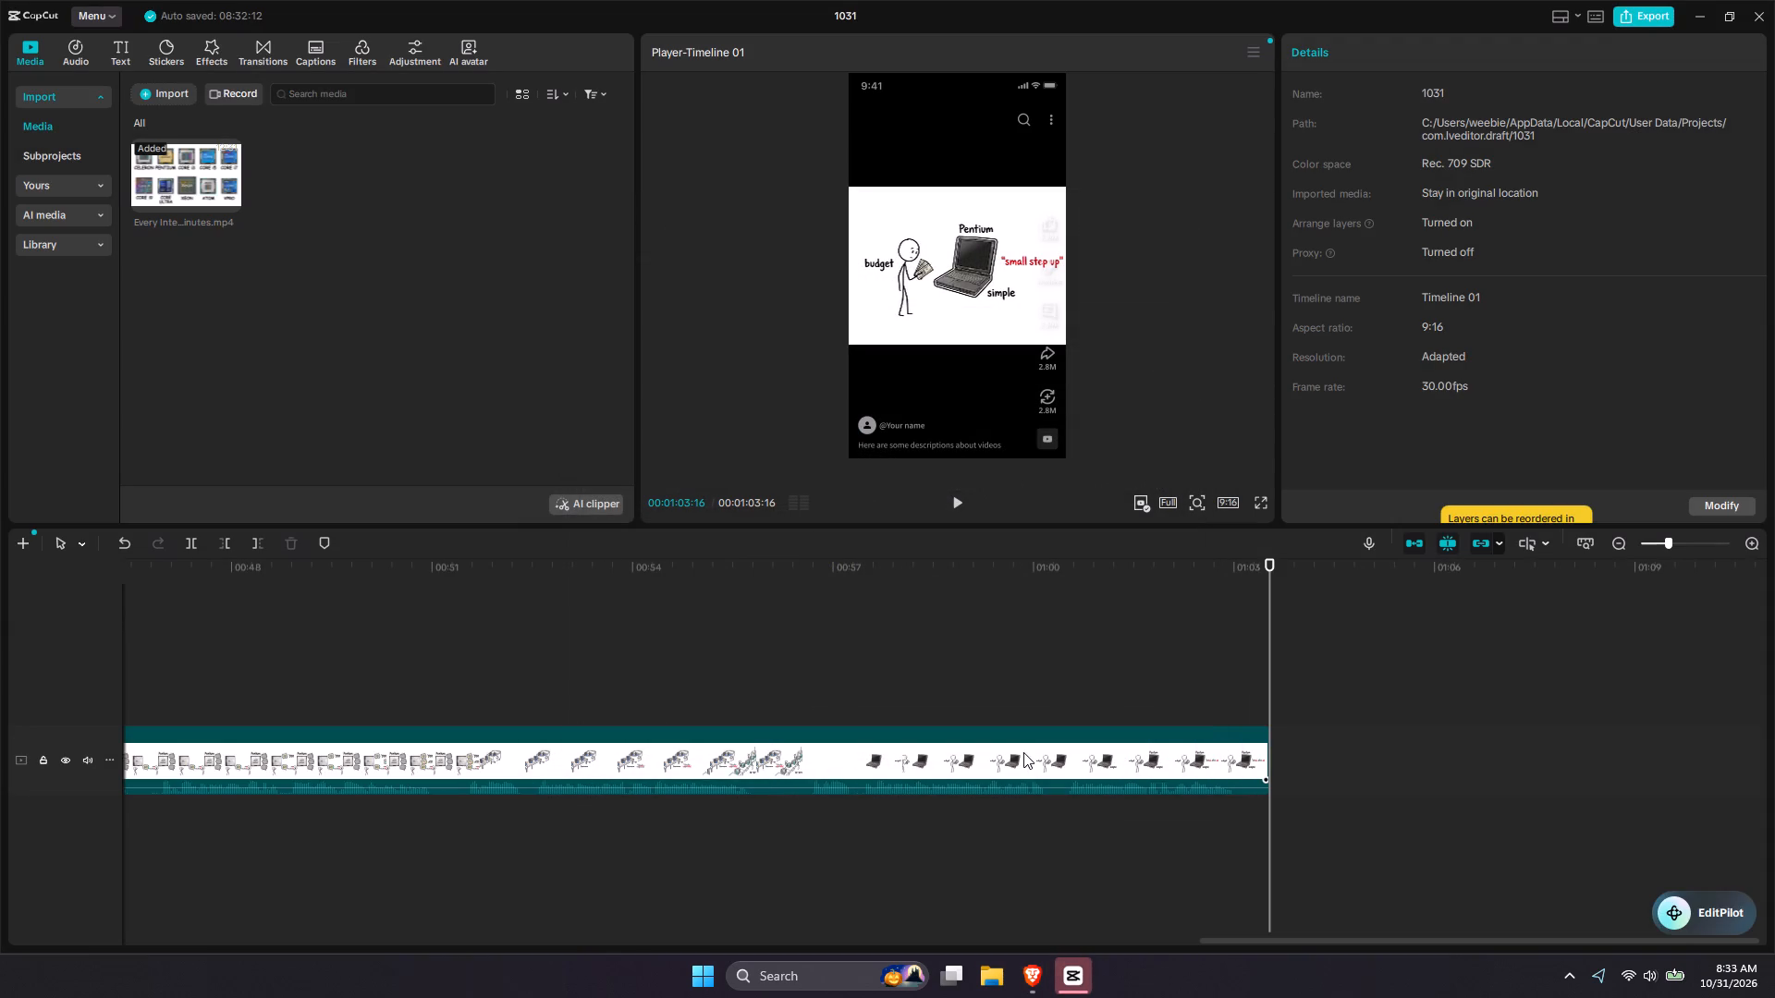
{"action": "key", "text": "ctrl+z"}
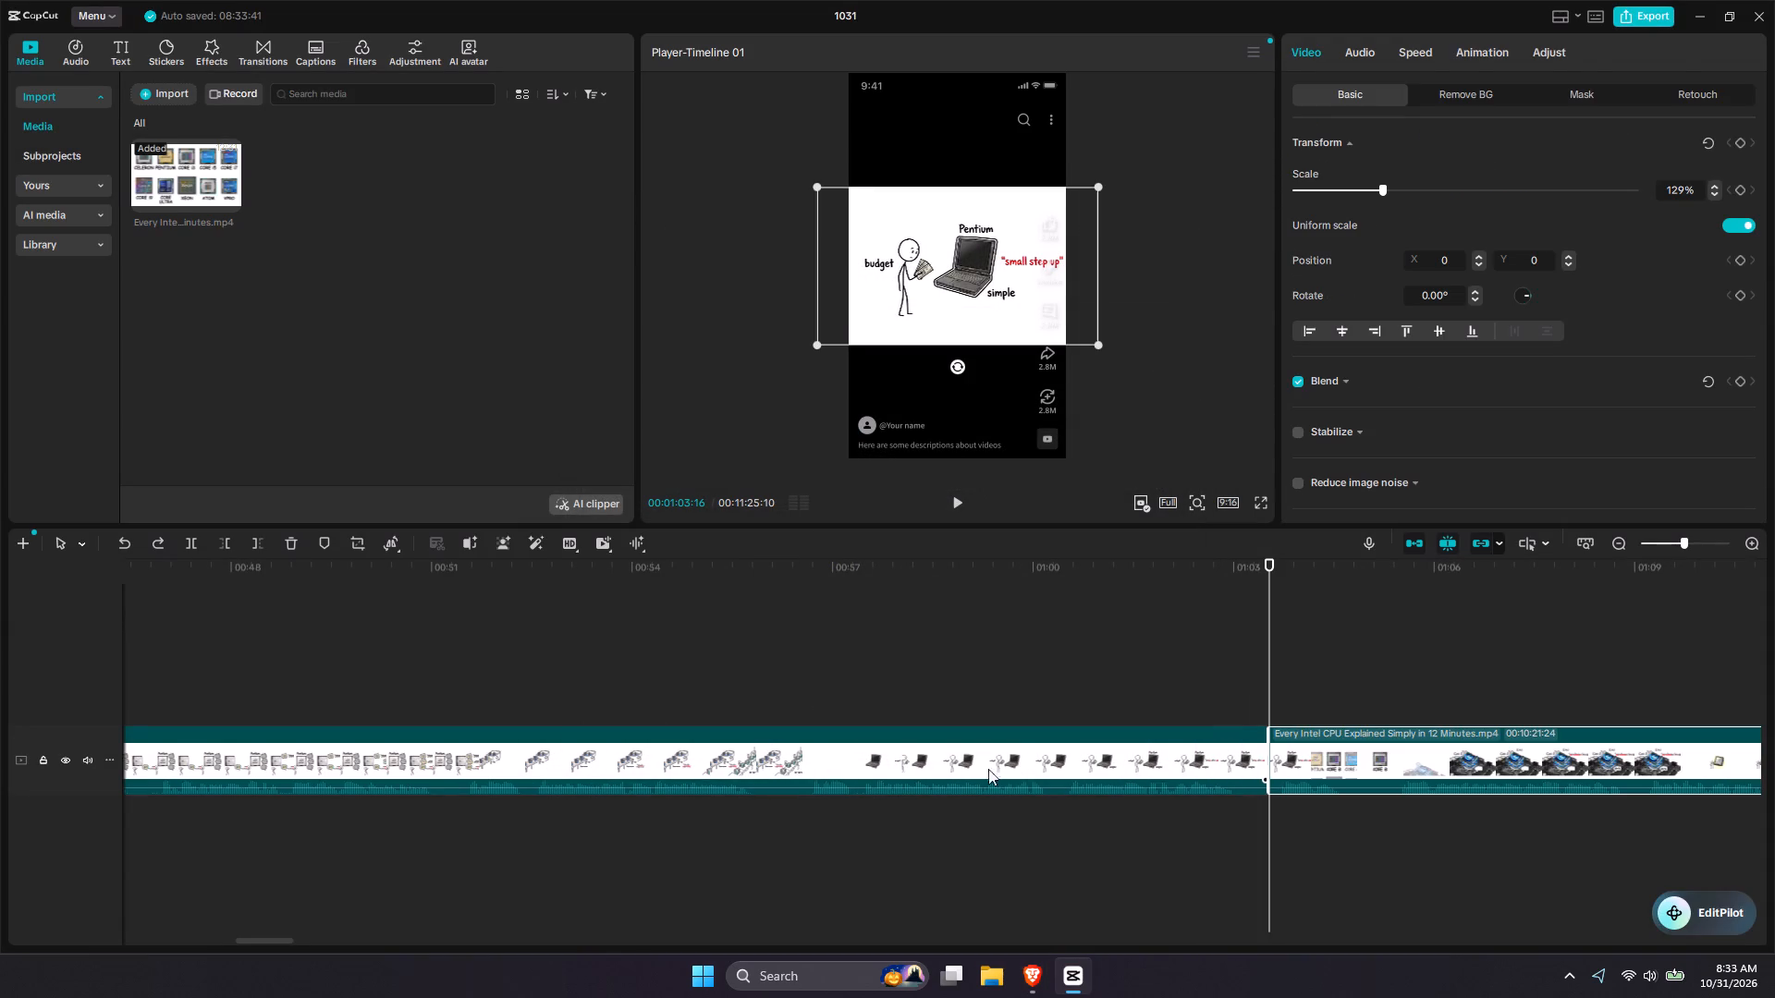
{"action": "left_click", "coordinate": [985, 753]}
{"action": "key", "text": "Delete"}
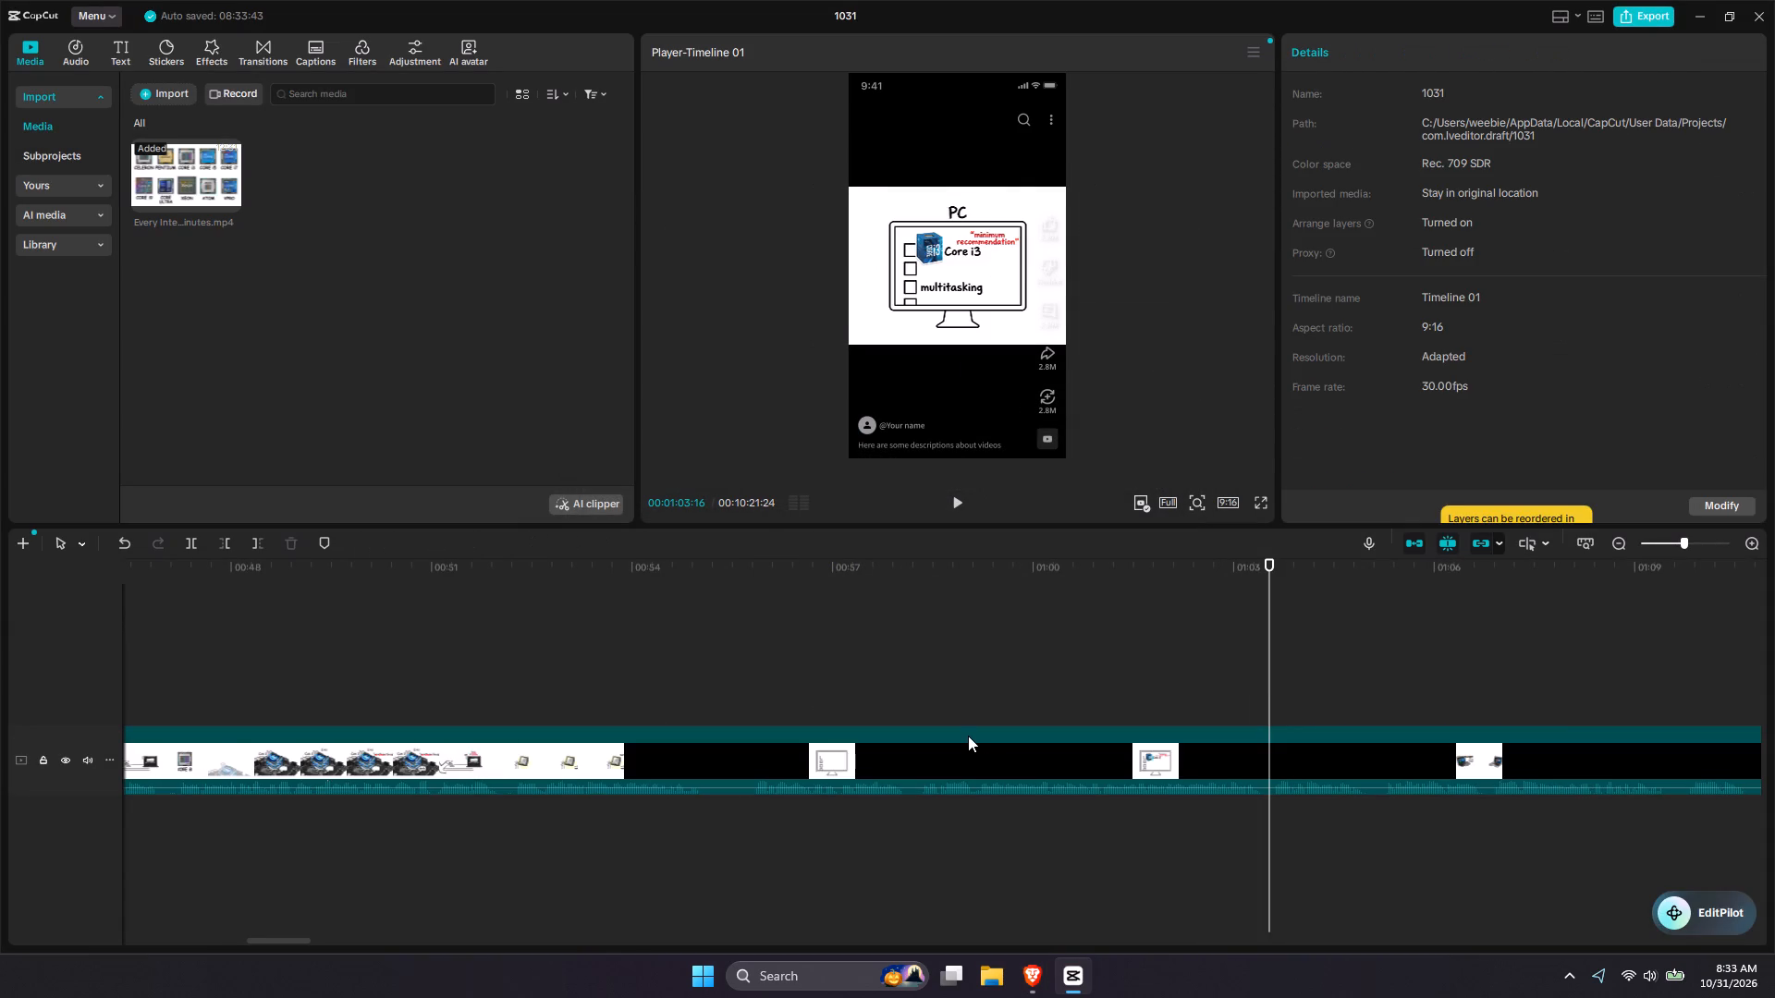
Return the playhead to the timeline start, move it further into the footage, and play on from there to review the next section.
{"action": "left_click_drag", "start_coordinate": [377, 566], "coordinate": [0, 582]}
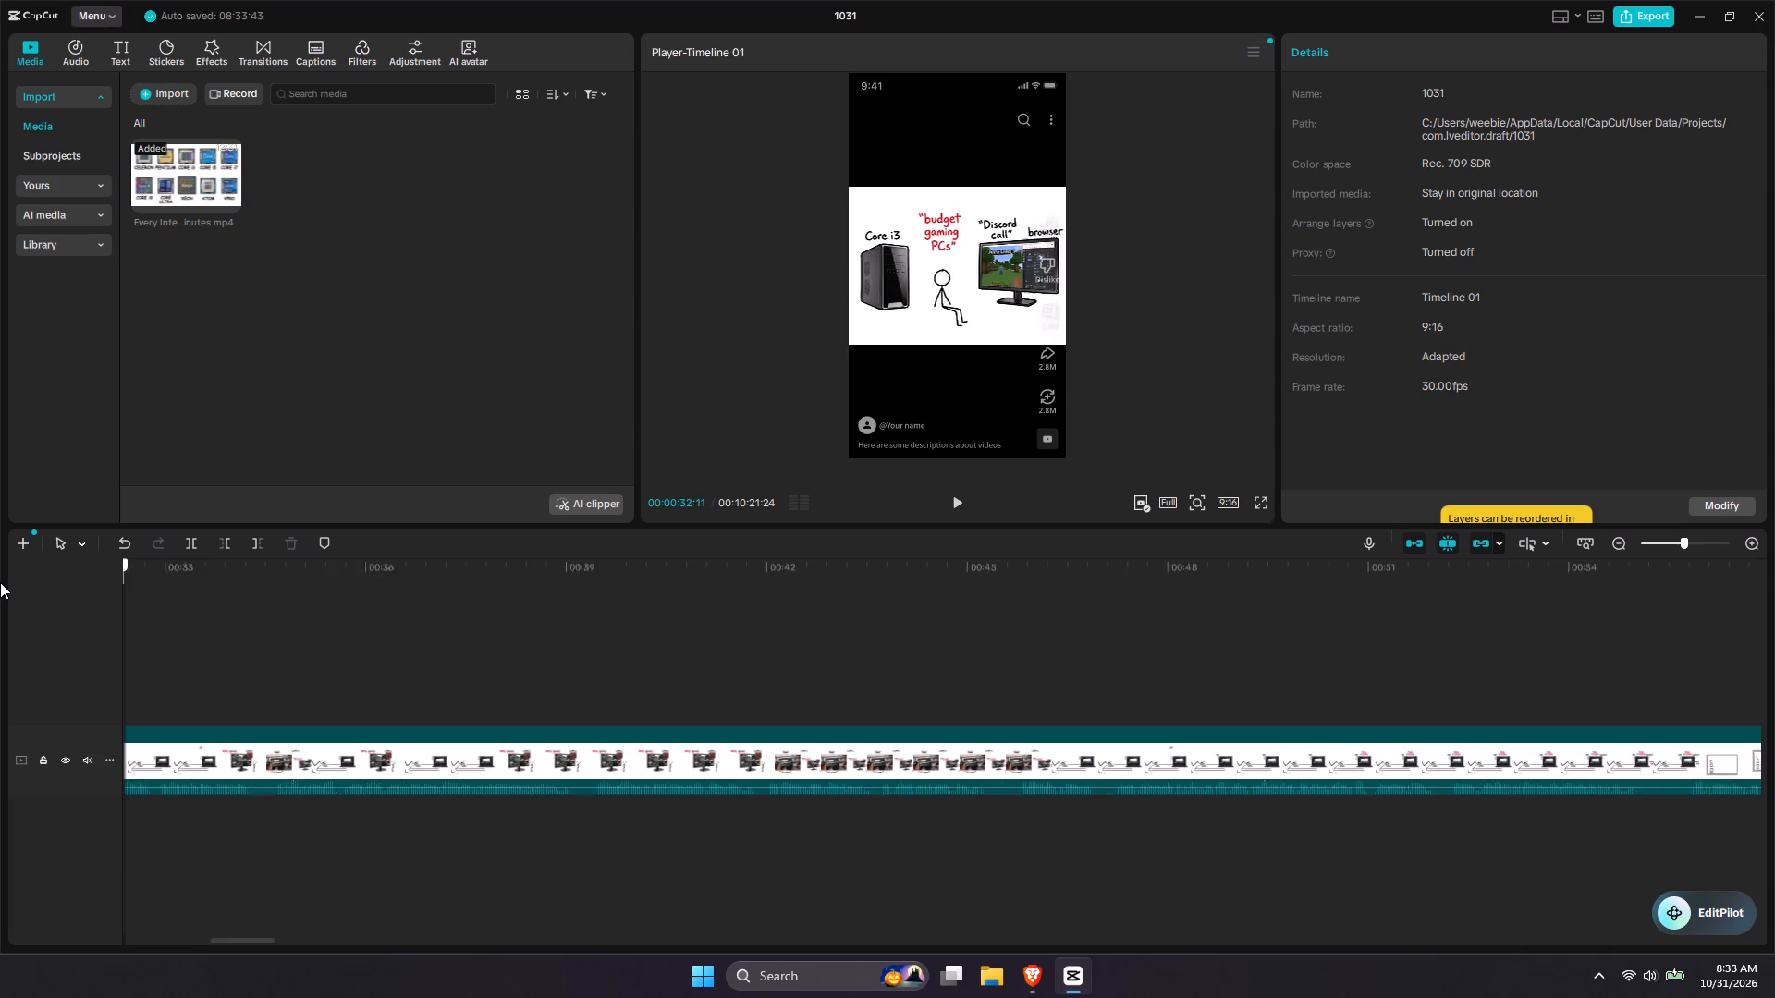
{"action": "left_click_drag", "start_coordinate": [0, 582], "coordinate": [72, 583]}
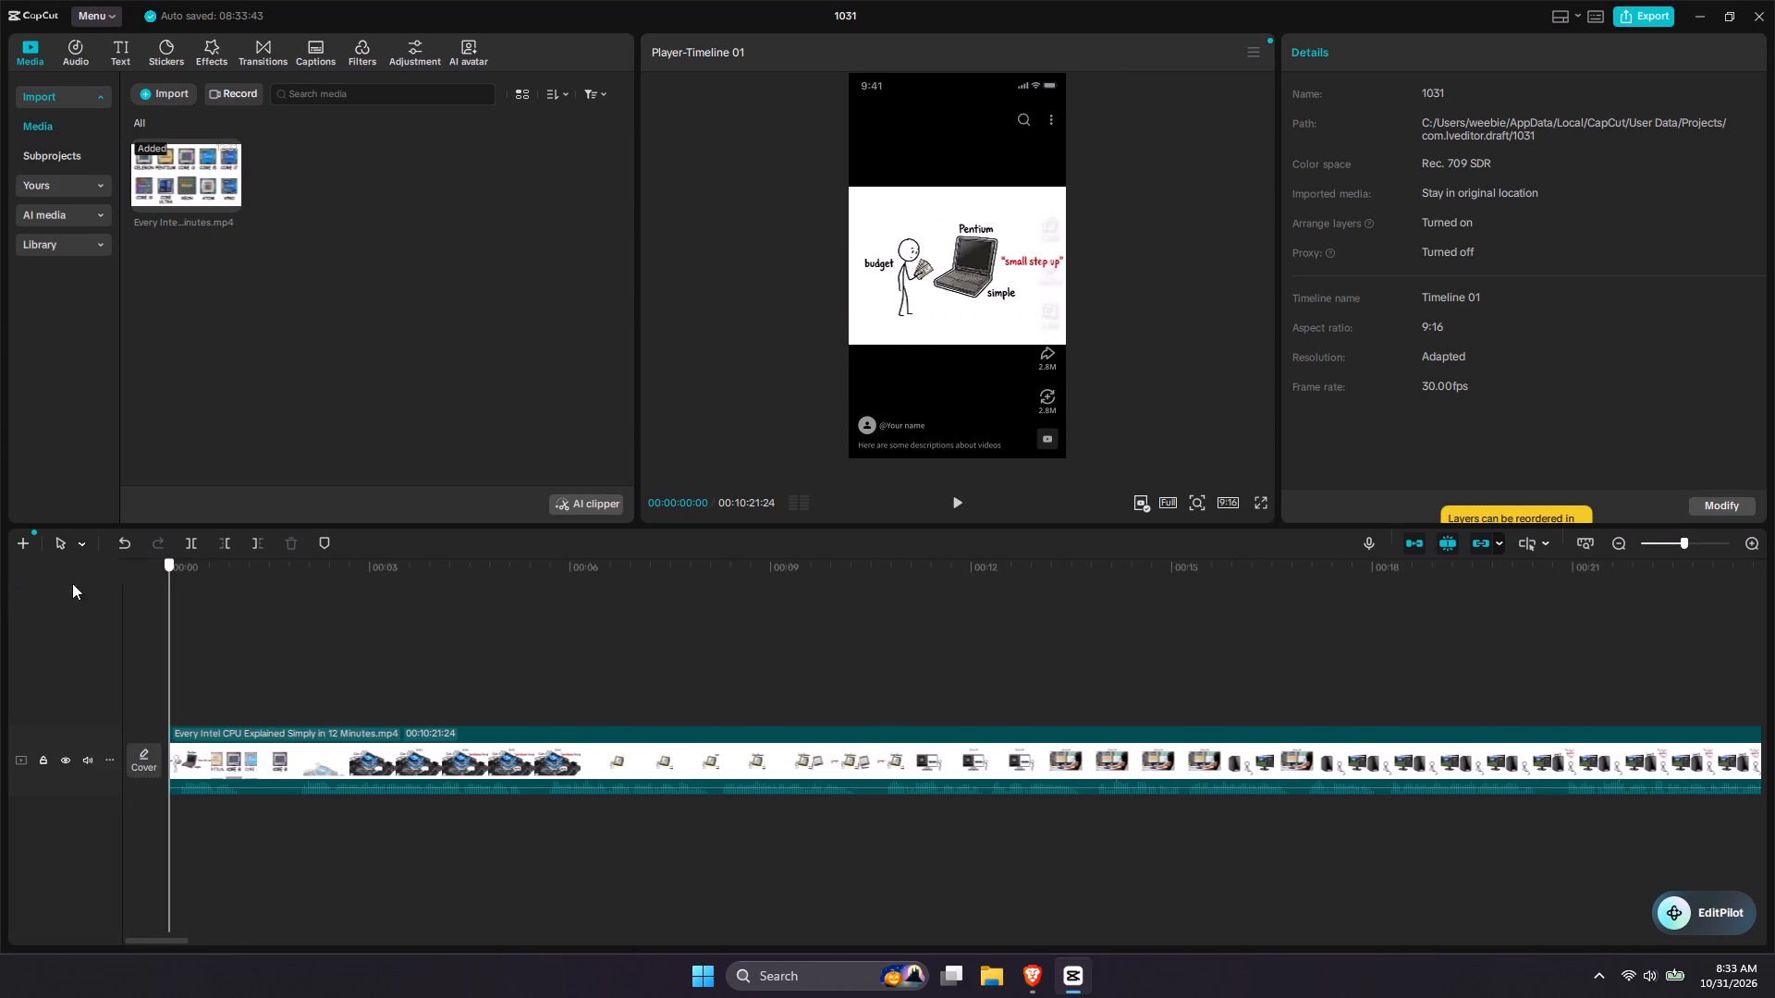
{"action": "left_click_drag", "start_coordinate": [72, 583], "coordinate": [1415, 612]}
{"action": "key", "text": "space"}
Switch to Brave, copy the comment "Eu jogava de Rayman", search for "translate" in a new tab, and translate the comment into English.
{"action": "left_click", "coordinate": [1024, 977]}
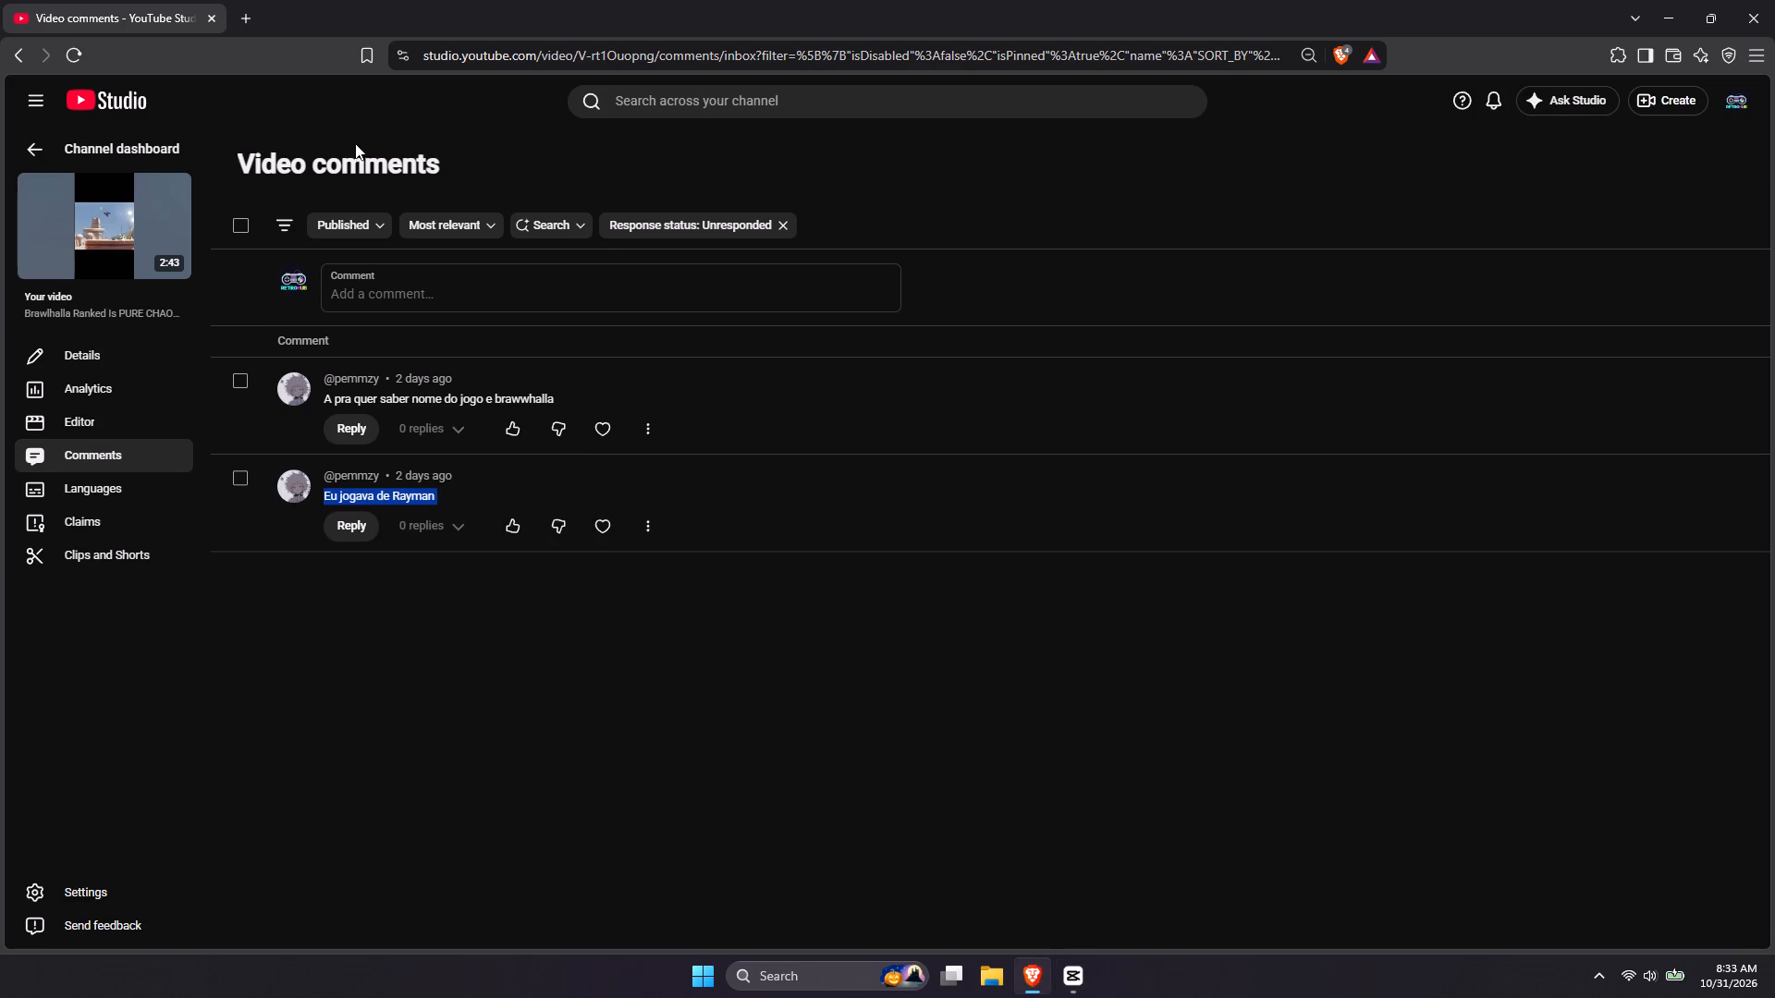
{"action": "key", "text": "ctrl+c"}
{"action": "left_click", "coordinate": [251, 18]}
{"action": "left_click", "coordinate": [483, 54]}
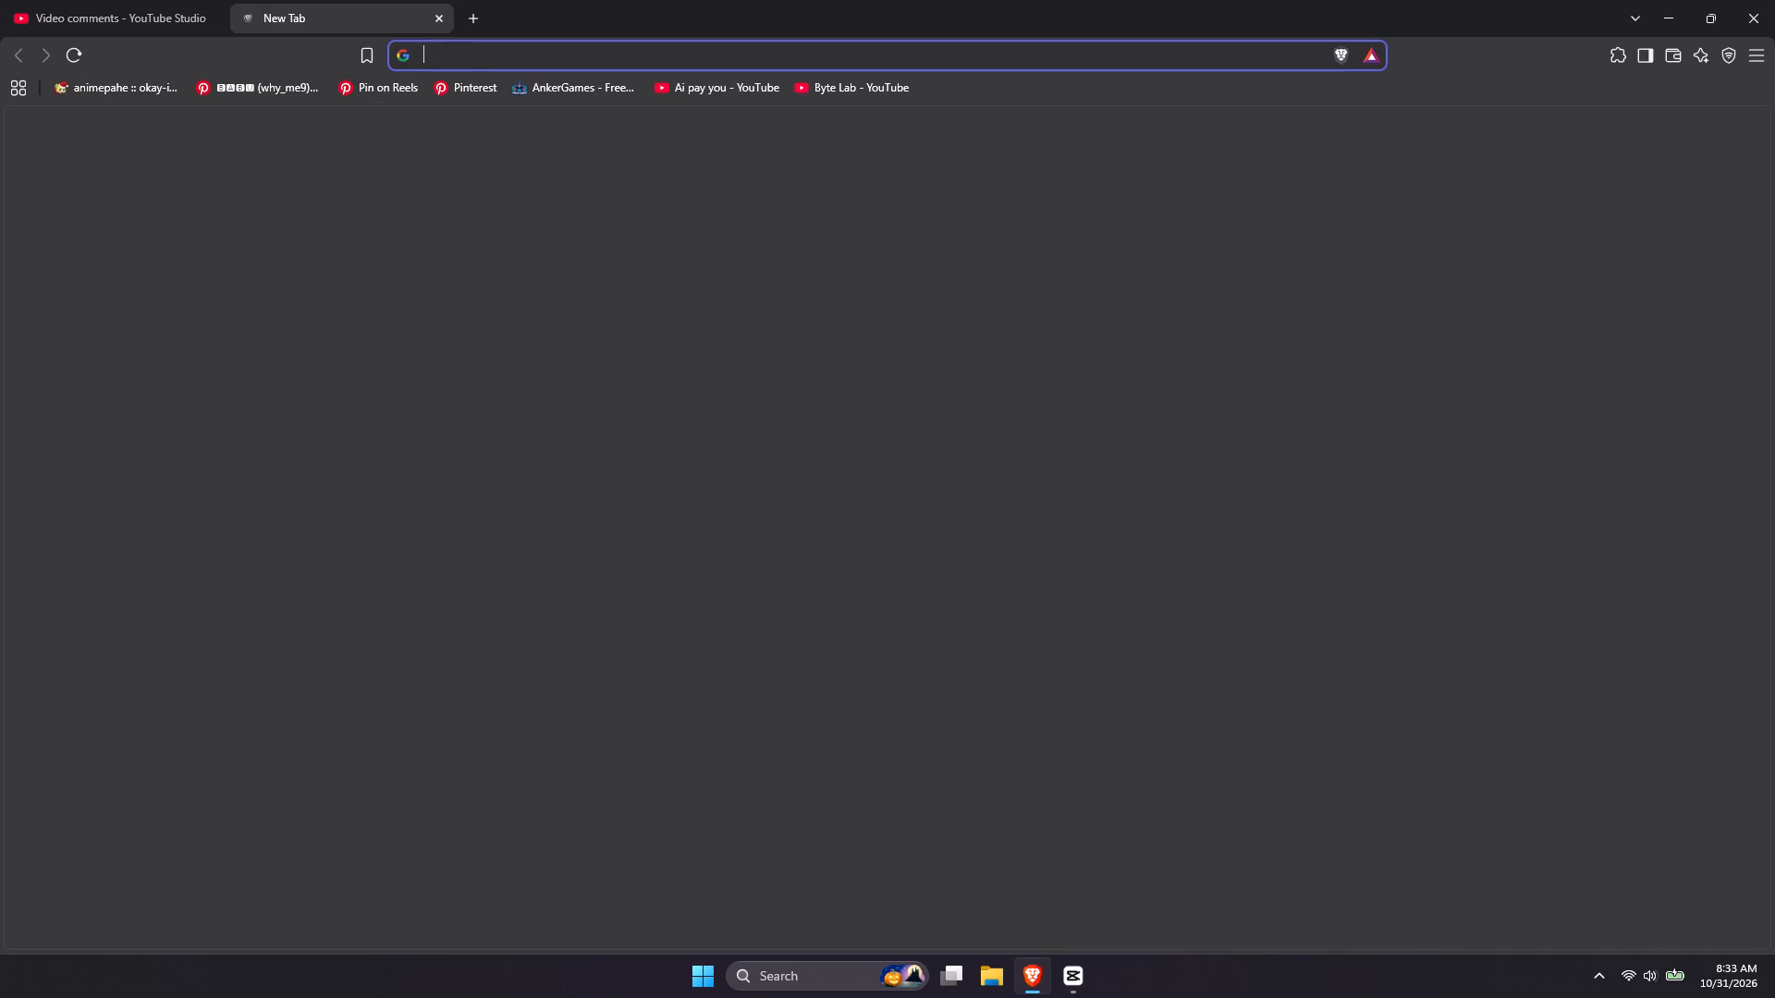
{"action": "type", "text": "translate"}
{"action": "key", "text": "Return"}
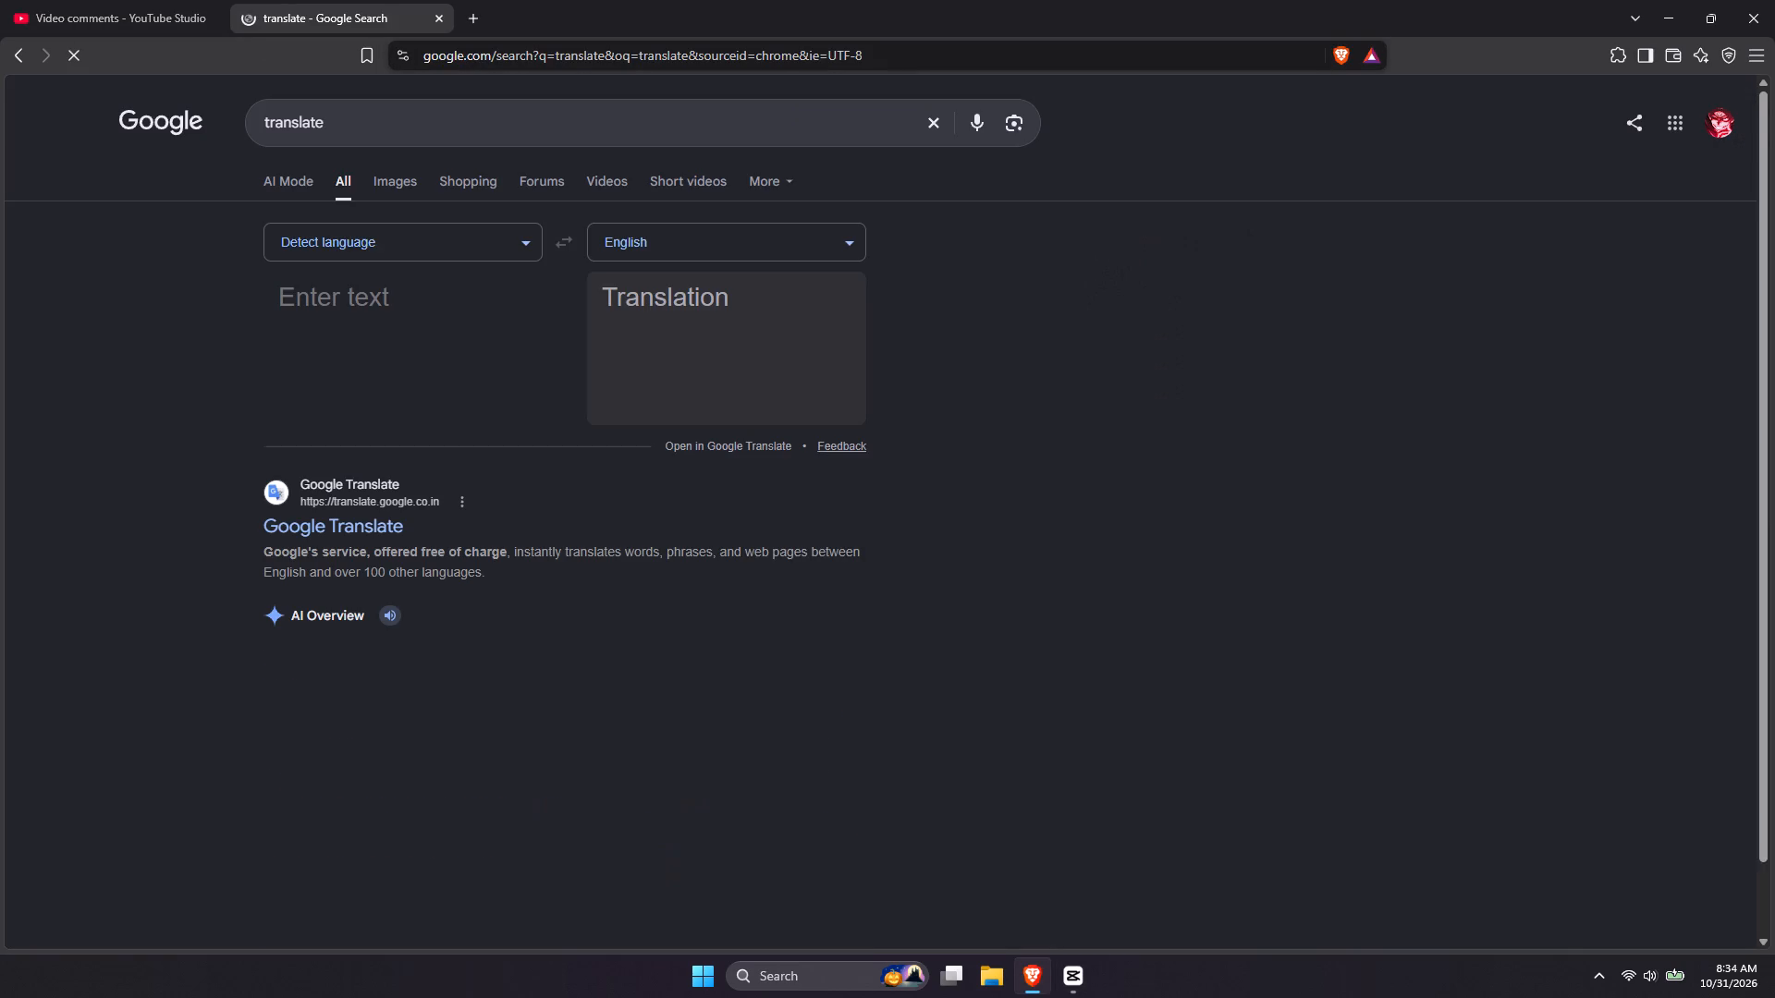
{"action": "left_click", "coordinate": [379, 310]}
{"action": "key", "text": "ctrl+v"}
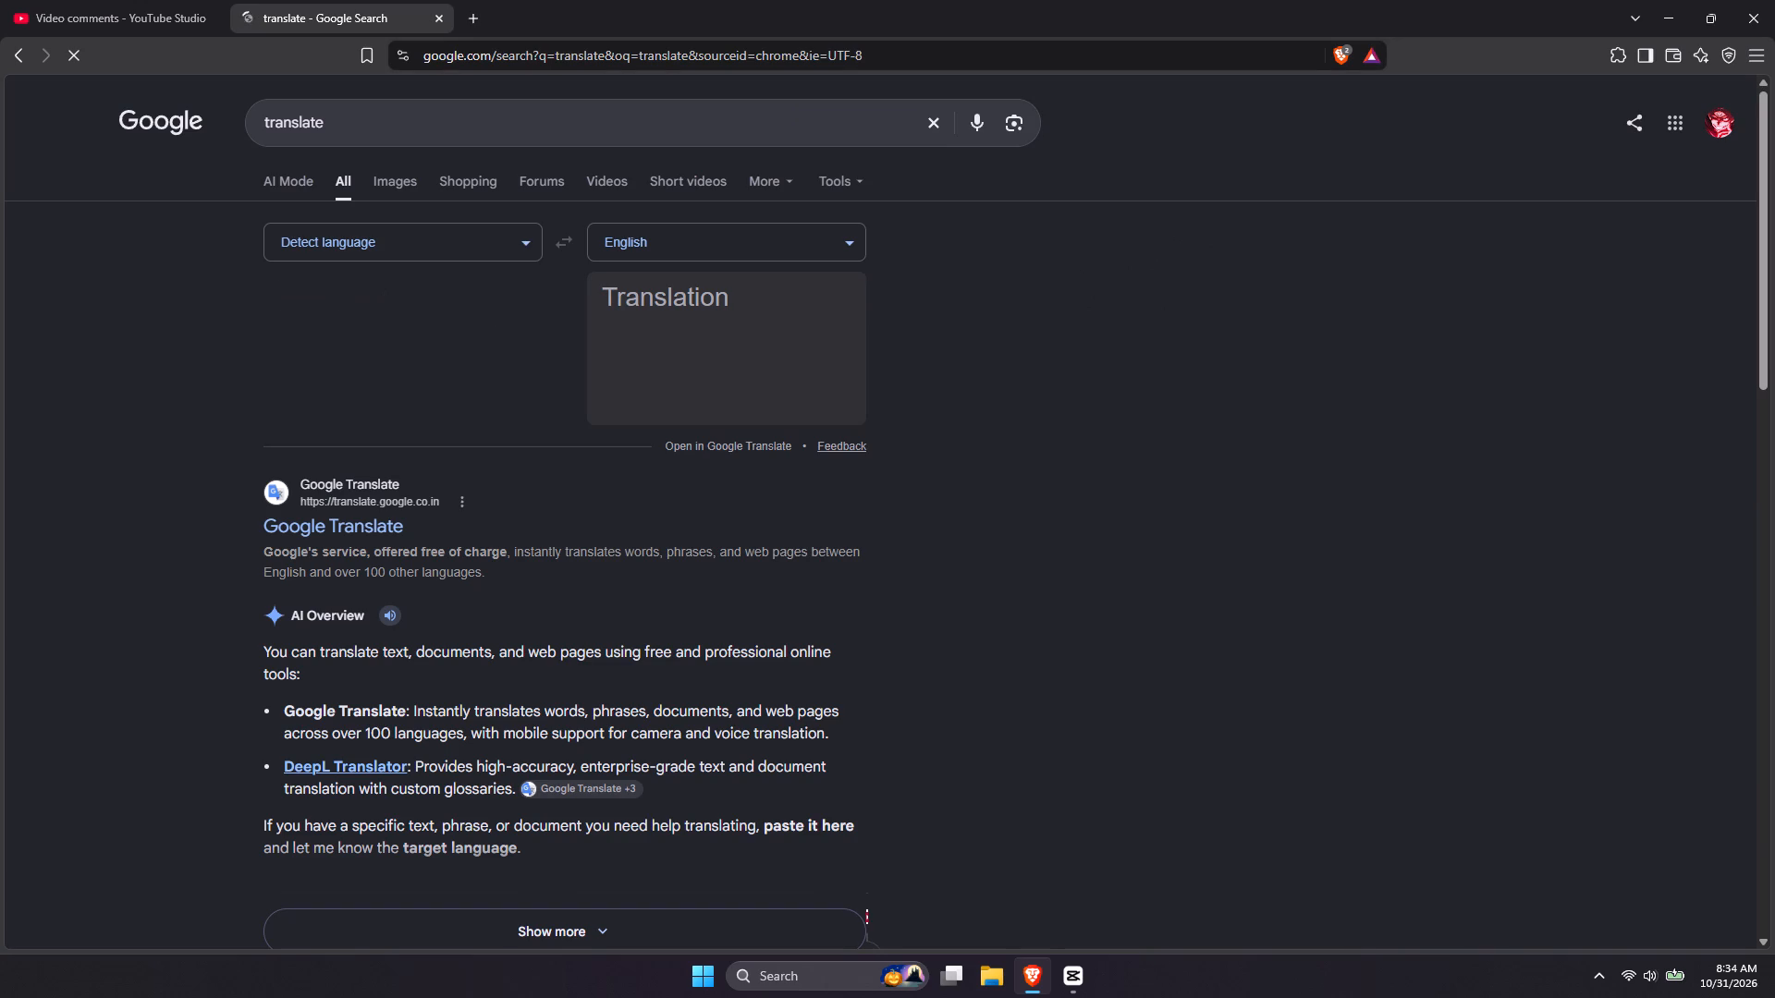
{"action": "left_click", "coordinate": [1053, 418]}
Swap the translation direction to English–Portuguese, translate "damn he is fun right", and copy the Portuguese result.
{"action": "left_click", "coordinate": [145, 0]}
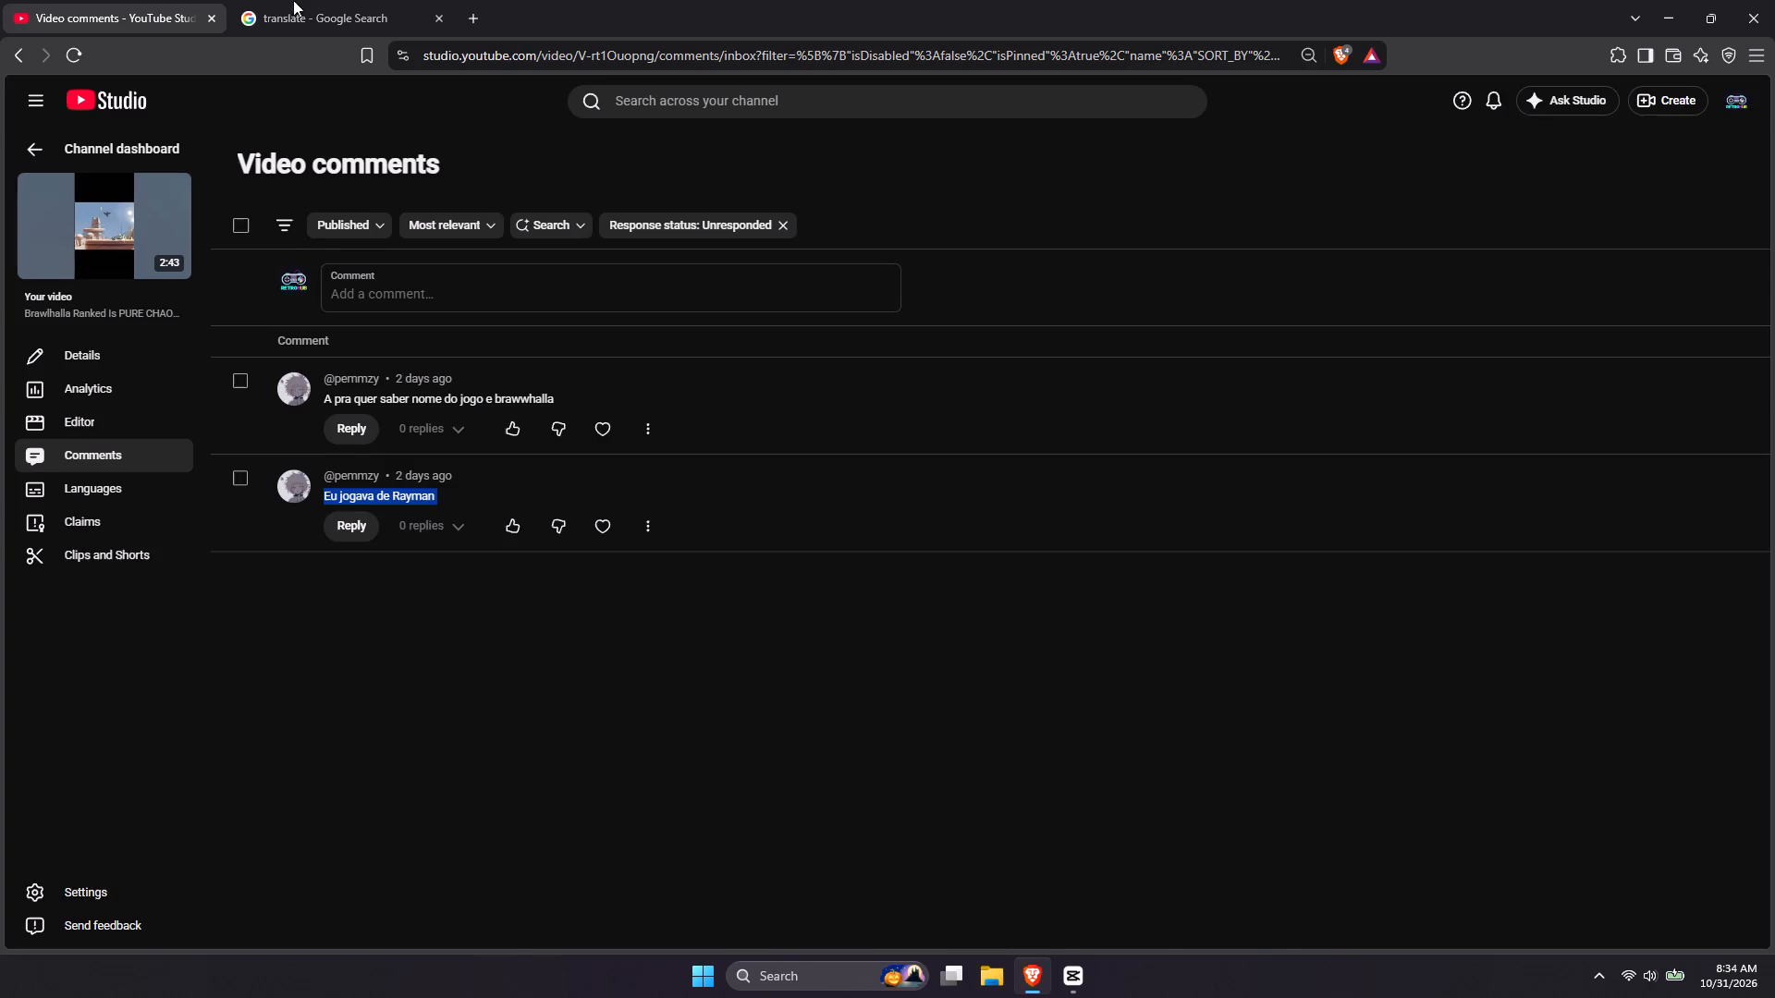
{"action": "left_click", "coordinate": [325, 0]}
{"action": "triple_click", "coordinate": [416, 341]}
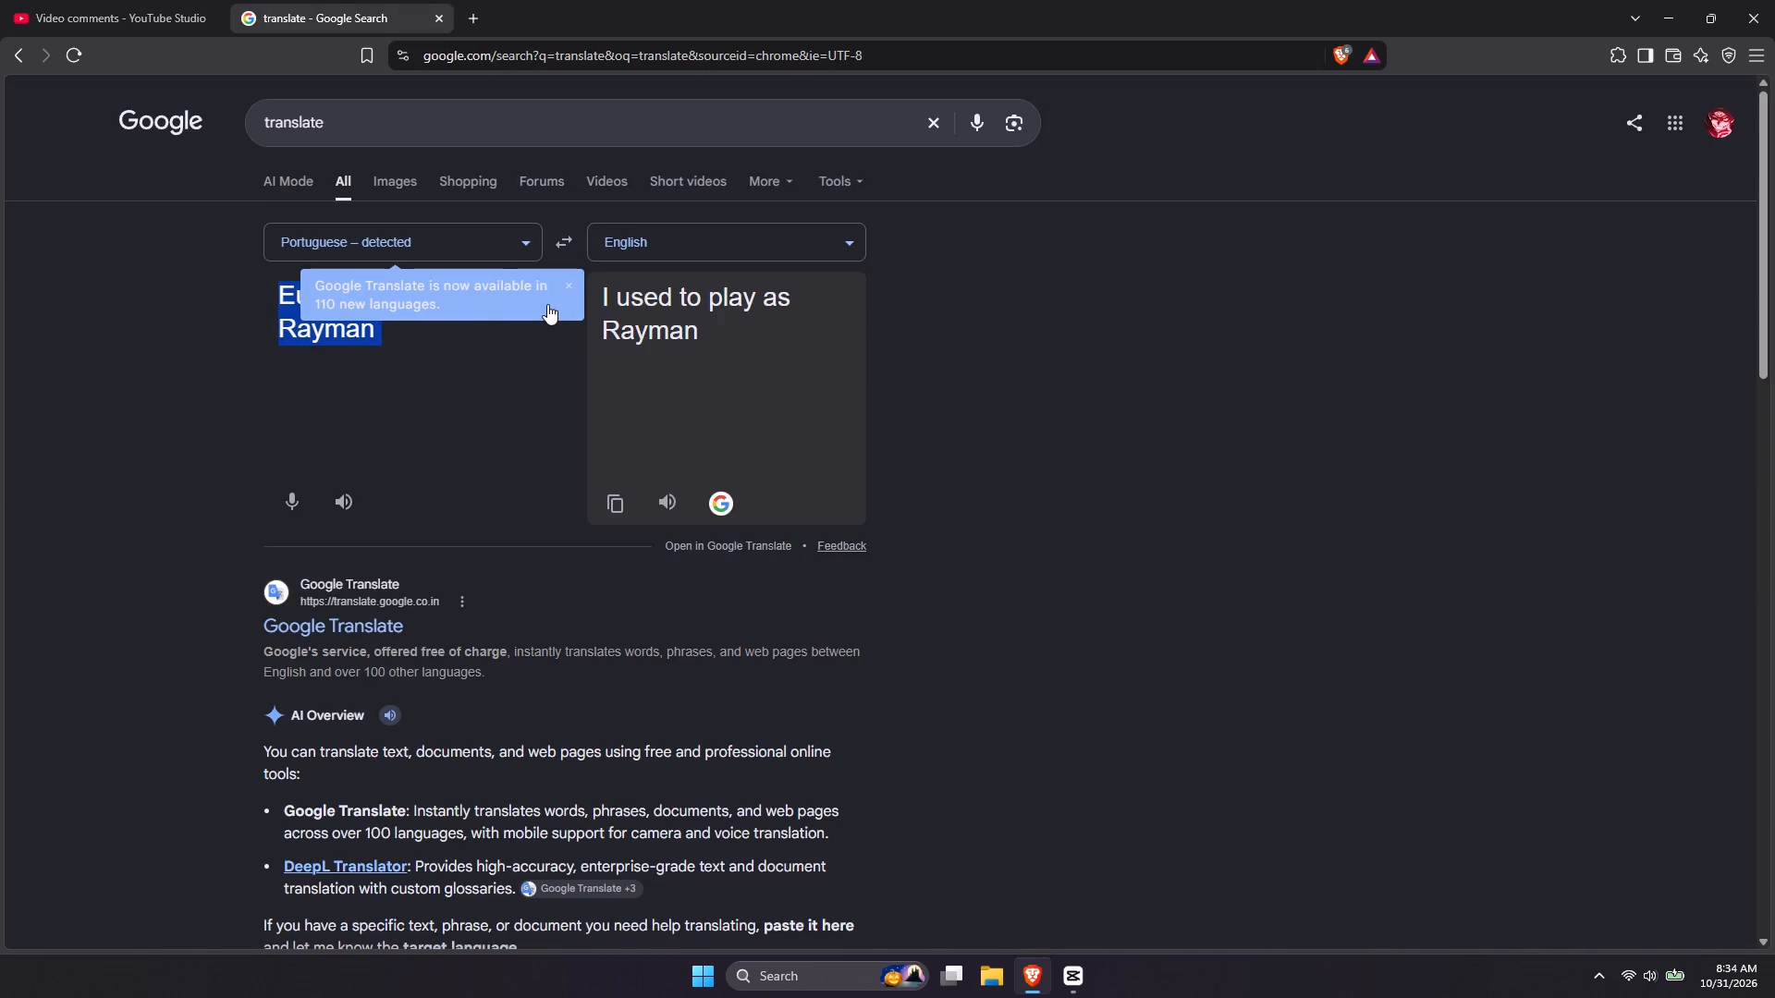
{"action": "left_click", "coordinate": [561, 228]}
{"action": "triple_click", "coordinate": [389, 342]}
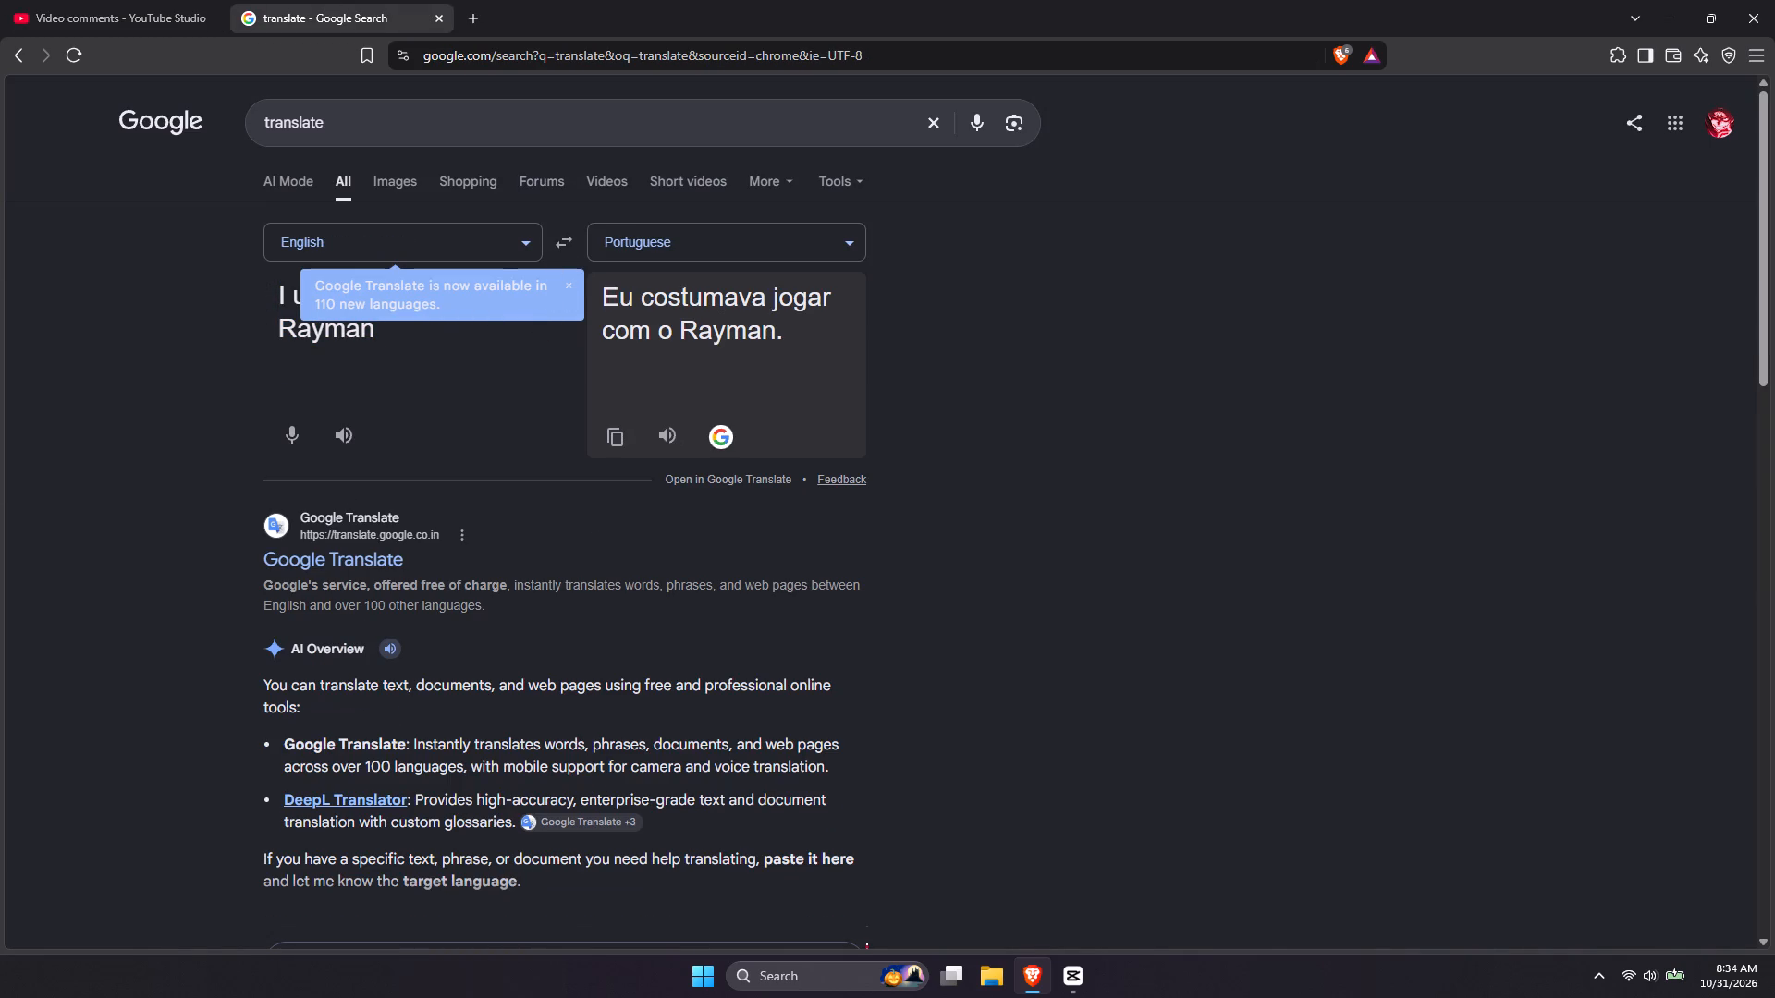
{"action": "type", "text": "dan"}
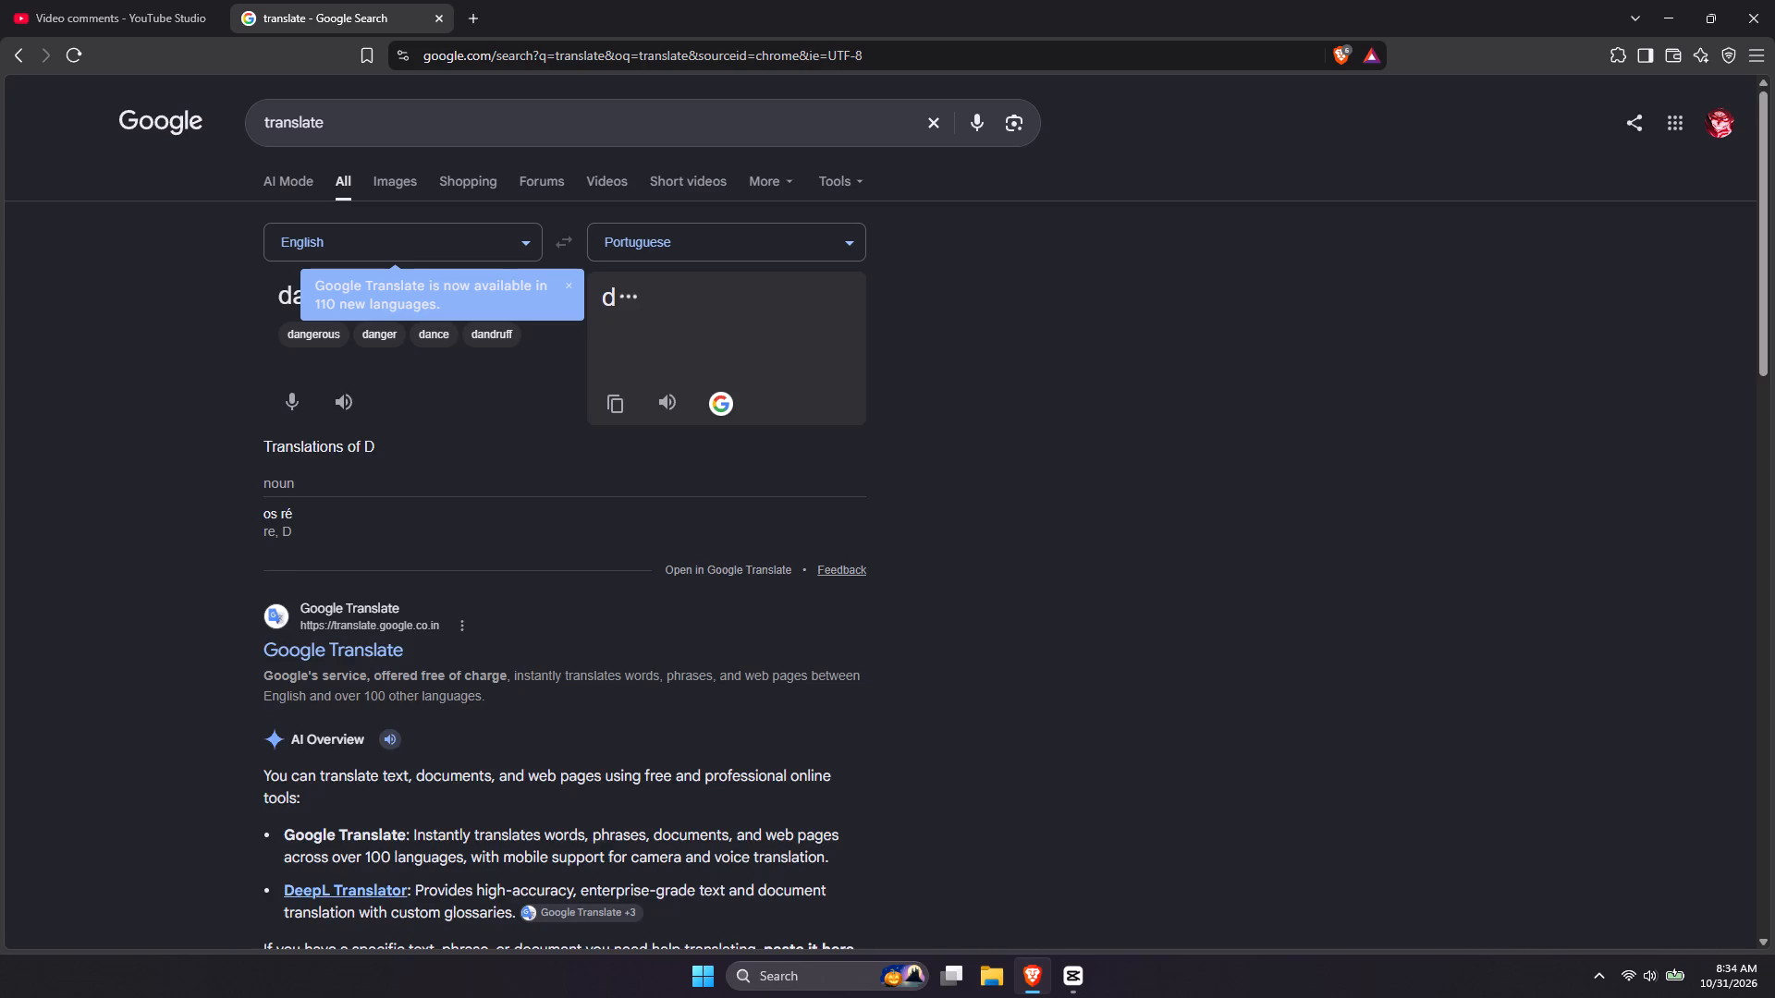
{"action": "left_click", "coordinate": [568, 286]}
{"action": "left_click", "coordinate": [421, 304]}
{"action": "type", "text": "damn"}
{"action": "key", "text": "space"}
{"action": "type", "text": "he is fun right"}
{"action": "key", "text": "space"}
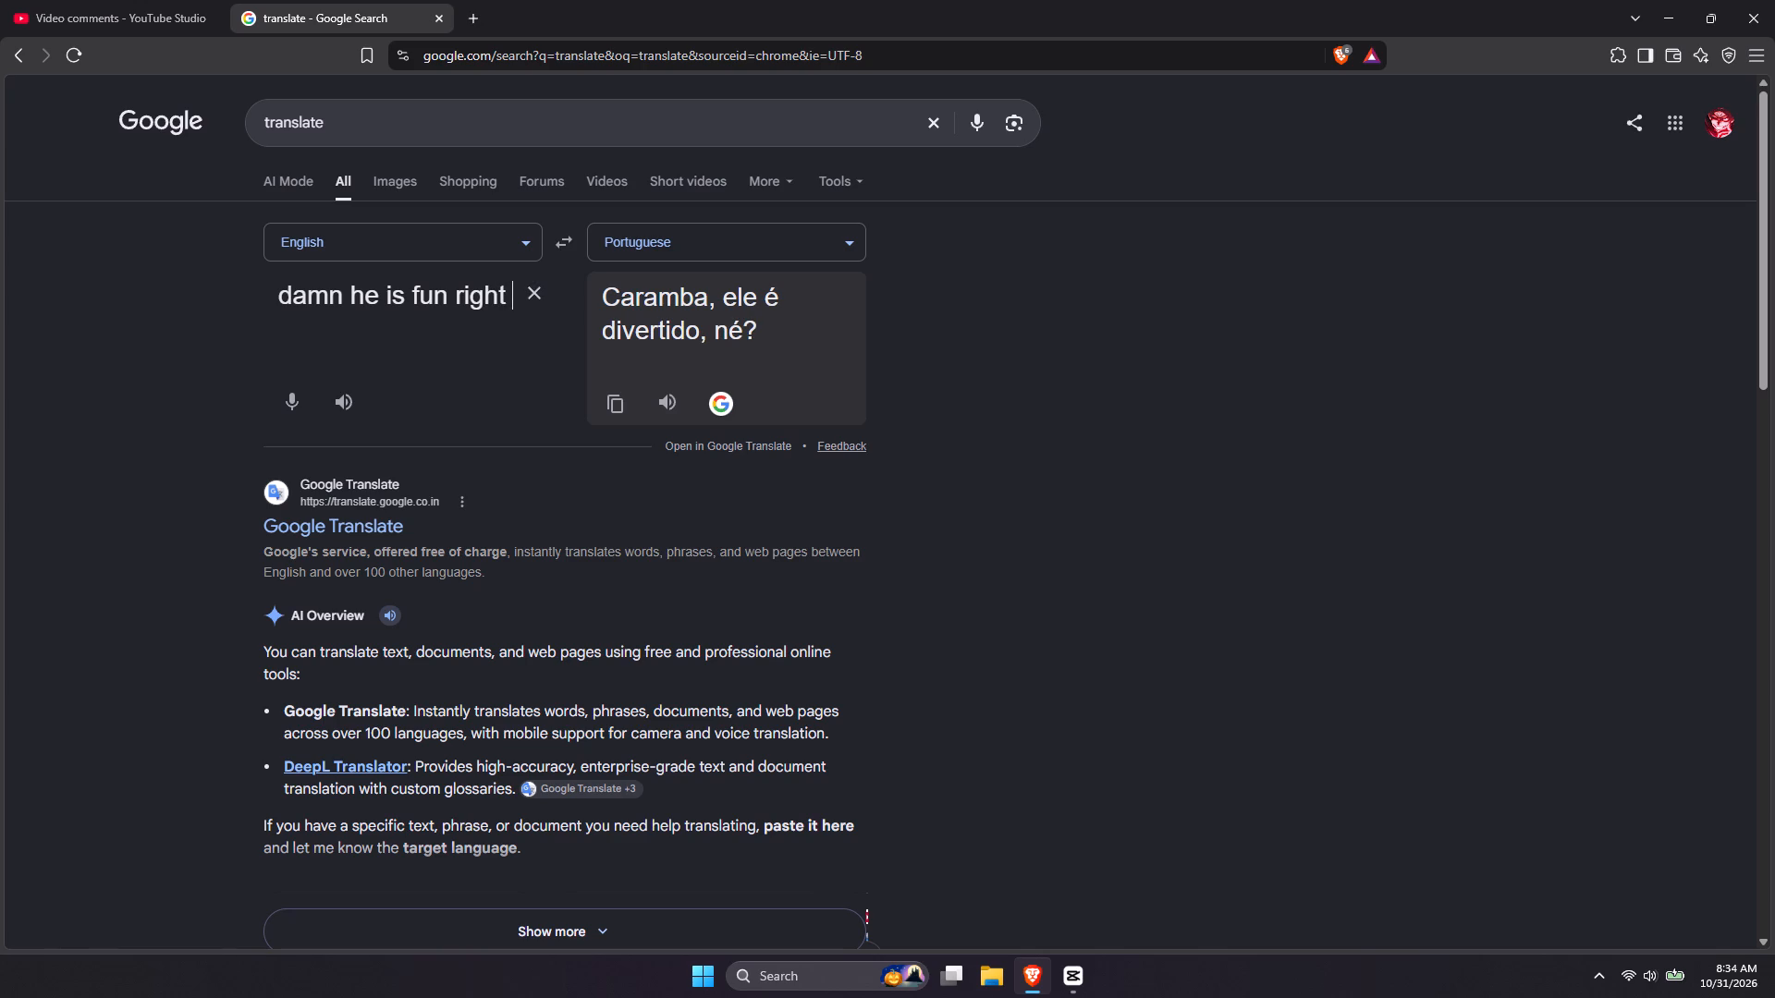
{"action": "left_click", "coordinate": [626, 406]}
Post the copied "Caramba, ele é divertido, né?" as a reply to the "Eu jogava de Rayman" comment in YouTube Studio.
{"action": "left_click", "coordinate": [78, 0]}
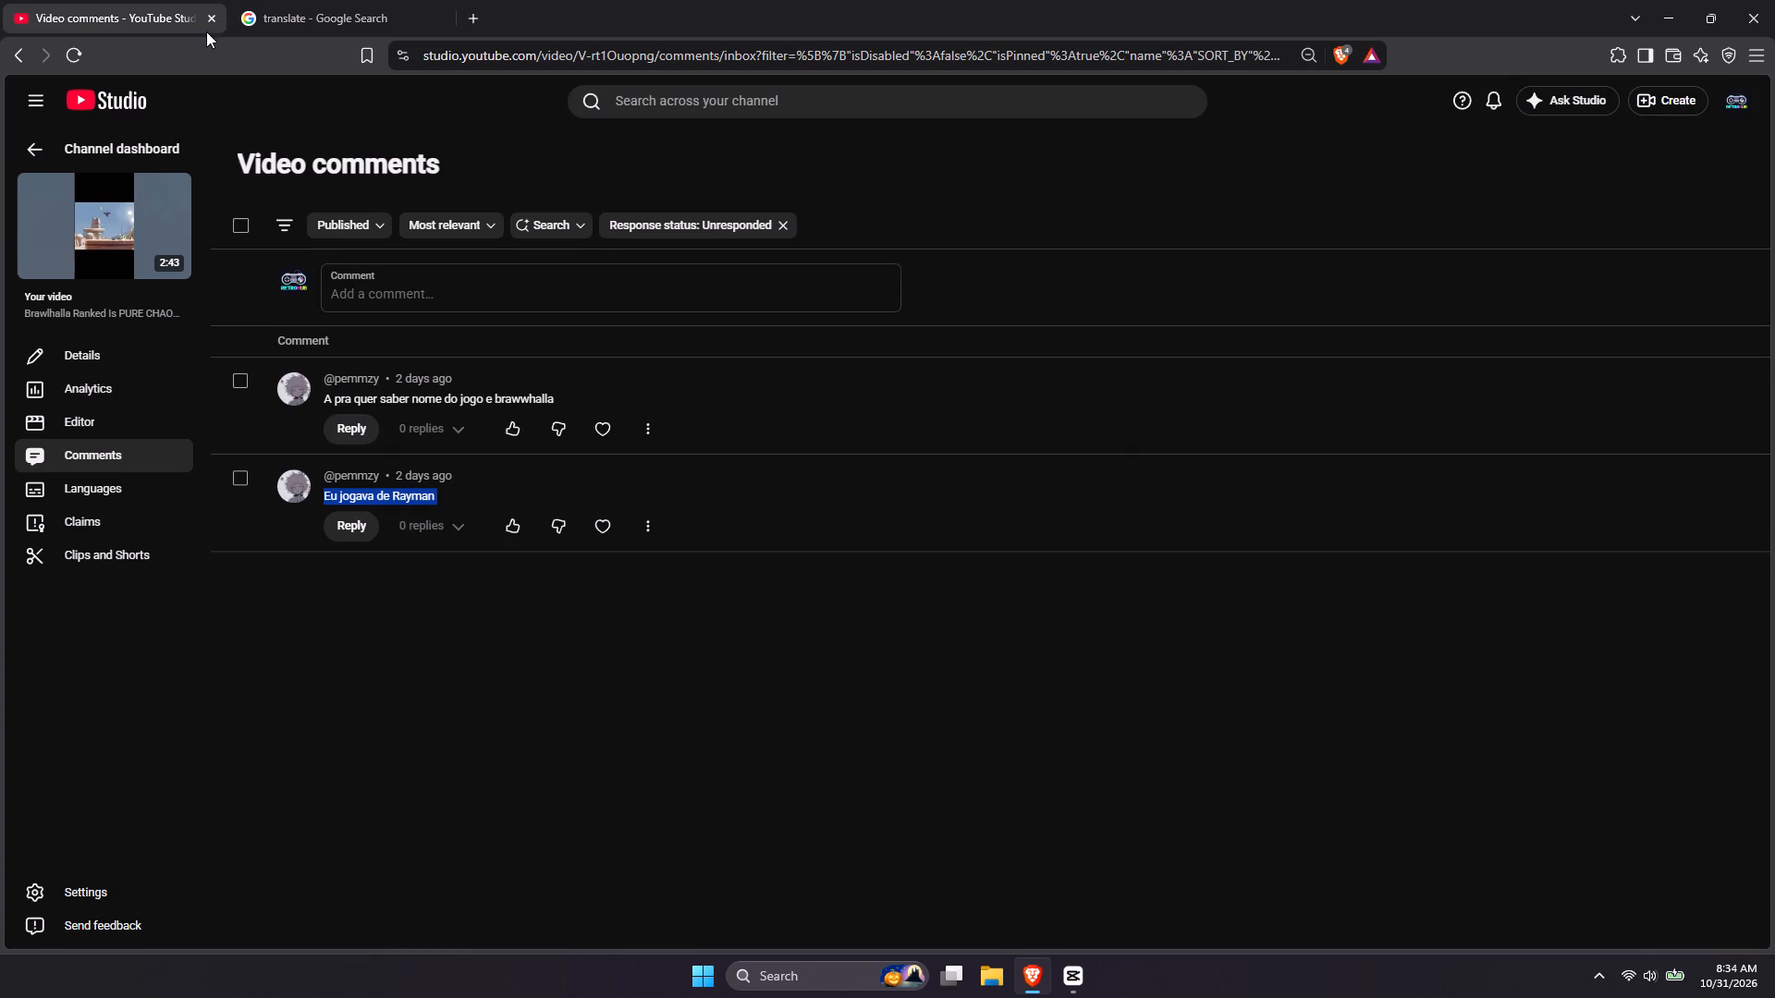
{"action": "left_click", "coordinate": [355, 534]}
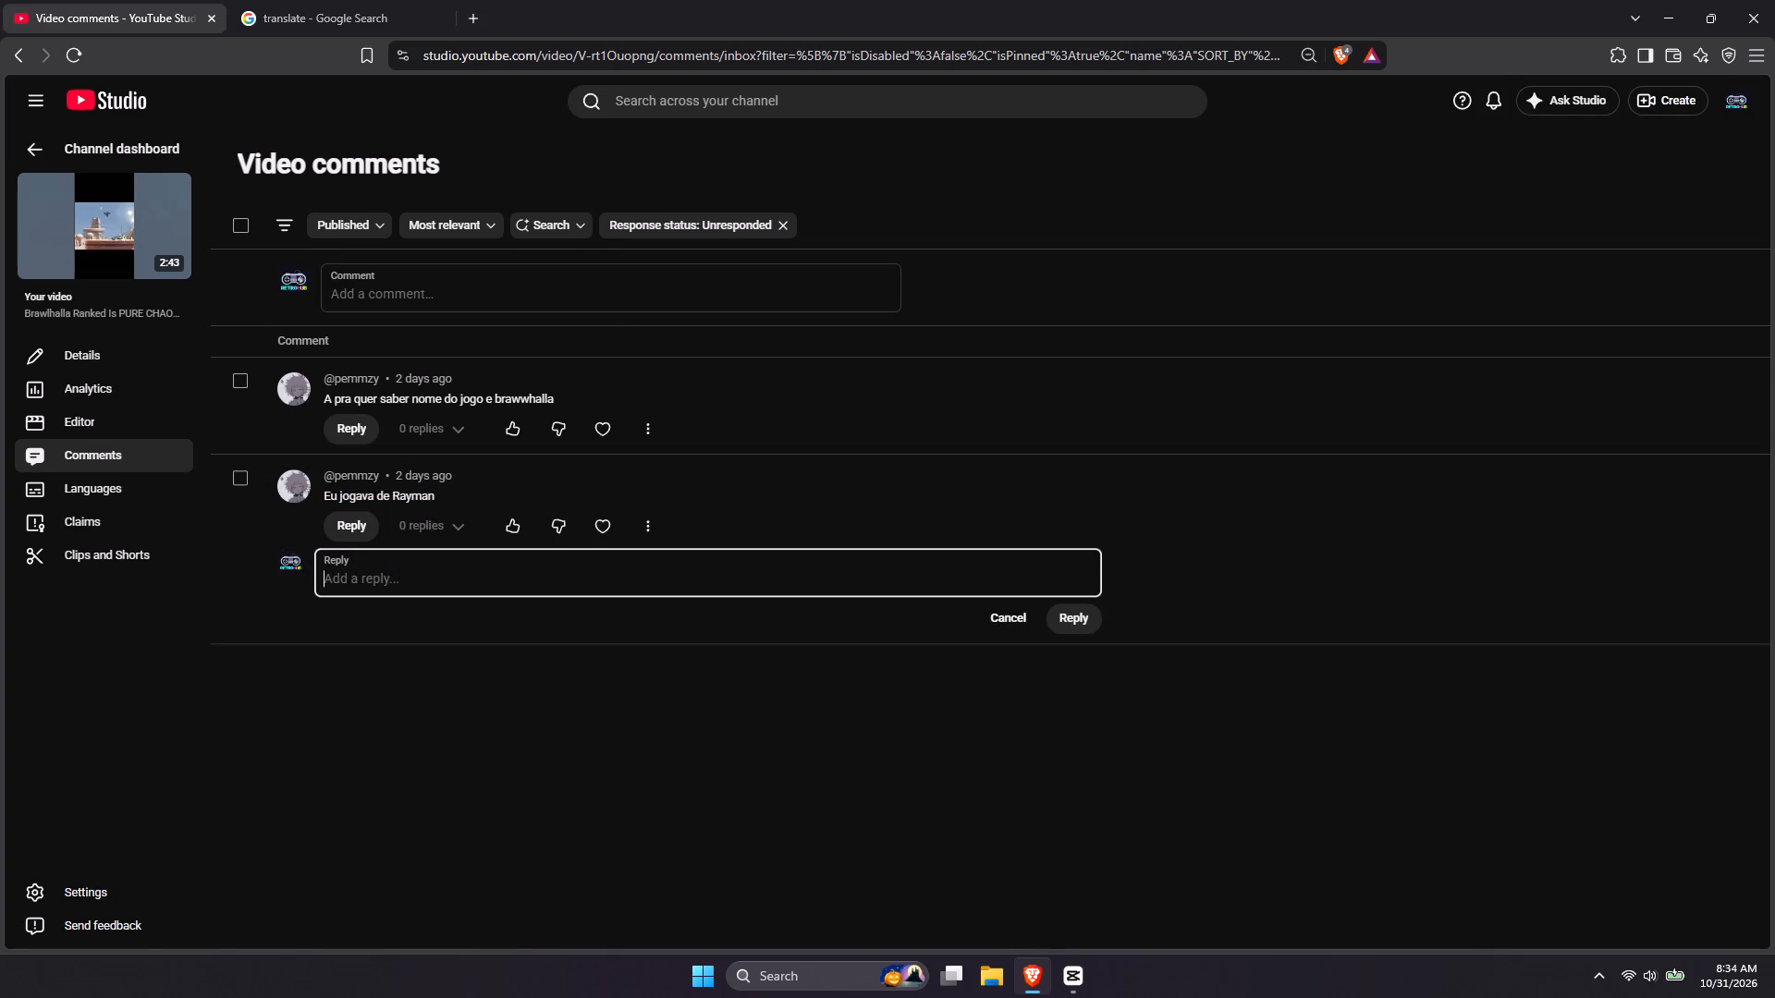
{"action": "left_click", "coordinate": [404, 575]}
{"action": "key", "text": "ctrl+v"}
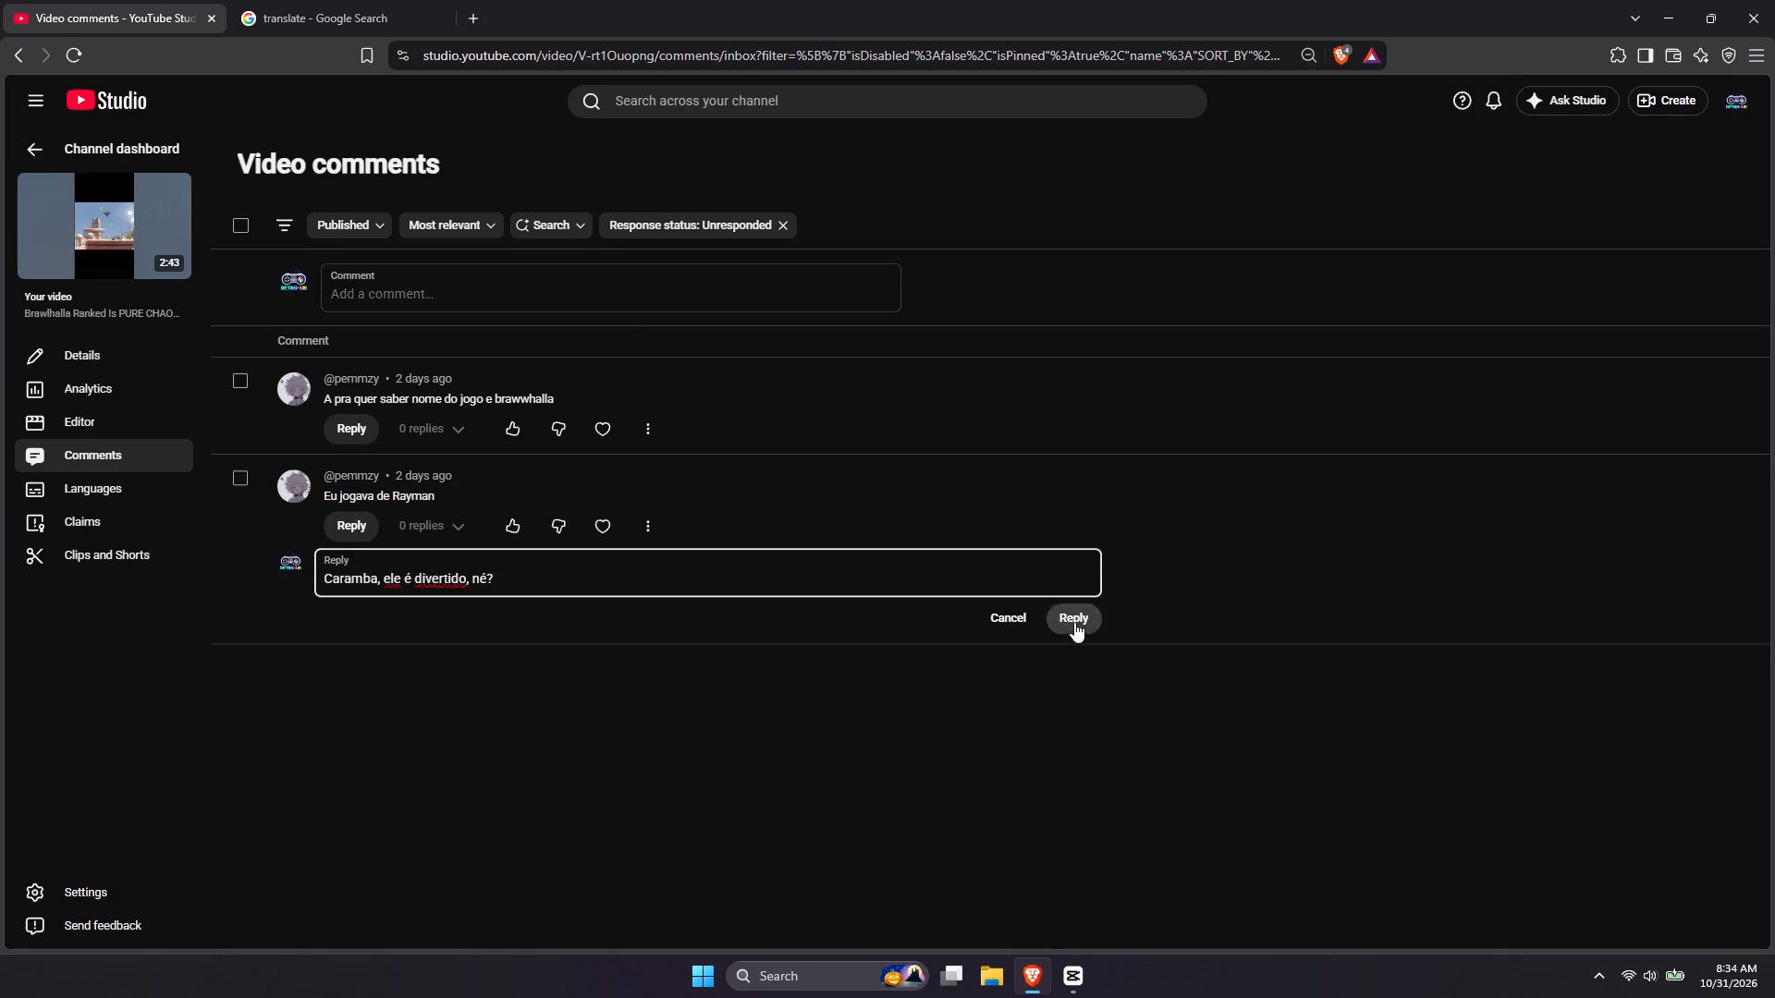
{"action": "left_click", "coordinate": [1074, 622]}
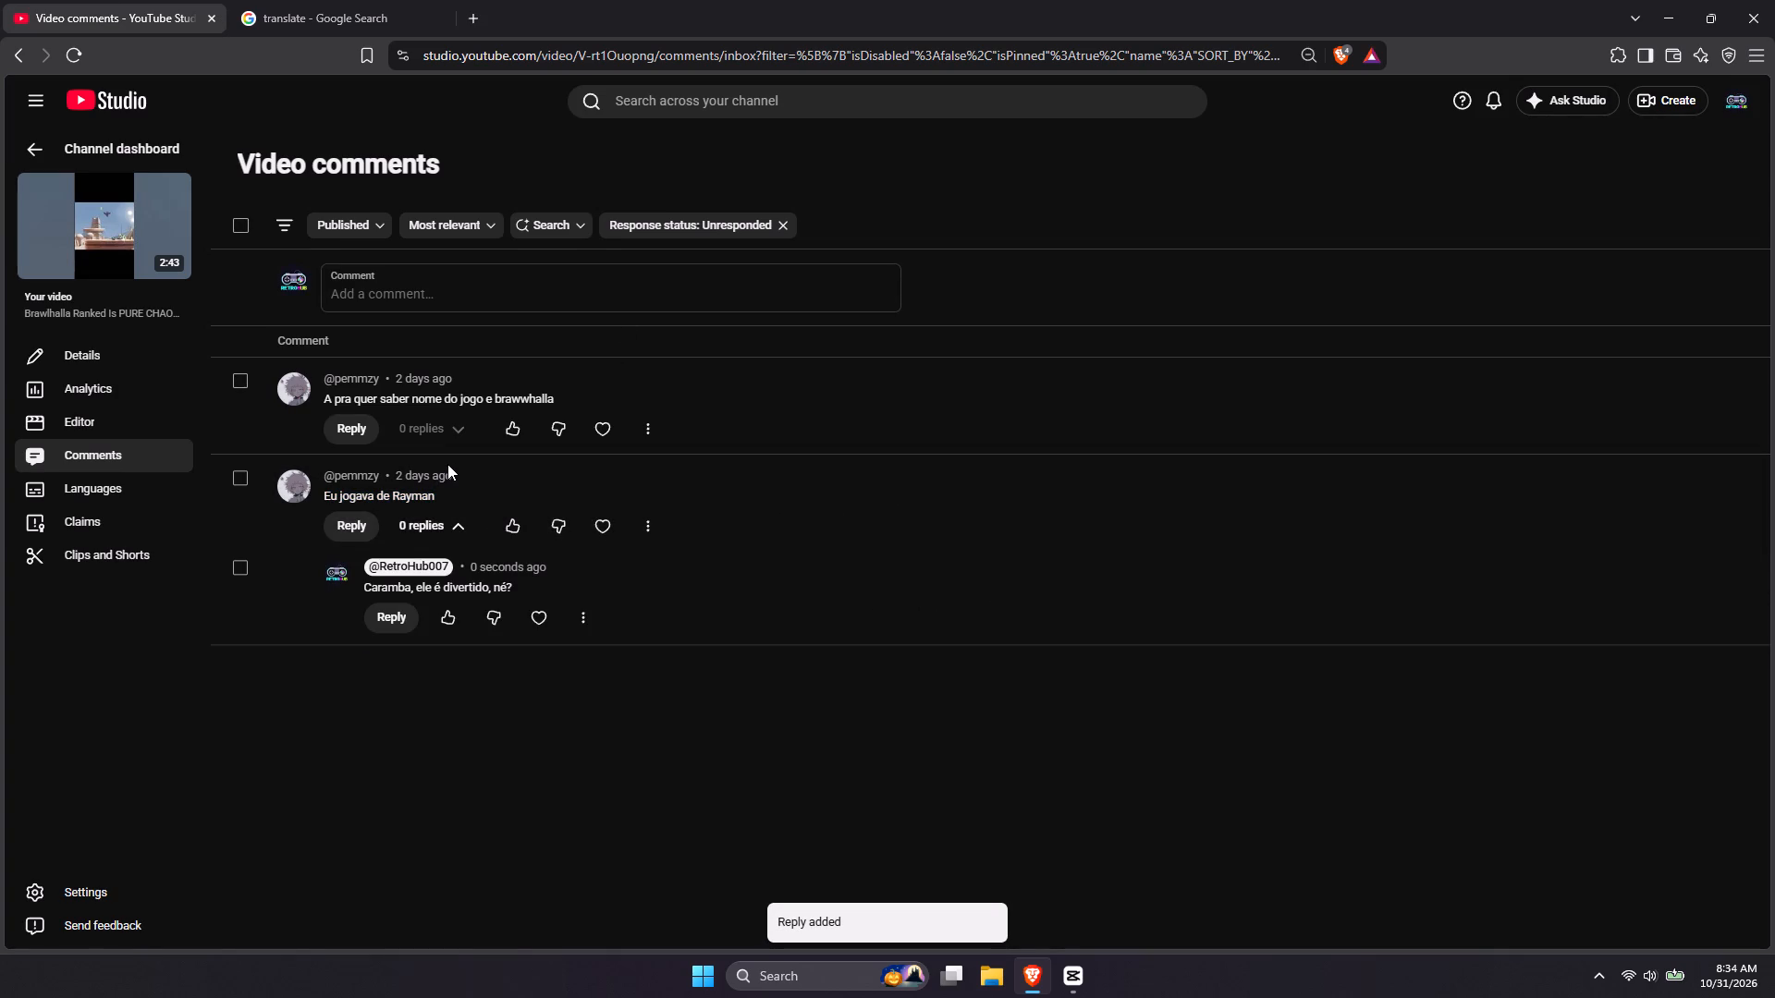
Copy the comment "A pra quer saber nome do jogo e brawwhalla" and translate it from Portuguese into English.
{"action": "triple_click", "coordinate": [489, 401]}
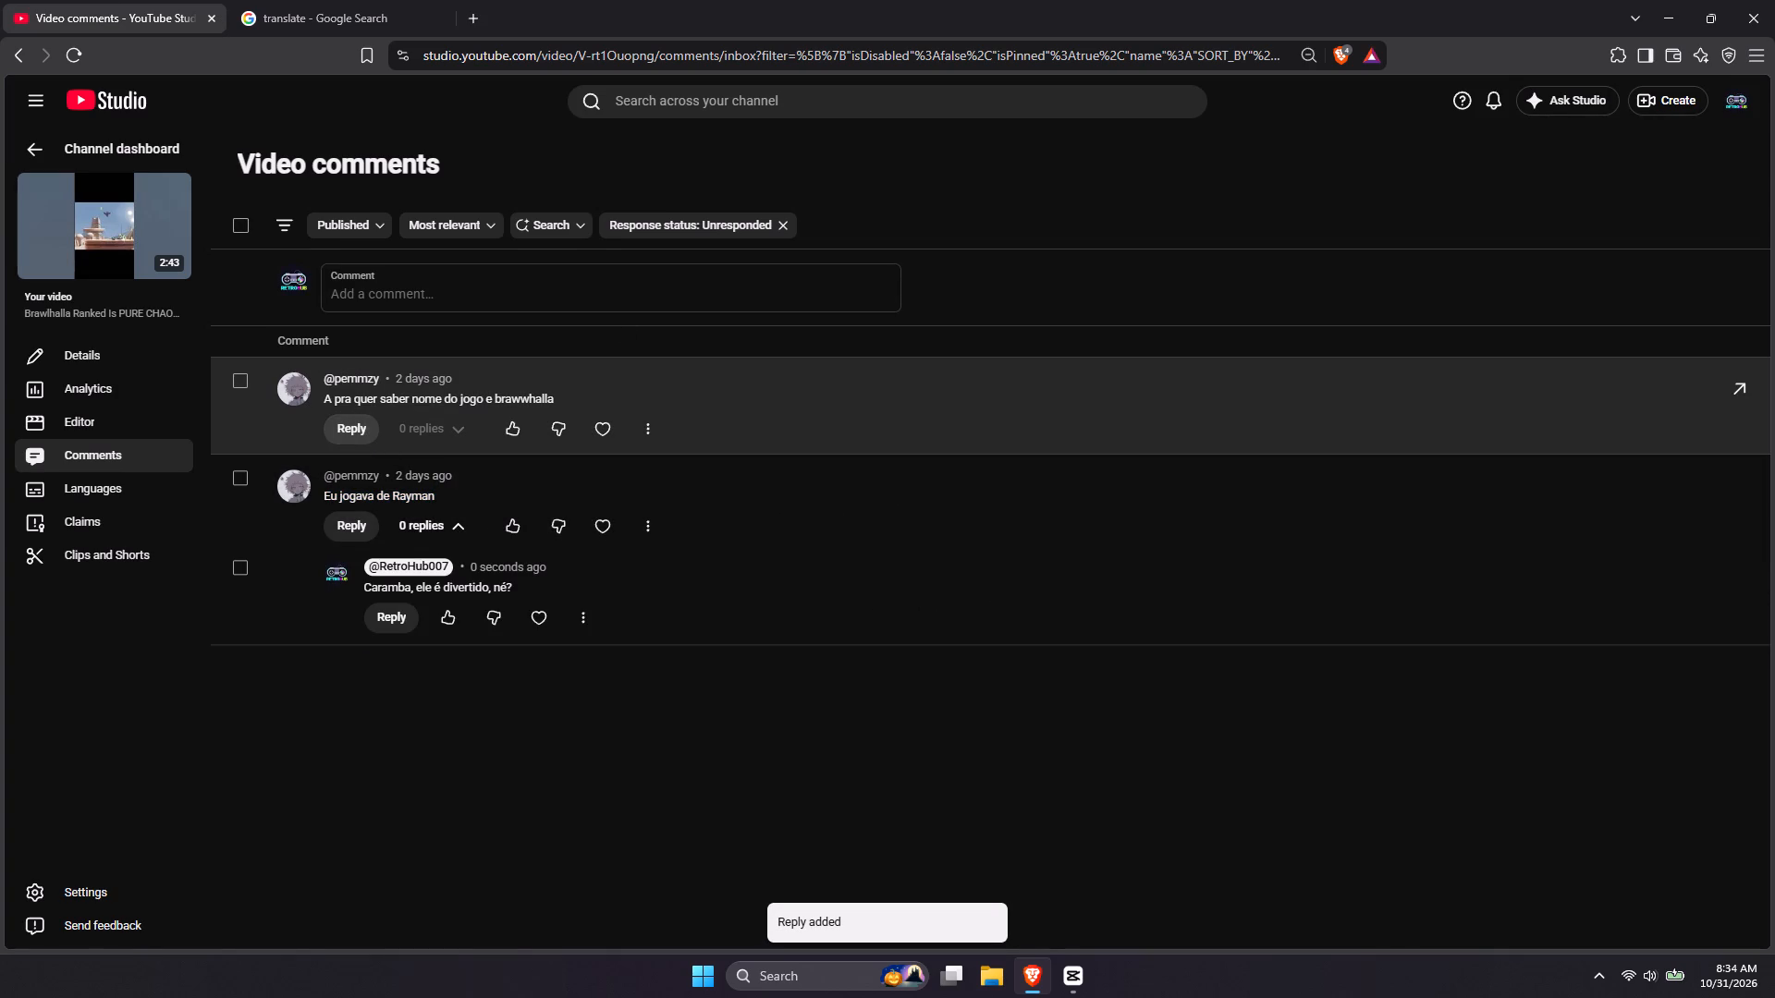
{"action": "key", "text": "ctrl+c"}
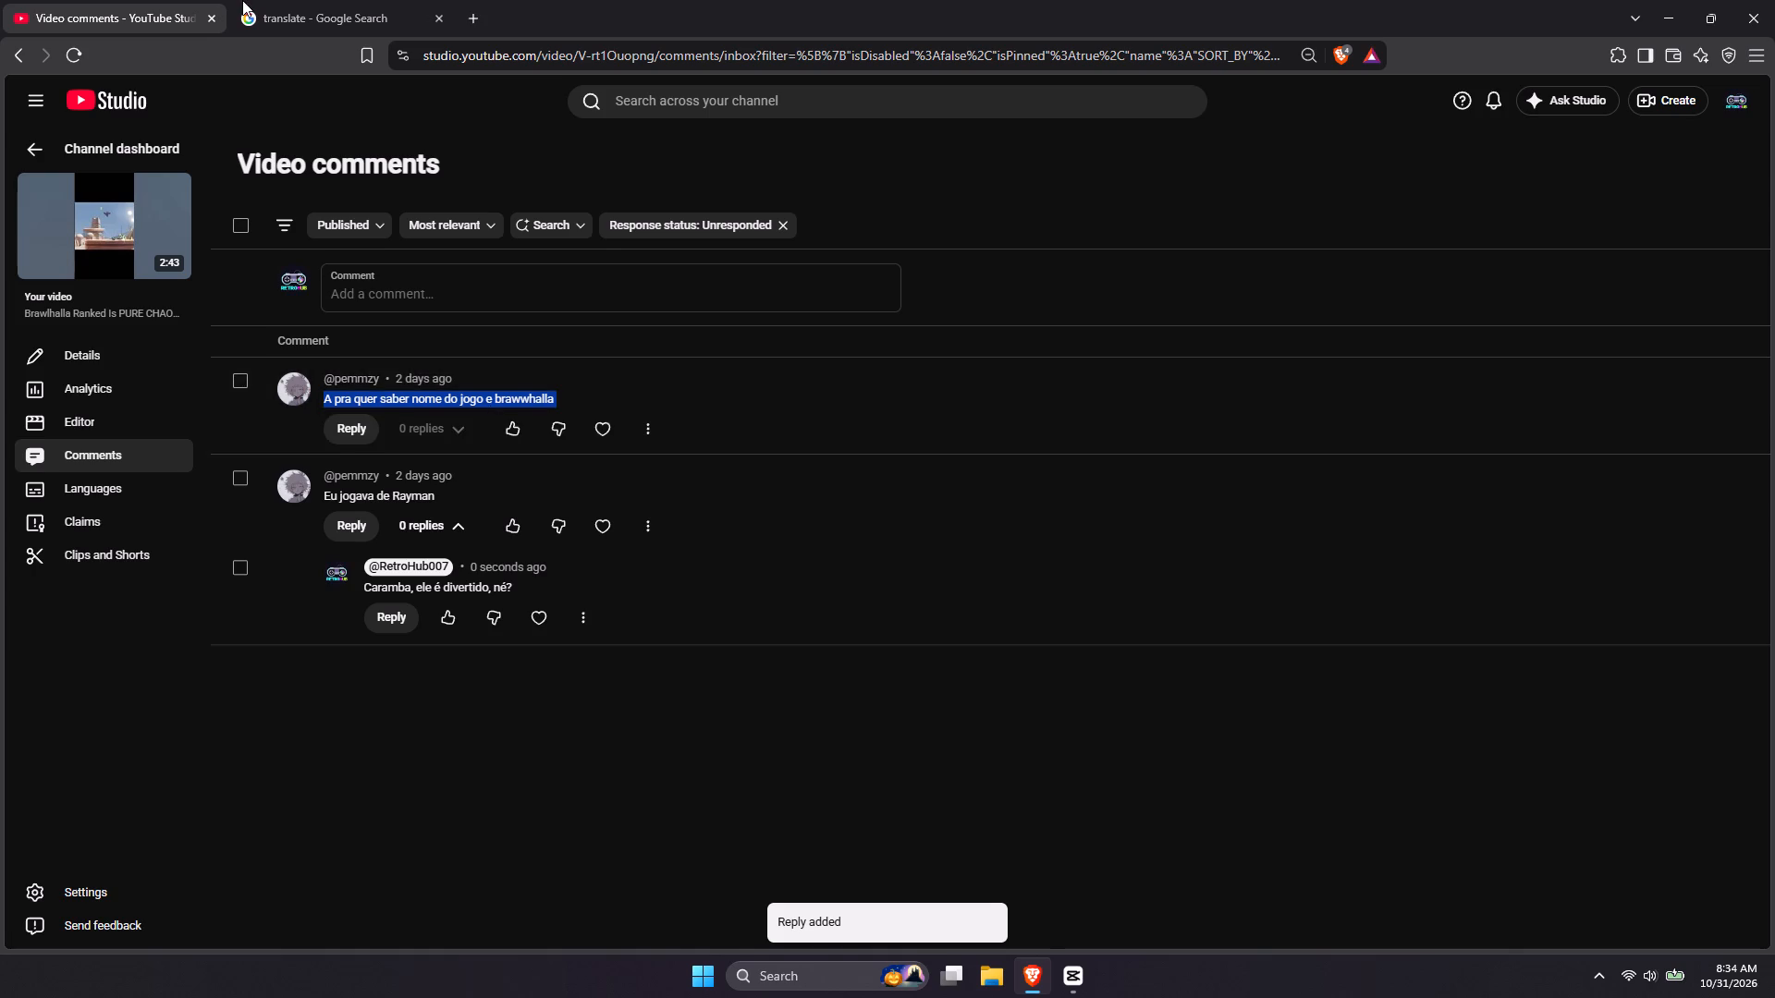
{"action": "left_click", "coordinate": [242, 0]}
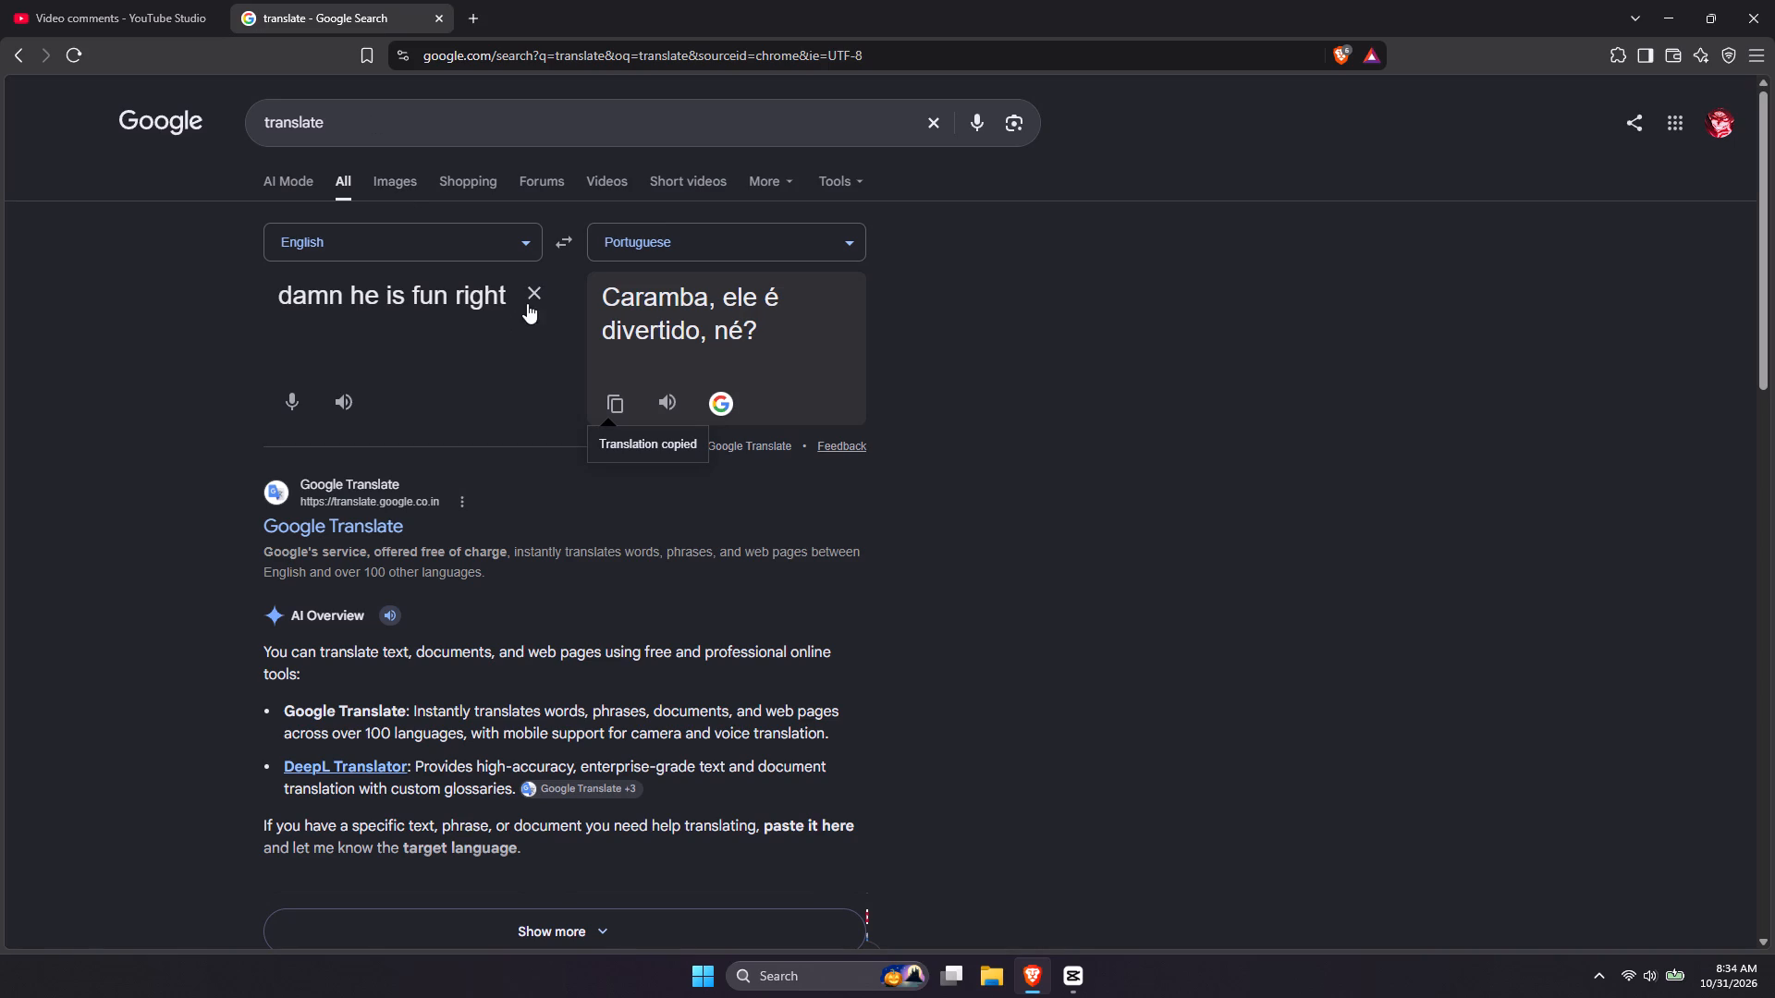
{"action": "left_click", "coordinate": [574, 237]}
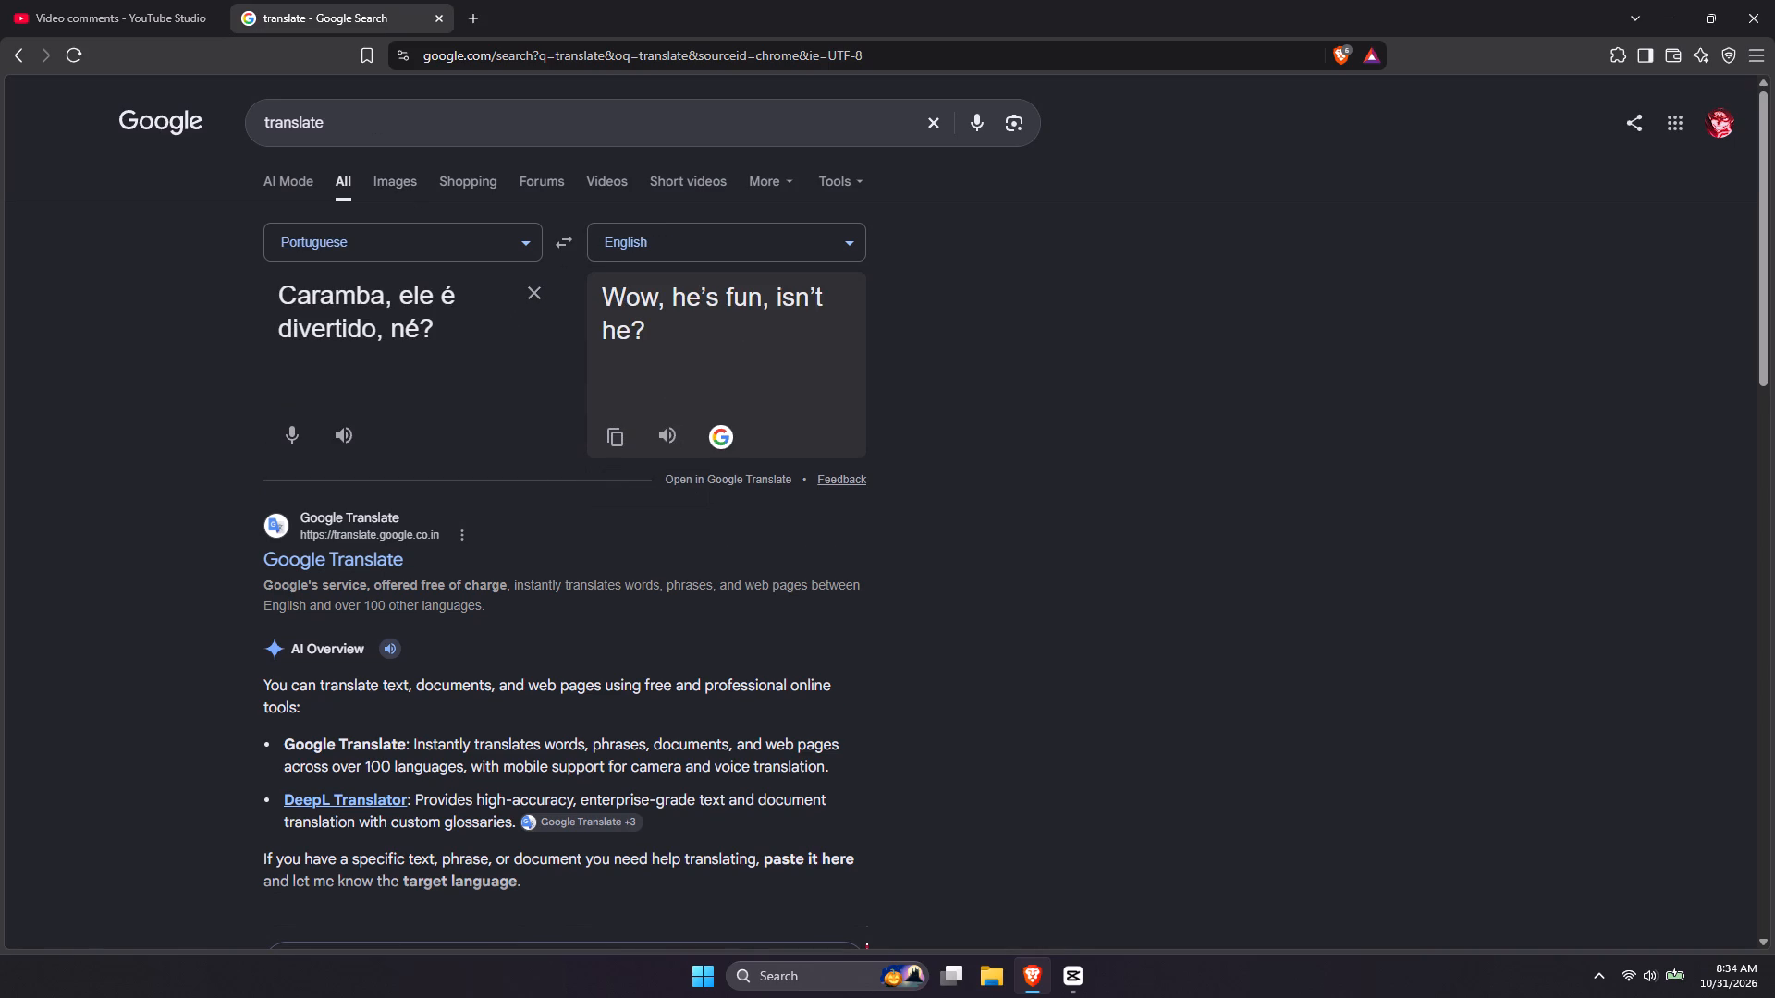
{"action": "double_click", "coordinate": [456, 336]}
{"action": "key", "text": "ctrl+v"}
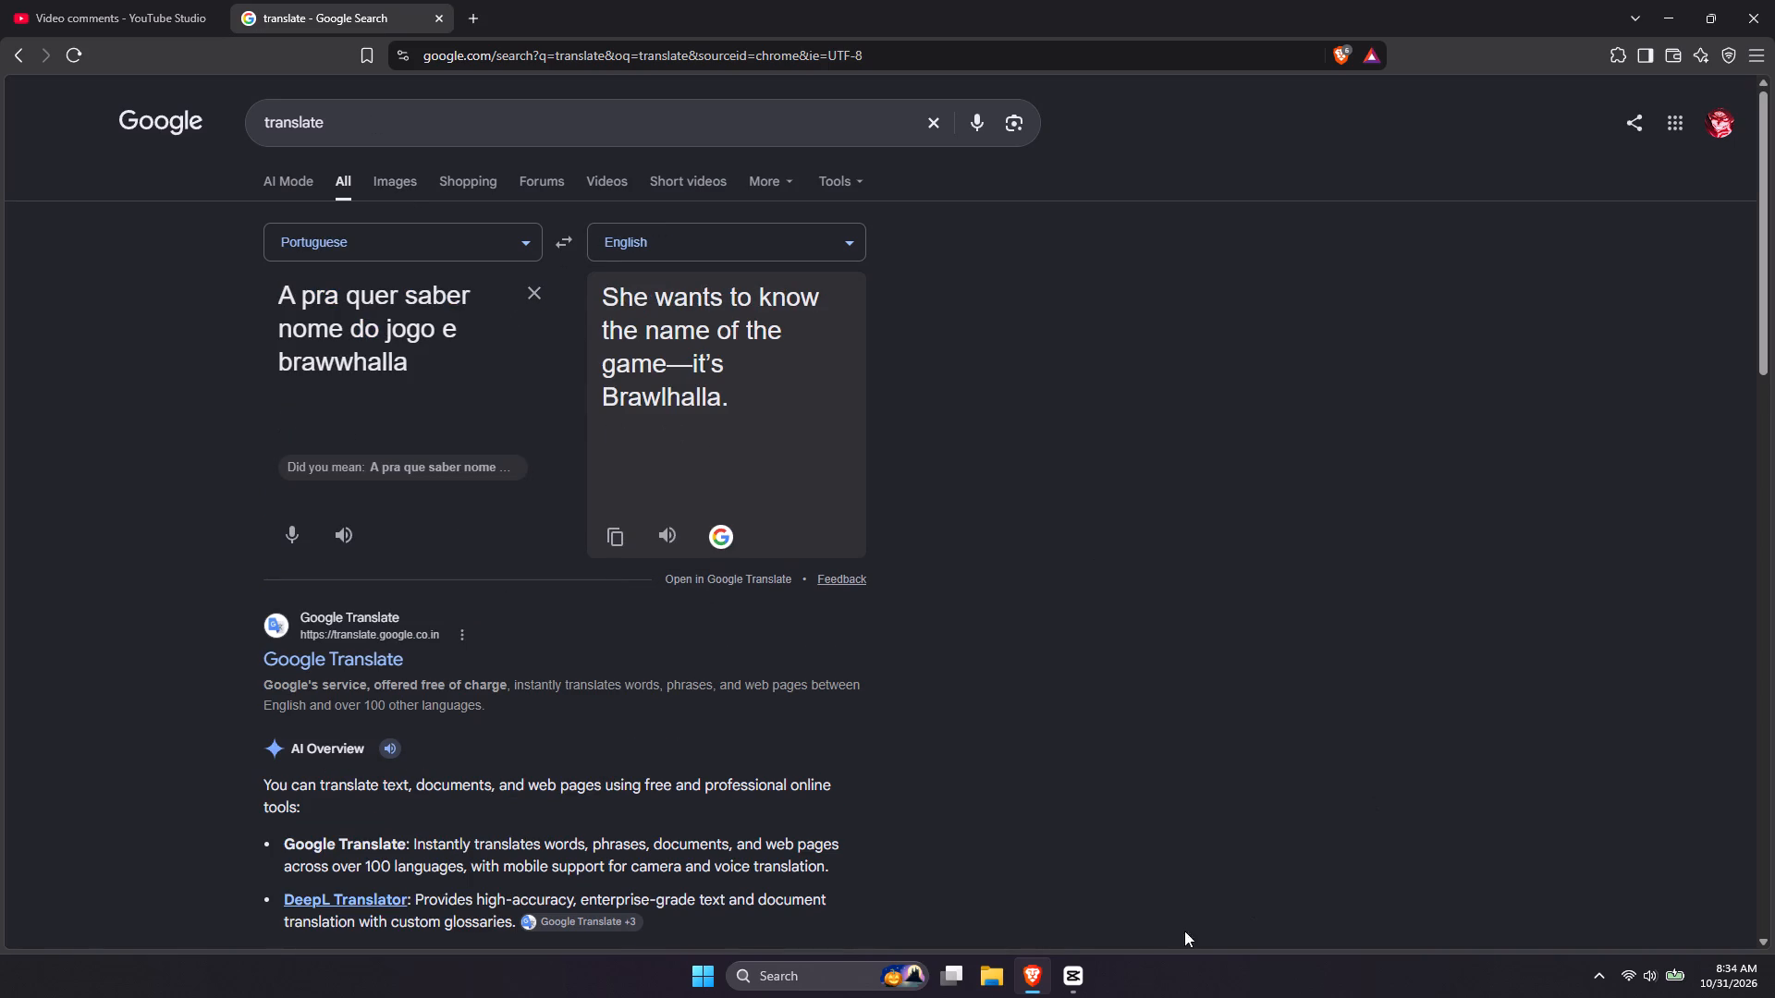
Switch back to CapCut, pause playback, and split the clip at 00:01:09:20, just before the CPU grid that introduces Core i5.
{"action": "left_click", "coordinate": [1083, 980]}
{"action": "key", "text": "space"}
{"action": "left_click", "coordinate": [437, 570]}
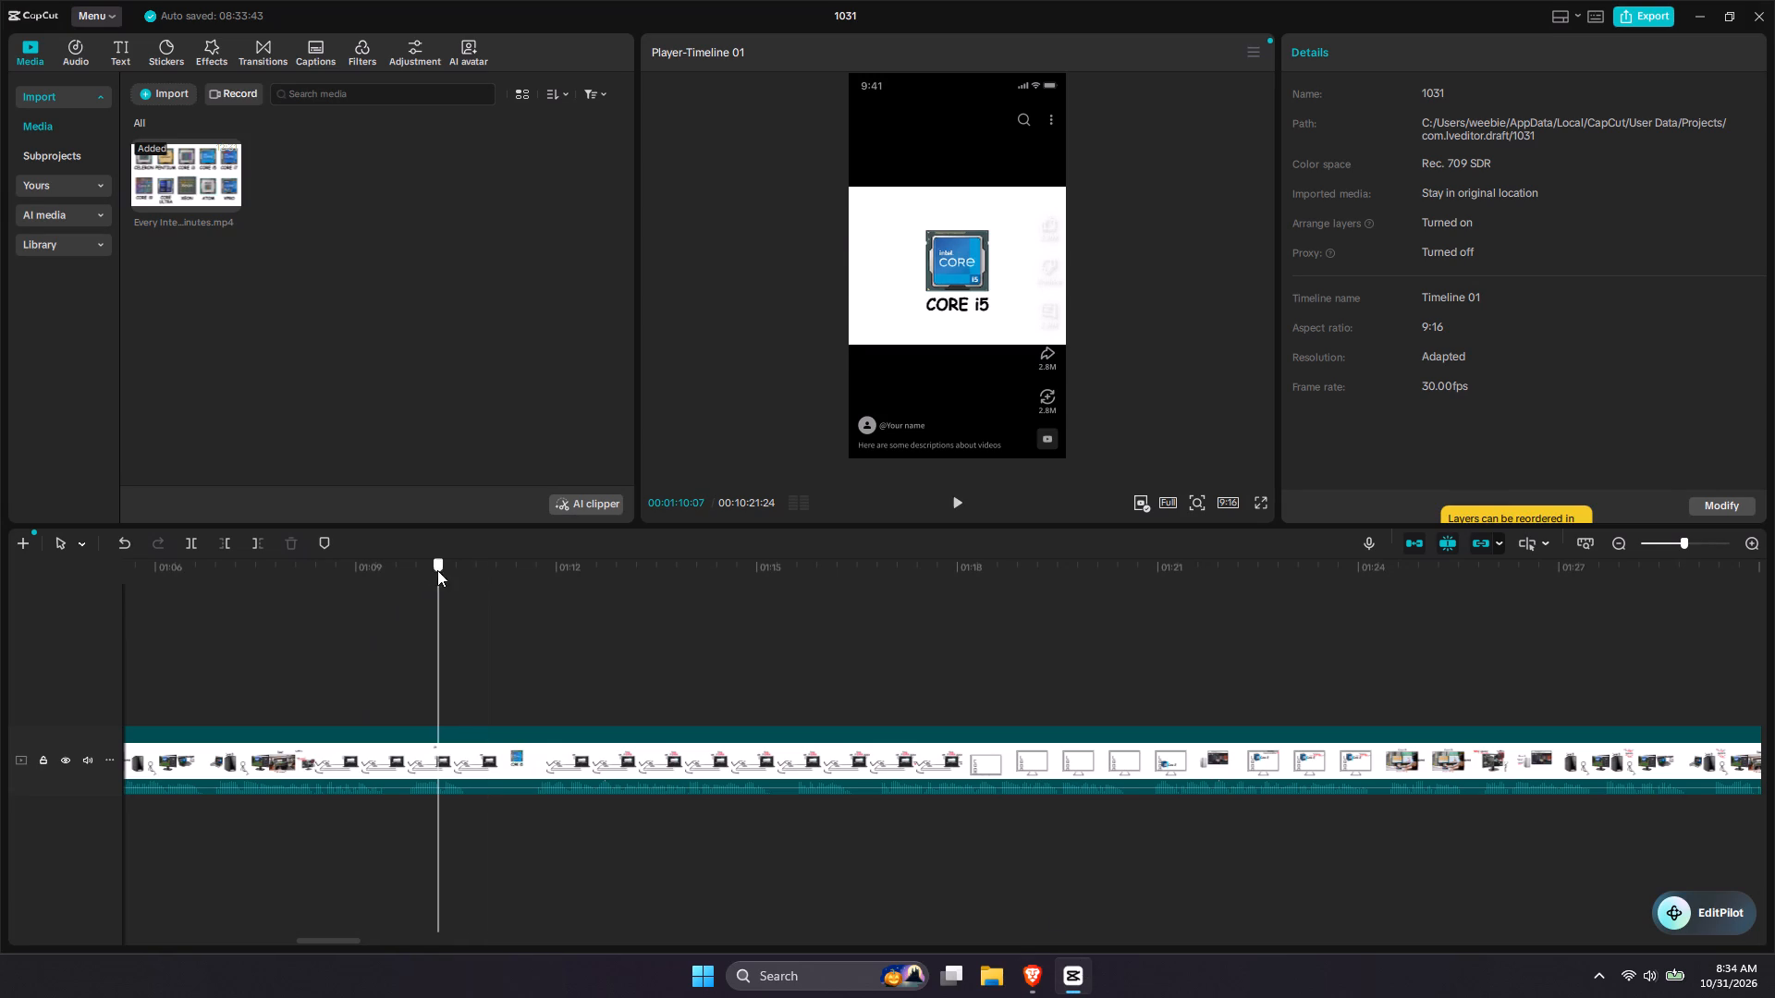
{"action": "left_click", "coordinate": [428, 566]}
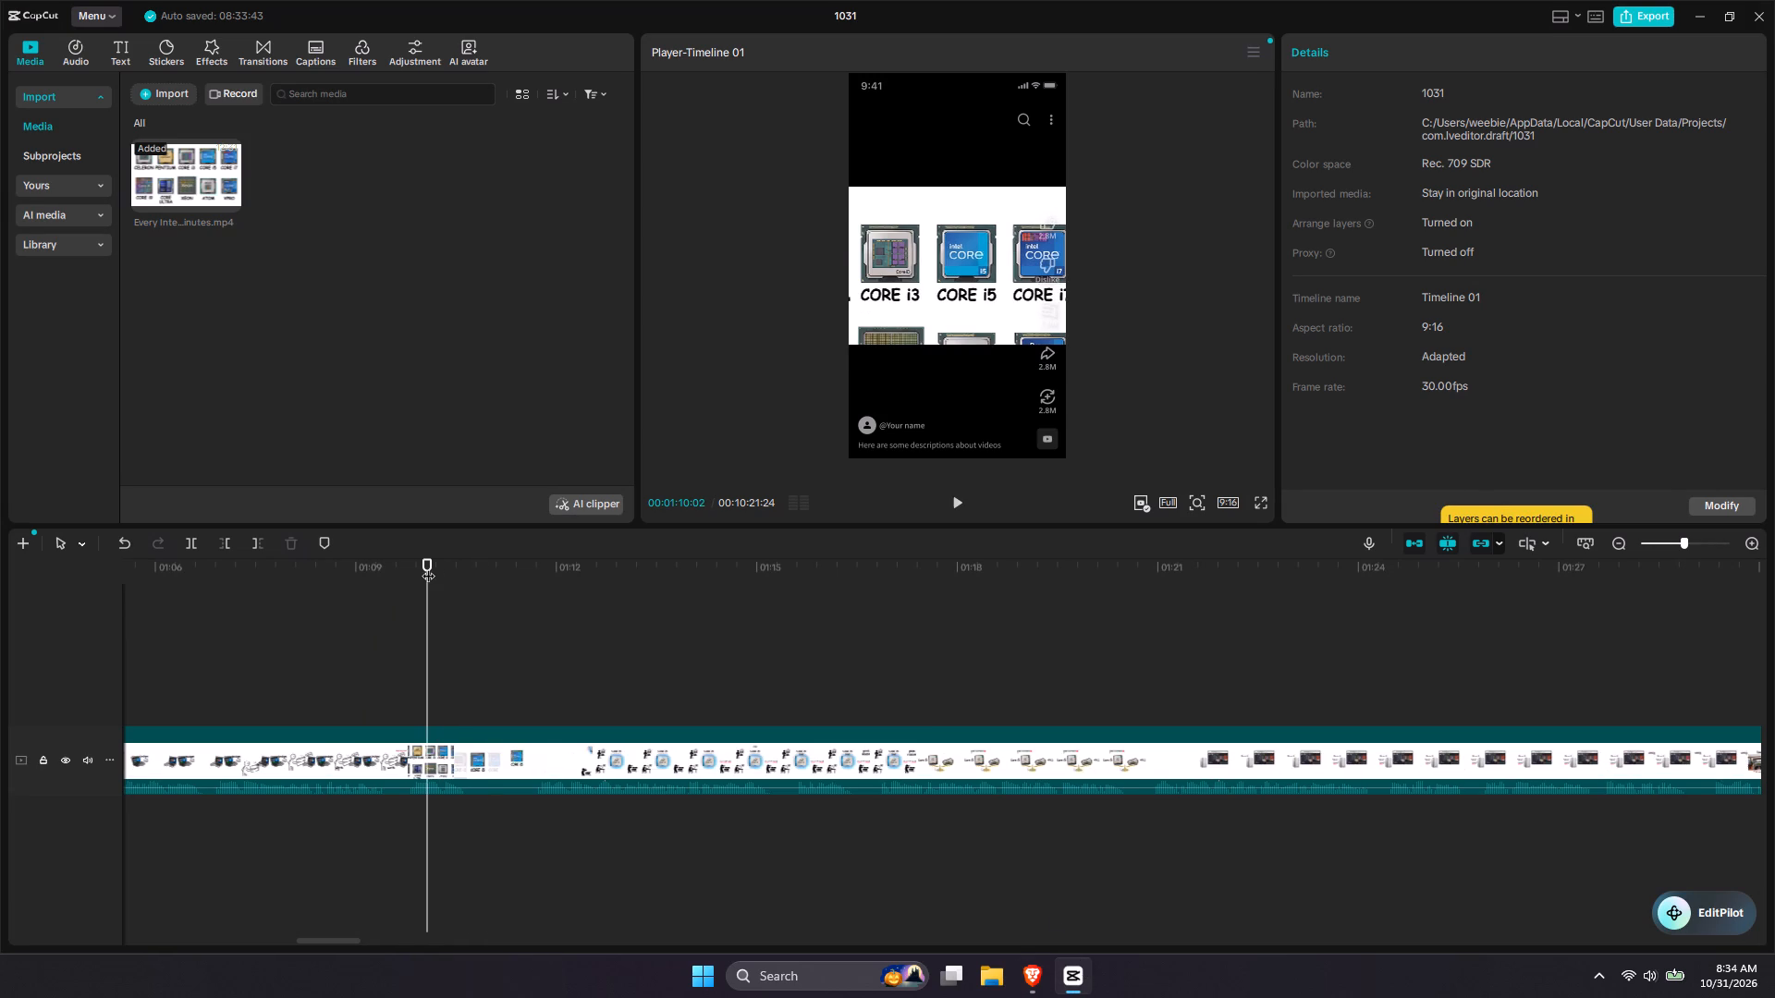
{"action": "left_click", "coordinate": [398, 566]}
{"action": "key", "text": "space"}
{"action": "key", "text": "space"}
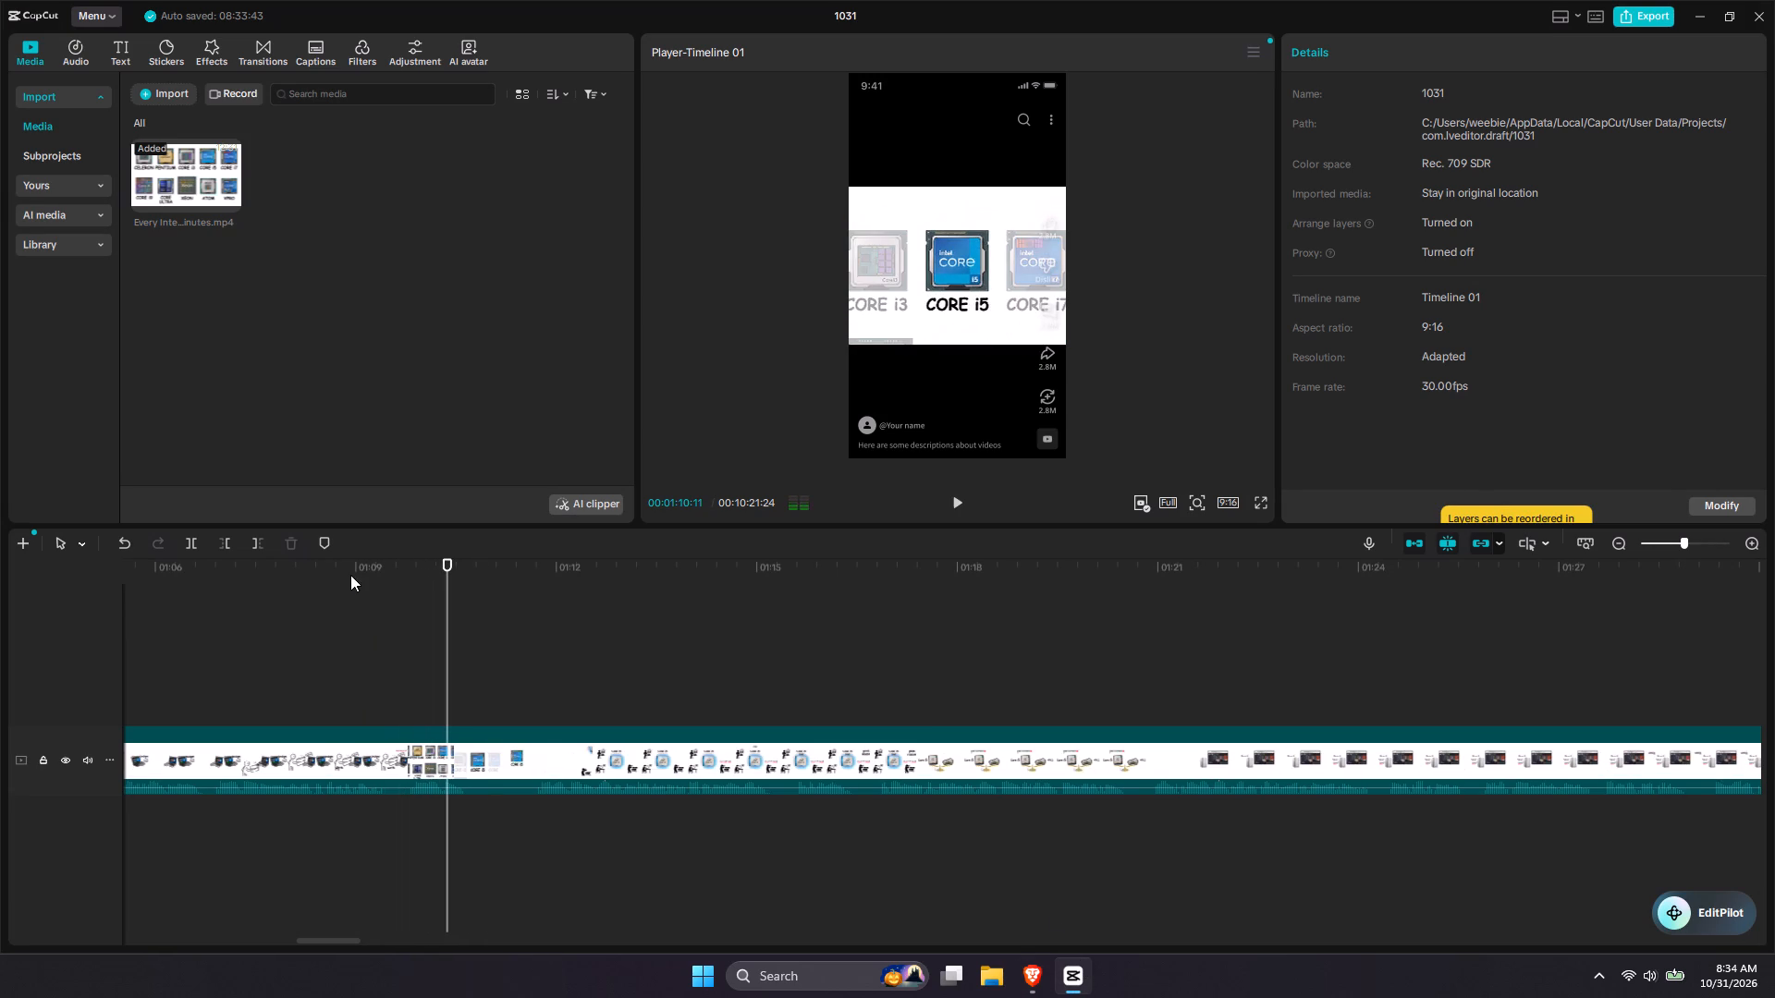
{"action": "left_click", "coordinate": [331, 566]}
{"action": "key", "text": "space"}
{"action": "key", "text": "space"}
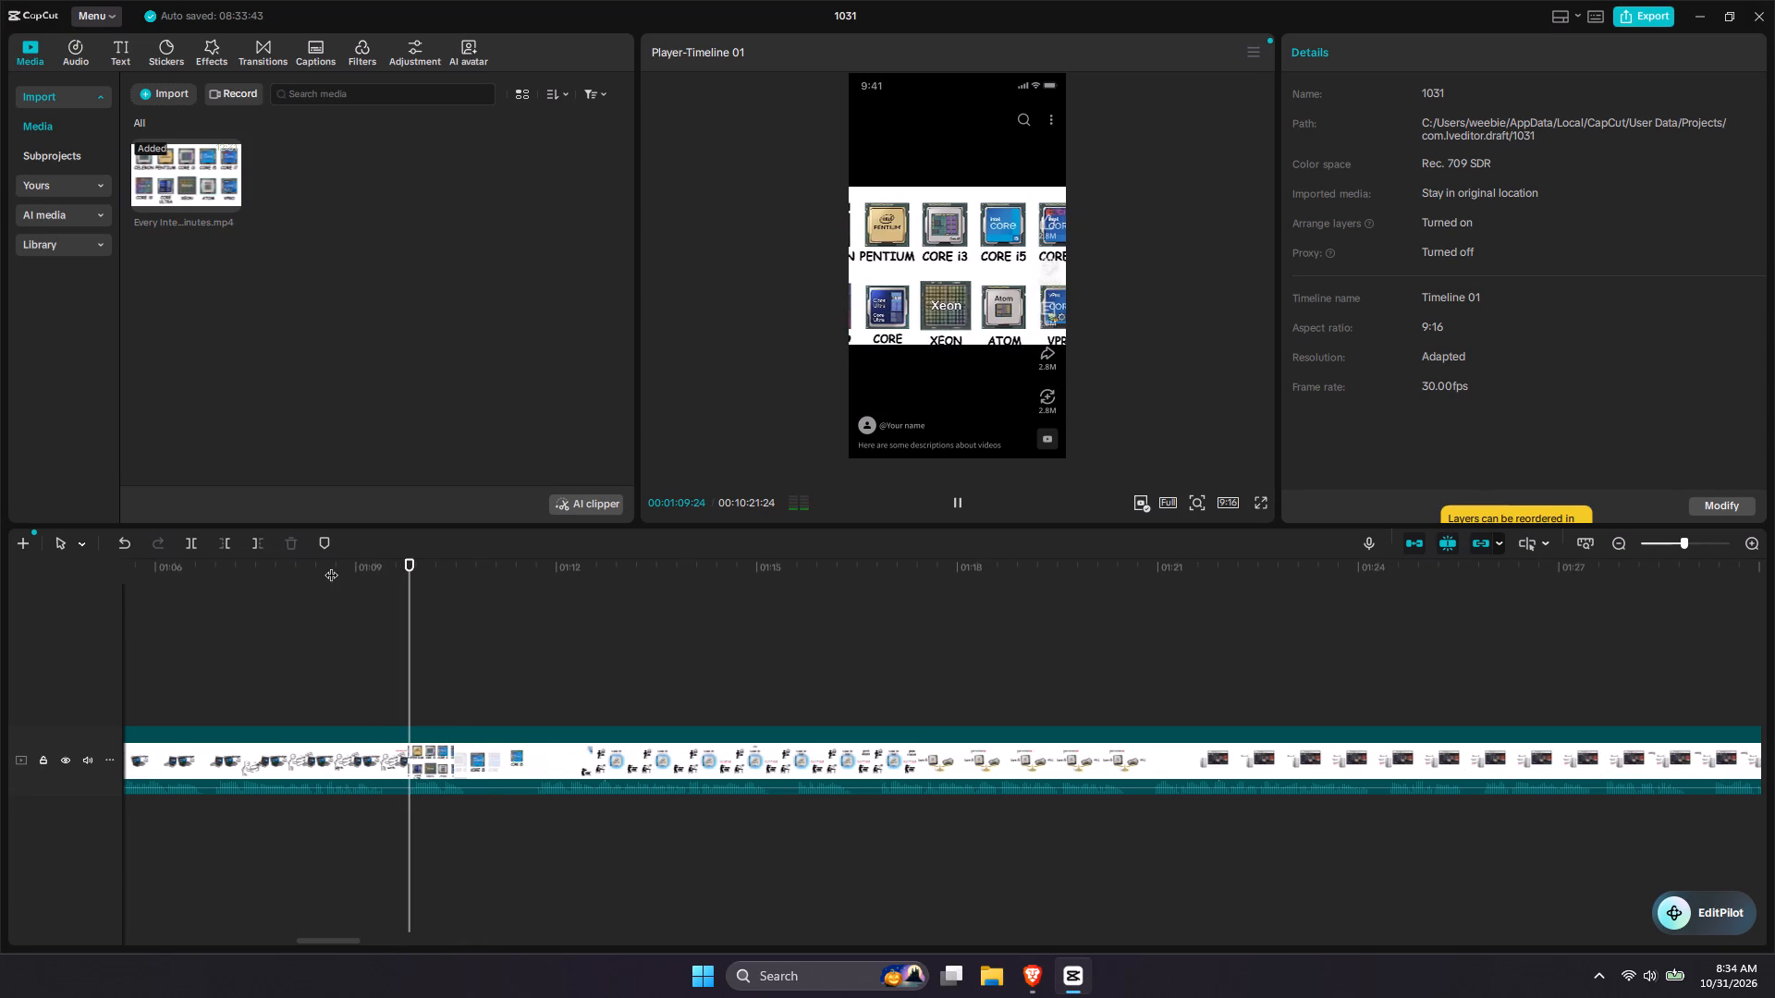
{"action": "key", "text": "Left"}
{"action": "key", "text": "Left"}
{"action": "key", "text": "Left"}
{"action": "key", "text": "Left"}
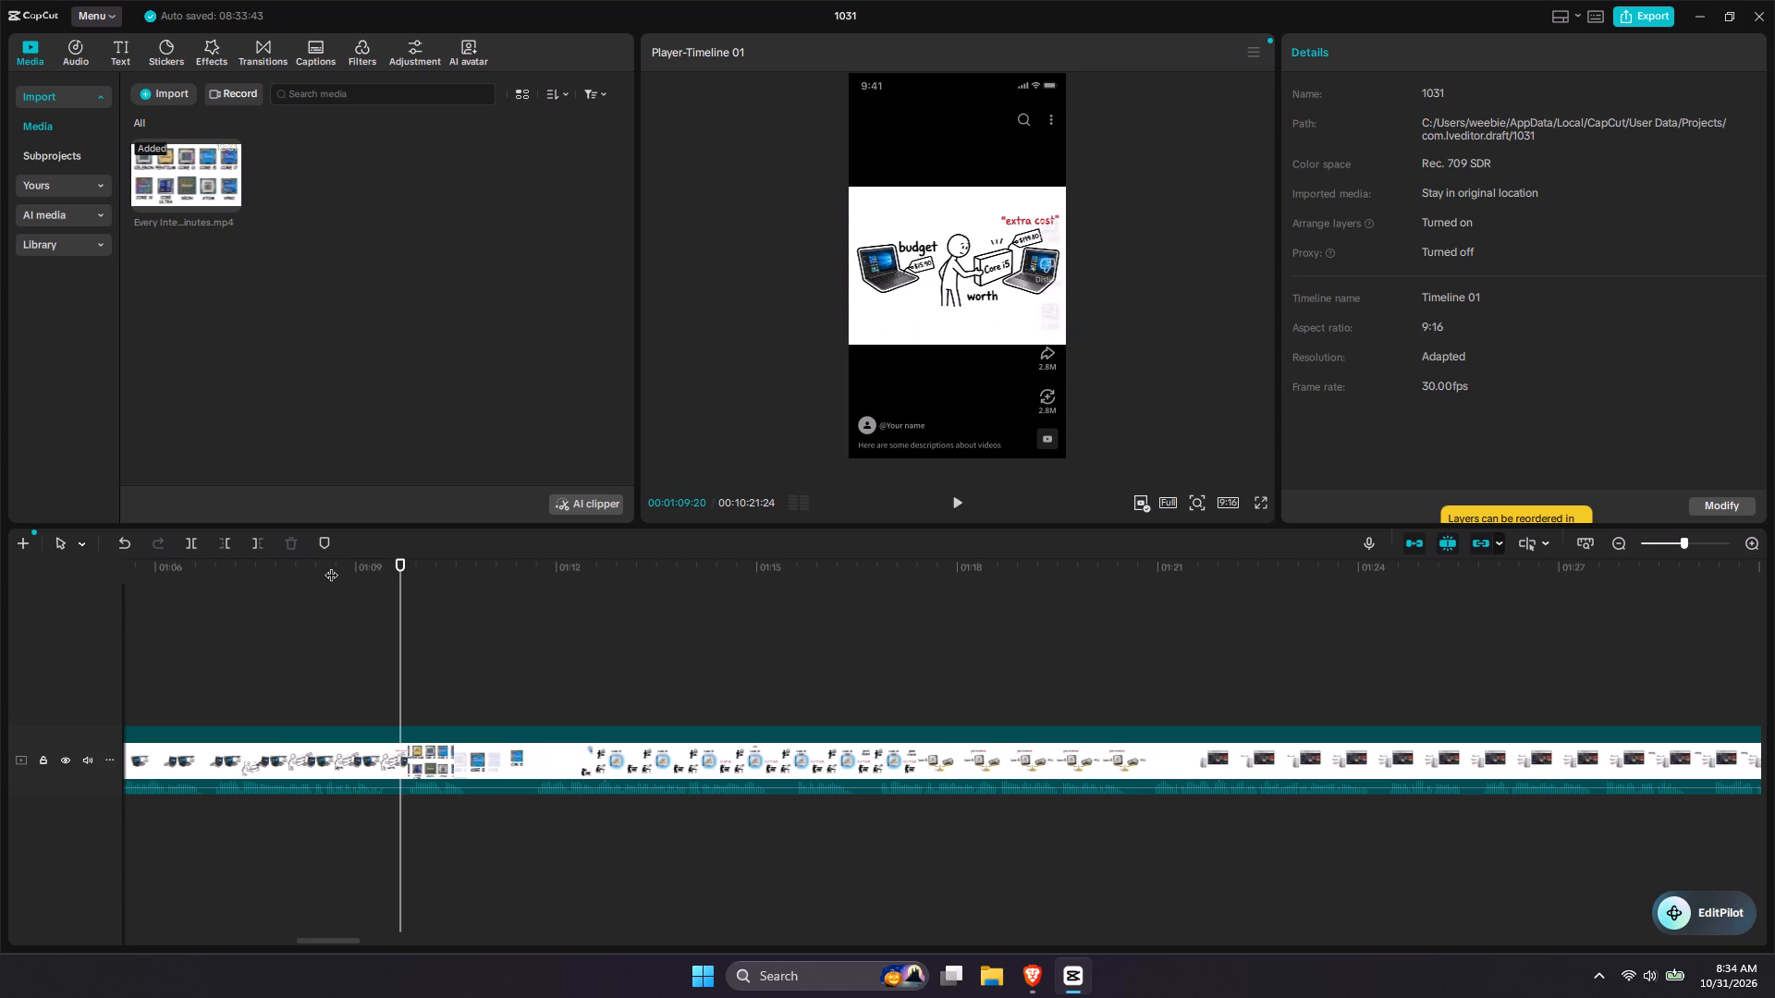
{"action": "left_click", "coordinate": [492, 748]}
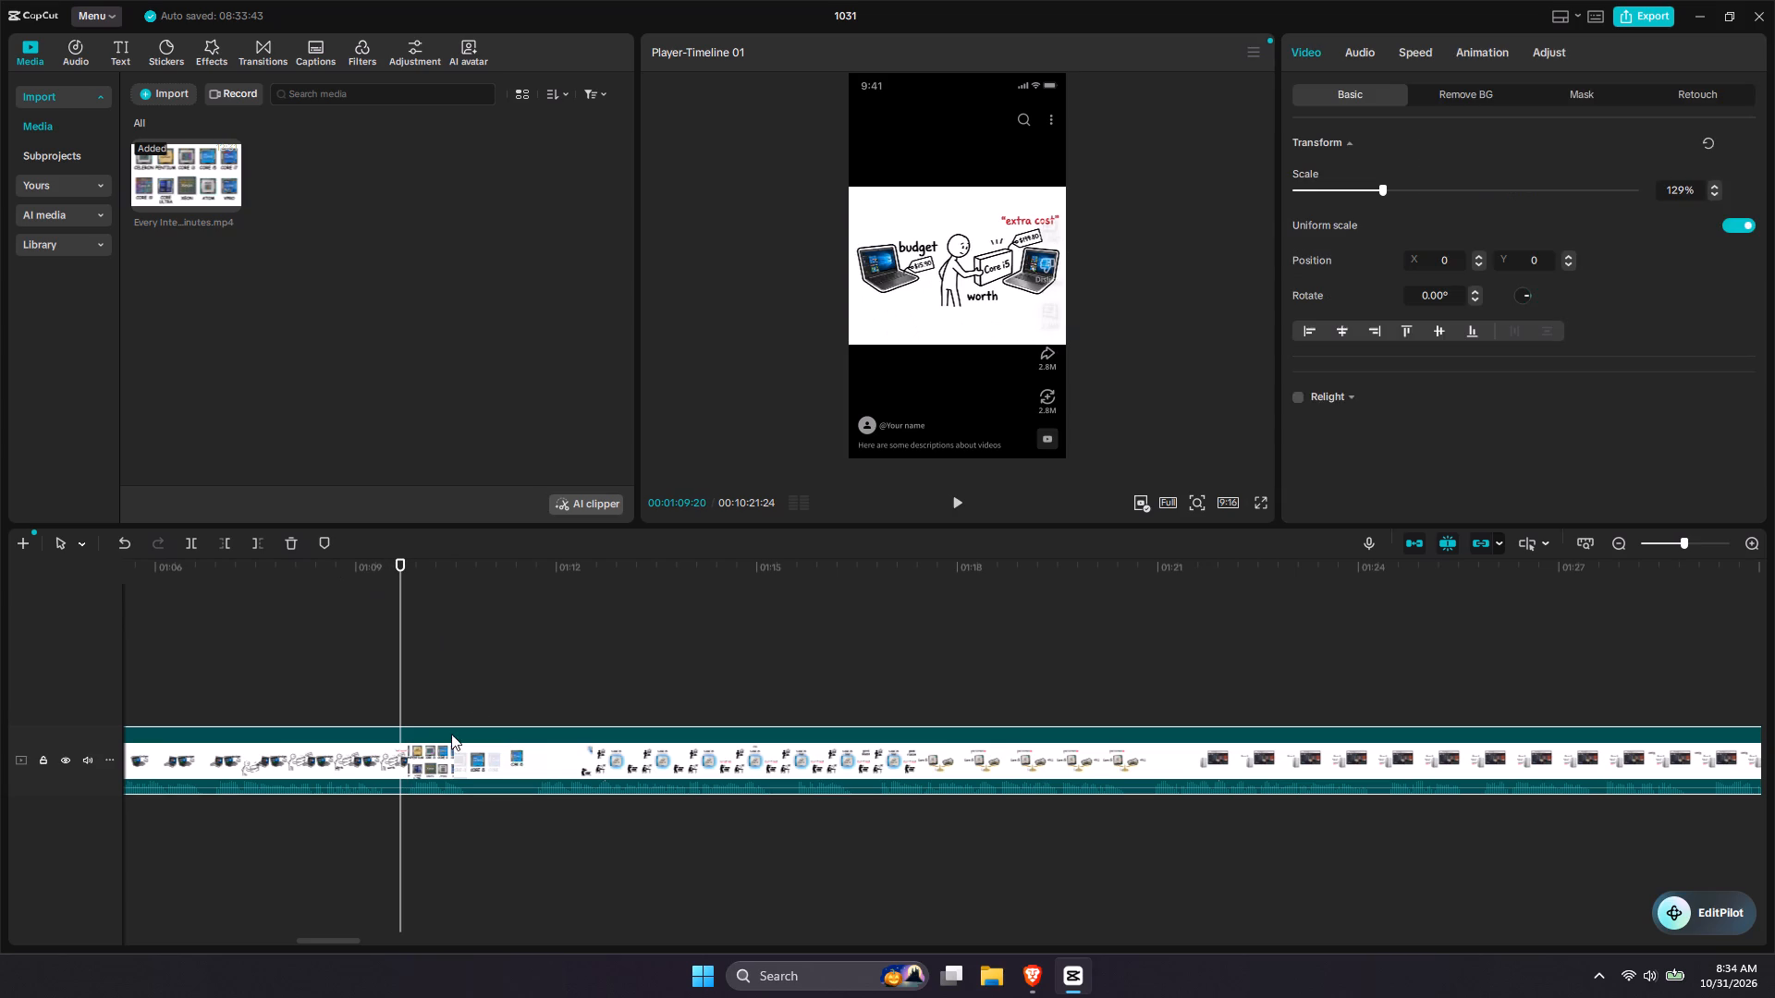
{"action": "left_click", "coordinate": [188, 537]}
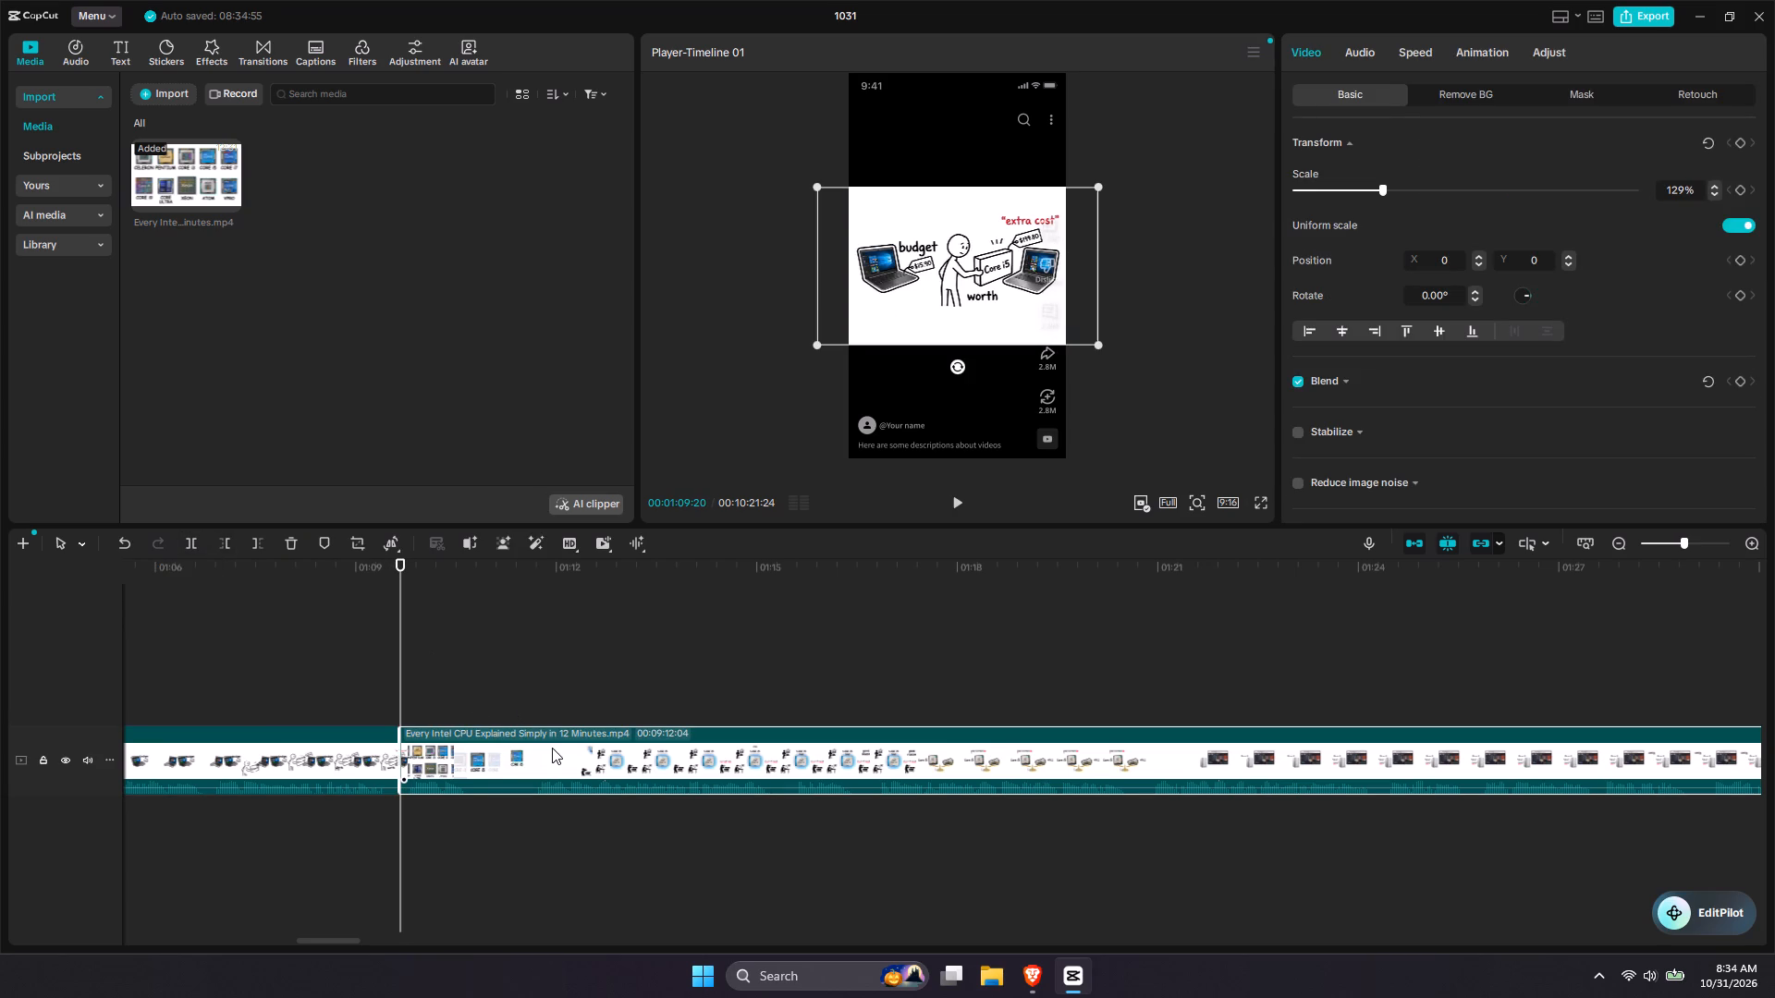
Delete the footage after the split so only the section before Core i5 is left on the timeline.
{"action": "left_click", "coordinate": [552, 747]}
{"action": "key", "text": "Delete"}
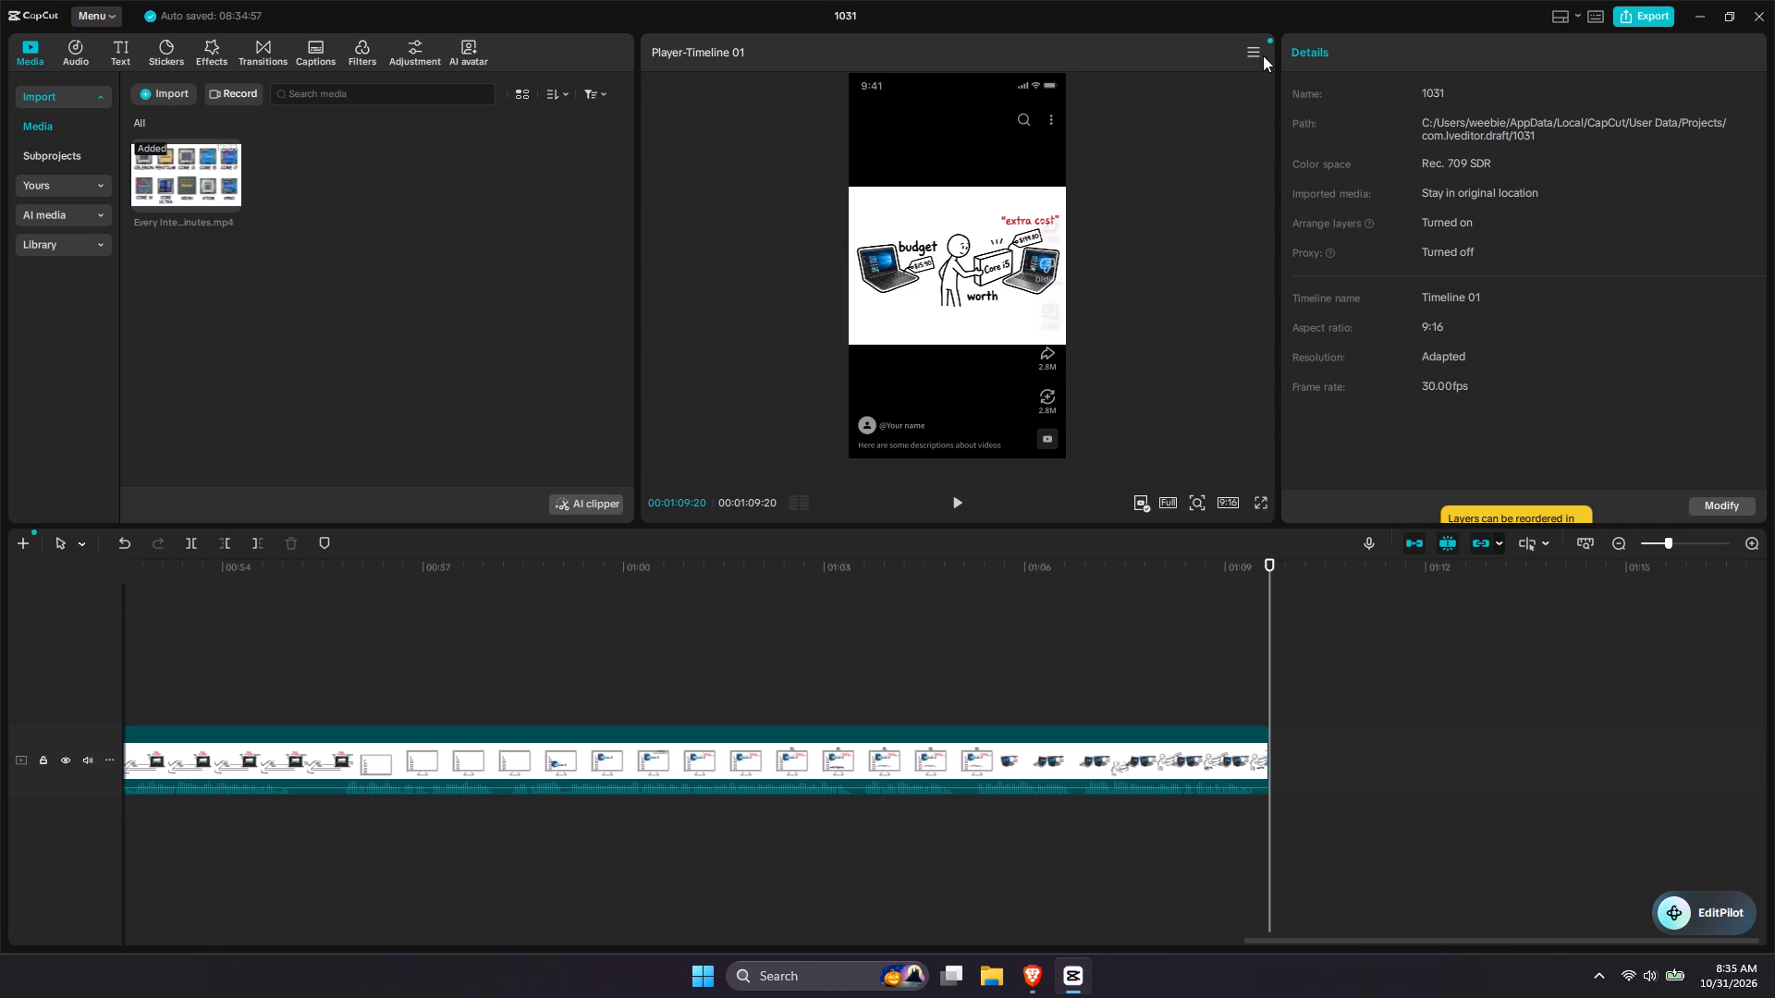
Export the short as "vid 1 short 2" with a frame rate higher than 30fps, replacing the existing file of that name.
{"action": "left_click", "coordinate": [1646, 20]}
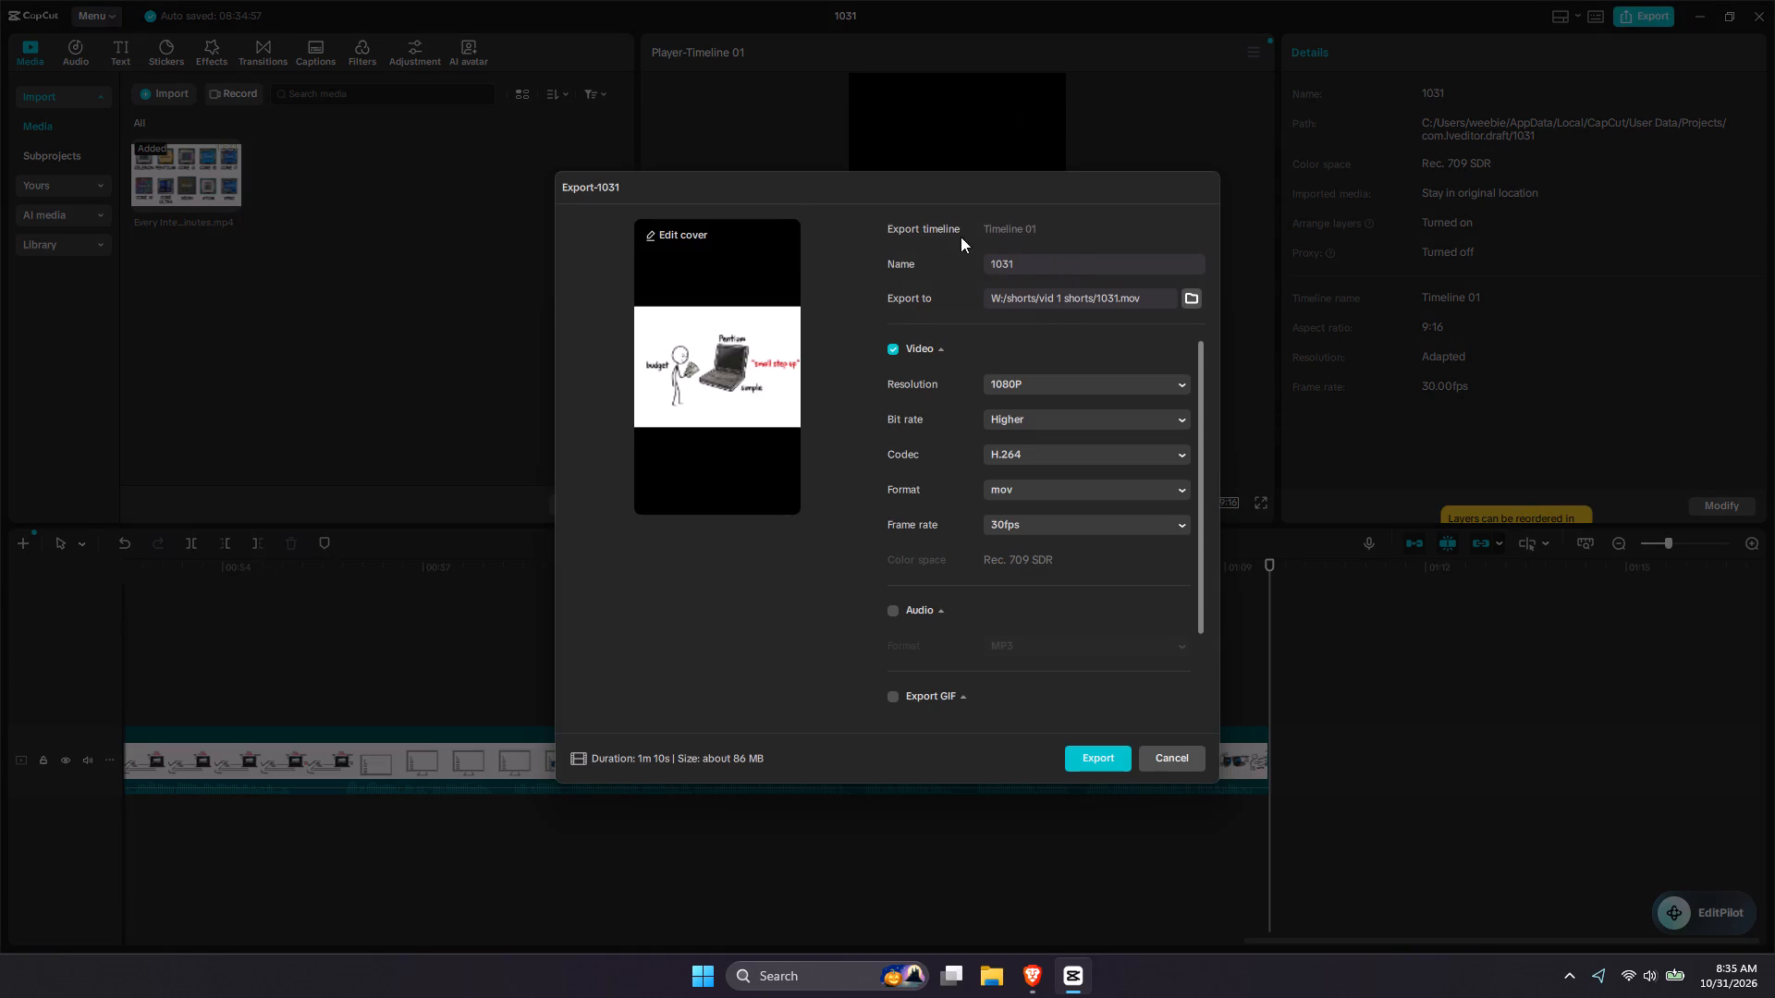
{"action": "triple_click", "coordinate": [1082, 260]}
{"action": "type", "text": "vid 1 short 2"}
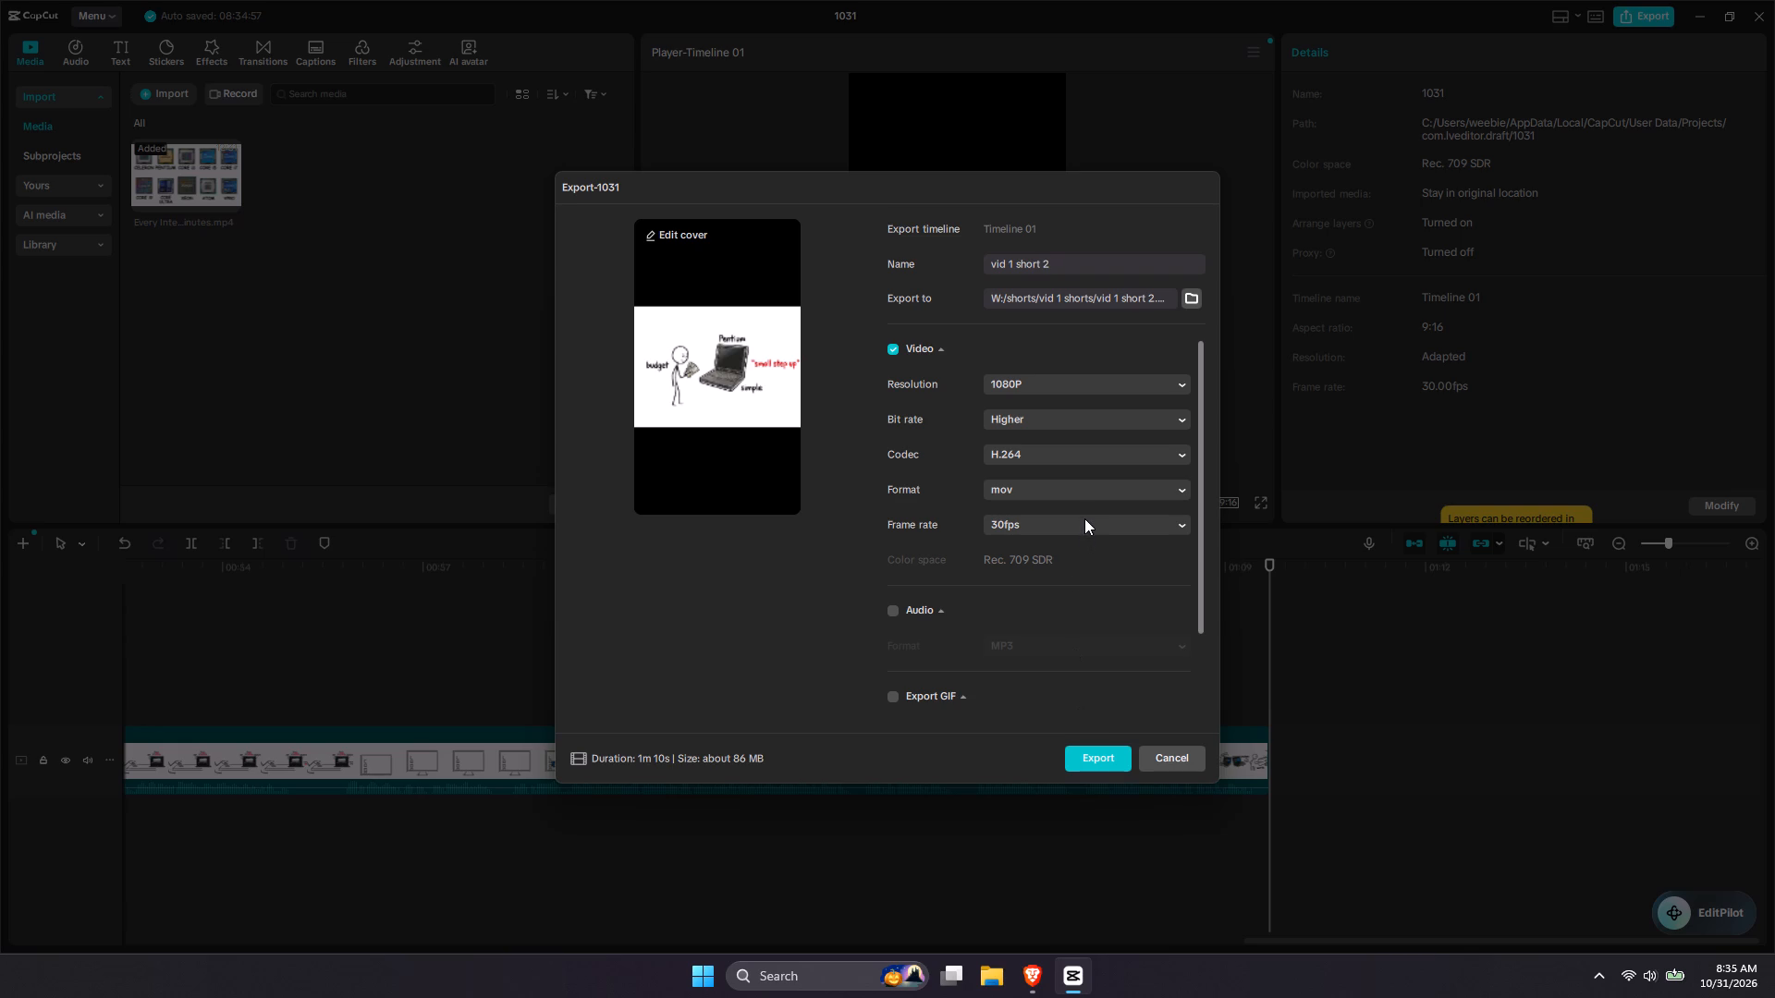
{"action": "left_click", "coordinate": [1085, 516]}
{"action": "left_click", "coordinate": [1086, 523]}
{"action": "left_click", "coordinate": [1110, 530]}
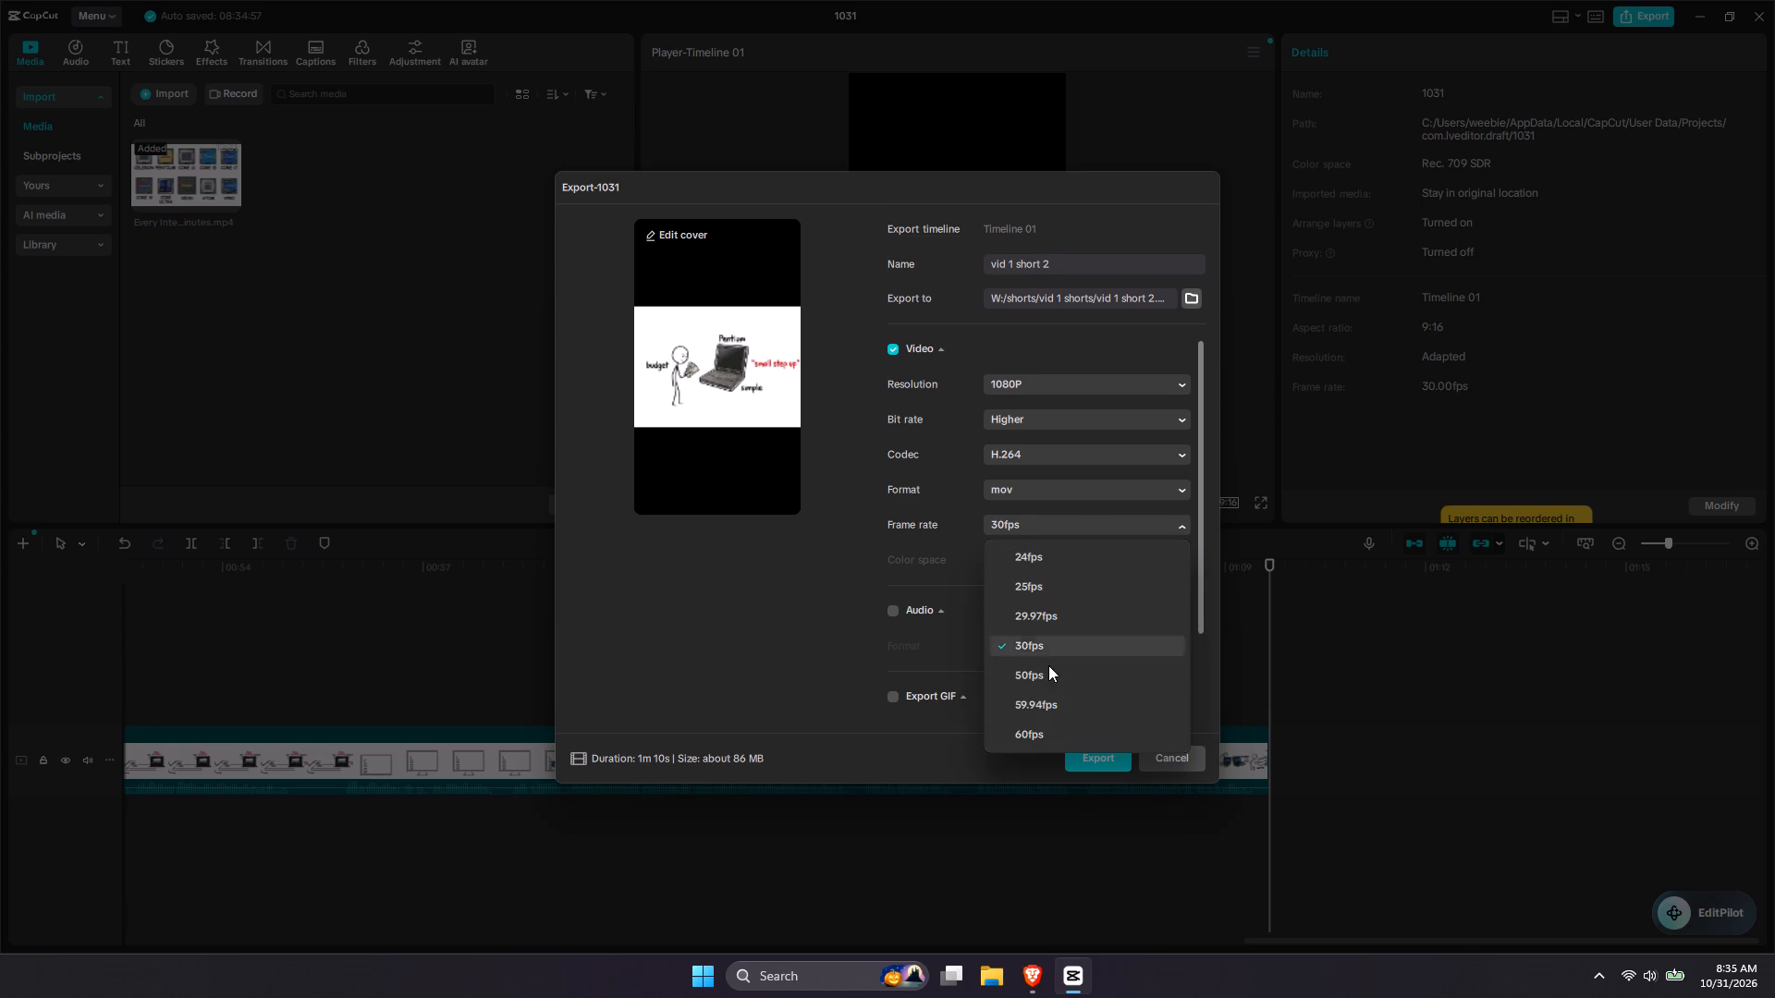
{"action": "scroll", "coordinate": [1047, 704], "scroll_direction": "down", "scroll_amount": 7}
{"action": "left_click", "coordinate": [1053, 706]}
{"action": "left_click", "coordinate": [1087, 761]}
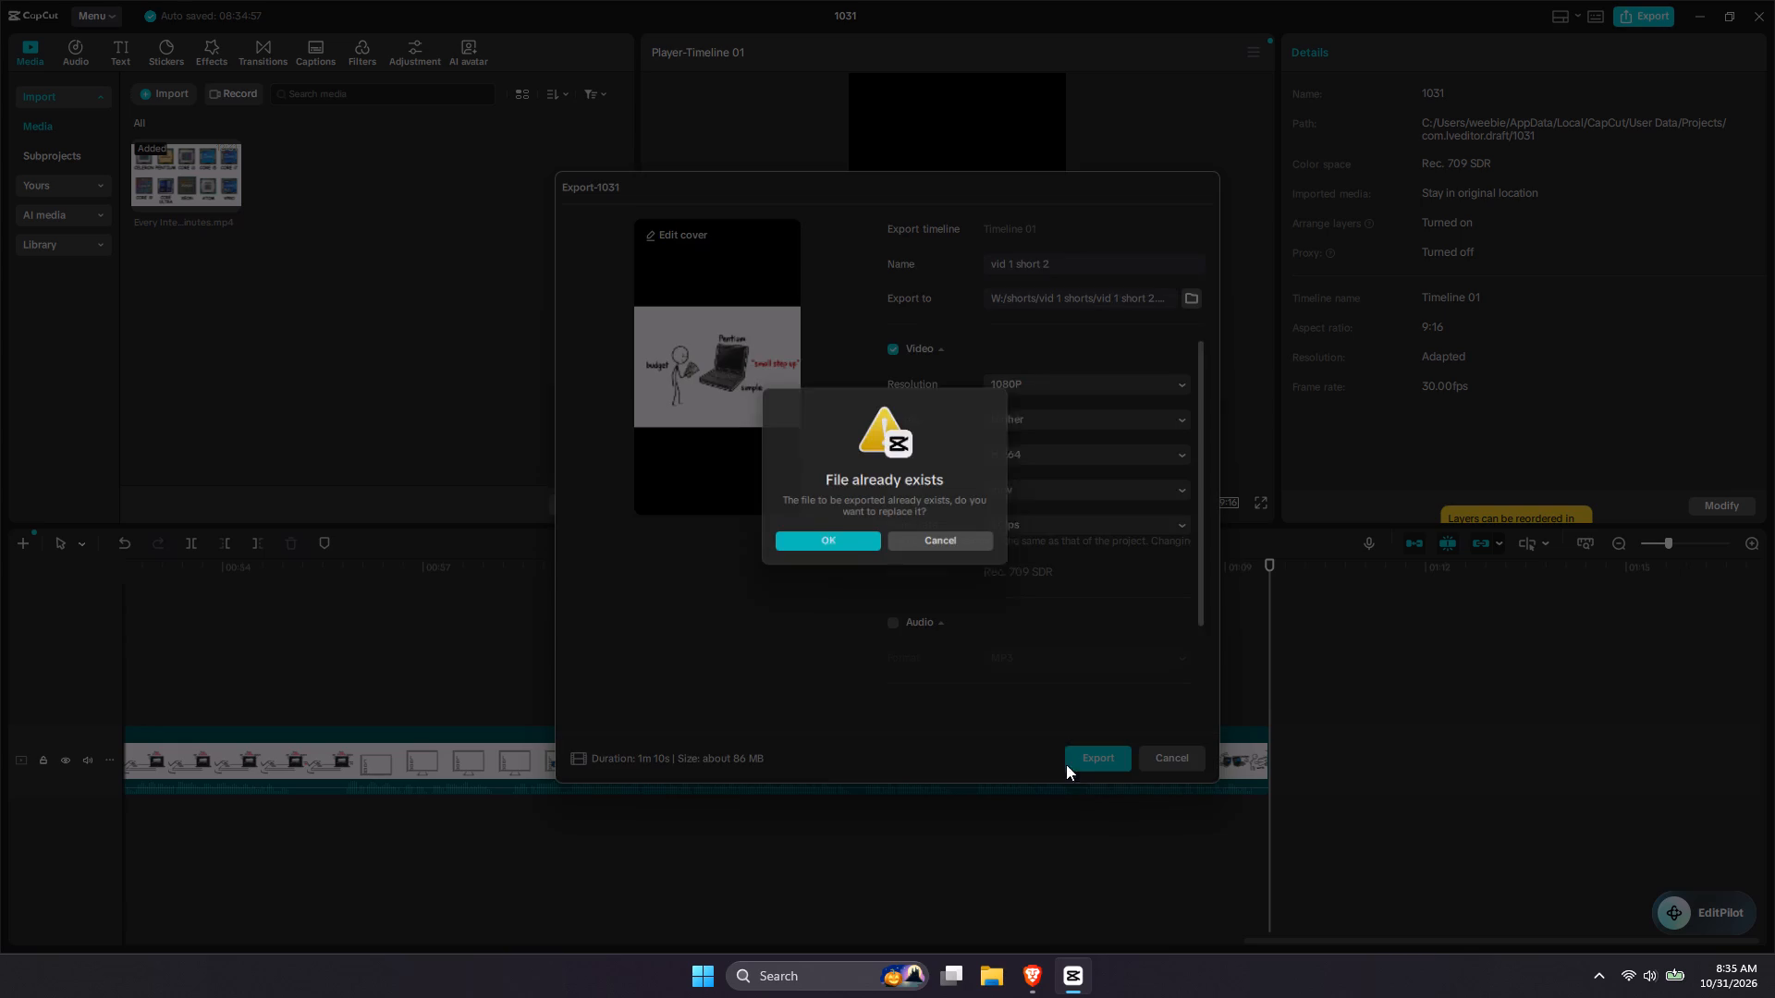
{"action": "left_click", "coordinate": [830, 547]}
Switch to Brave and open a reply to the "A pra quer saber nome do jogo e brawwhalla" comment in YouTube Studio.
{"action": "left_click", "coordinate": [1033, 985]}
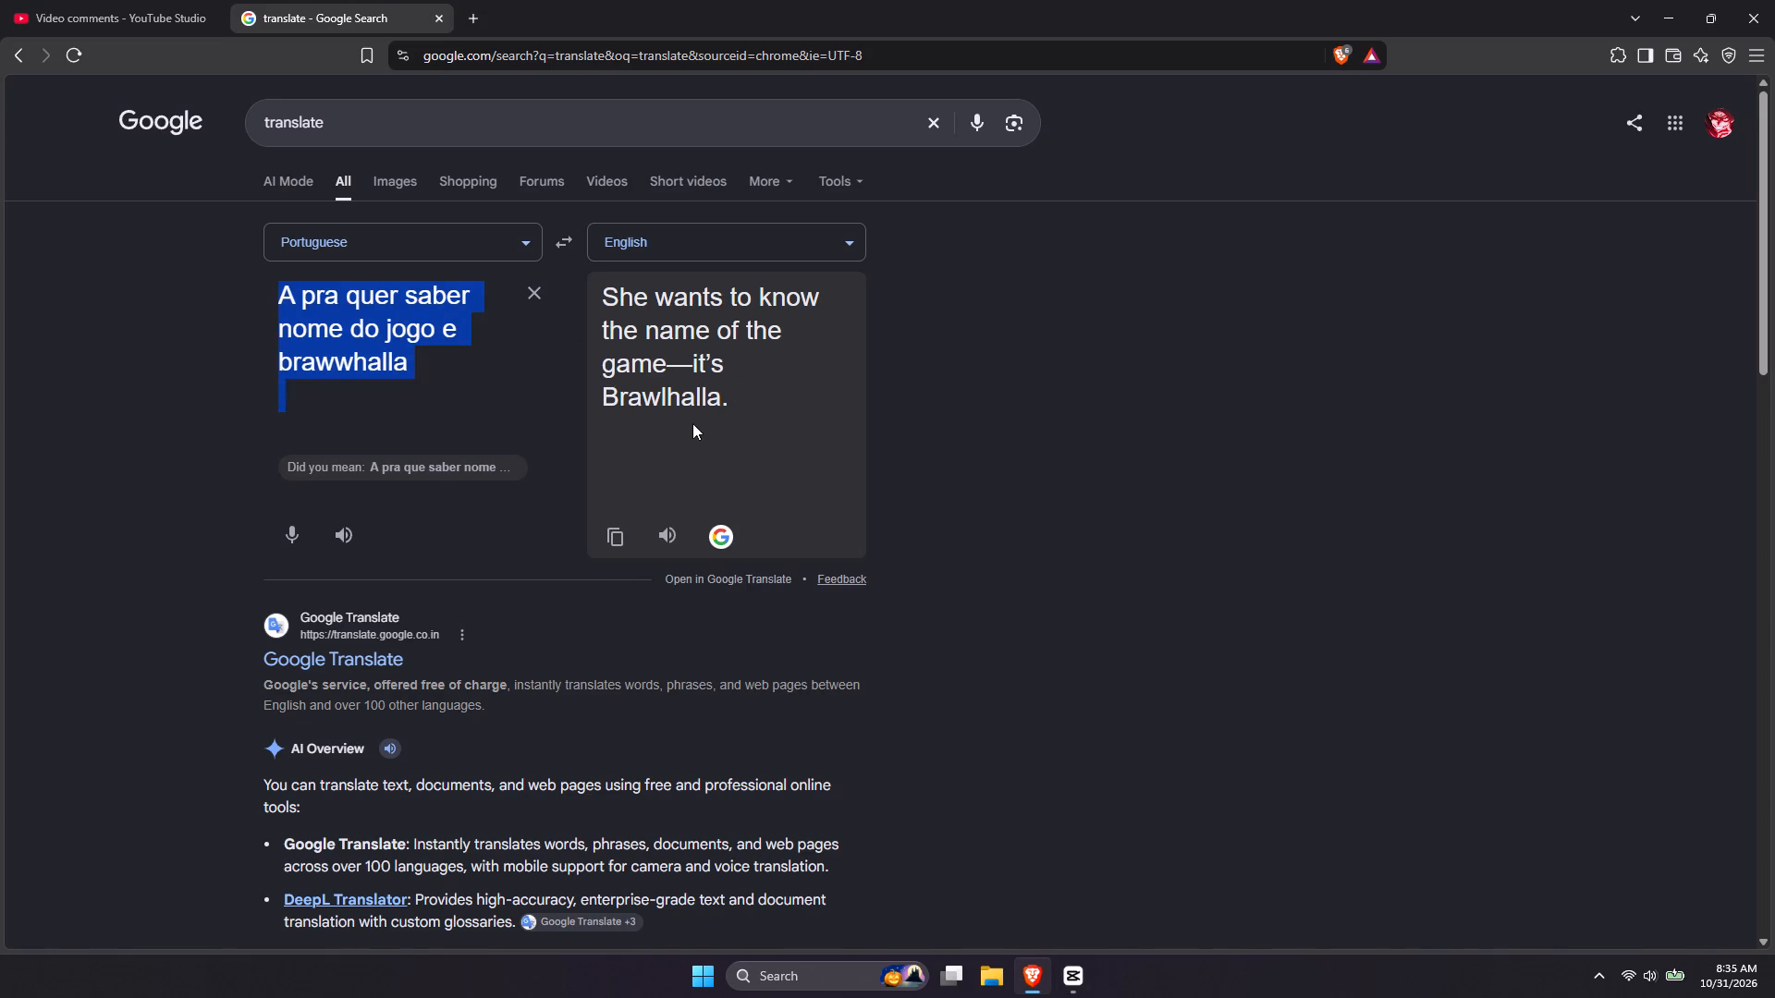
{"action": "left_click", "coordinate": [64, 0]}
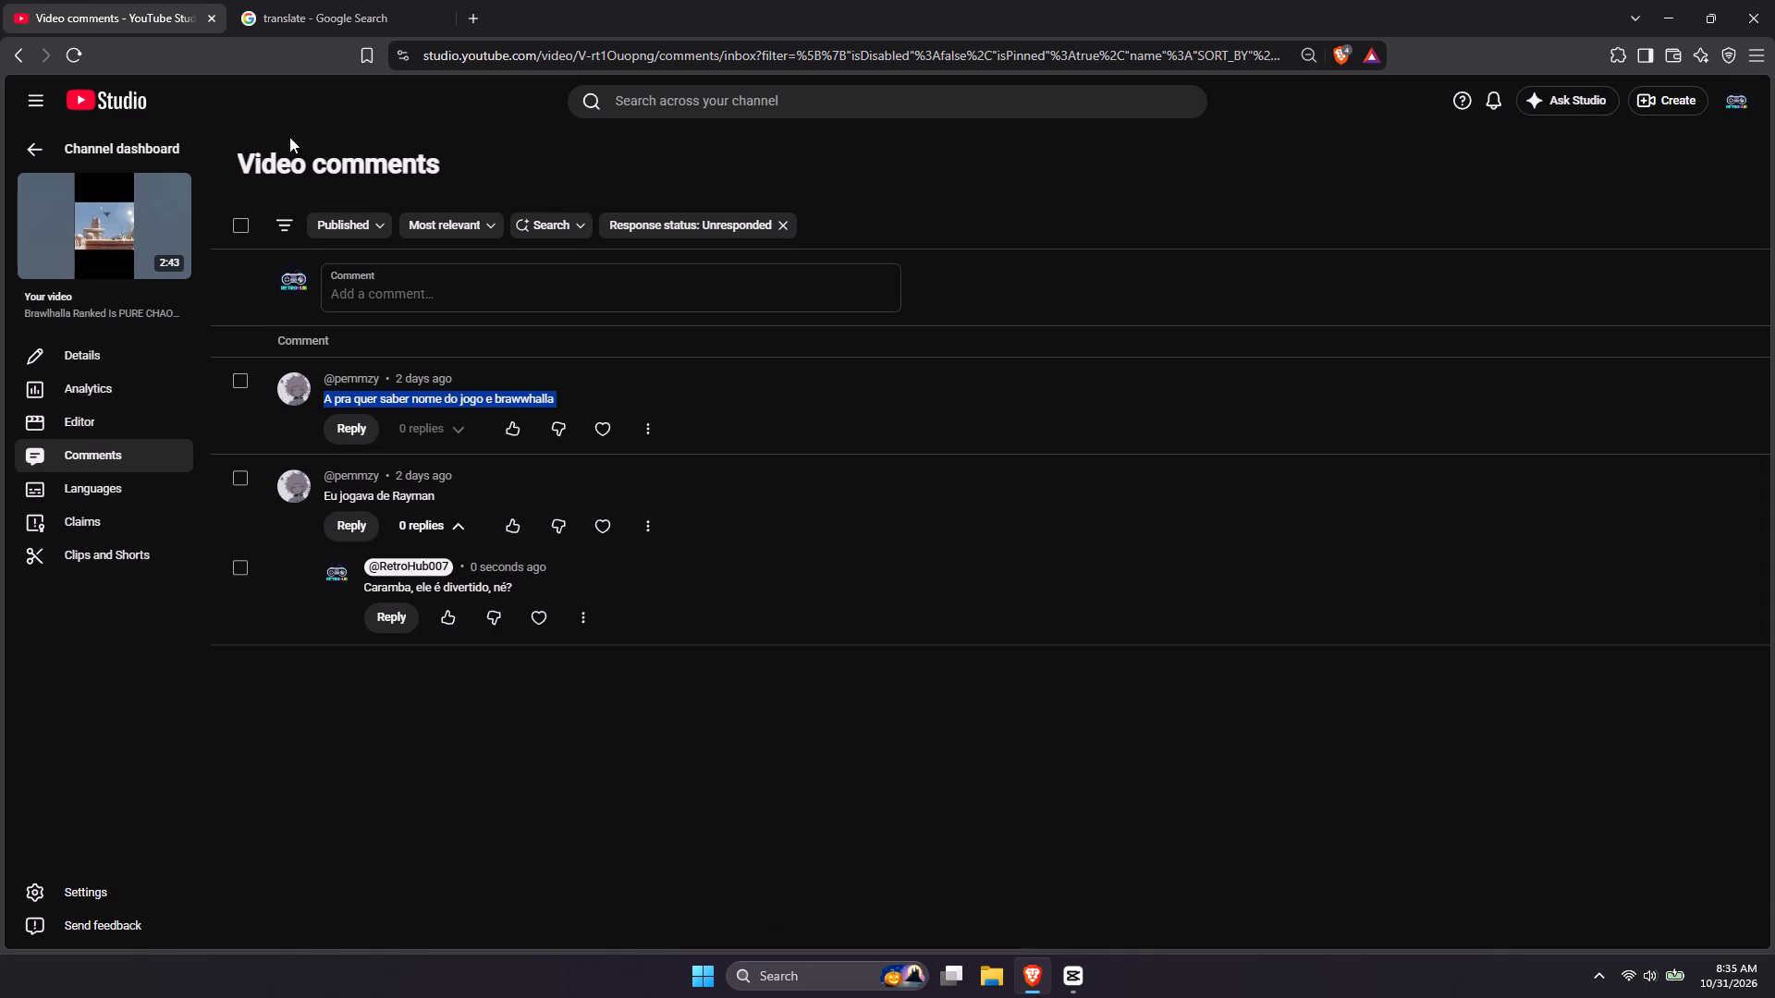
{"action": "left_click", "coordinate": [596, 758]}
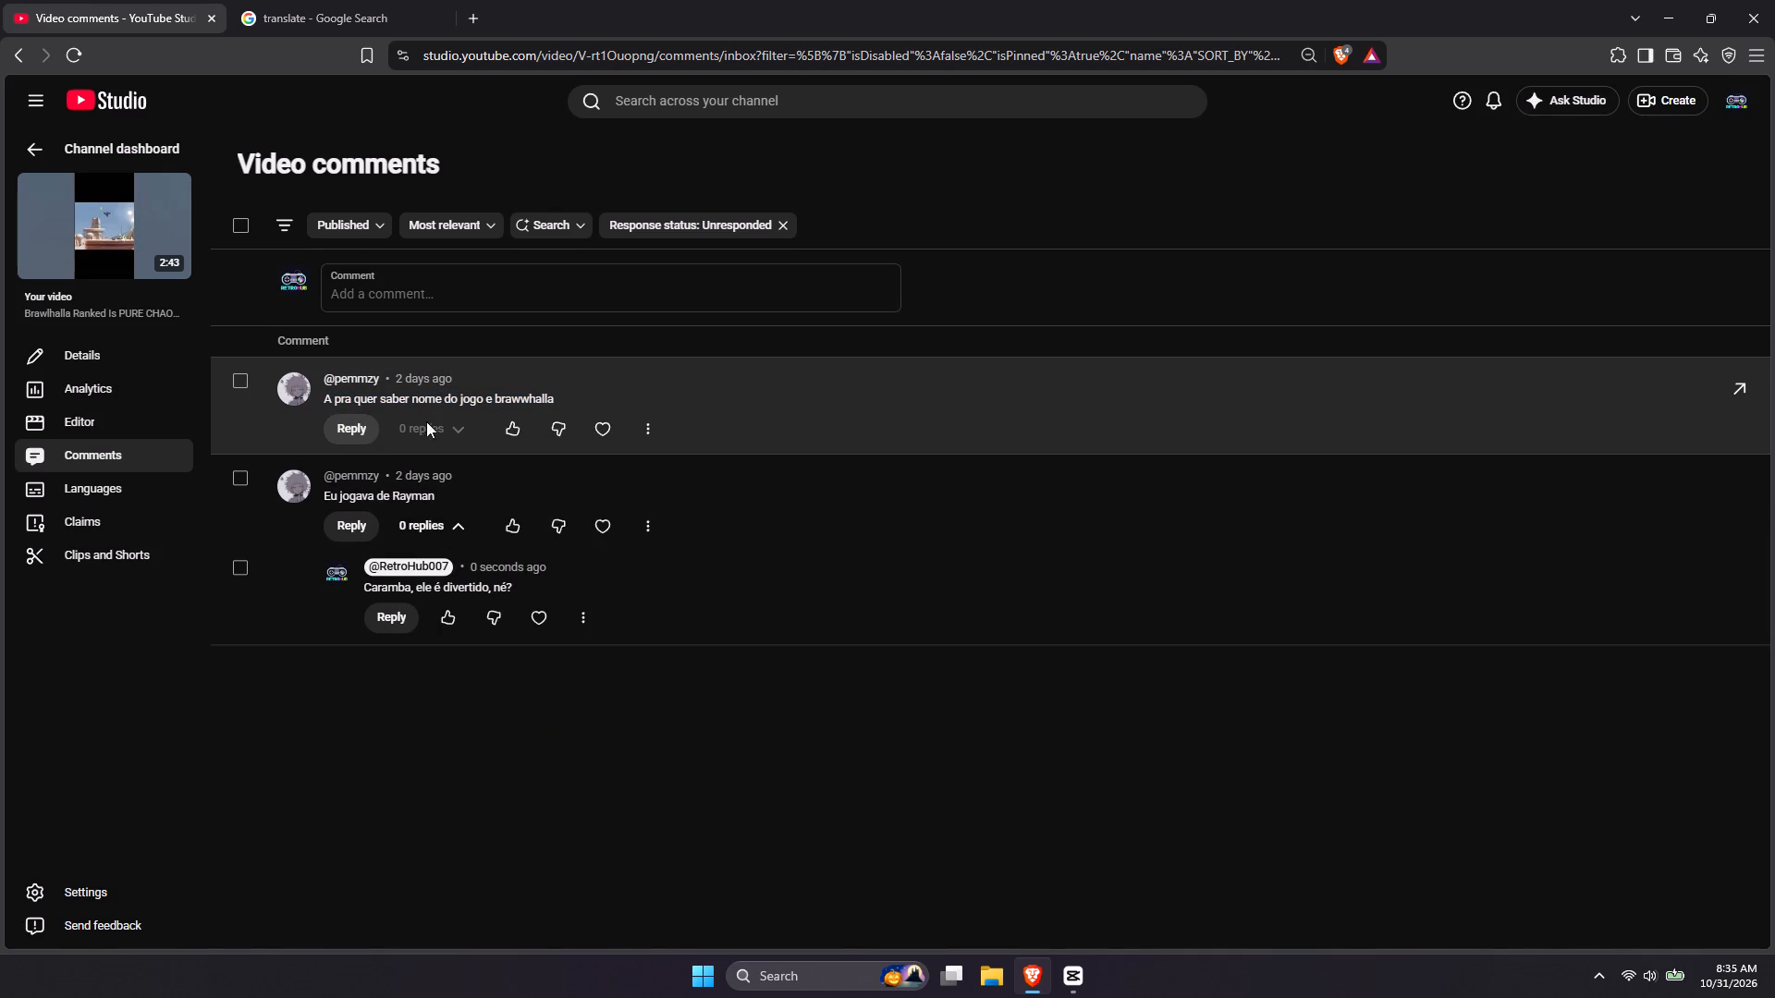
{"action": "left_click", "coordinate": [354, 431]}
Swap the translator to English into Portuguese and replace the source text with "yes, damn i didnt know this games".
{"action": "left_click", "coordinate": [247, 0]}
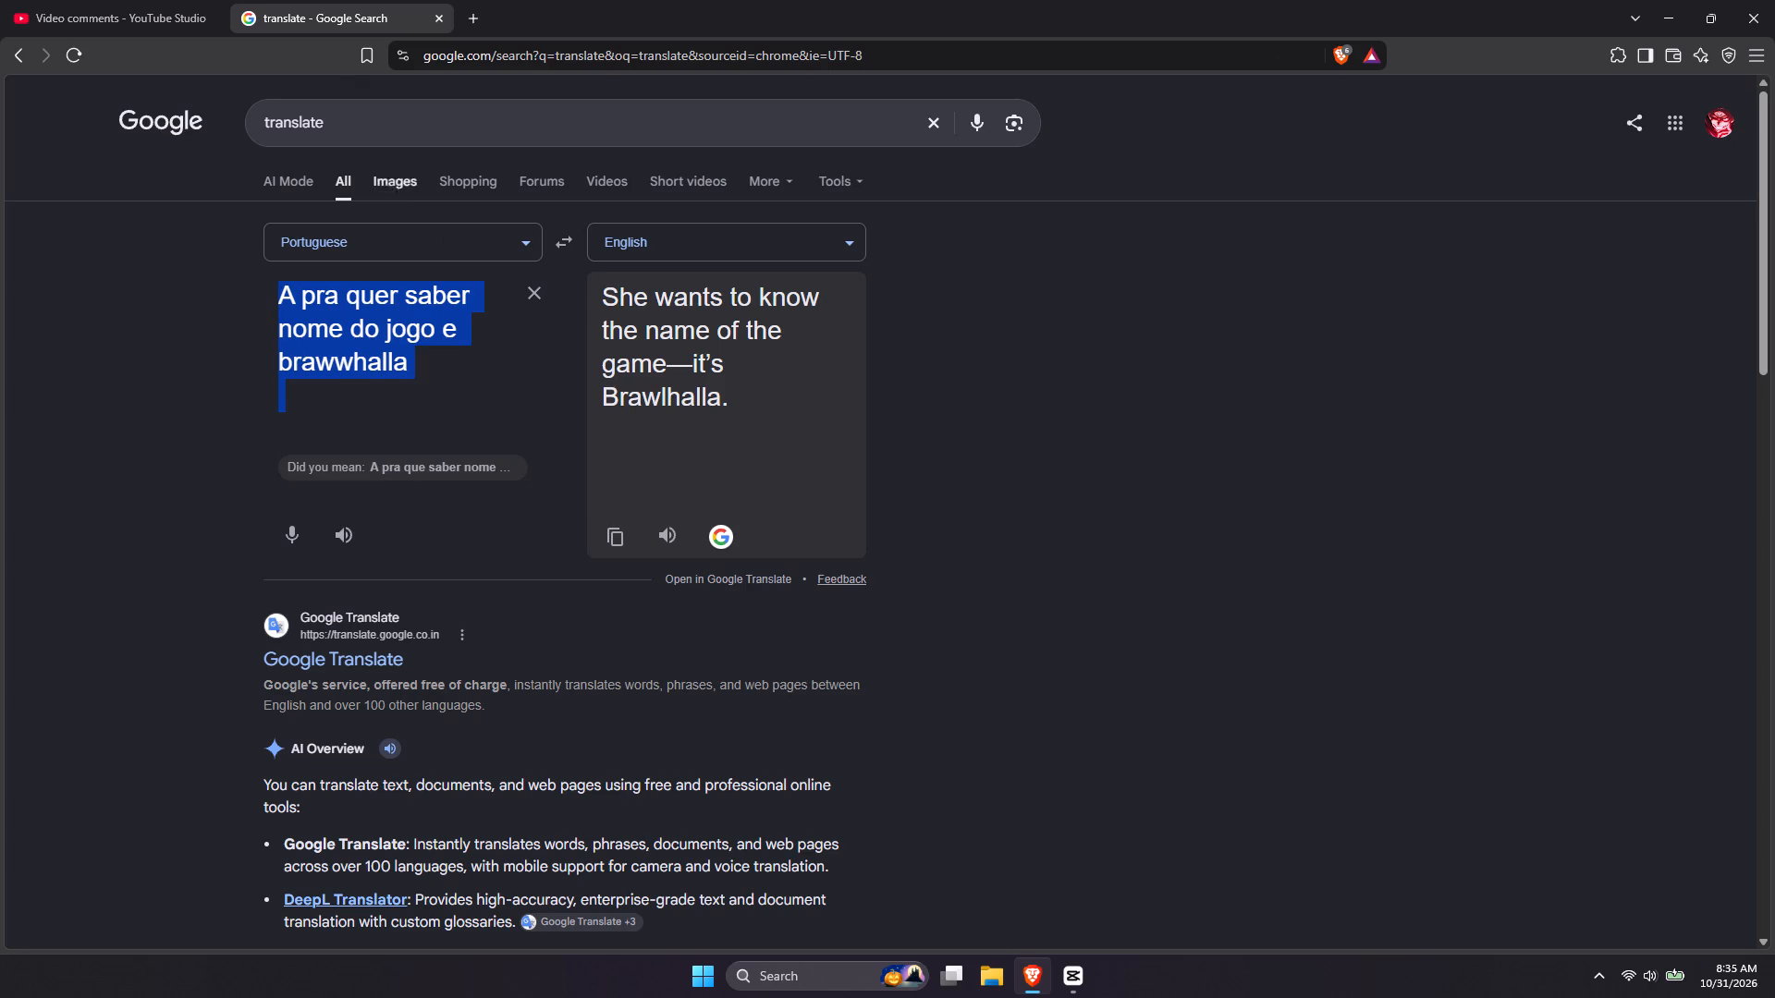
{"action": "left_click", "coordinate": [566, 242]}
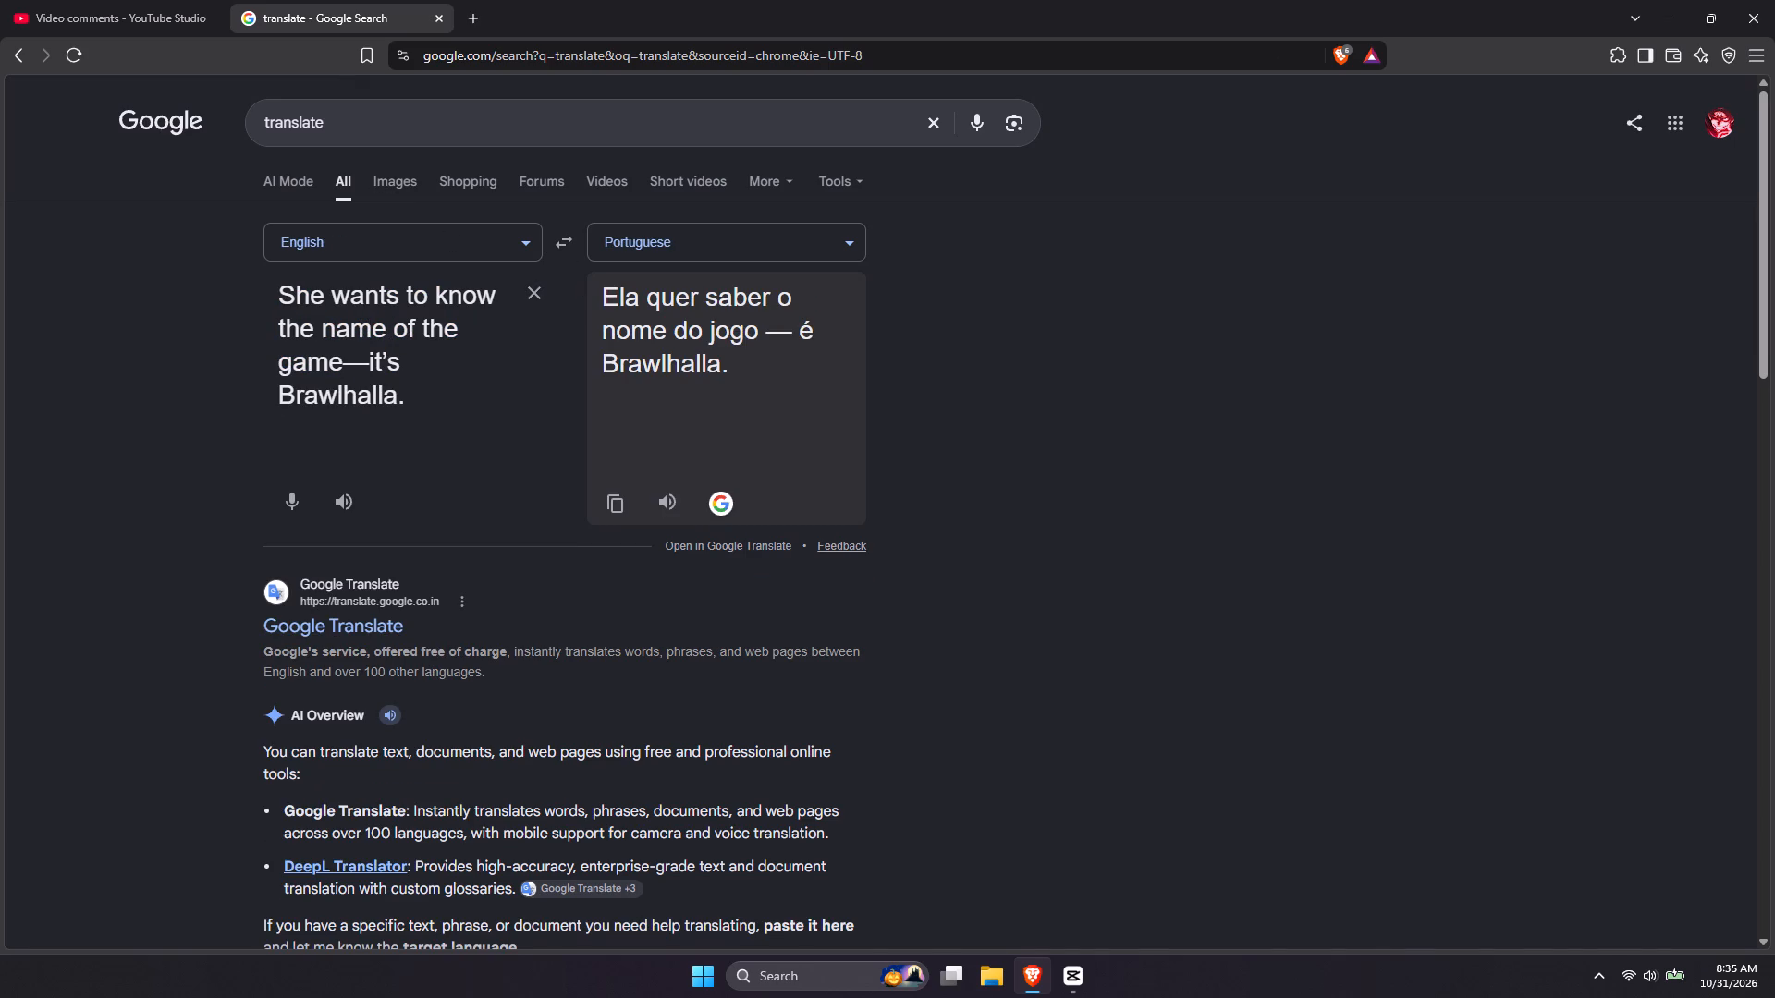
{"action": "left_click_drag", "start_coordinate": [429, 410], "coordinate": [338, 372]}
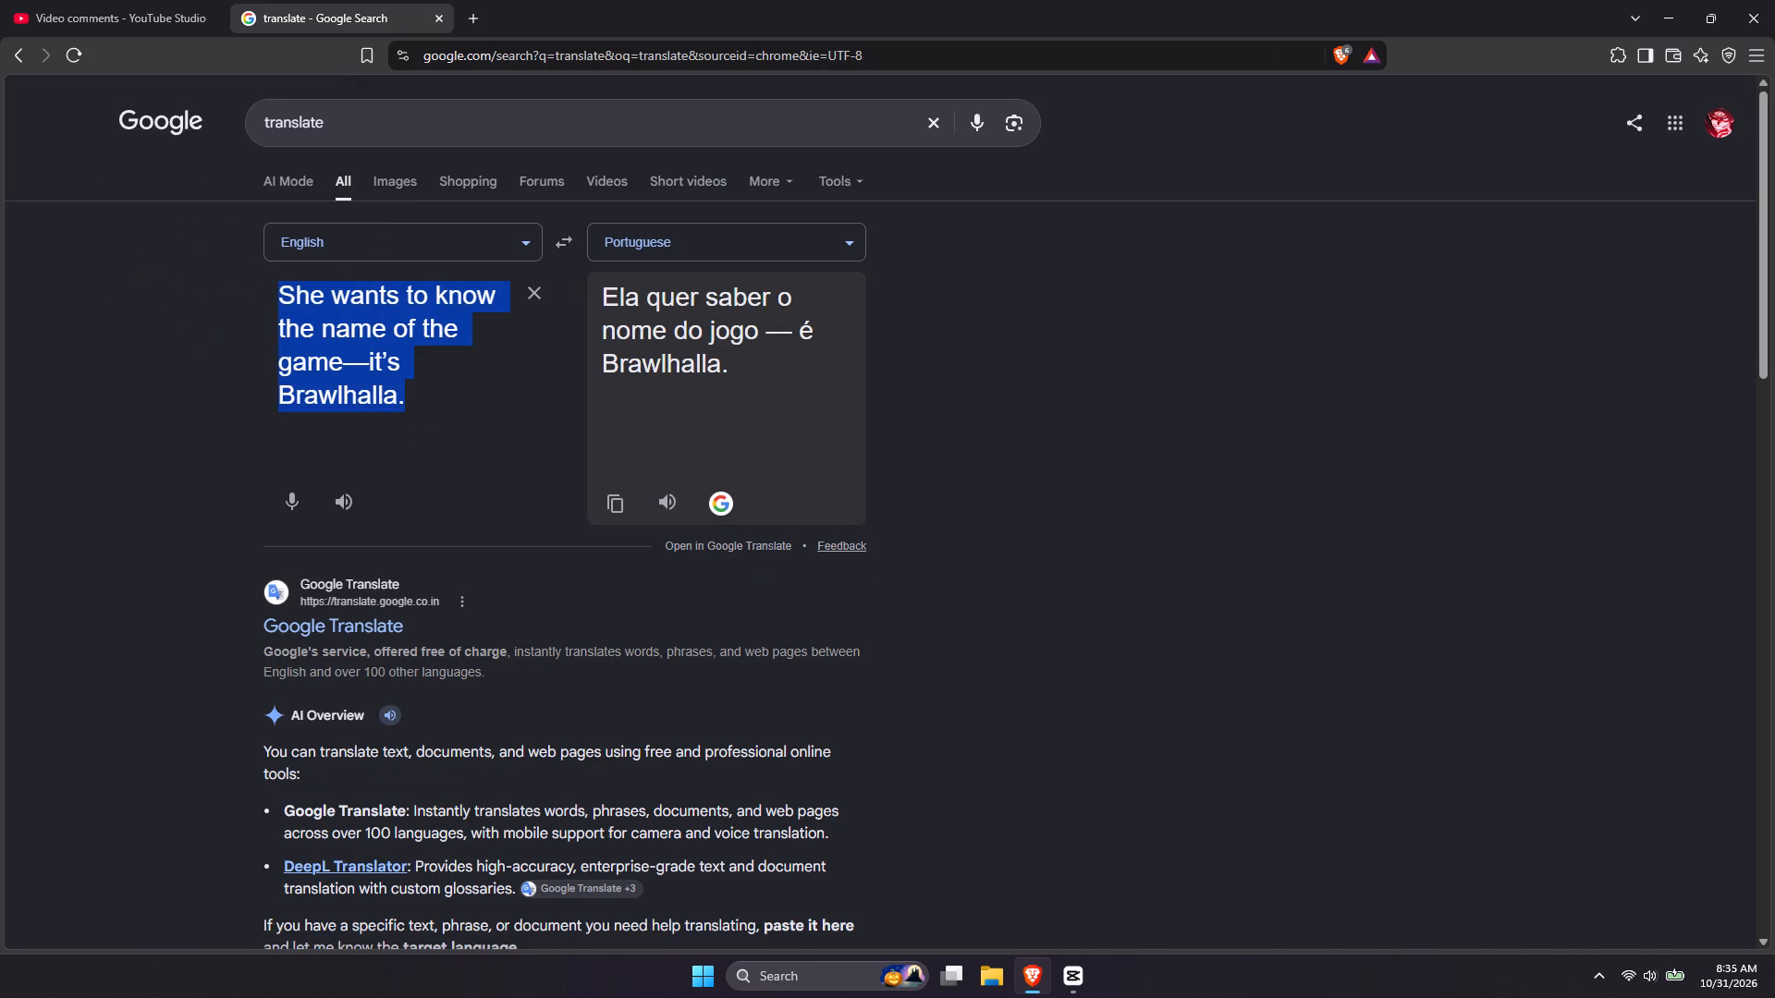
{"action": "type", "text": "yes"}
{"action": "key", "text": "space"}
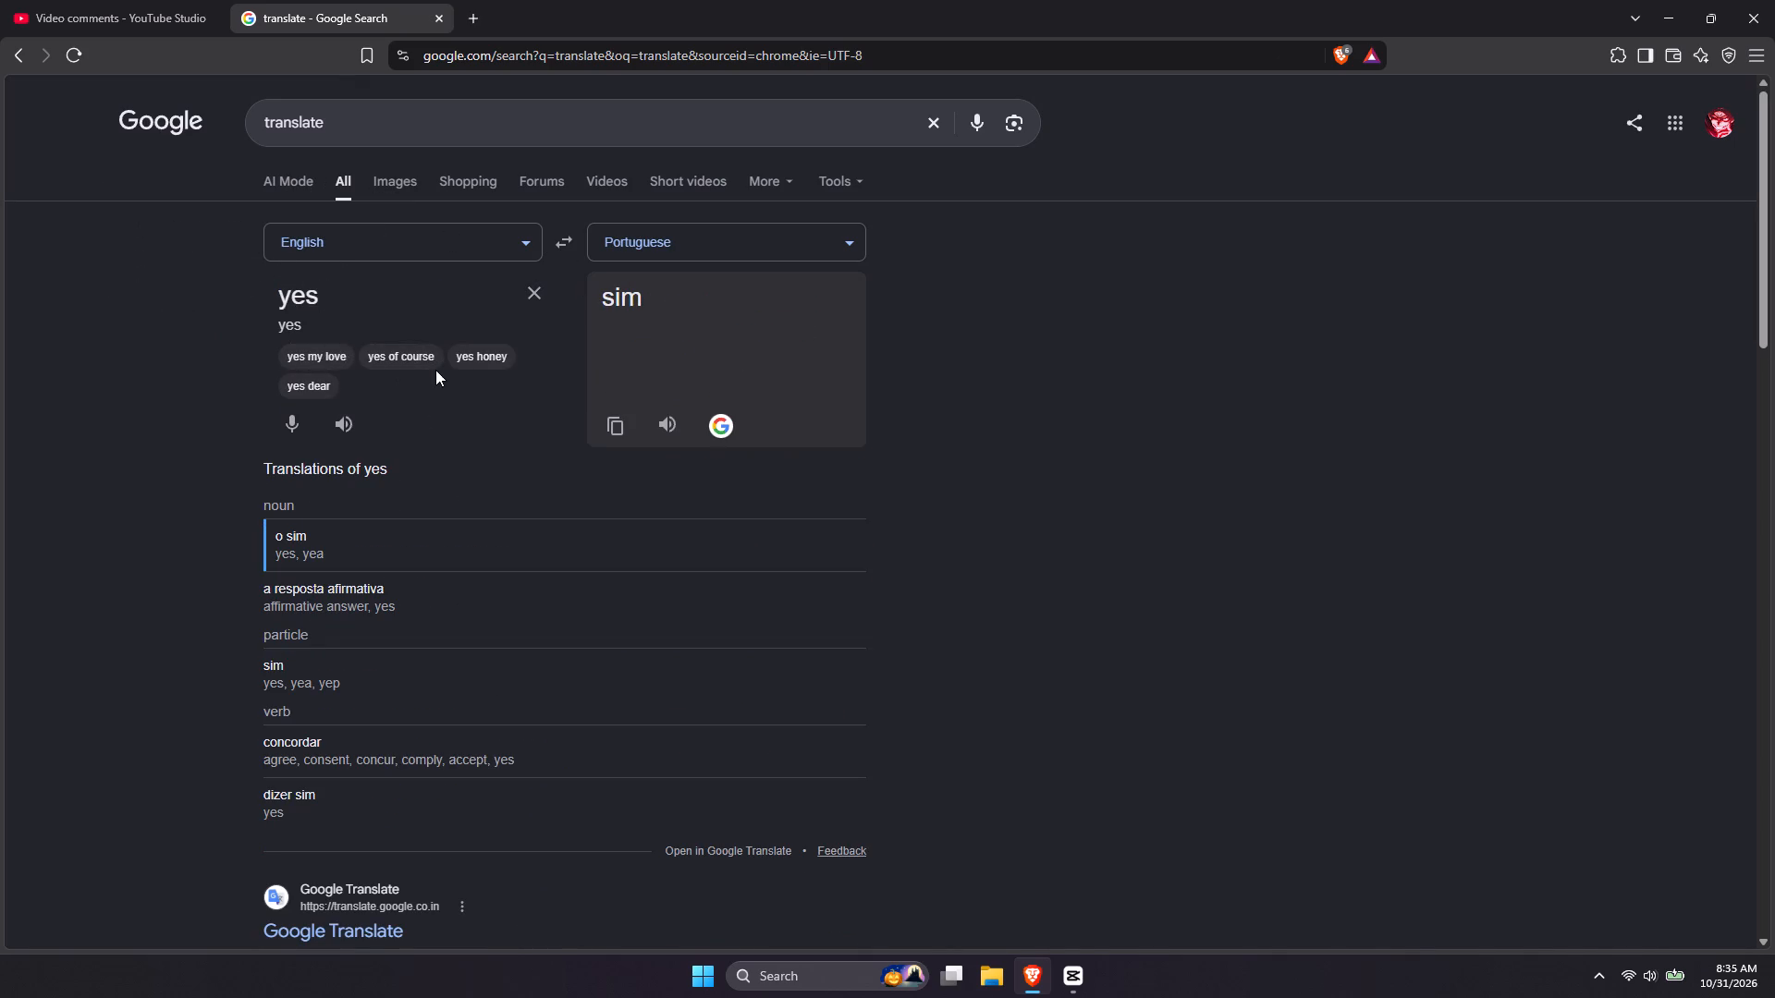
{"action": "type", "text": "damn i did"}
{"action": "type", "text": "nt knwo"}
{"action": "key", "text": "space"}
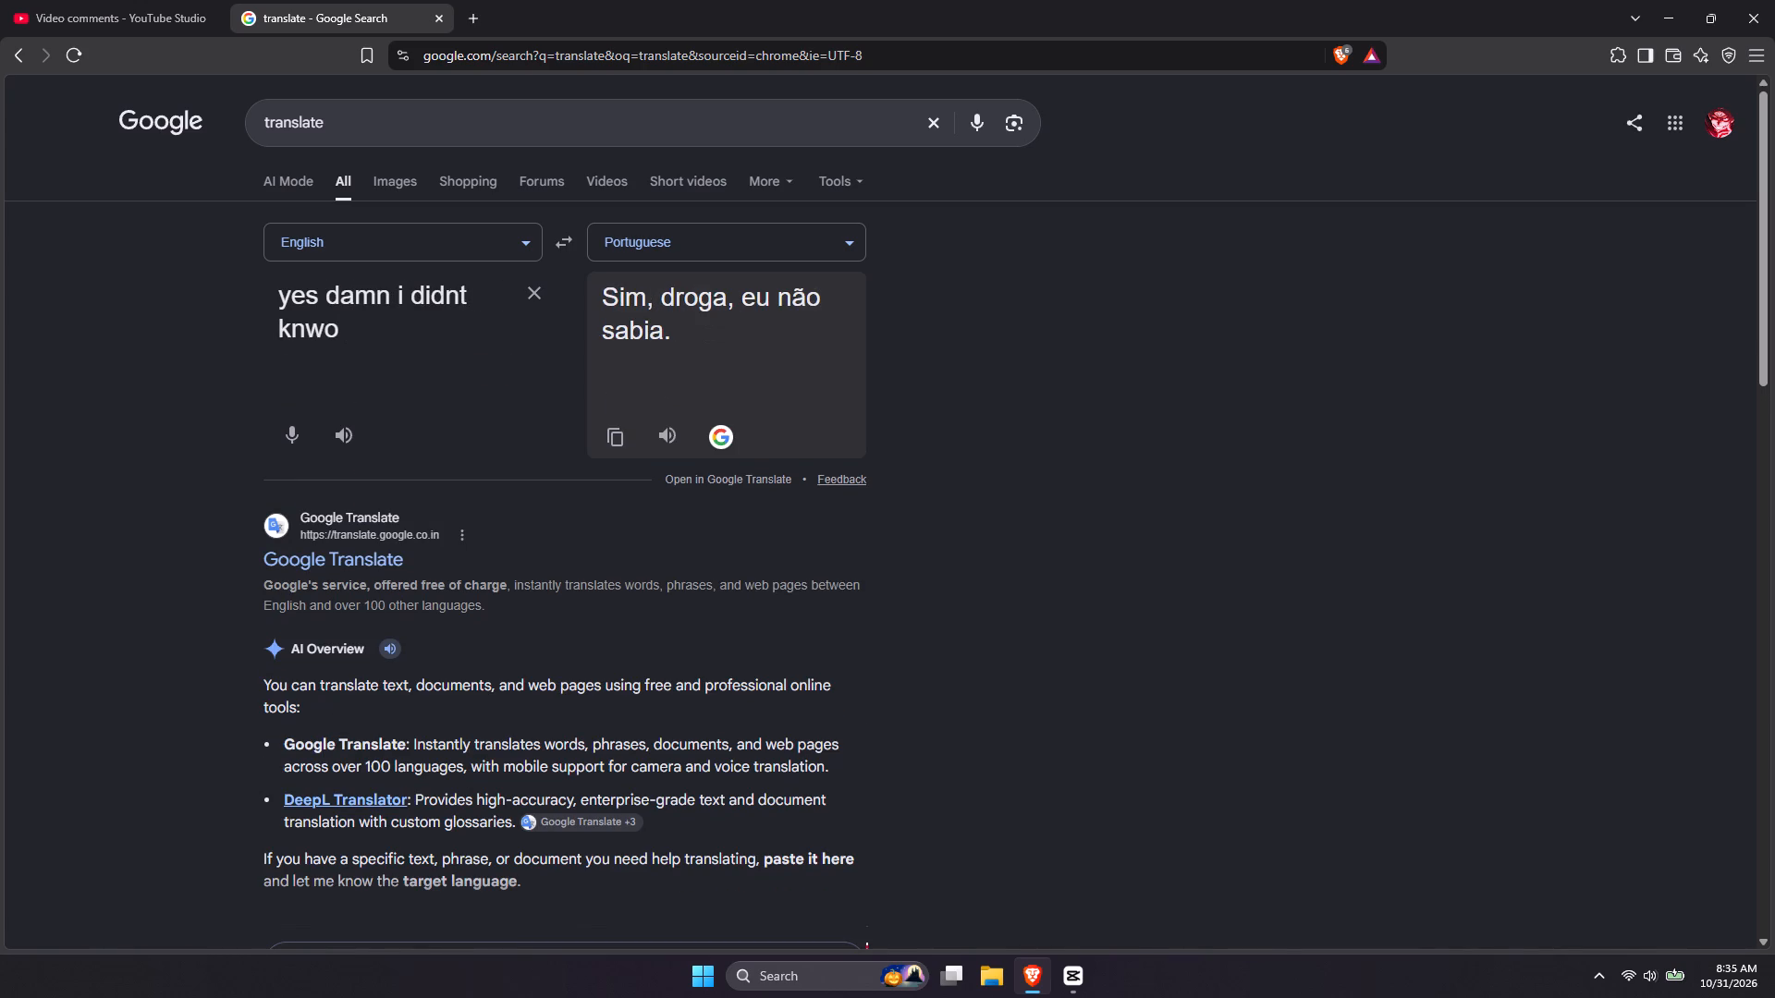
{"action": "left_click", "coordinate": [320, 293]}
{"action": "key", "text": "comma"}
{"action": "left_click", "coordinate": [357, 336]}
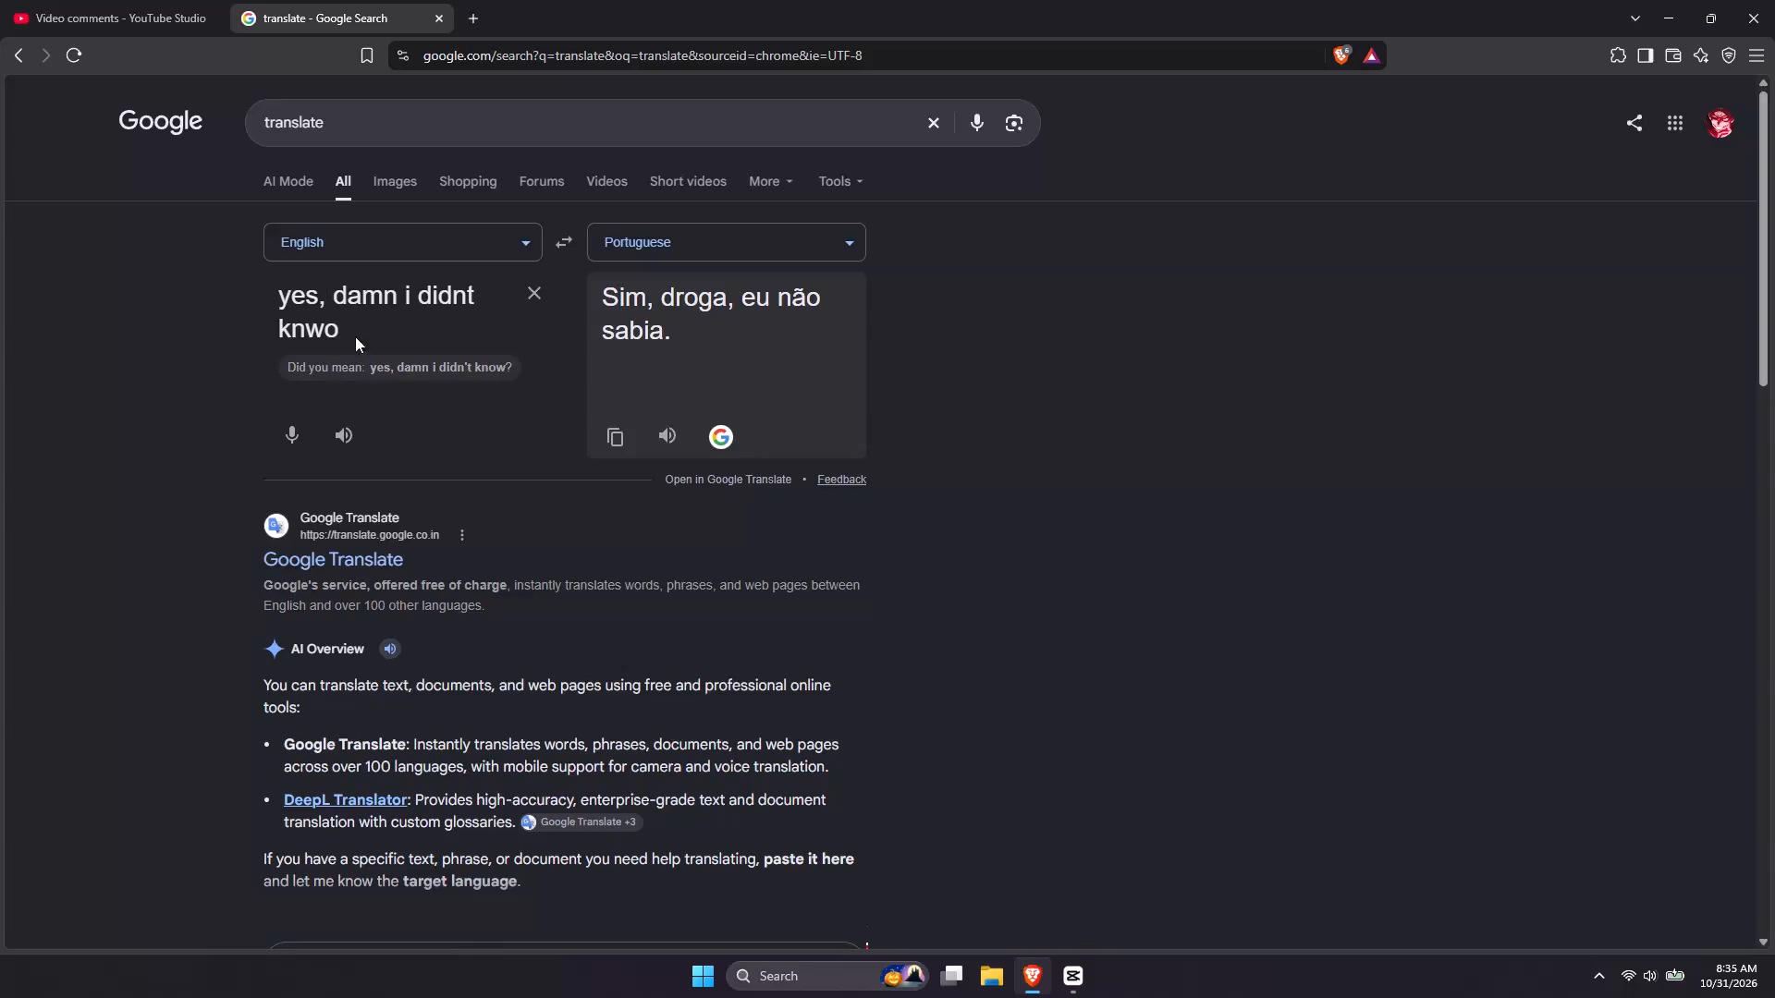
{"action": "key", "text": "BackSpace"}
{"action": "key", "text": "BackSpace"}
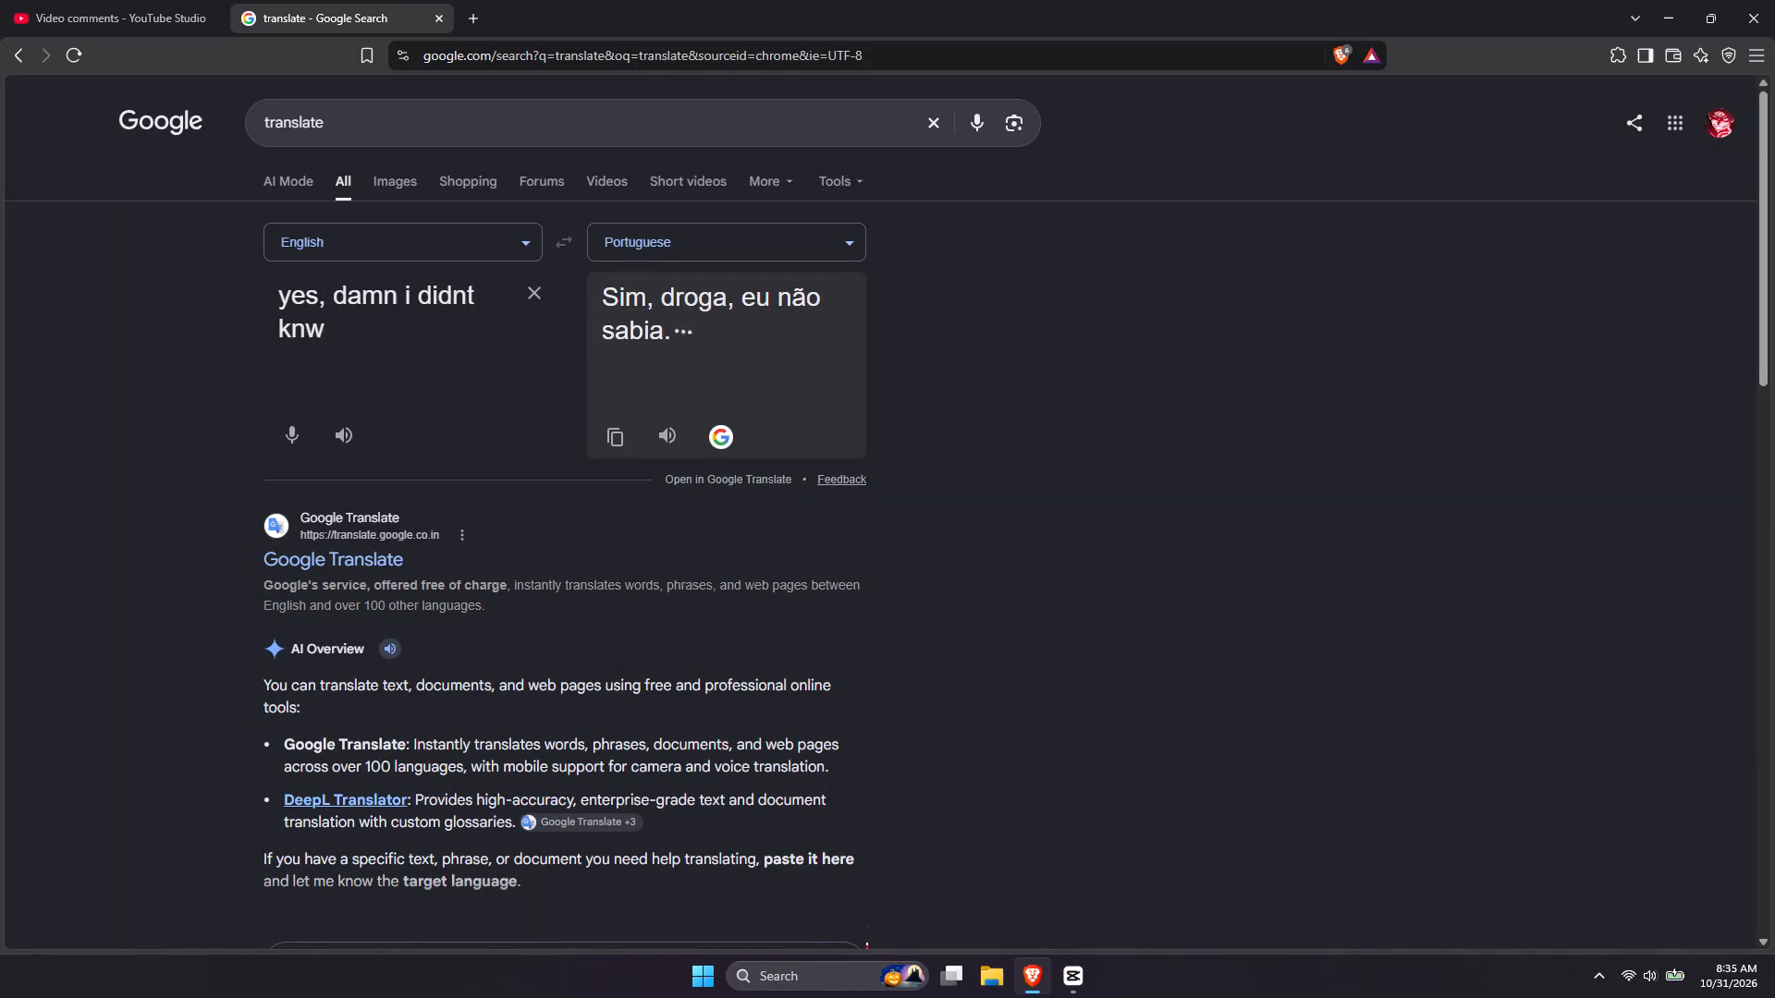
{"action": "key", "text": "BackSpace"}
{"action": "type", "text": "ow"}
{"action": "key", "text": "space"}
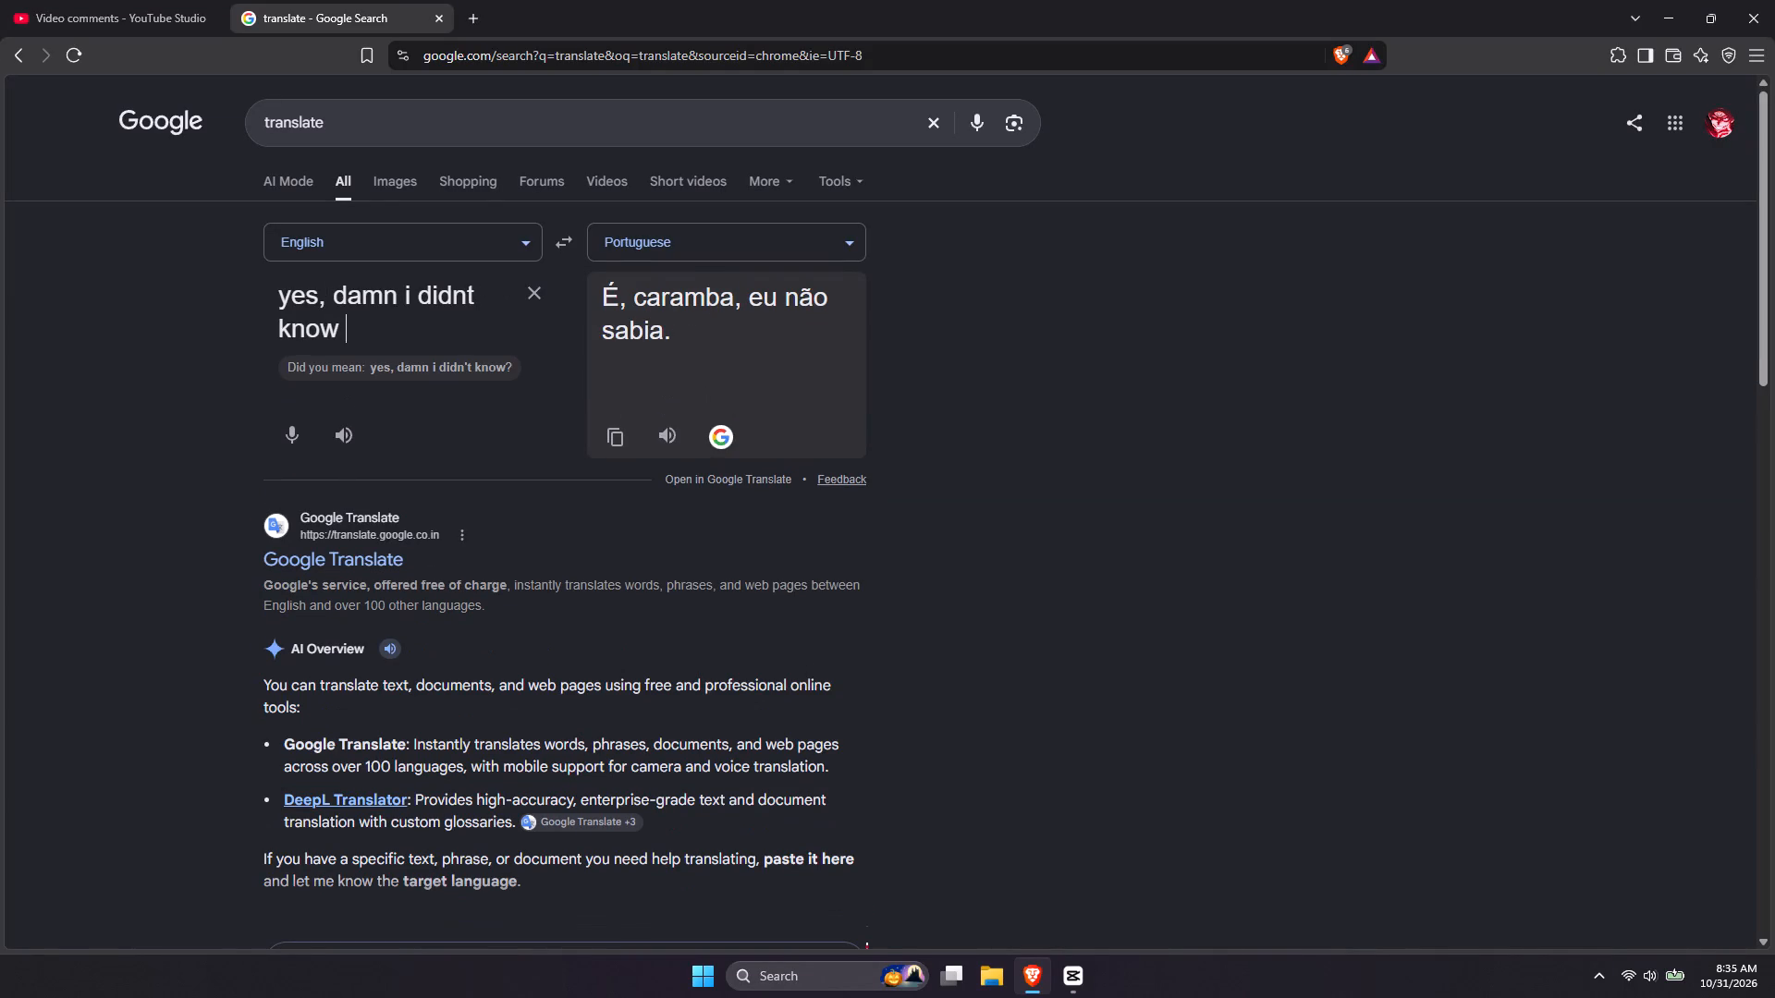
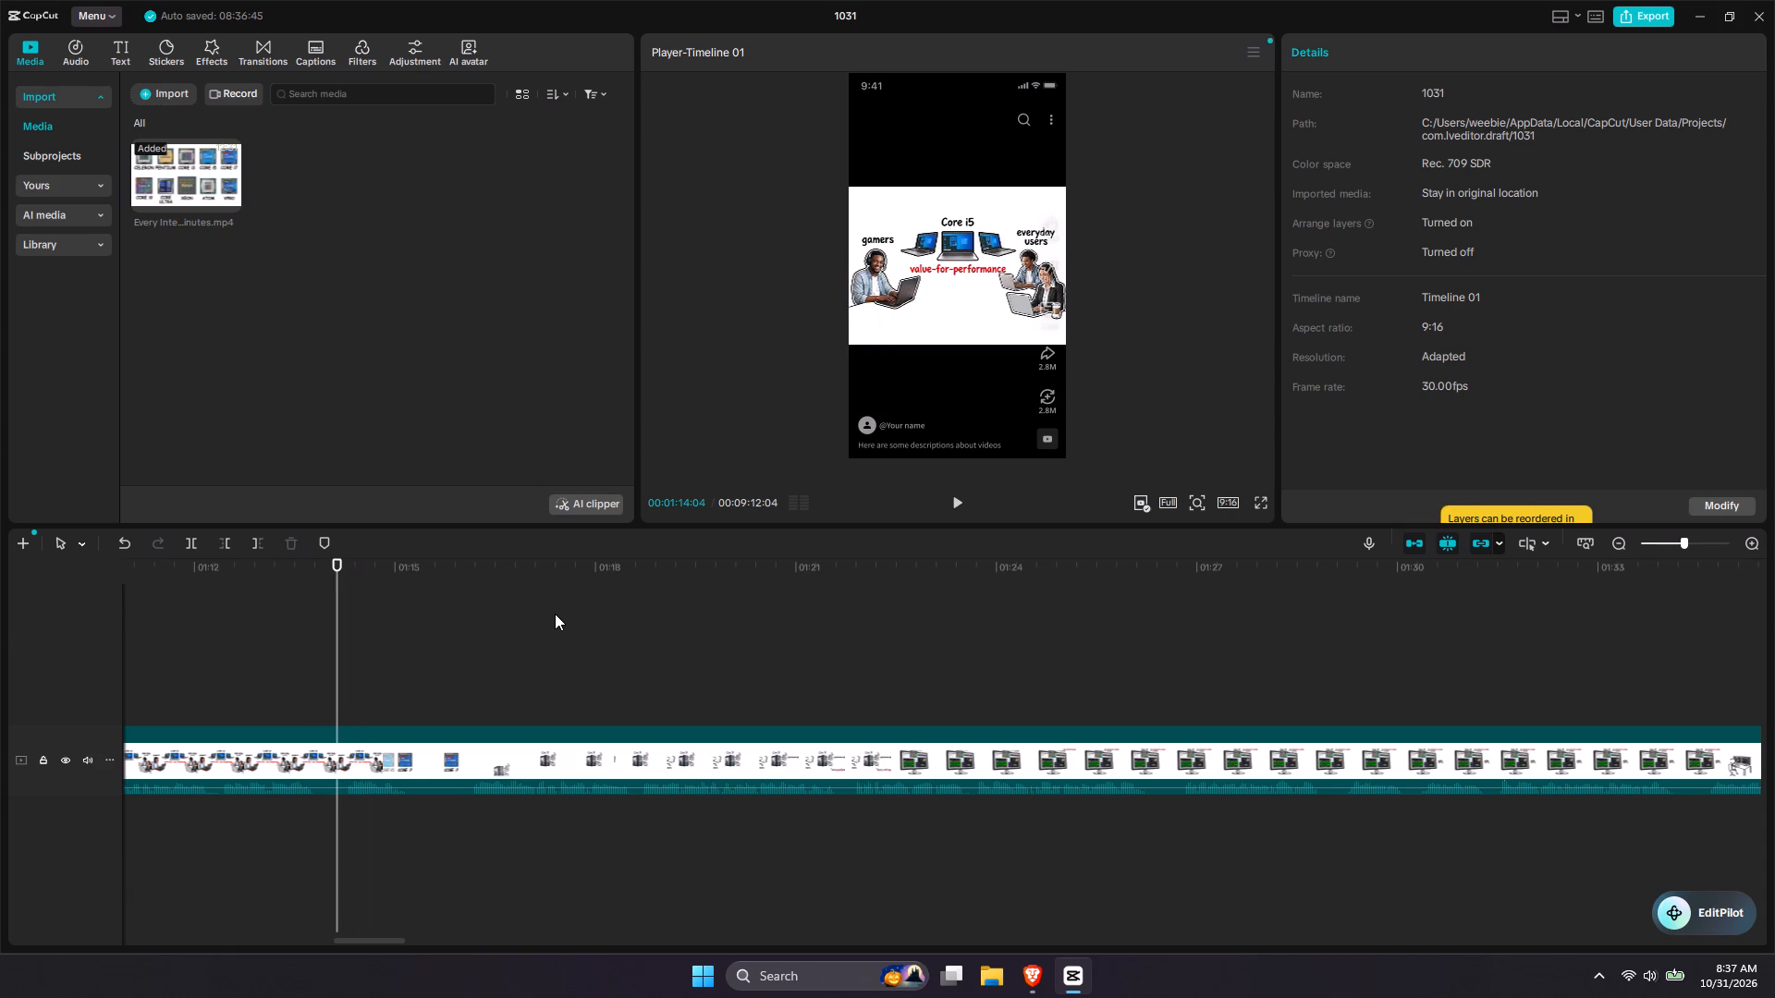
Split the clip at the playhead, 00:01:14:04, and delete all the footage after the cut.
{"action": "left_click", "coordinate": [188, 540]}
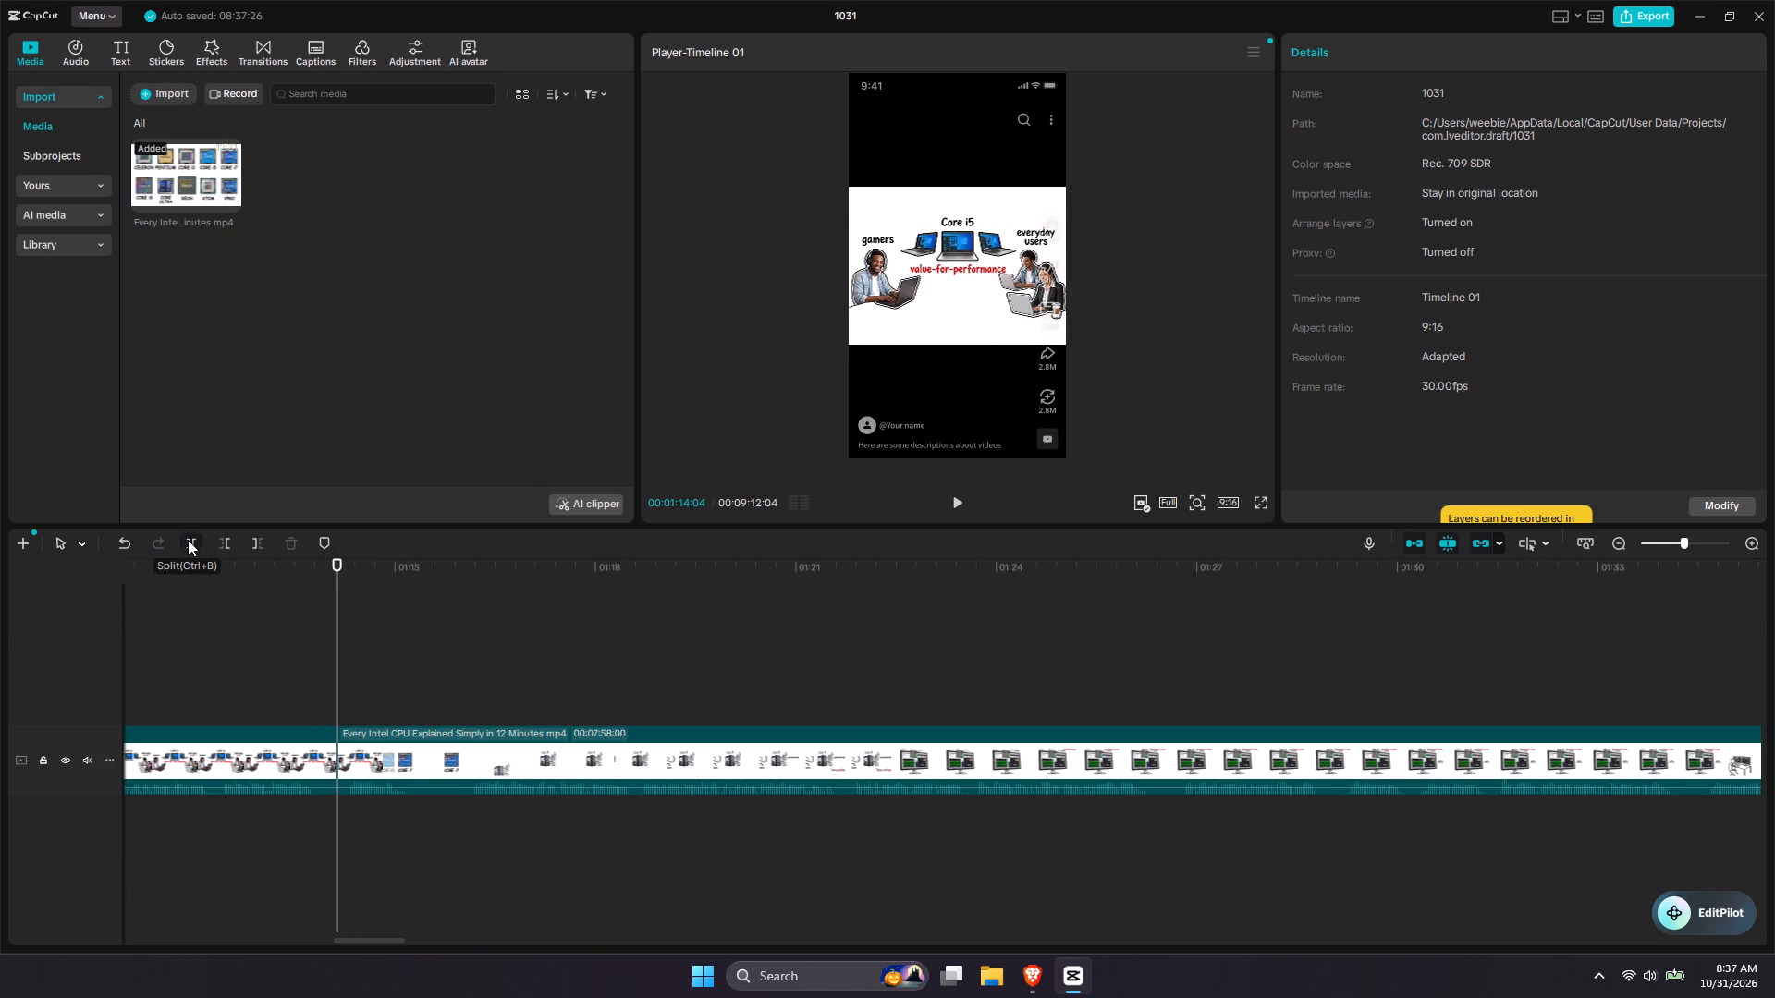
{"action": "left_click", "coordinate": [490, 765]}
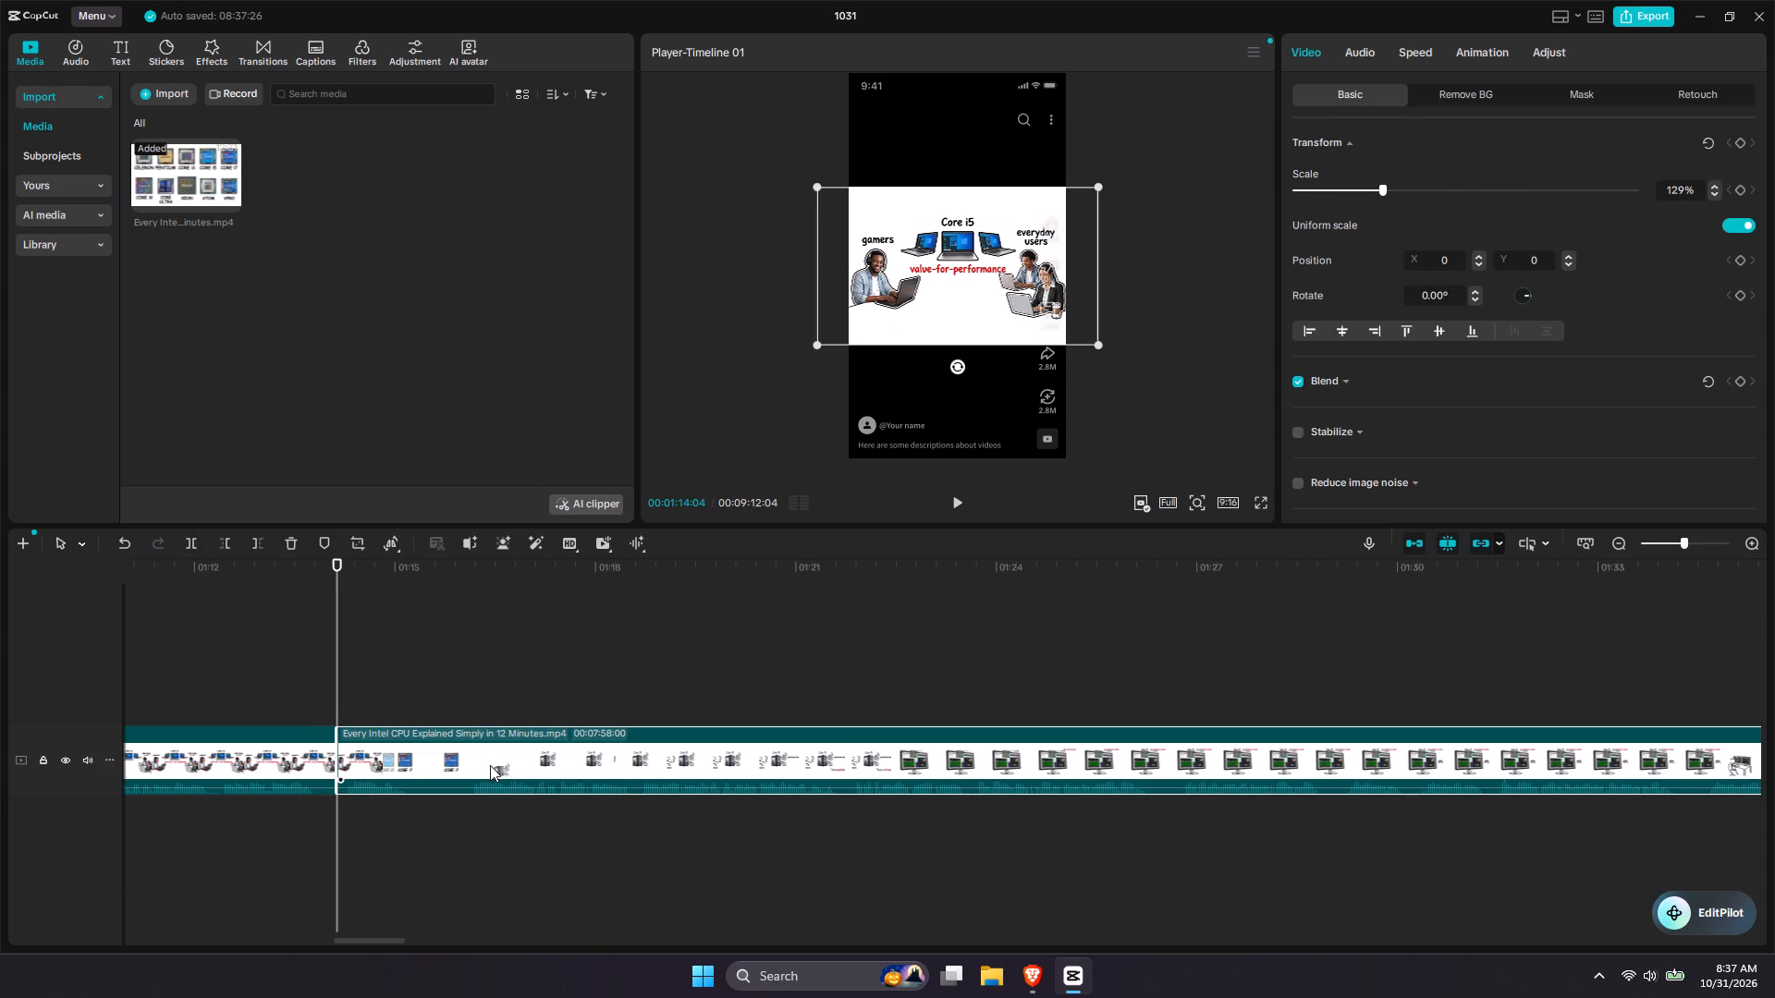
{"action": "key", "text": "Delete"}
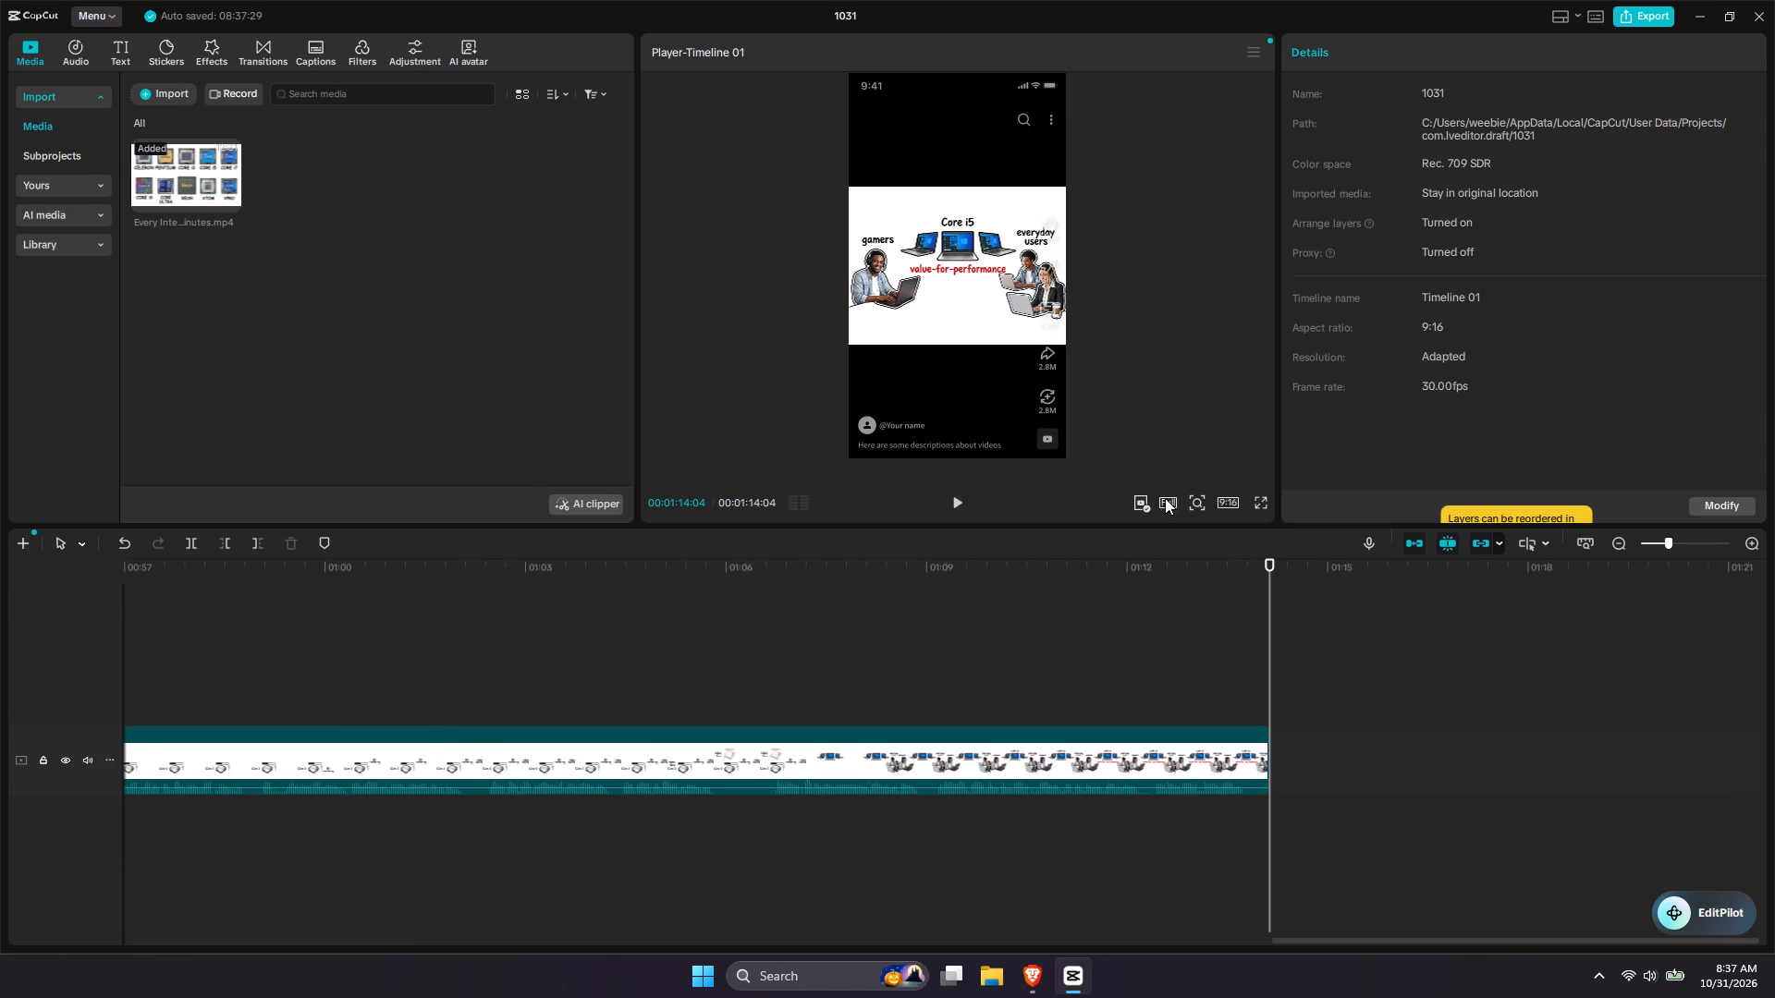
Start exporting the short and name the file "vid 1 short 4".
{"action": "left_click", "coordinate": [1631, 15]}
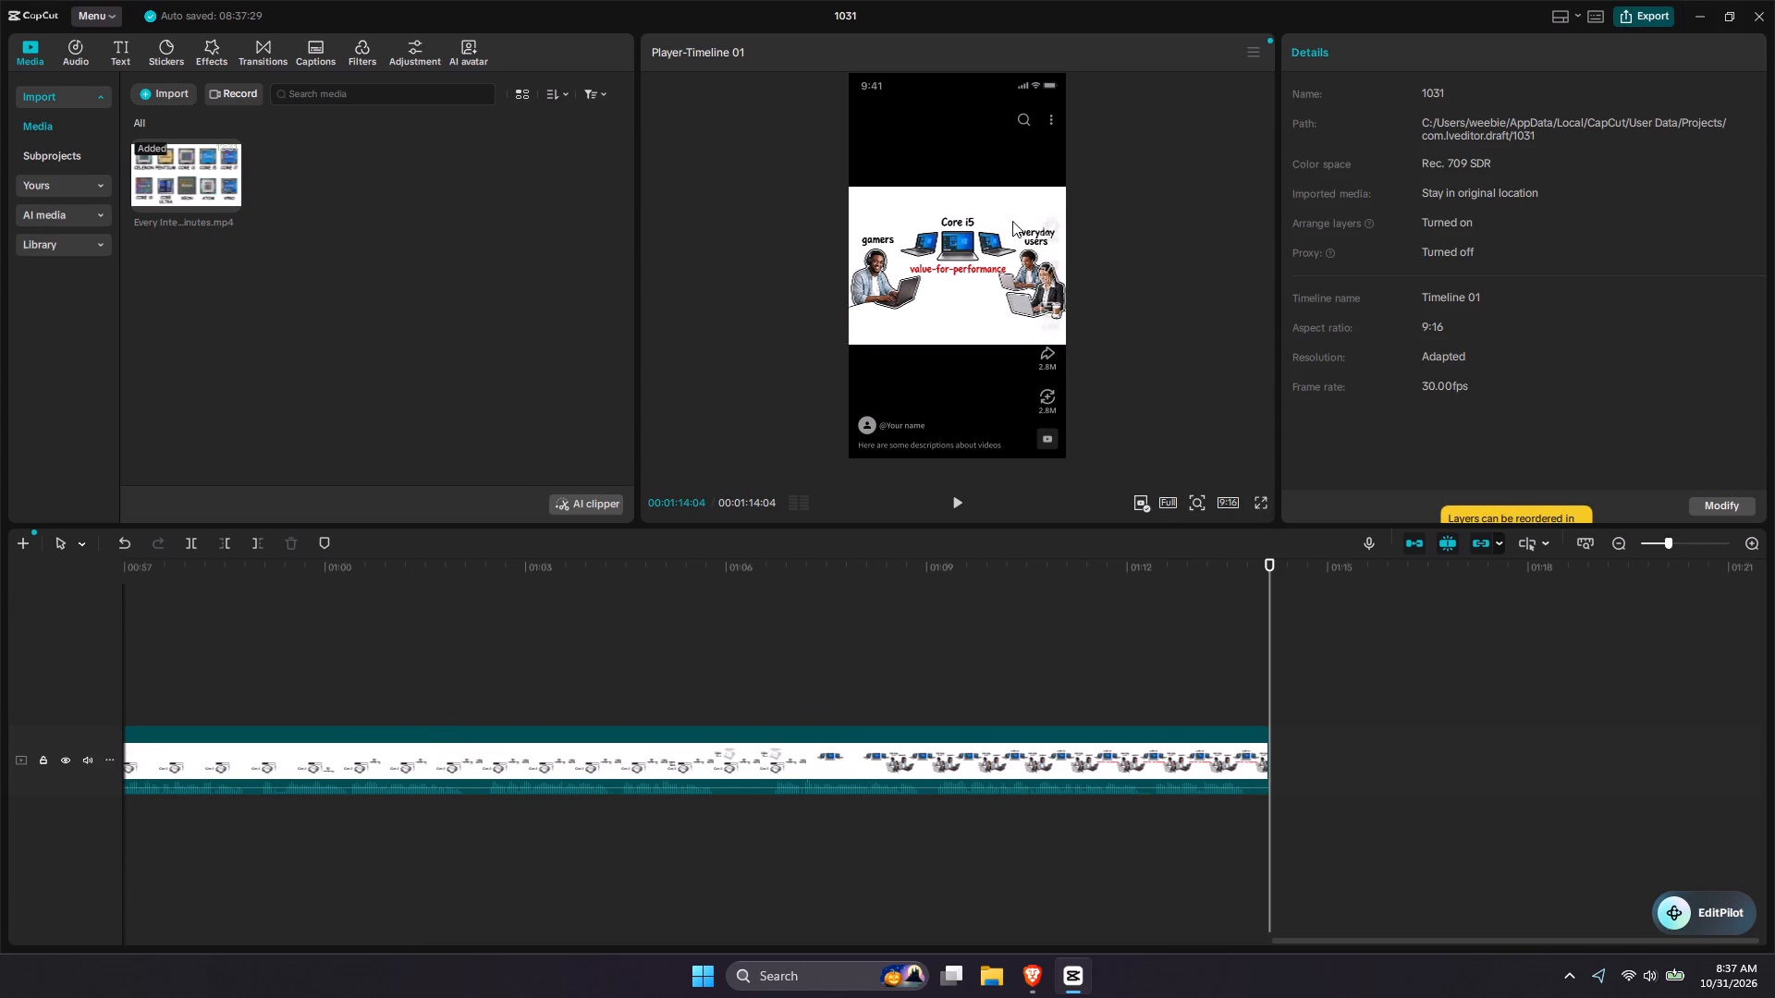
{"action": "double_click", "coordinate": [1045, 262]}
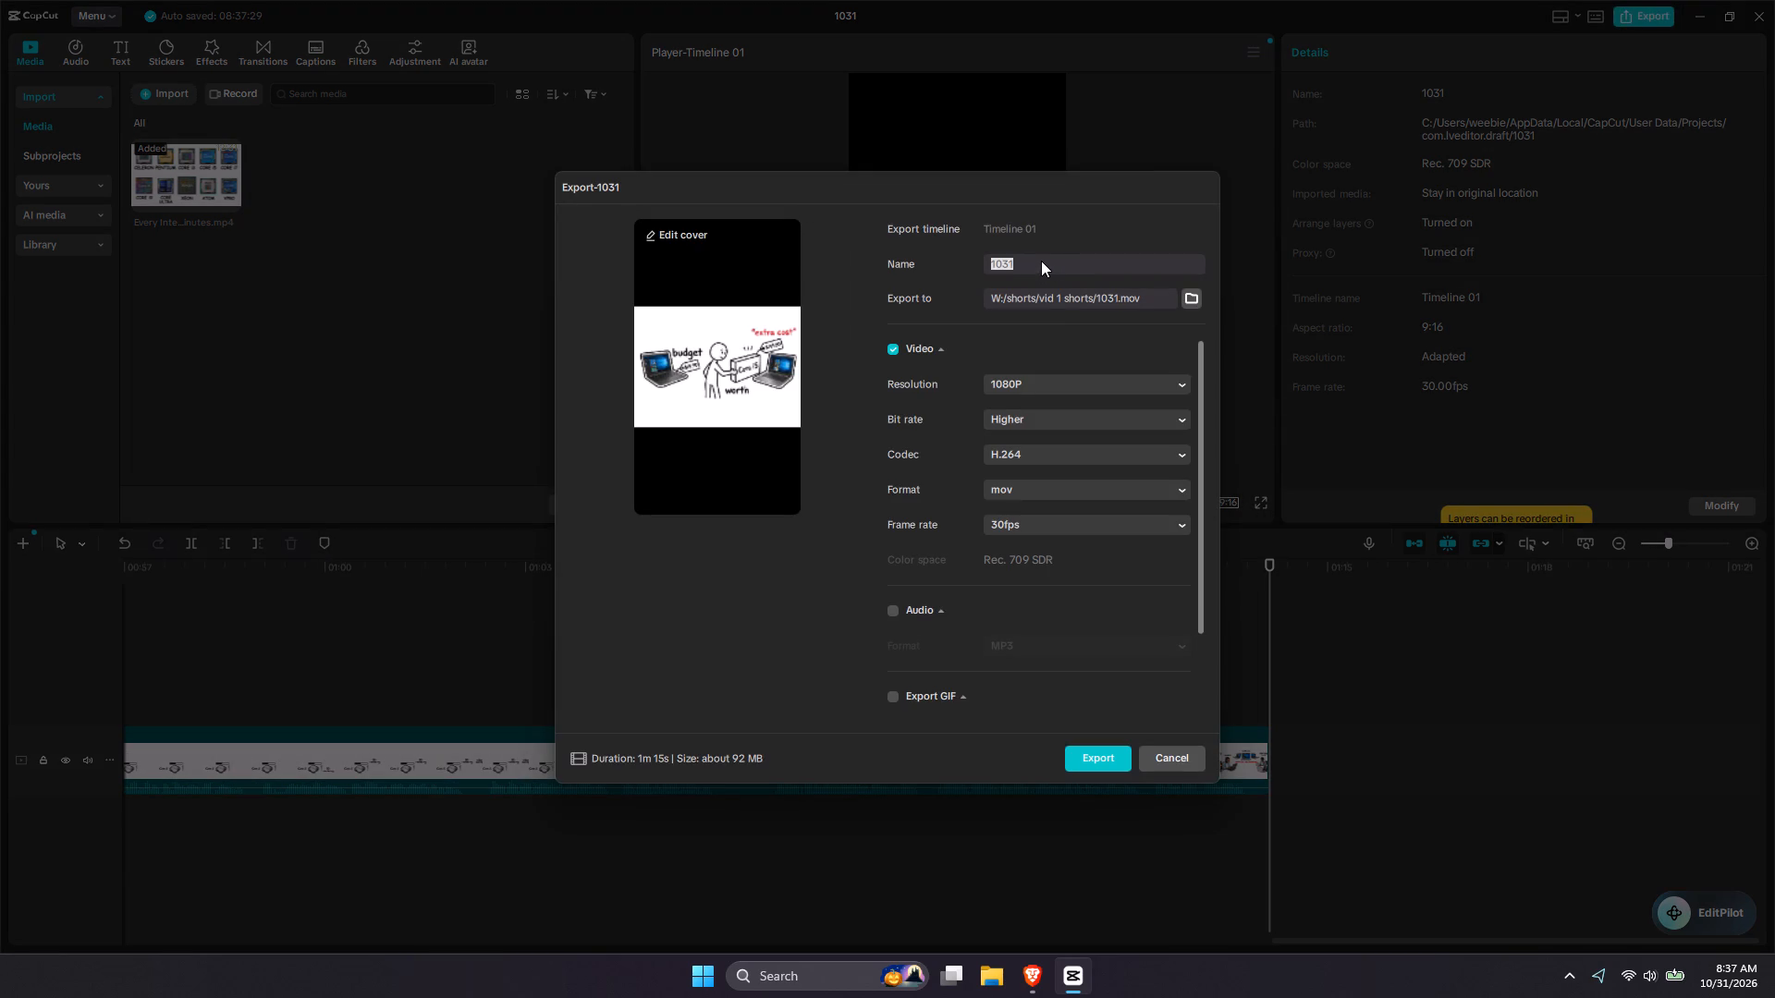
{"action": "type", "text": "vid 1 short"}
{"action": "key", "text": "space"}
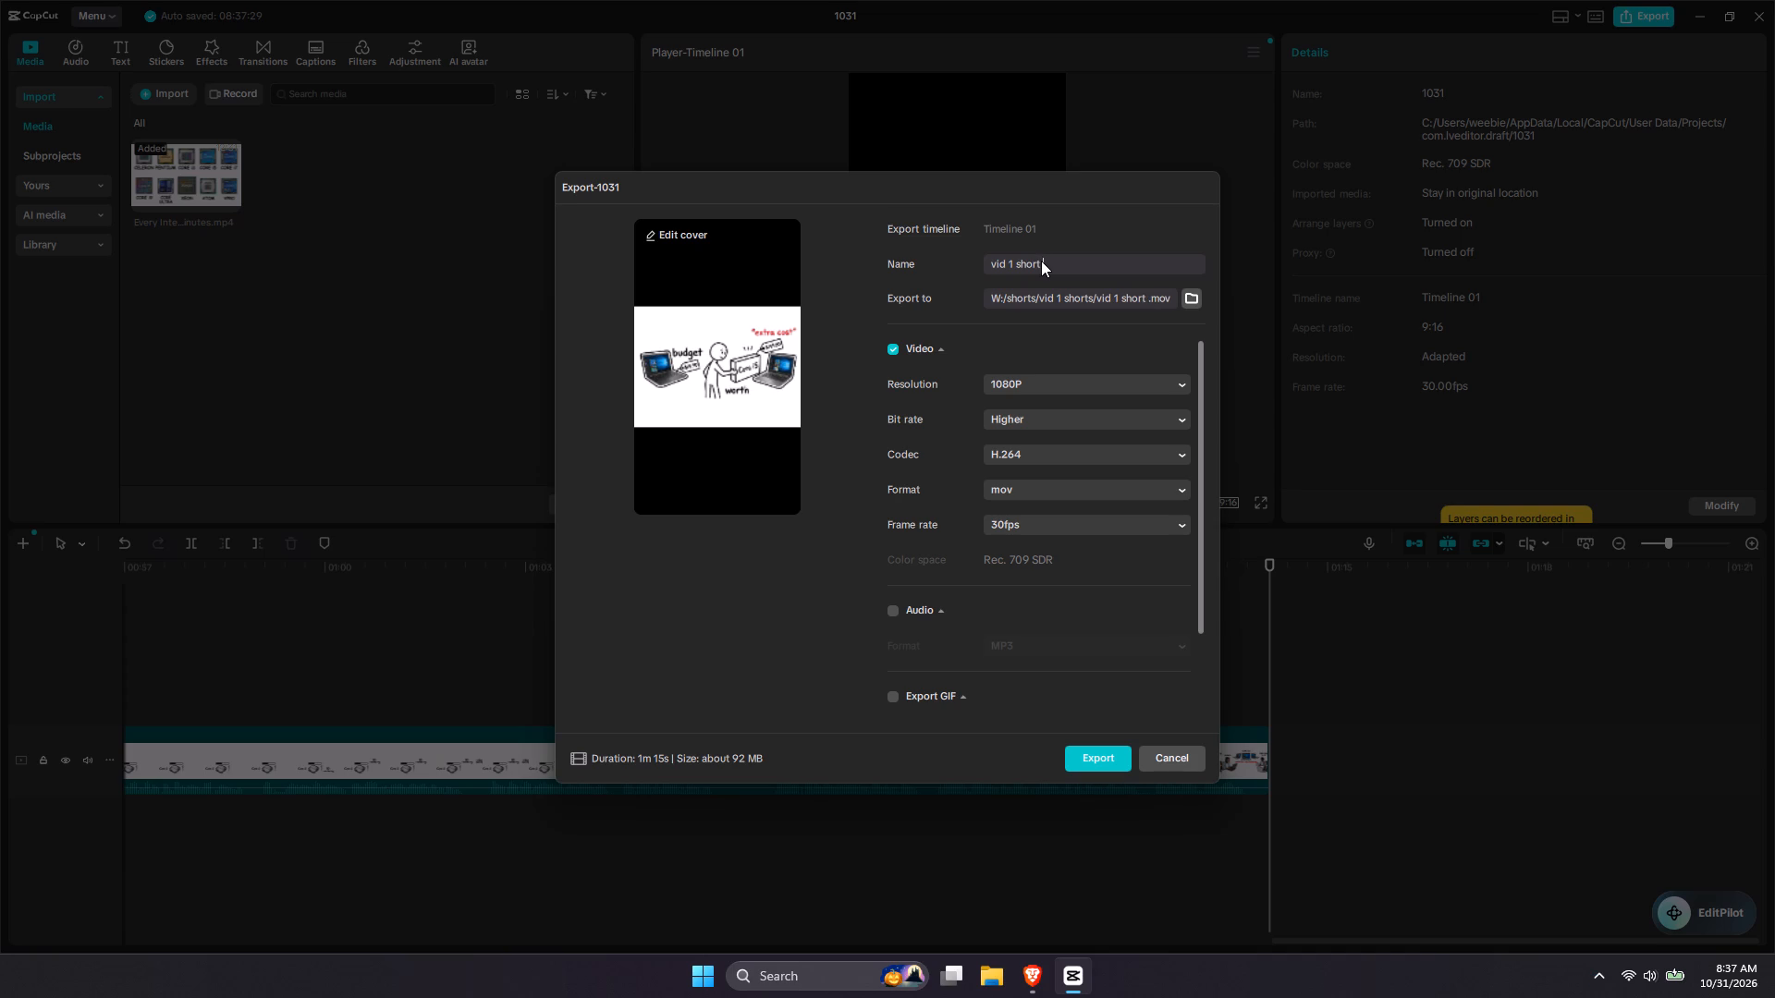
{"action": "key", "text": "4"}
Browse the export destination folder "vid 1 shorts" on the W: drive to check its contents, keeping the existing path.
{"action": "left_click", "coordinate": [1197, 300]}
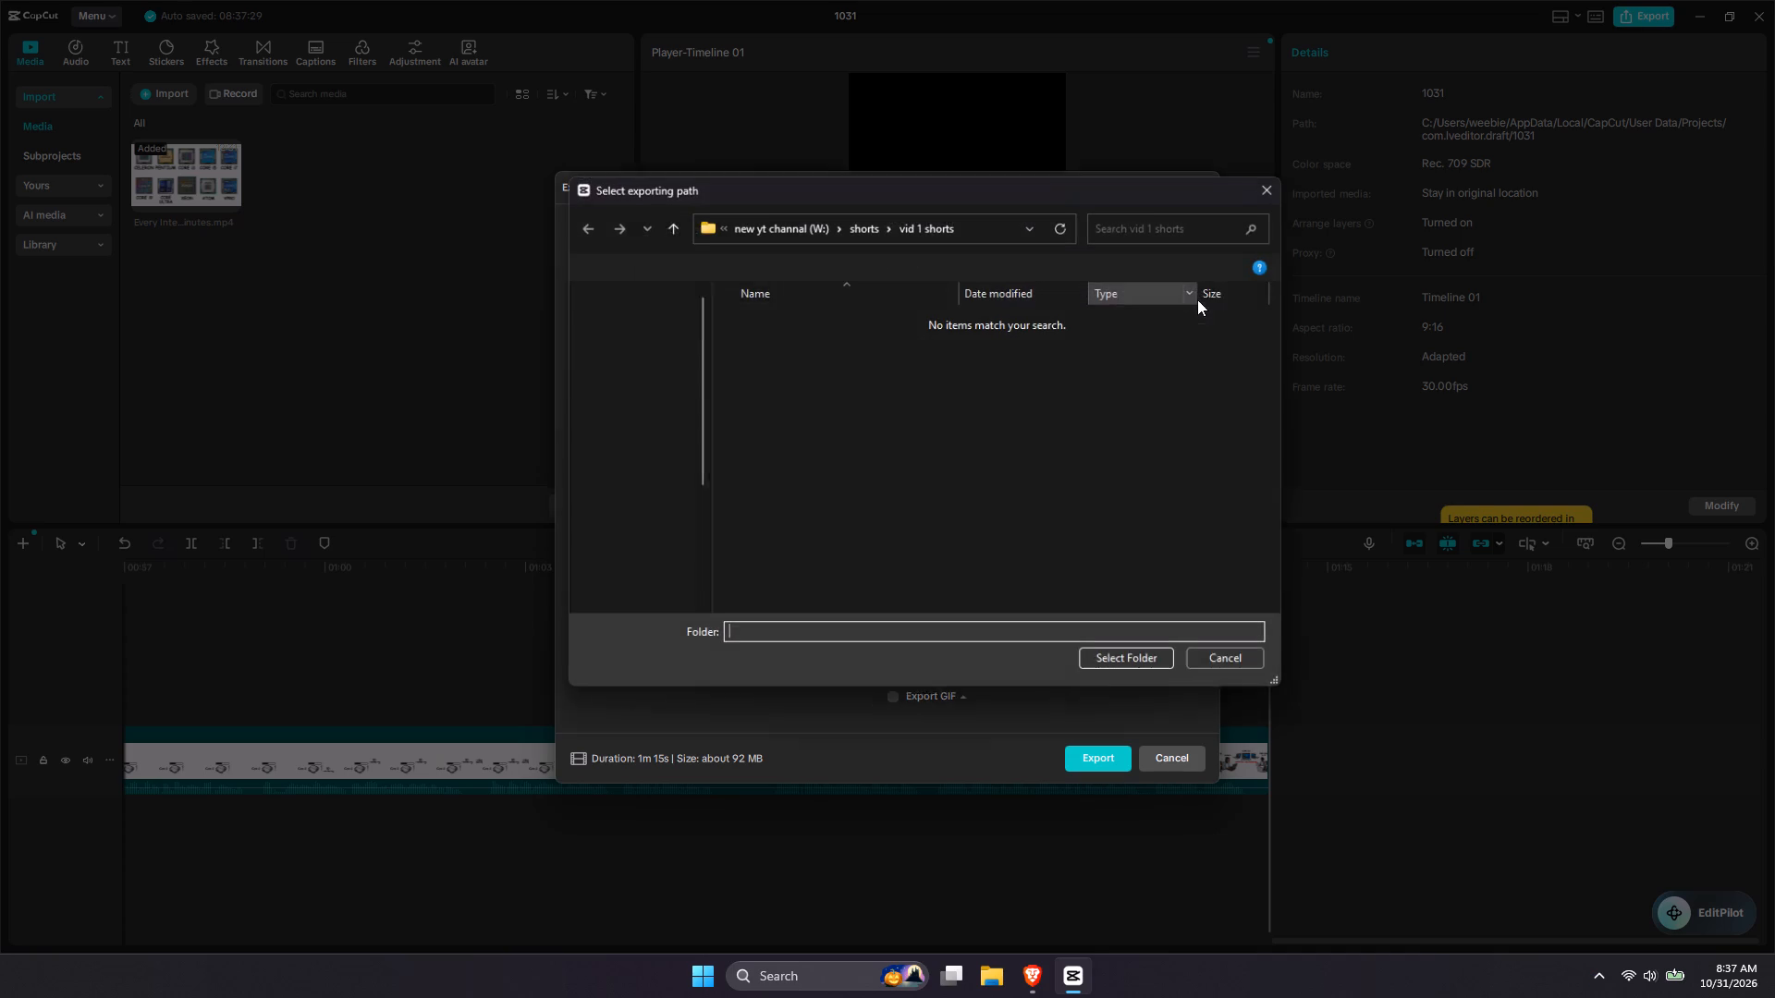
{"action": "left_click", "coordinate": [934, 224]}
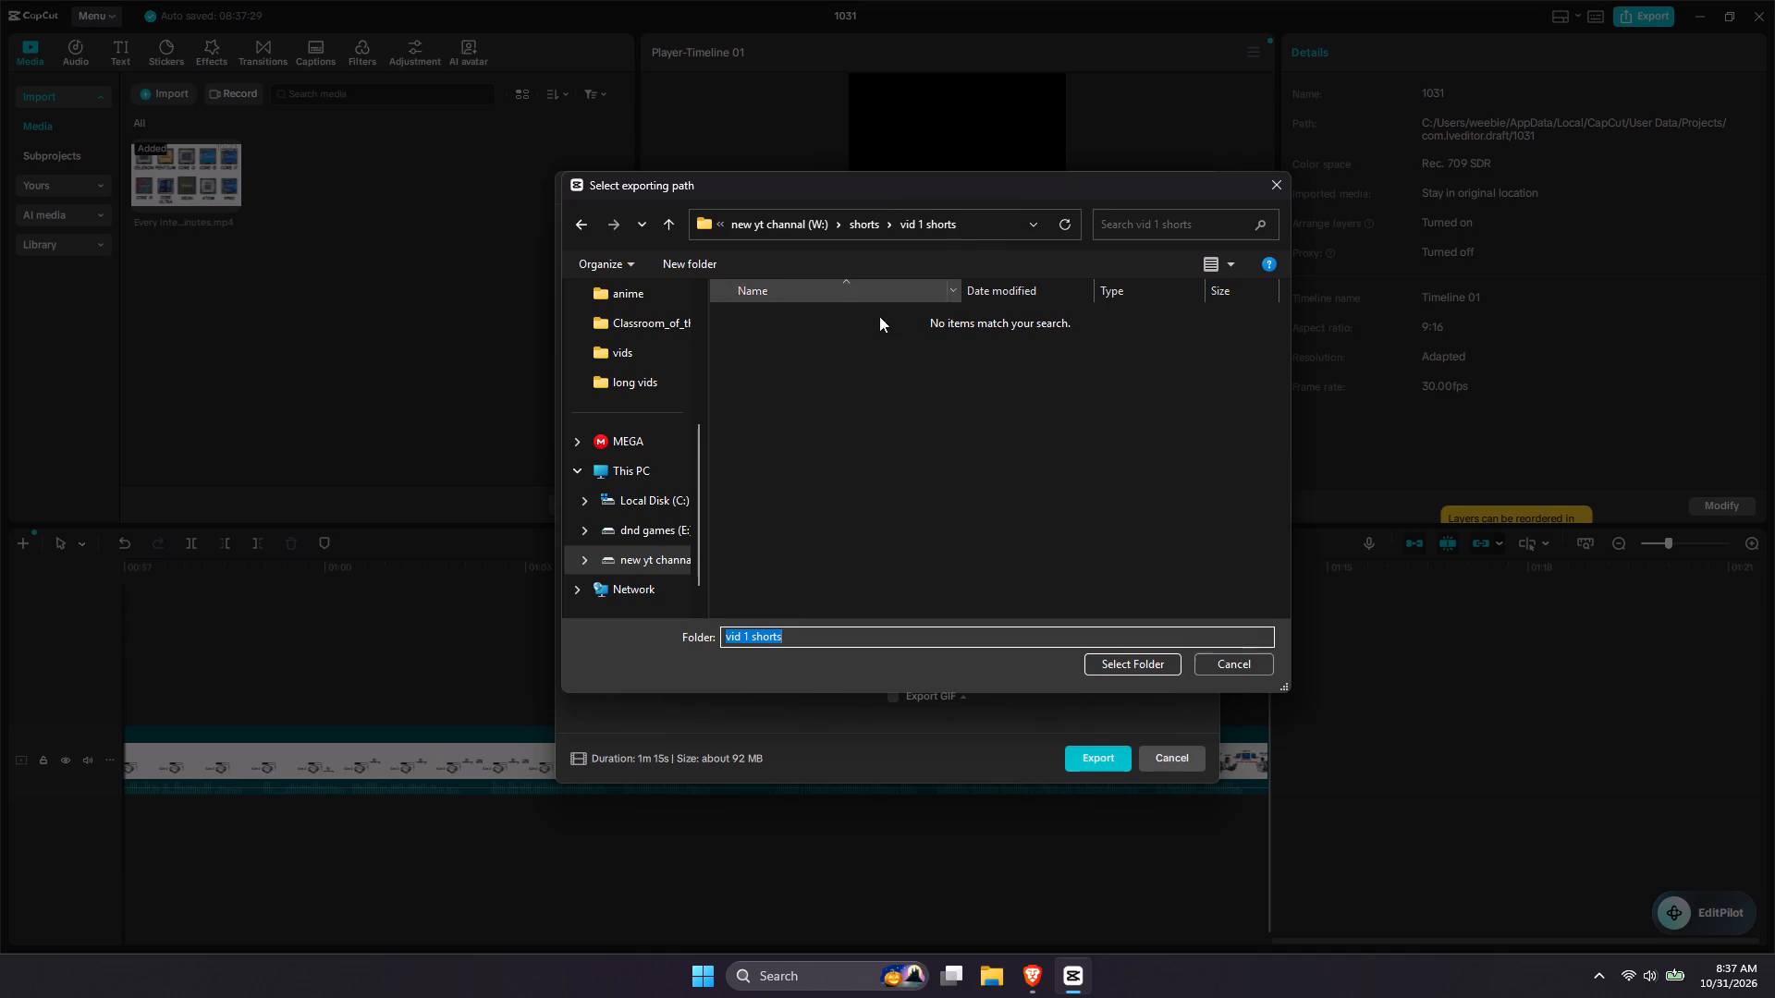
{"action": "left_click", "coordinate": [611, 559]}
{"action": "double_click", "coordinate": [813, 344]}
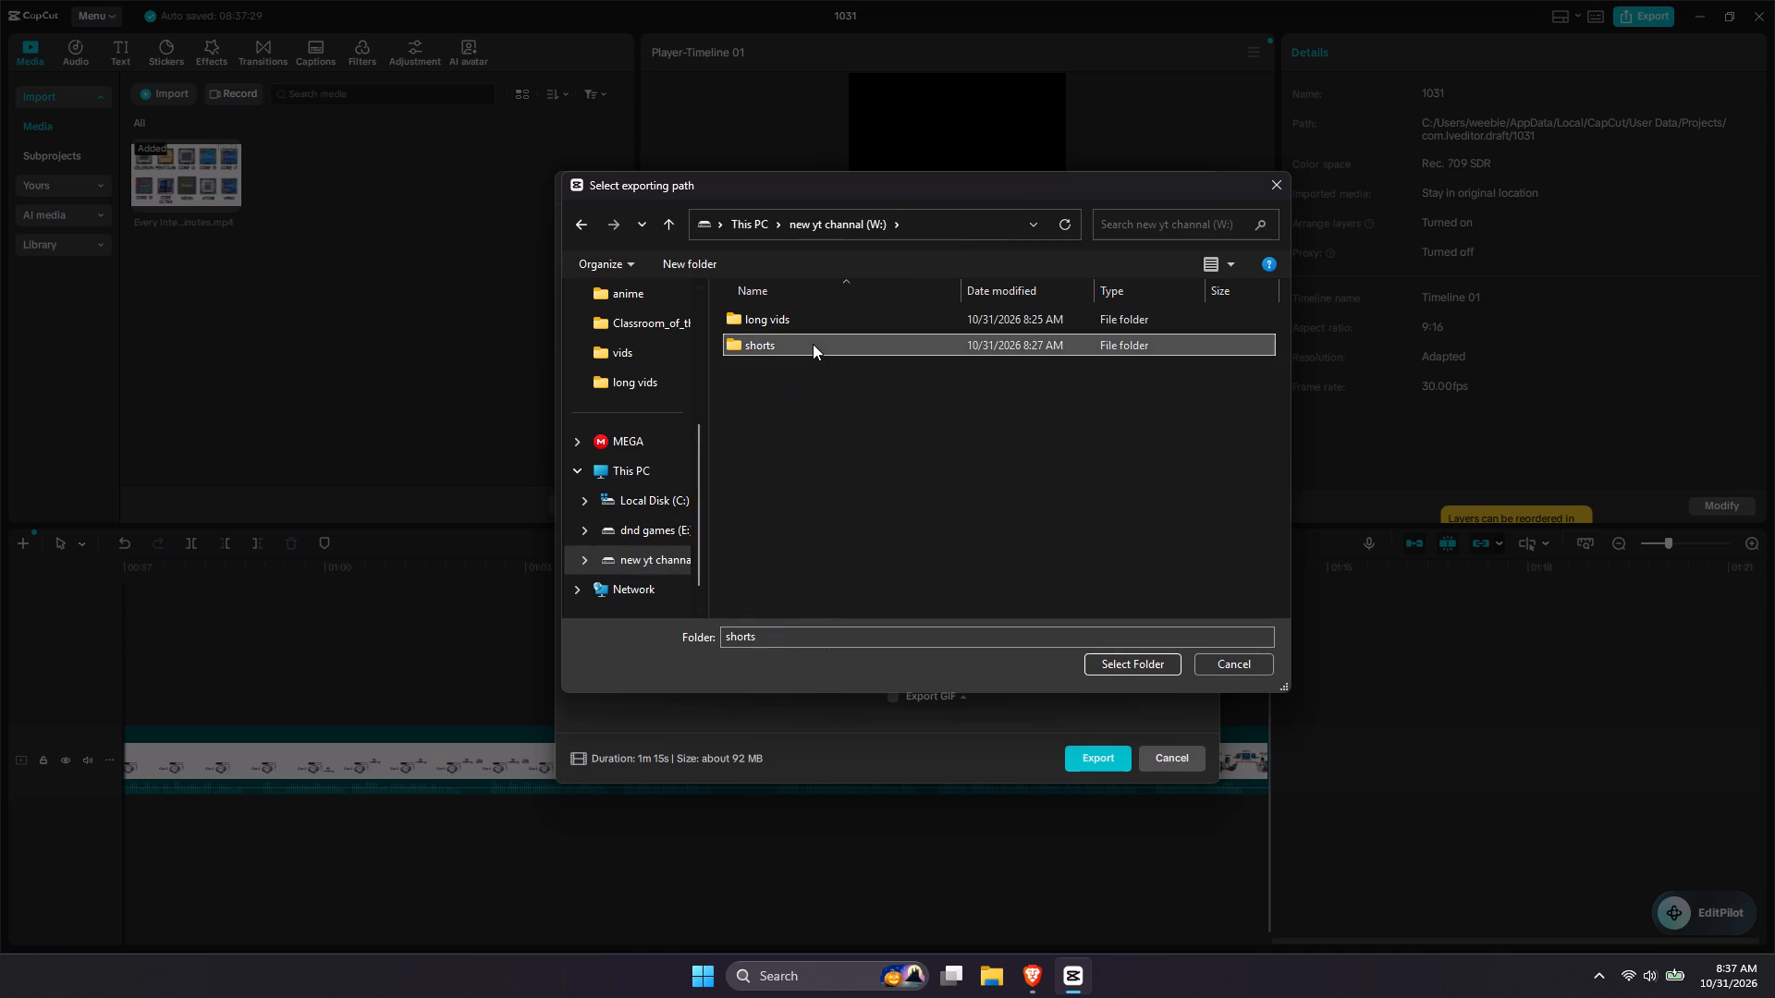
{"action": "double_click", "coordinate": [825, 329]}
{"action": "left_click_drag", "start_coordinate": [1028, 395], "coordinate": [1108, 409]}
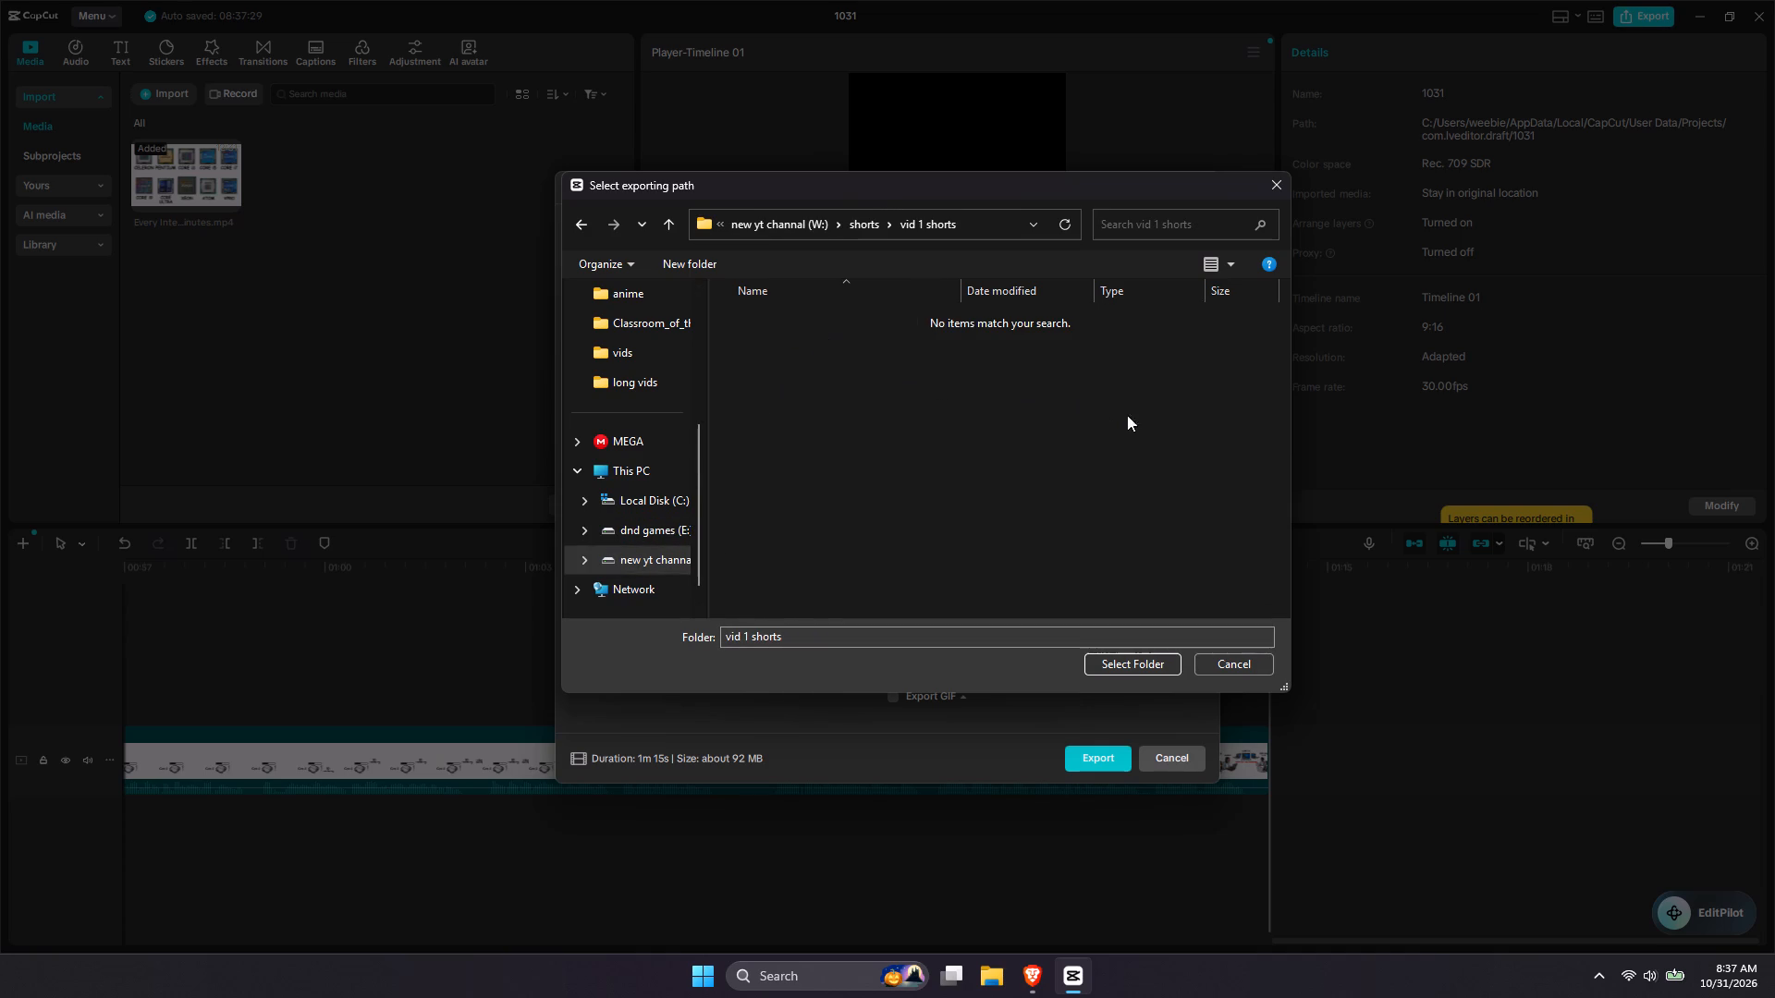
{"action": "left_click", "coordinate": [1226, 666]}
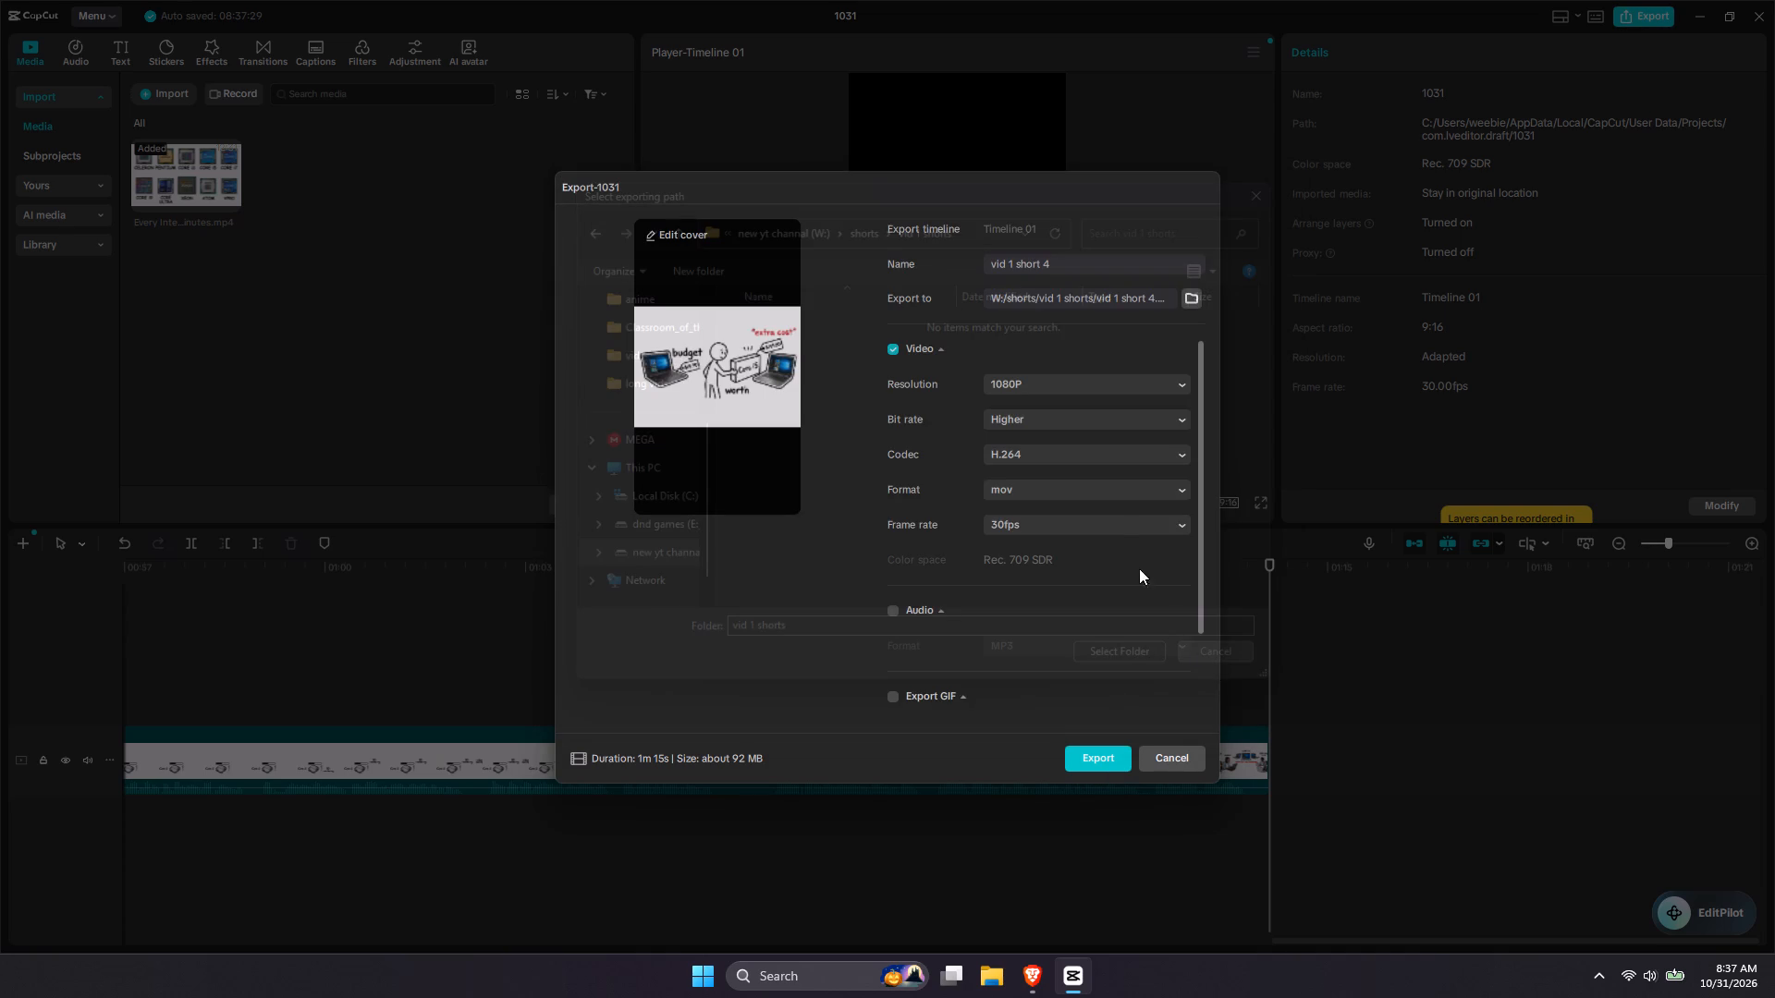
Set the export frame rate to 60fps and export the short.
{"action": "left_click", "coordinate": [1089, 529]}
{"action": "left_click", "coordinate": [1053, 739]}
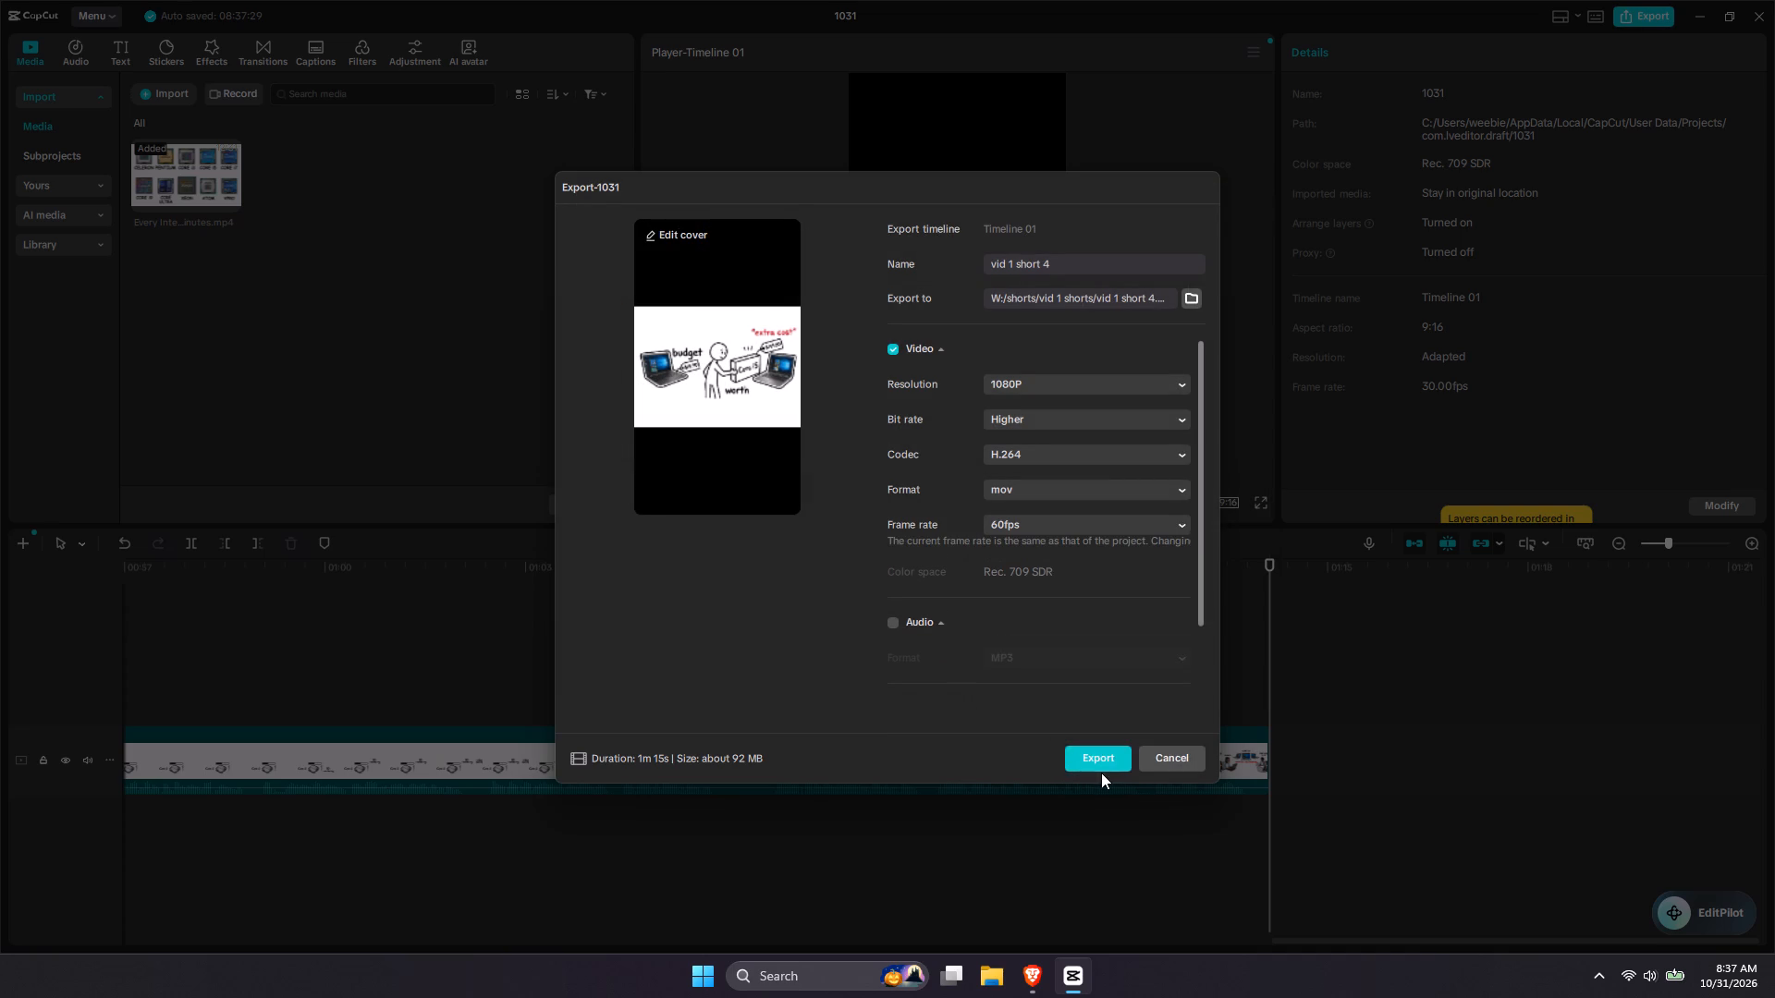
{"action": "left_click", "coordinate": [1096, 757]}
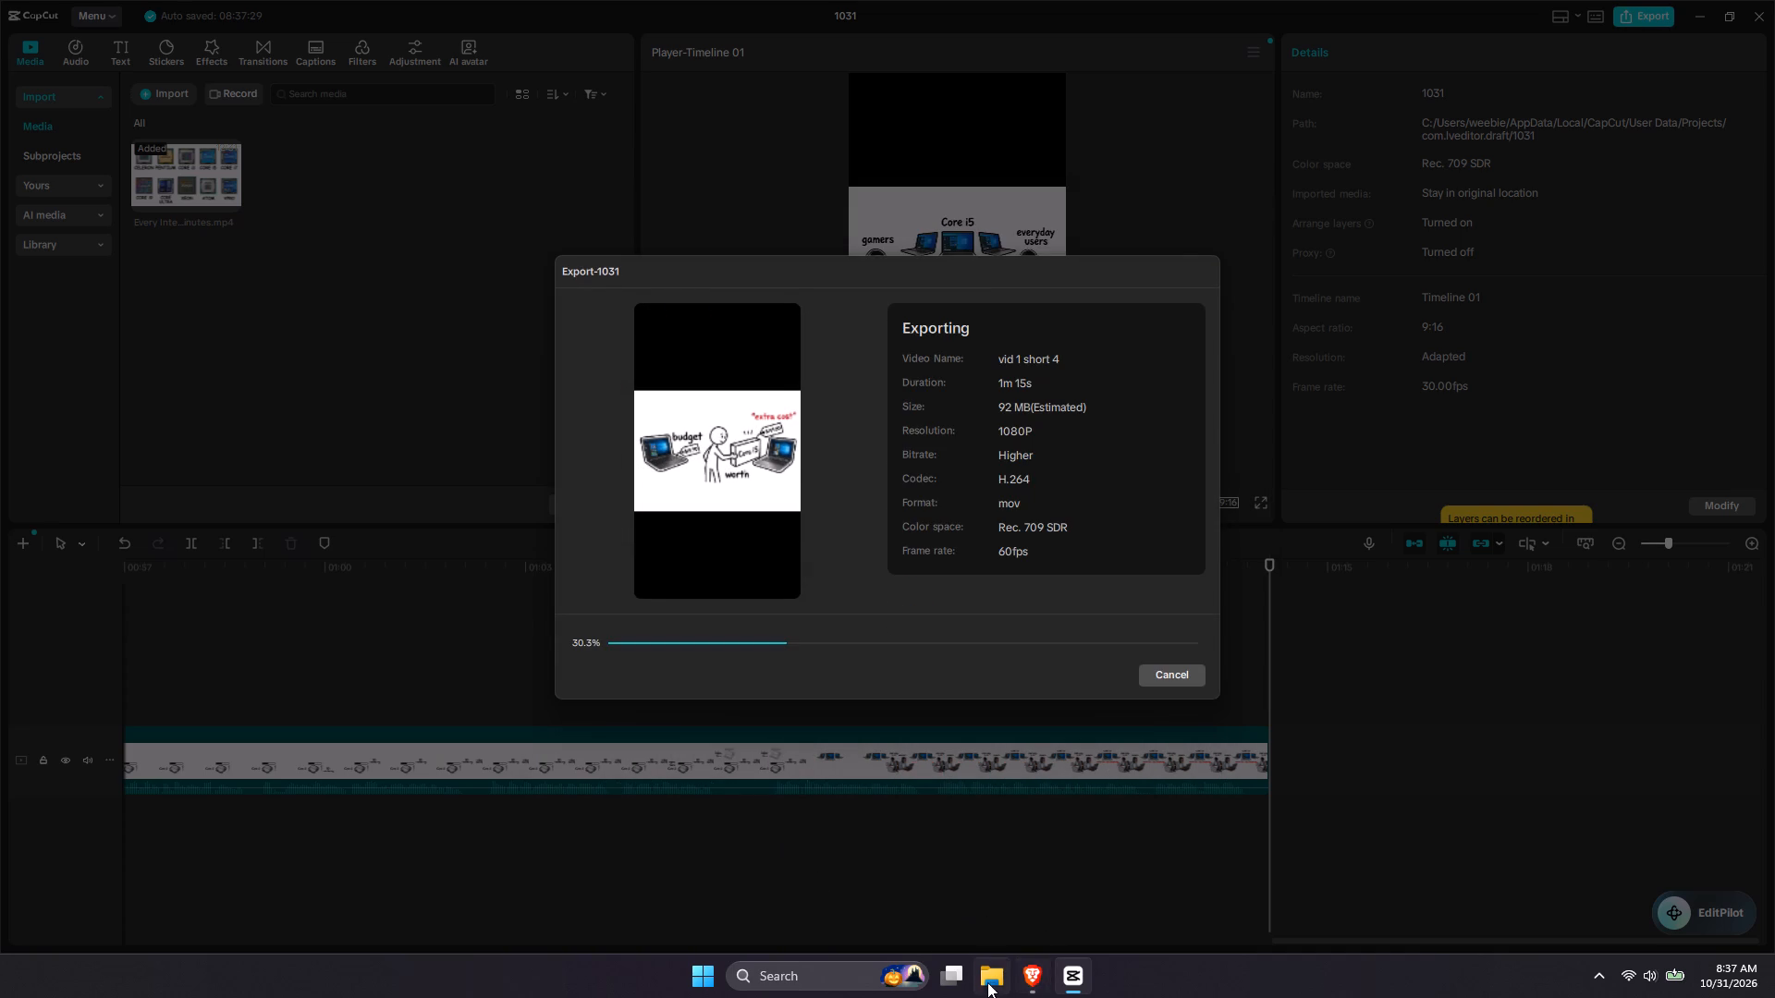
Switch to File Explorer and examine the files in shorts > vid 1 shorts on the "new yt channal (W:)" drive.
{"action": "left_click", "coordinate": [990, 982]}
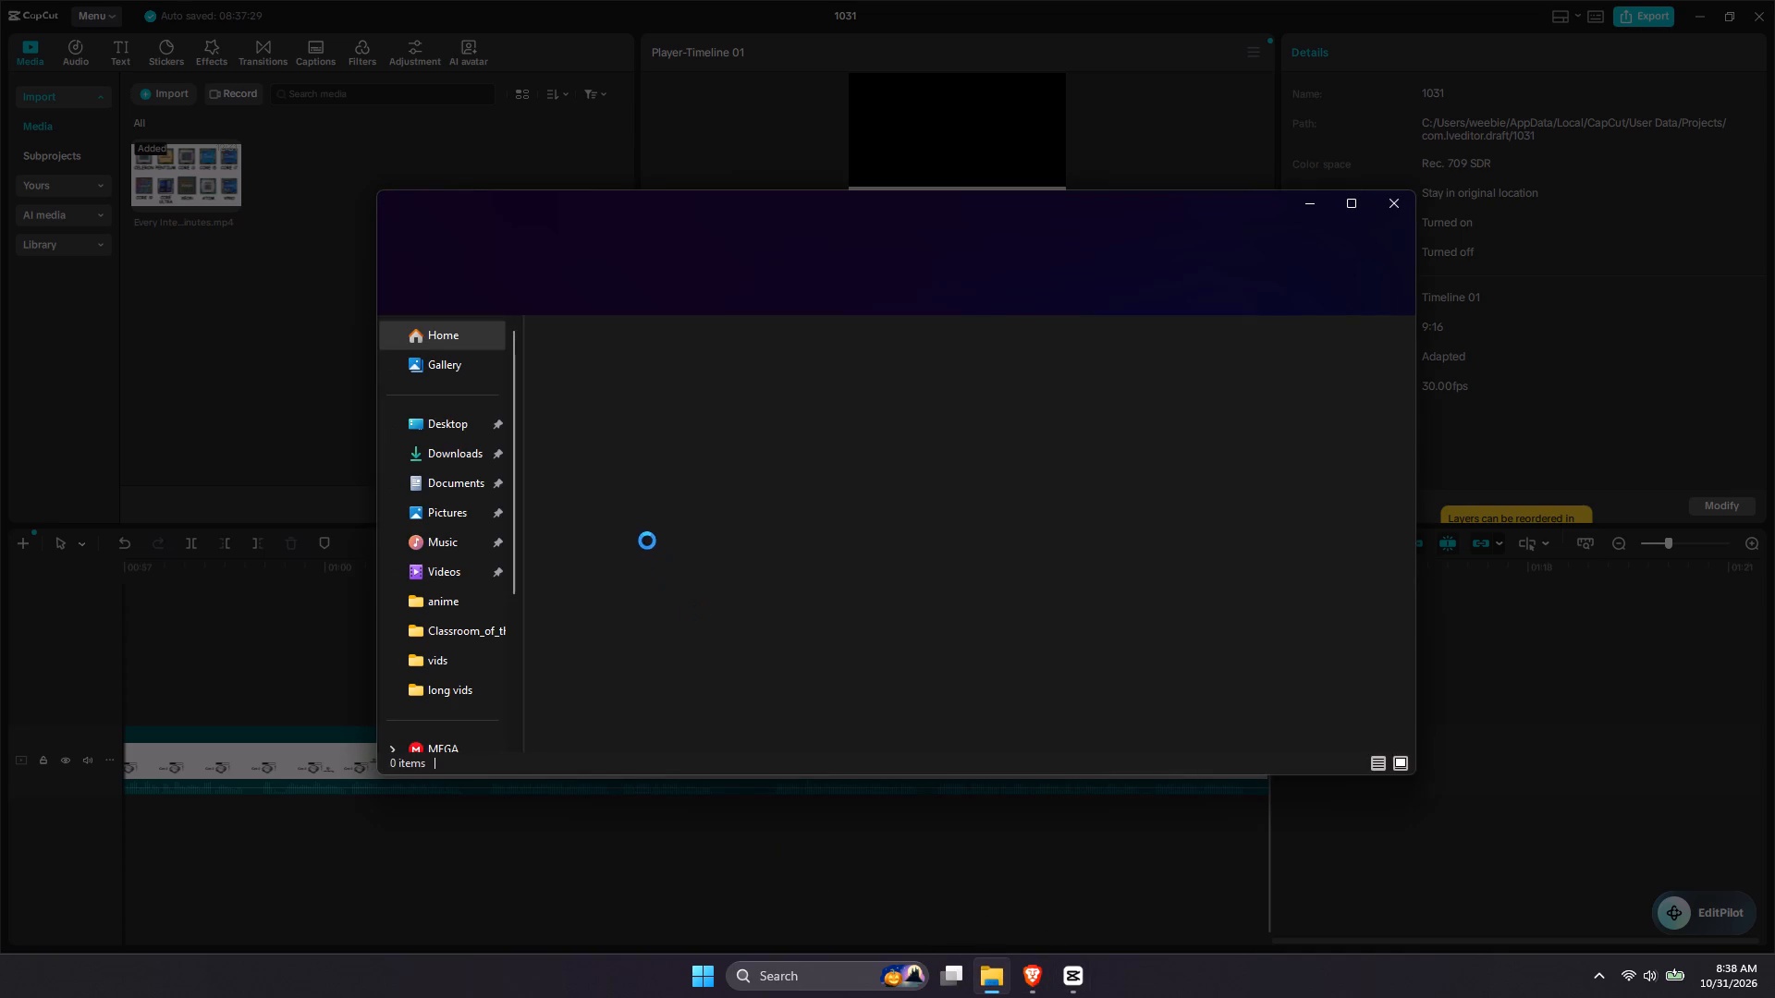
{"action": "scroll", "coordinate": [490, 676], "scroll_direction": "down", "scroll_amount": 19}
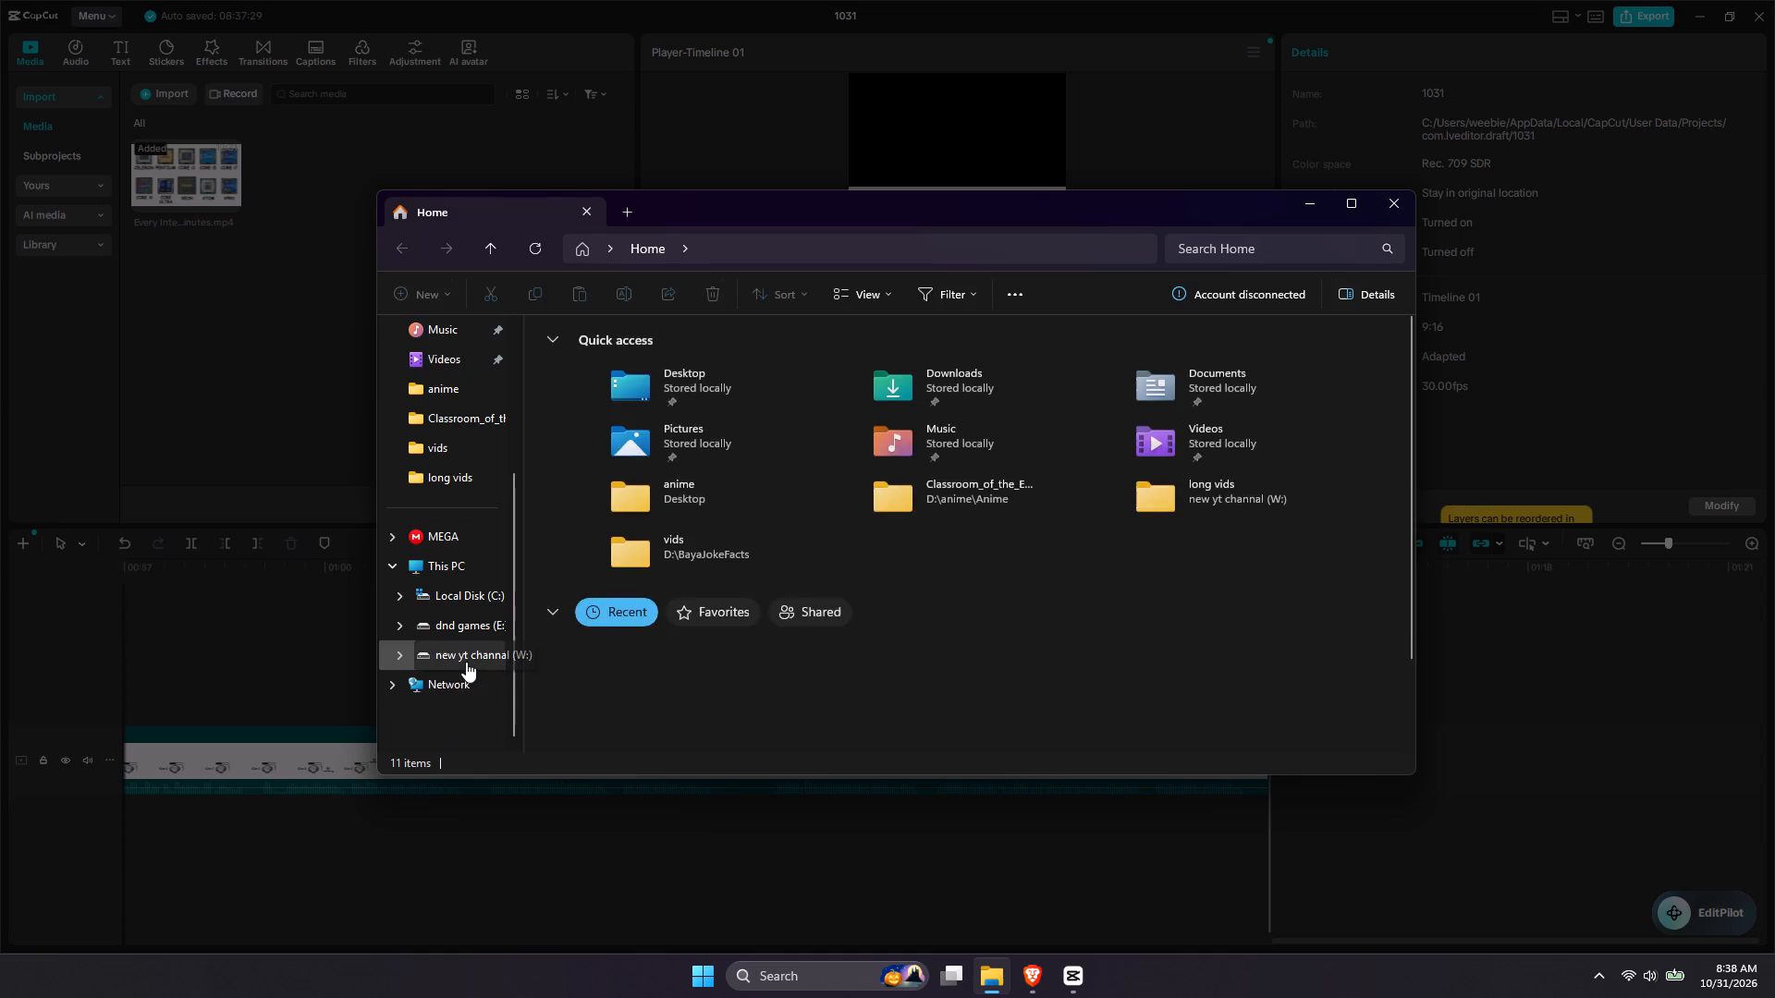
{"action": "left_click", "coordinate": [466, 662]}
{"action": "double_click", "coordinate": [920, 383]}
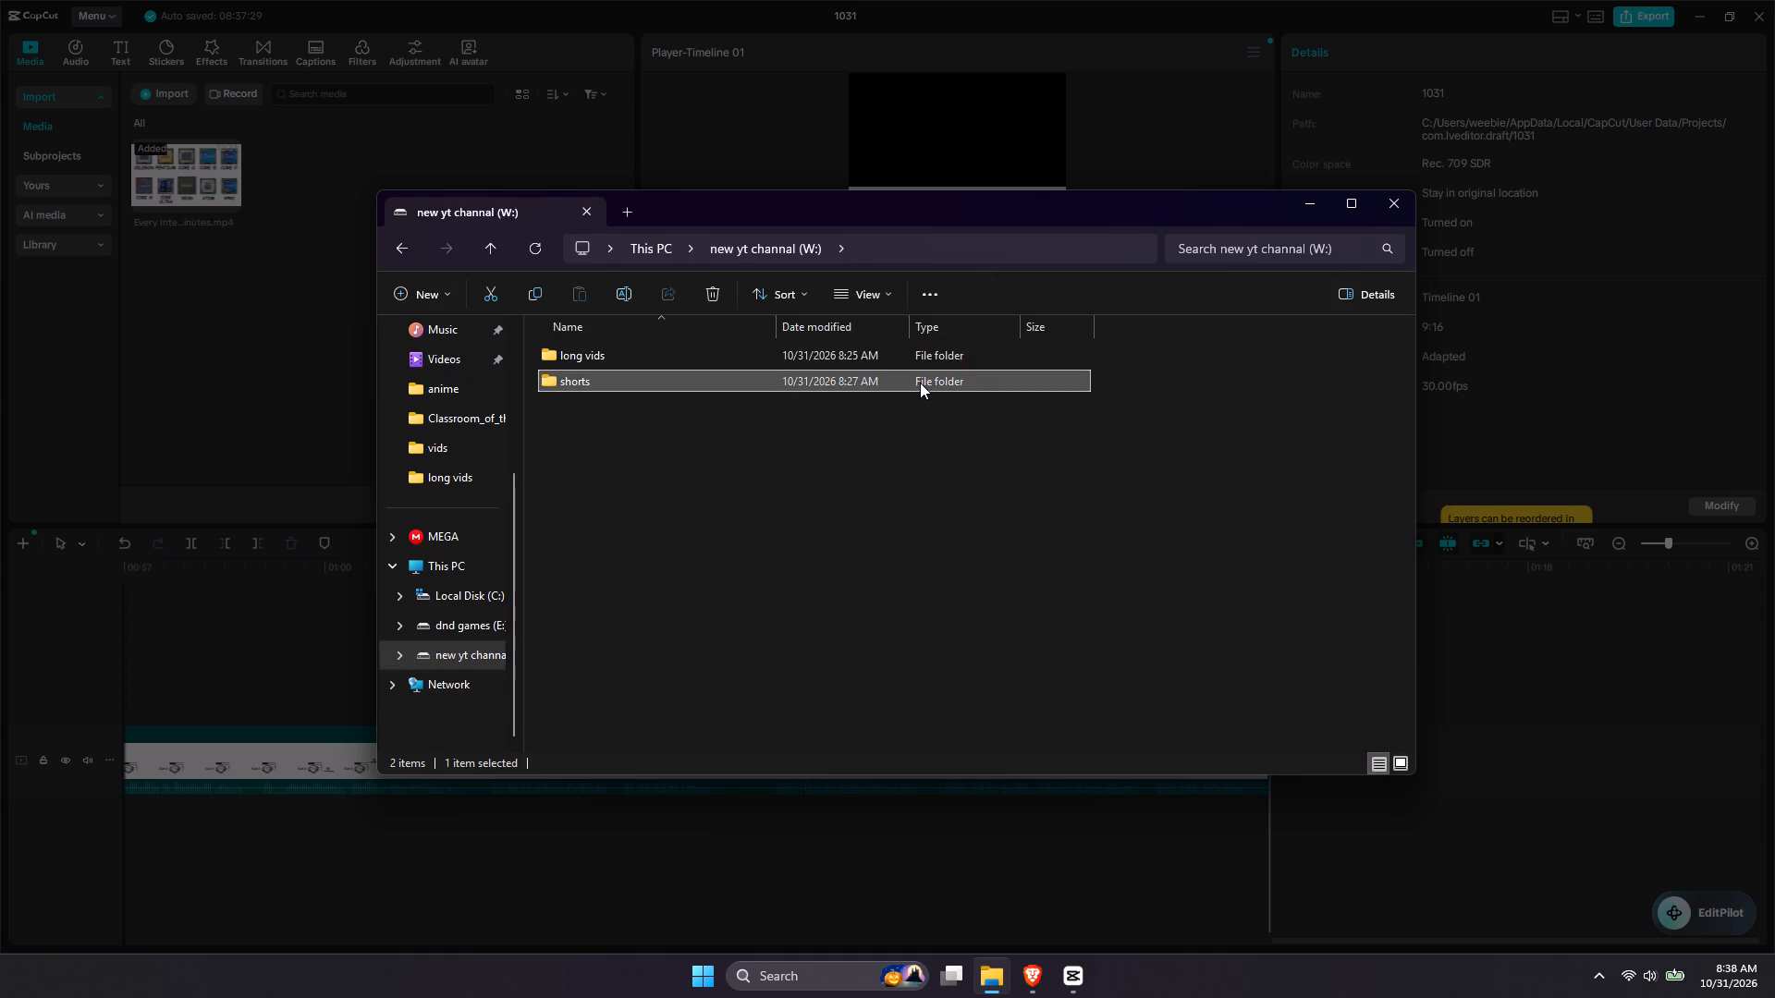
{"action": "double_click", "coordinate": [684, 359]}
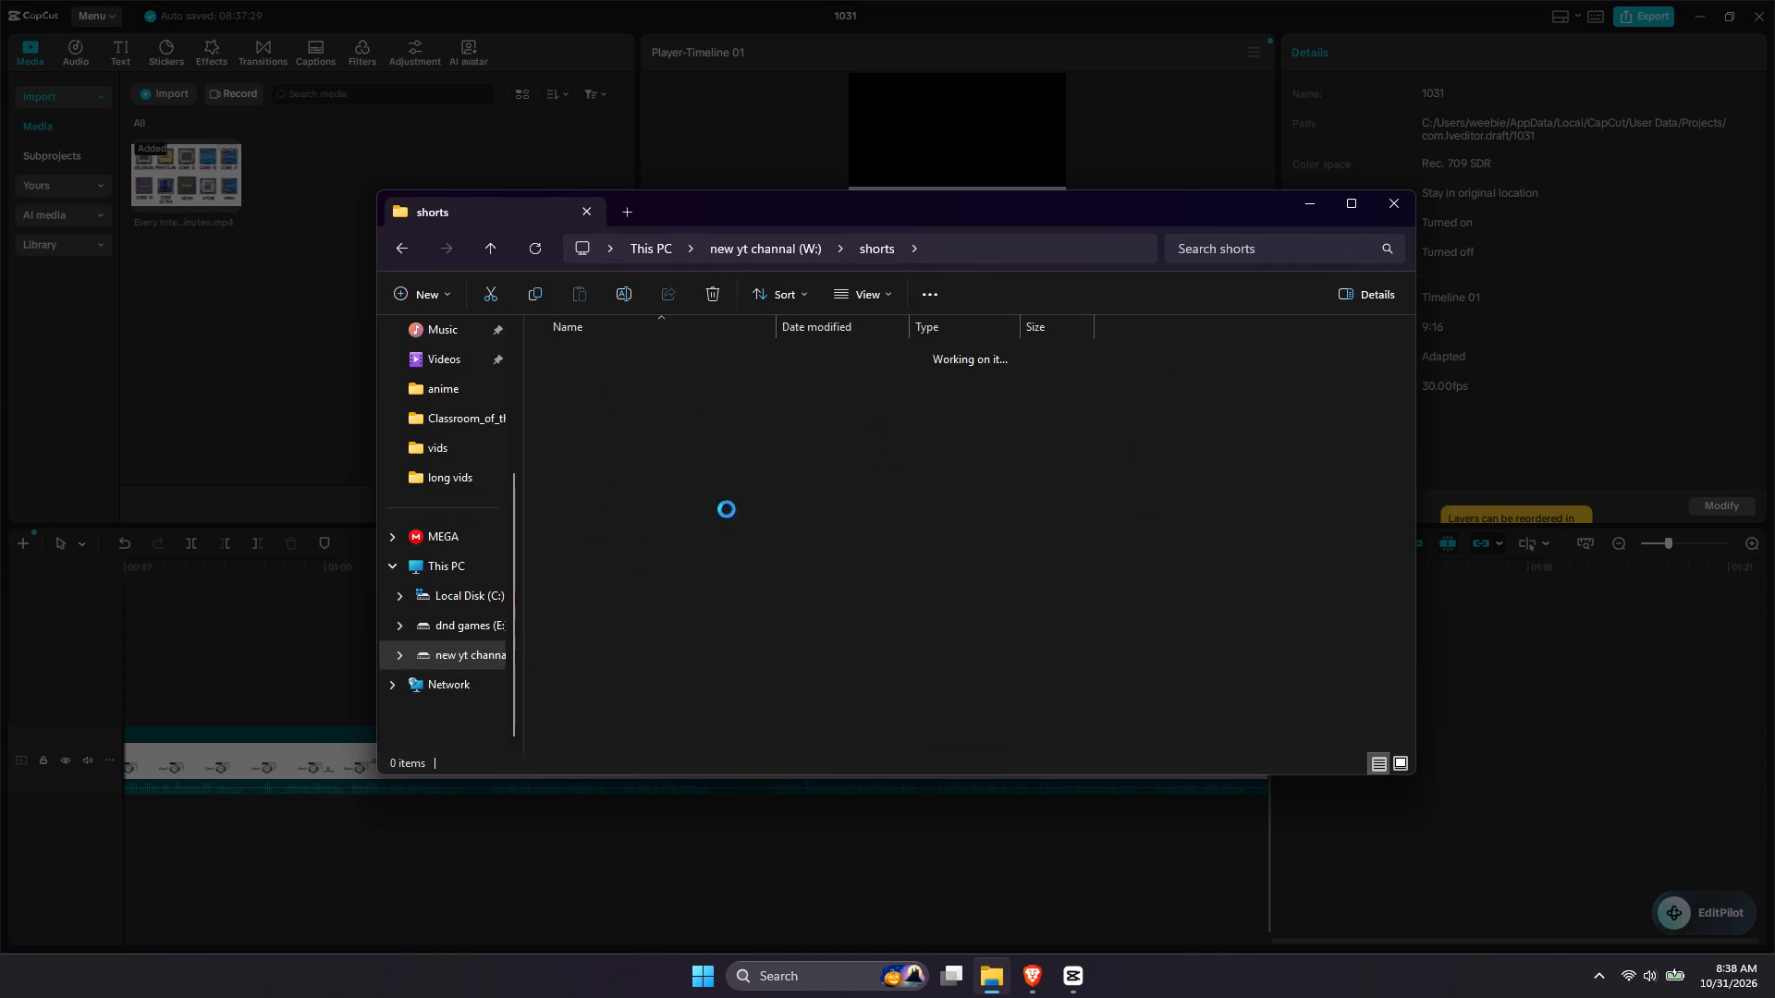
{"action": "left_click_drag", "start_coordinate": [667, 593], "coordinate": [1052, 577]}
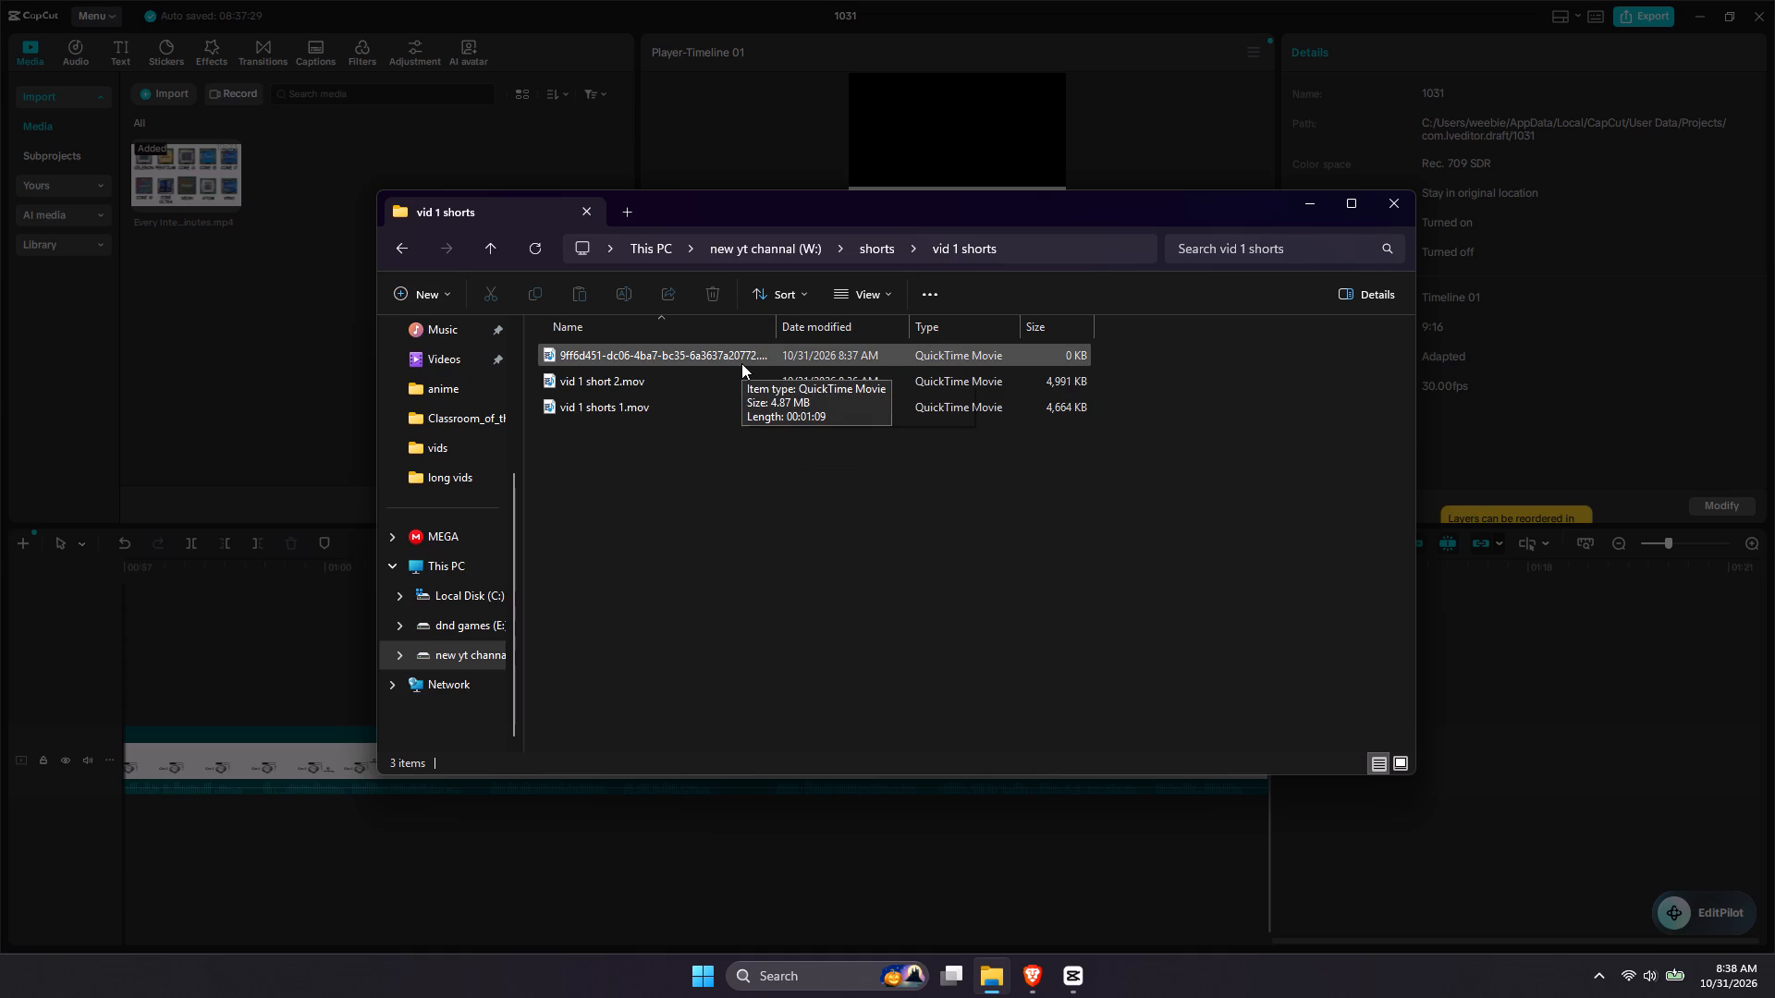
{"action": "left_click", "coordinate": [819, 531]}
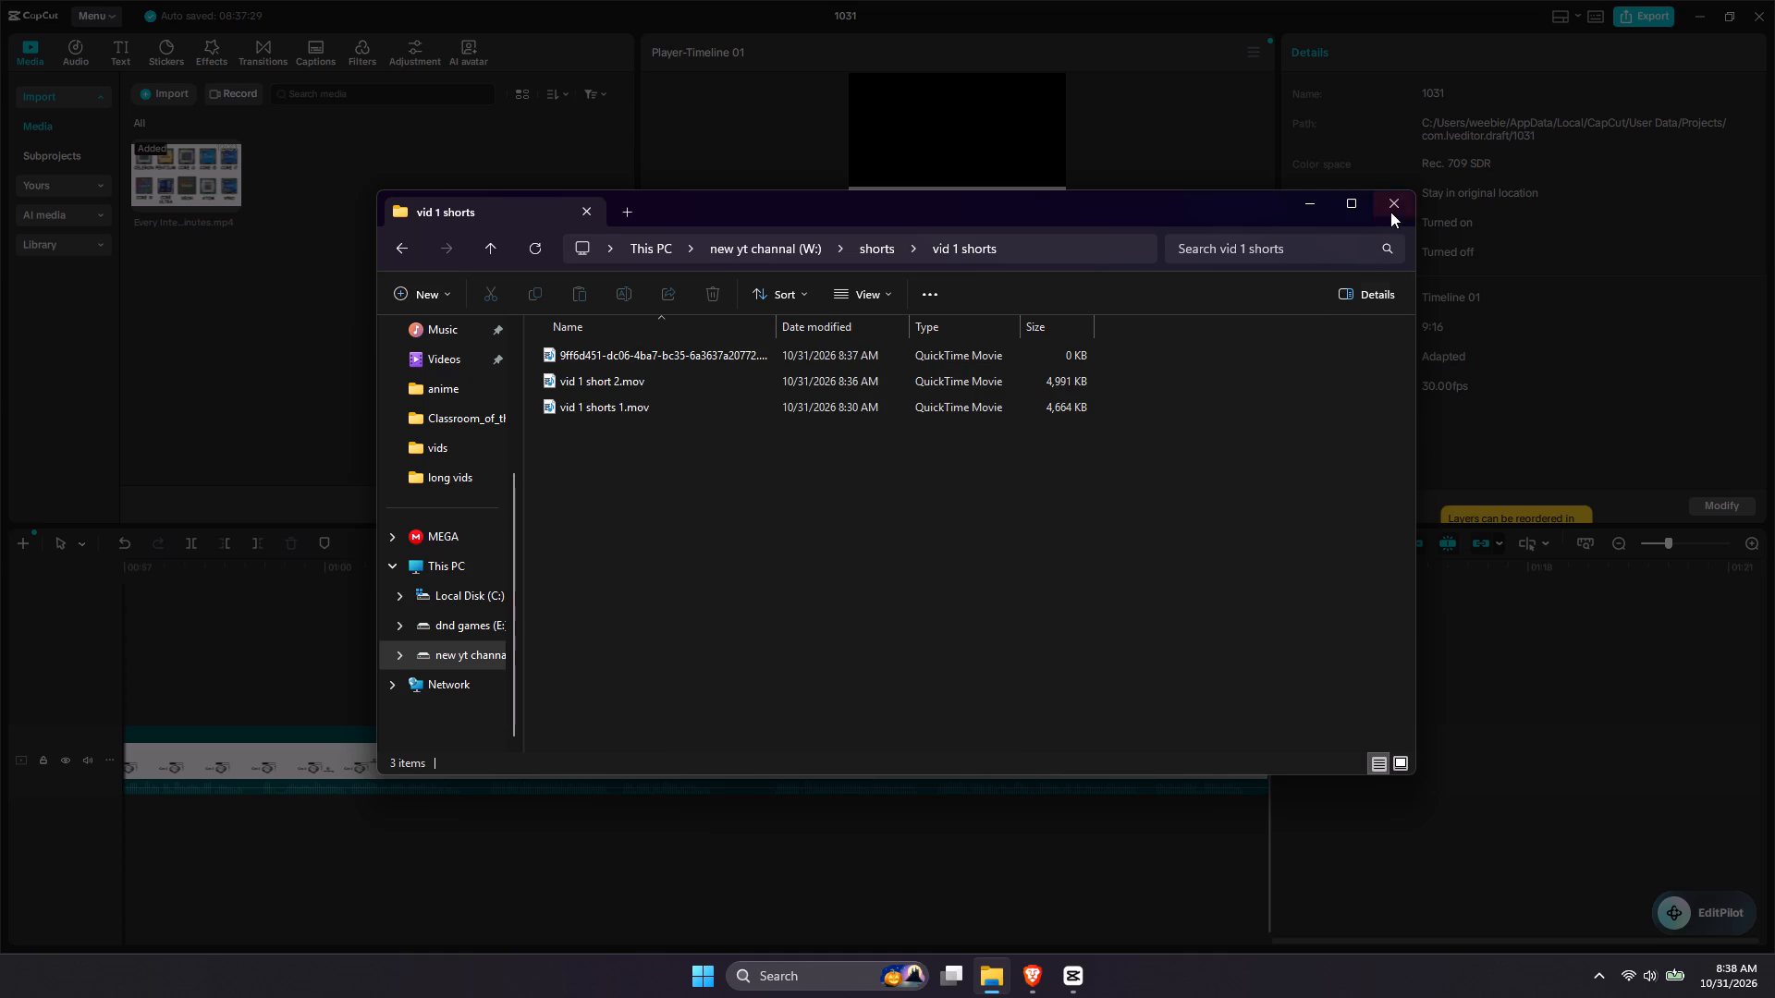
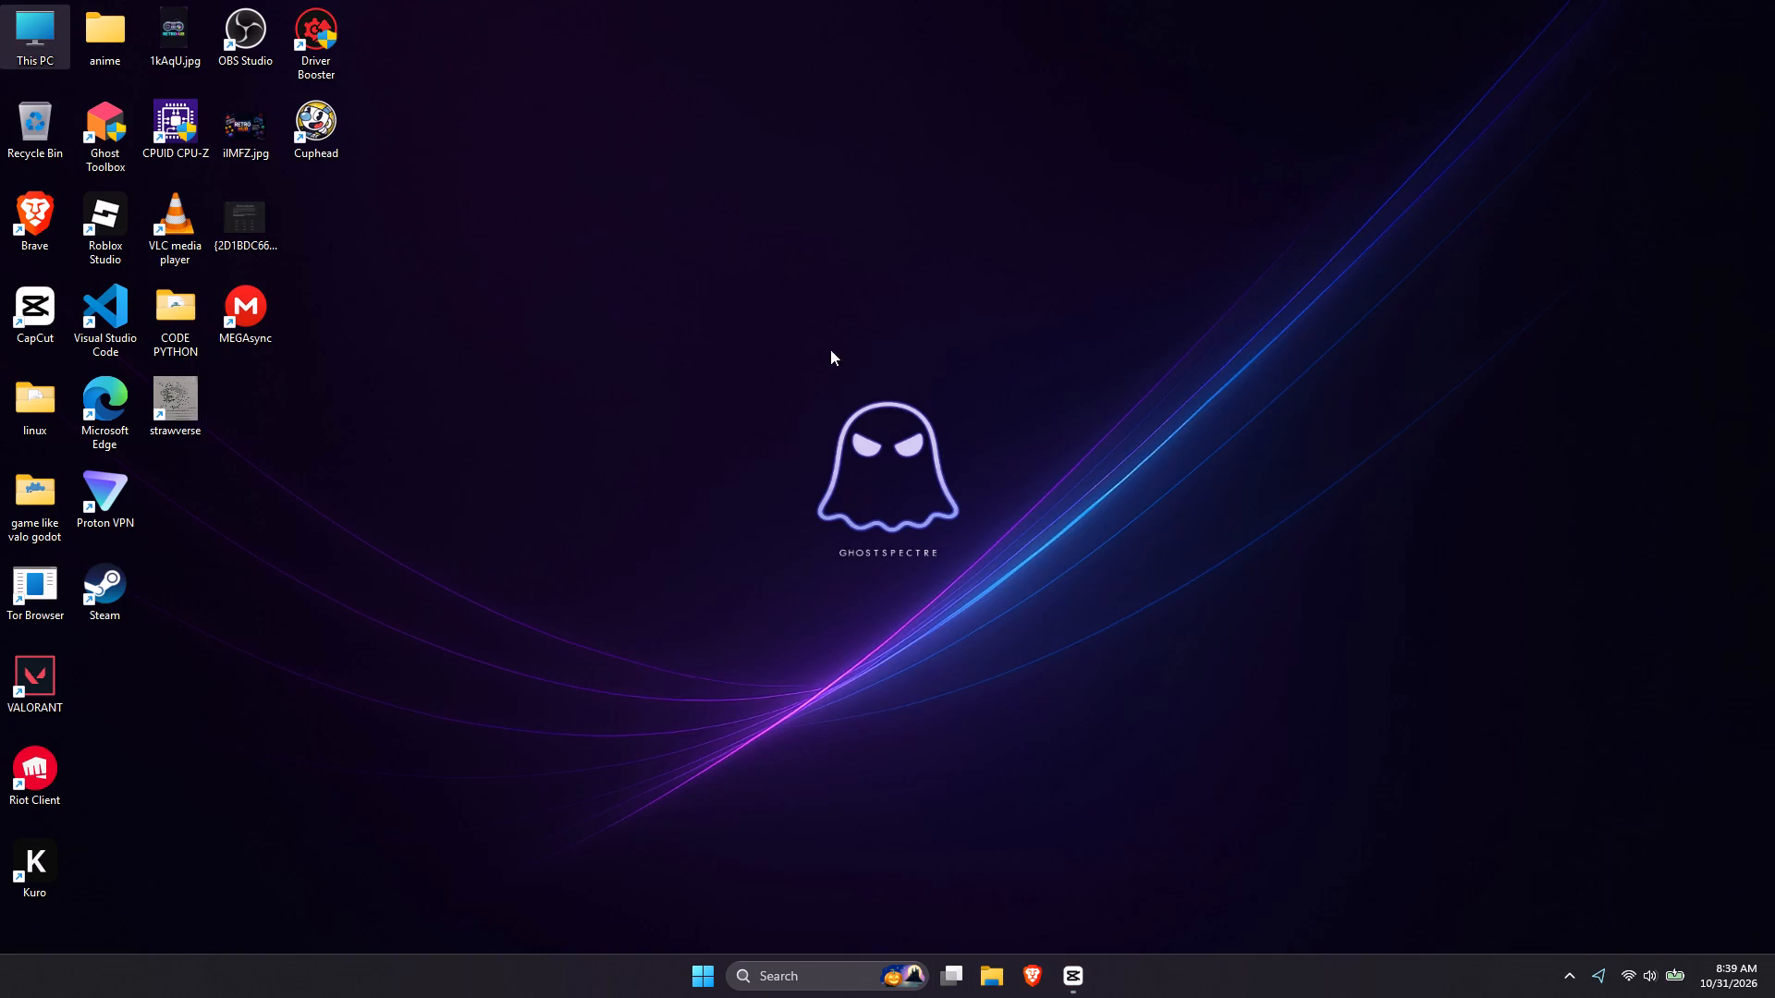
Open shorts > vid 1 shorts on the "new yt channal (W:)" drive and try playing "vid 1 shorts 1.mov" in the default player.
{"action": "double_click", "coordinate": [1122, 358]}
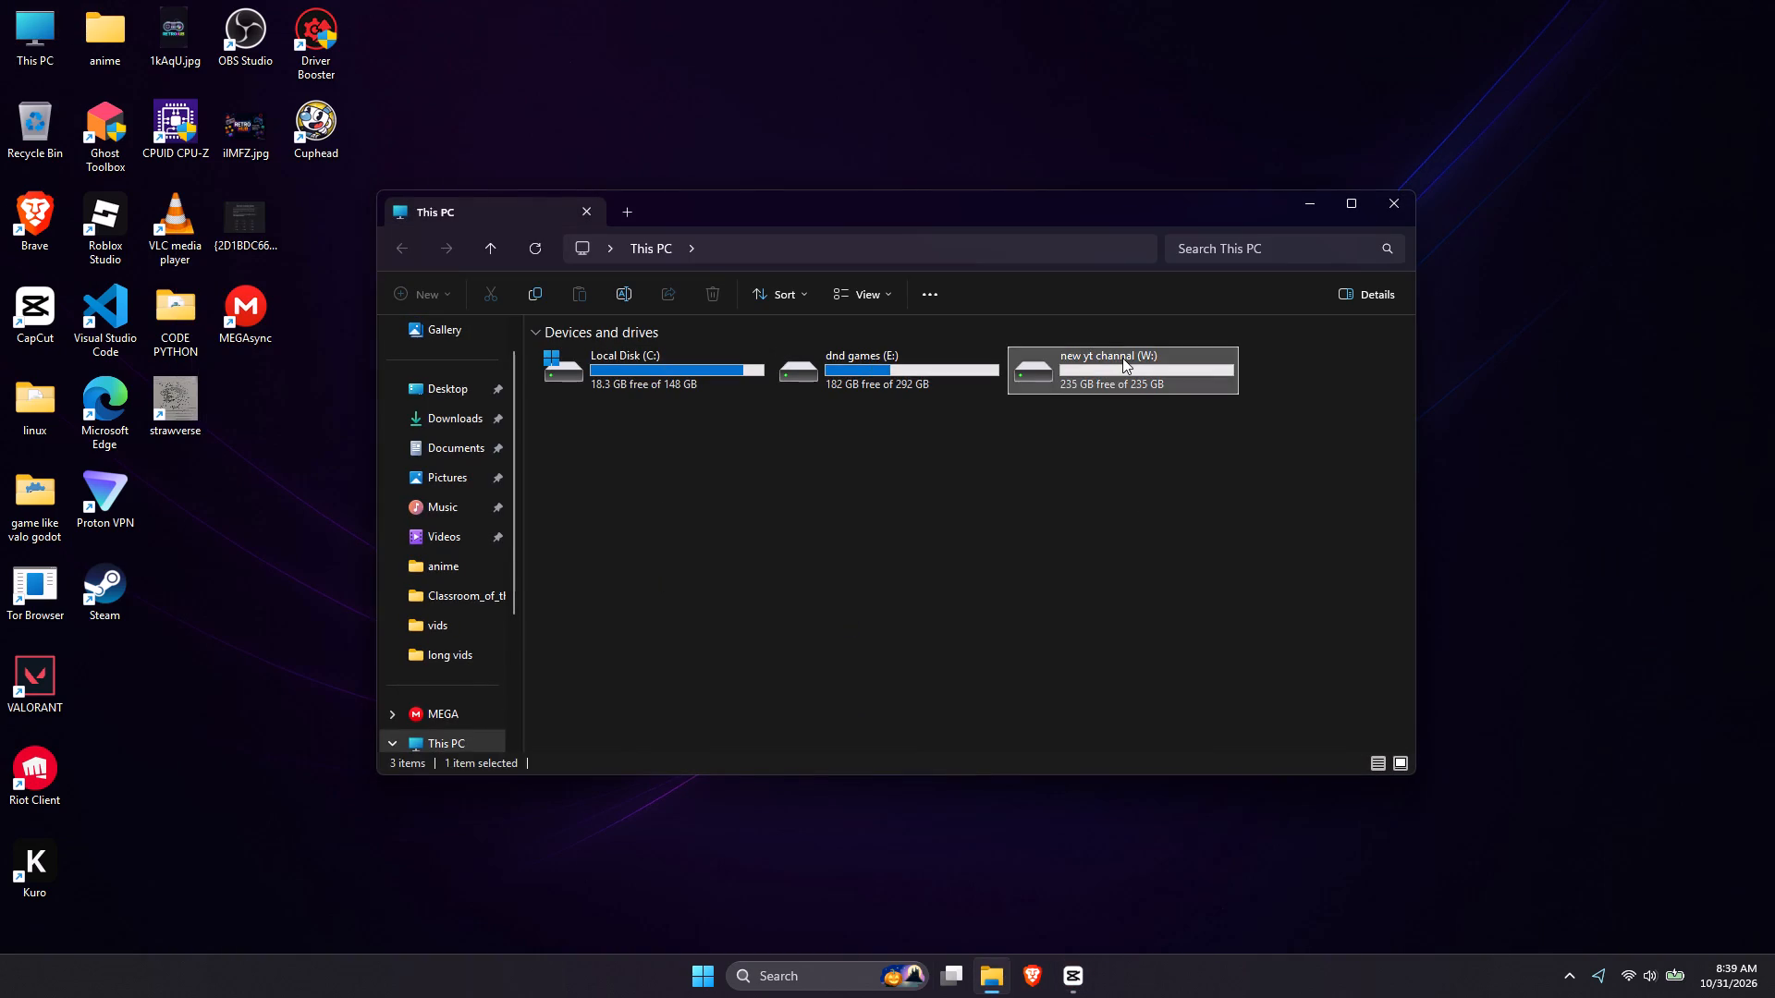
{"action": "double_click", "coordinate": [604, 375]}
{"action": "double_click", "coordinate": [632, 351]}
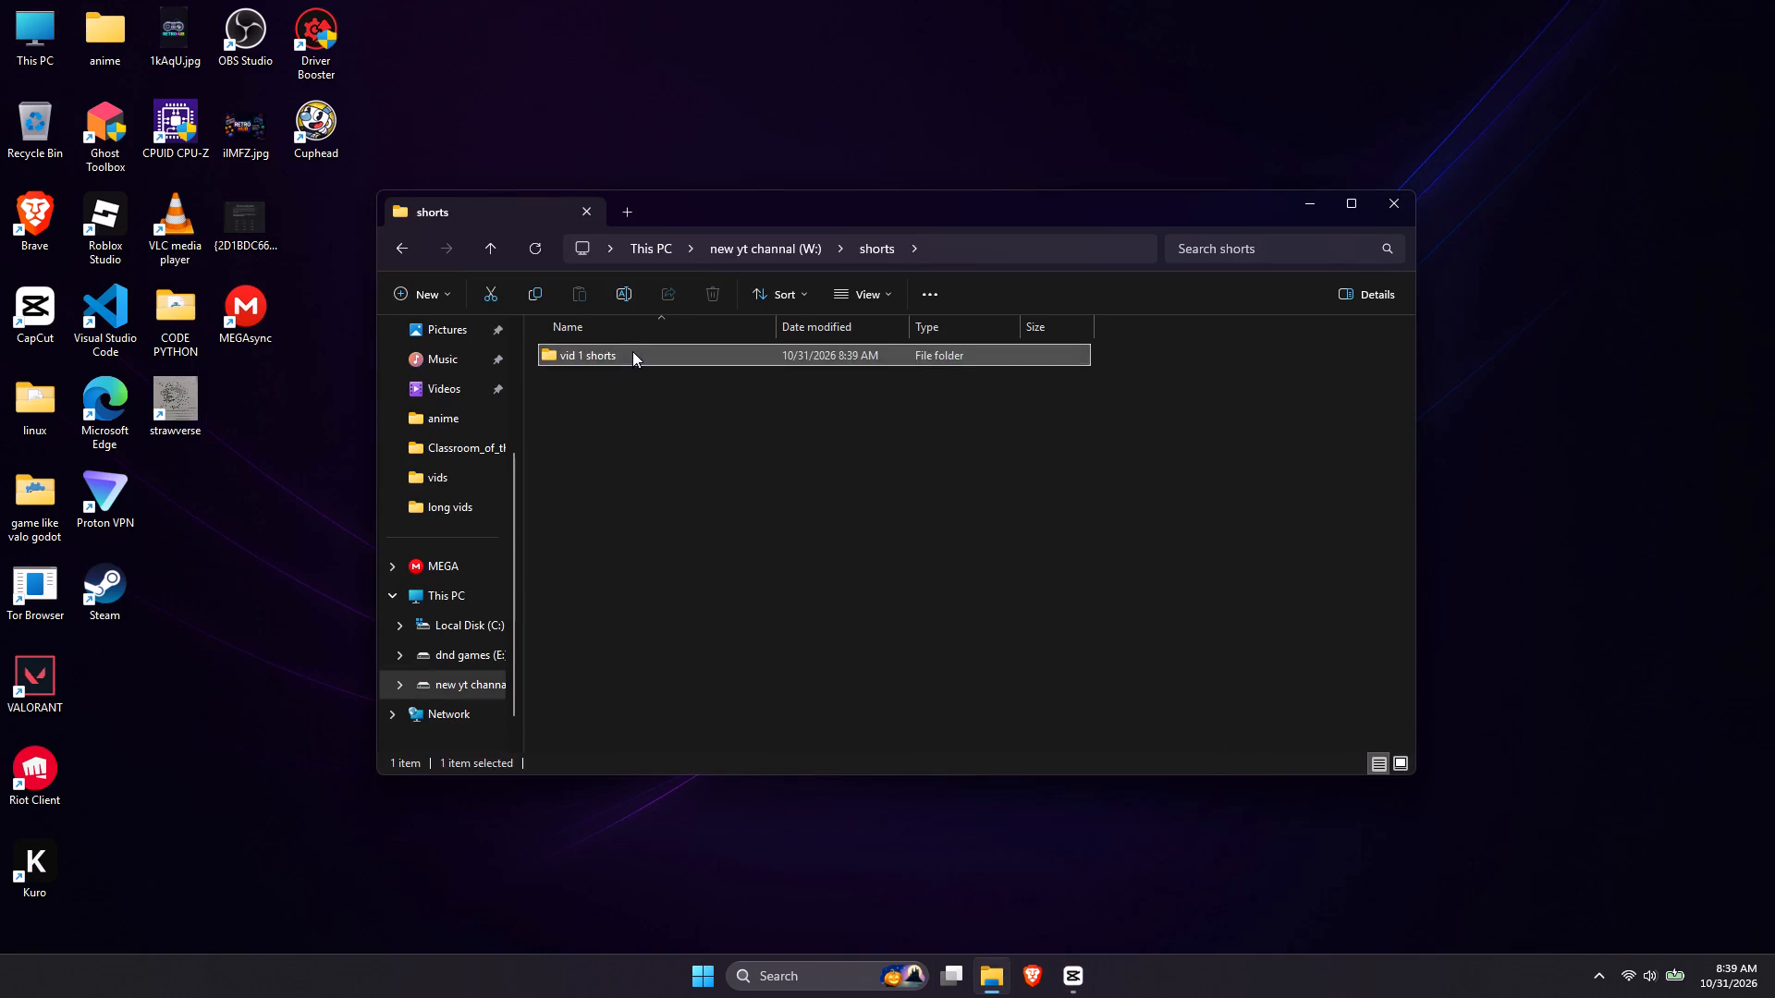
{"action": "left_click_drag", "start_coordinate": [727, 551], "coordinate": [1109, 532]}
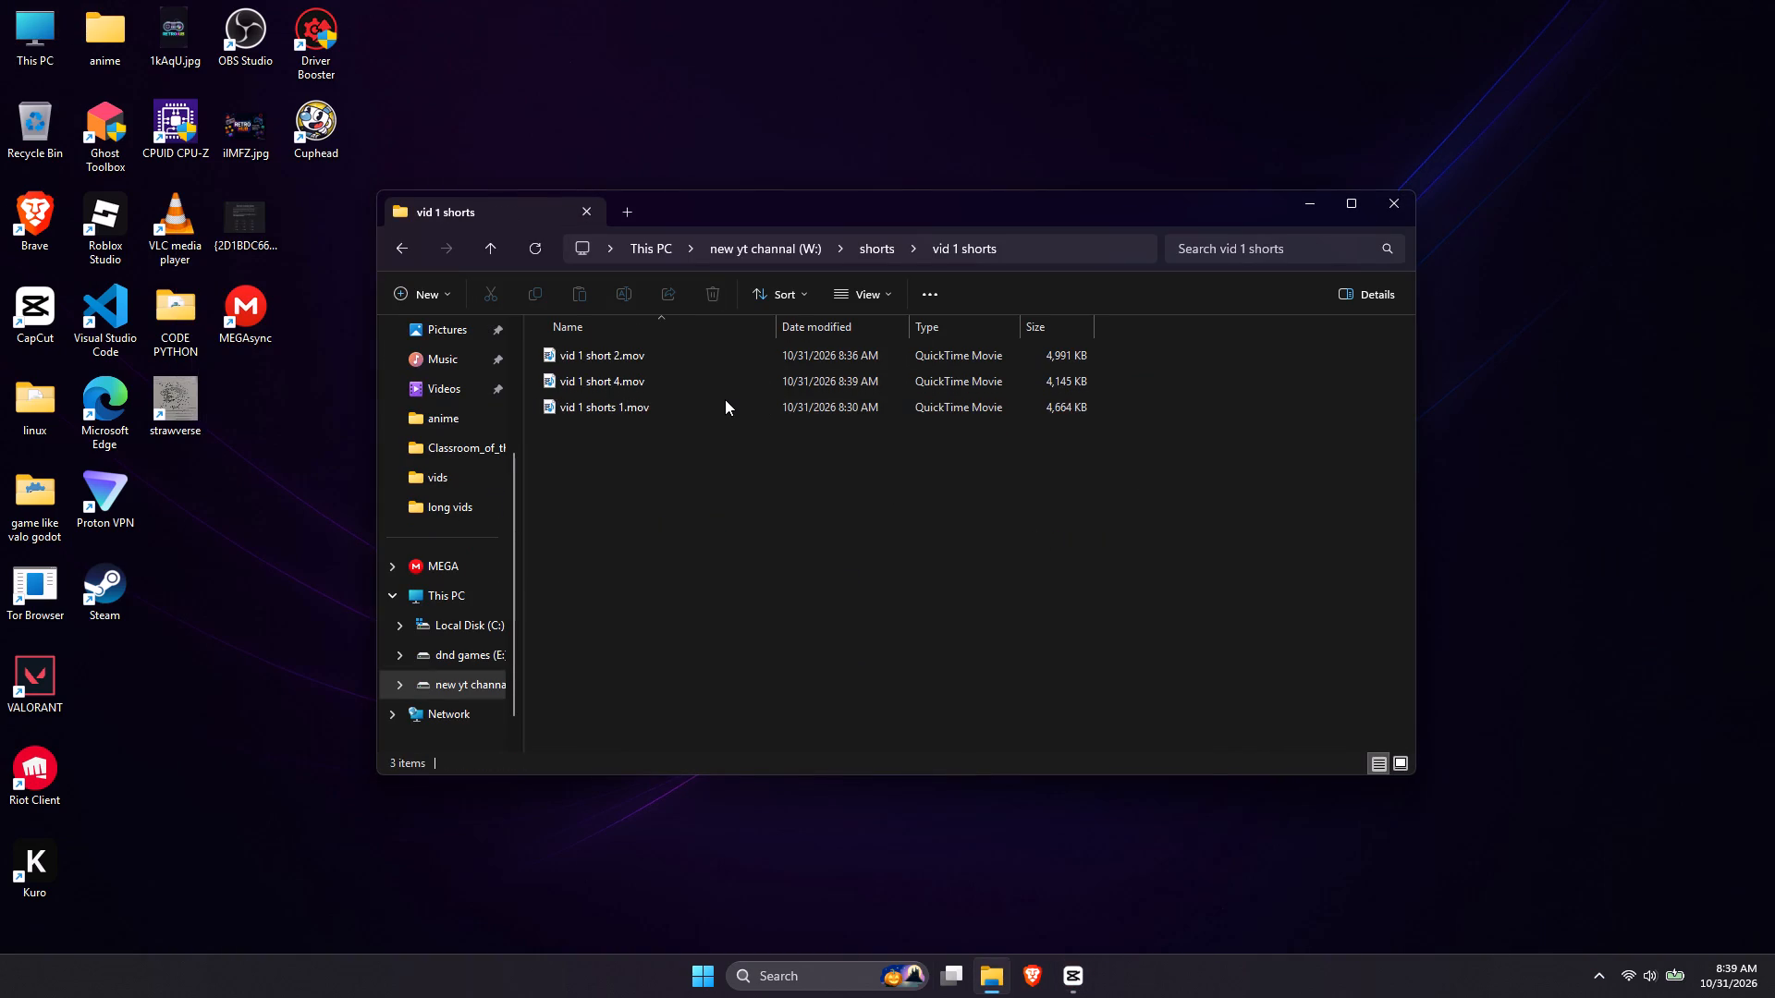
{"action": "double_click", "coordinate": [725, 399]}
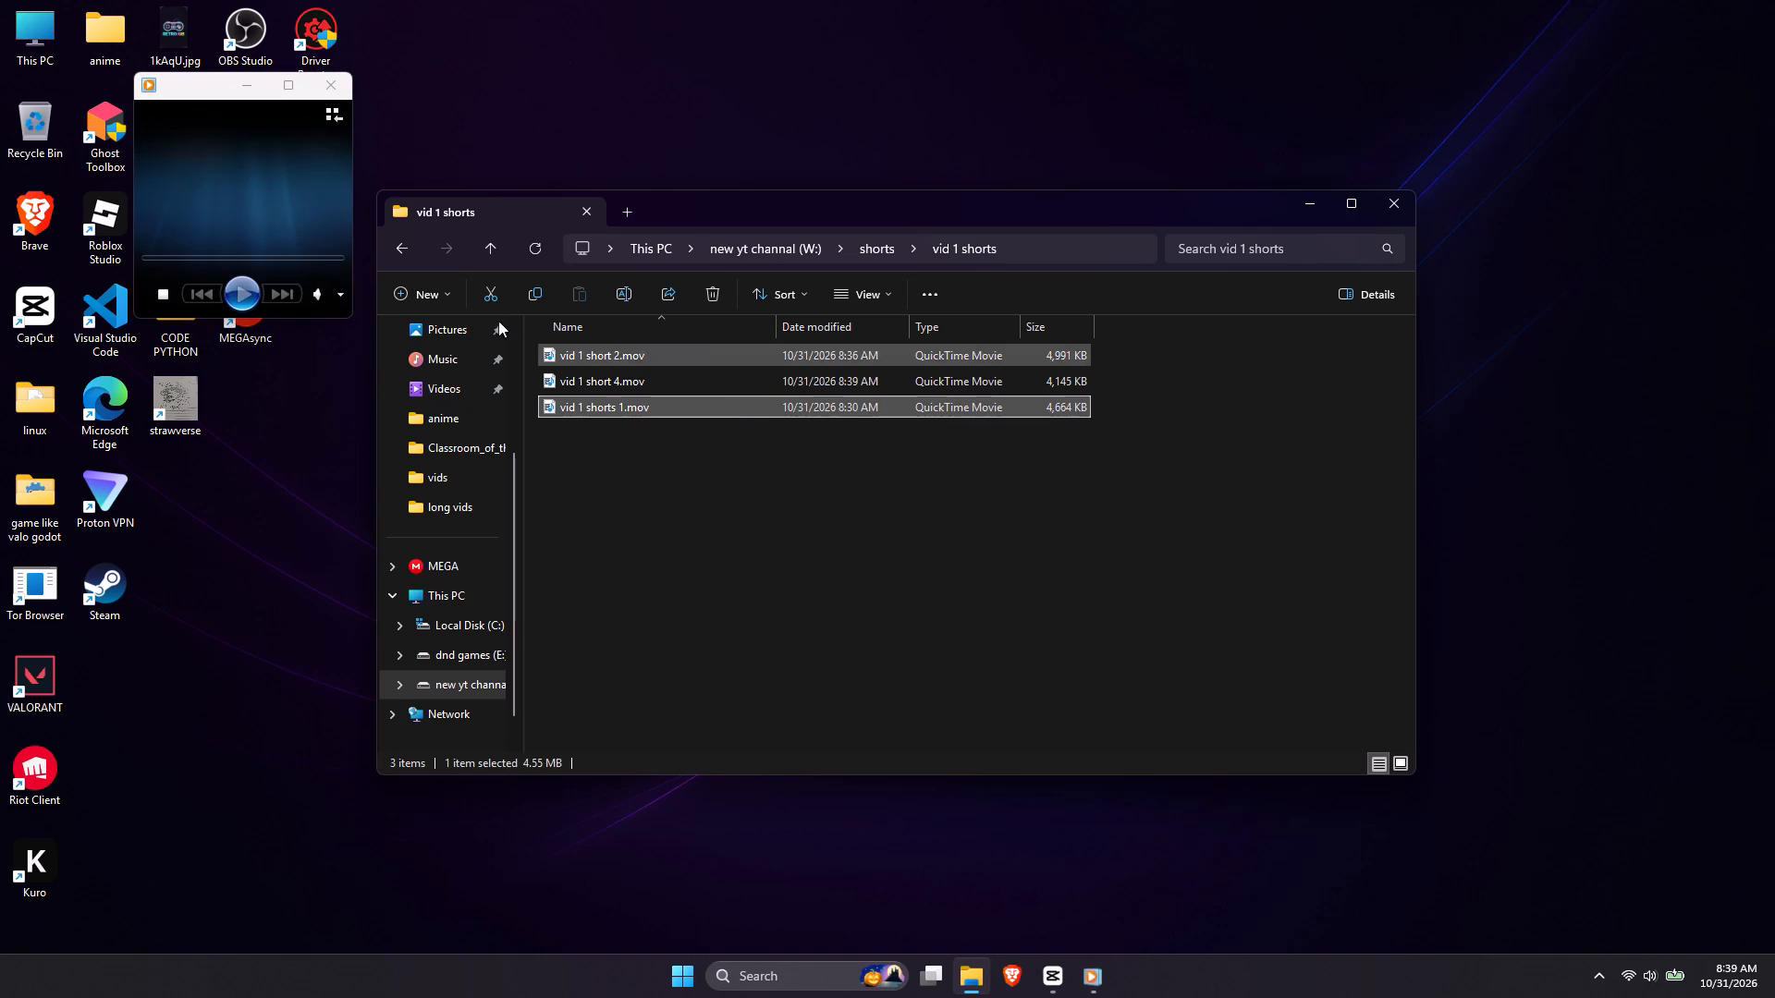
{"action": "left_click", "coordinate": [330, 79]}
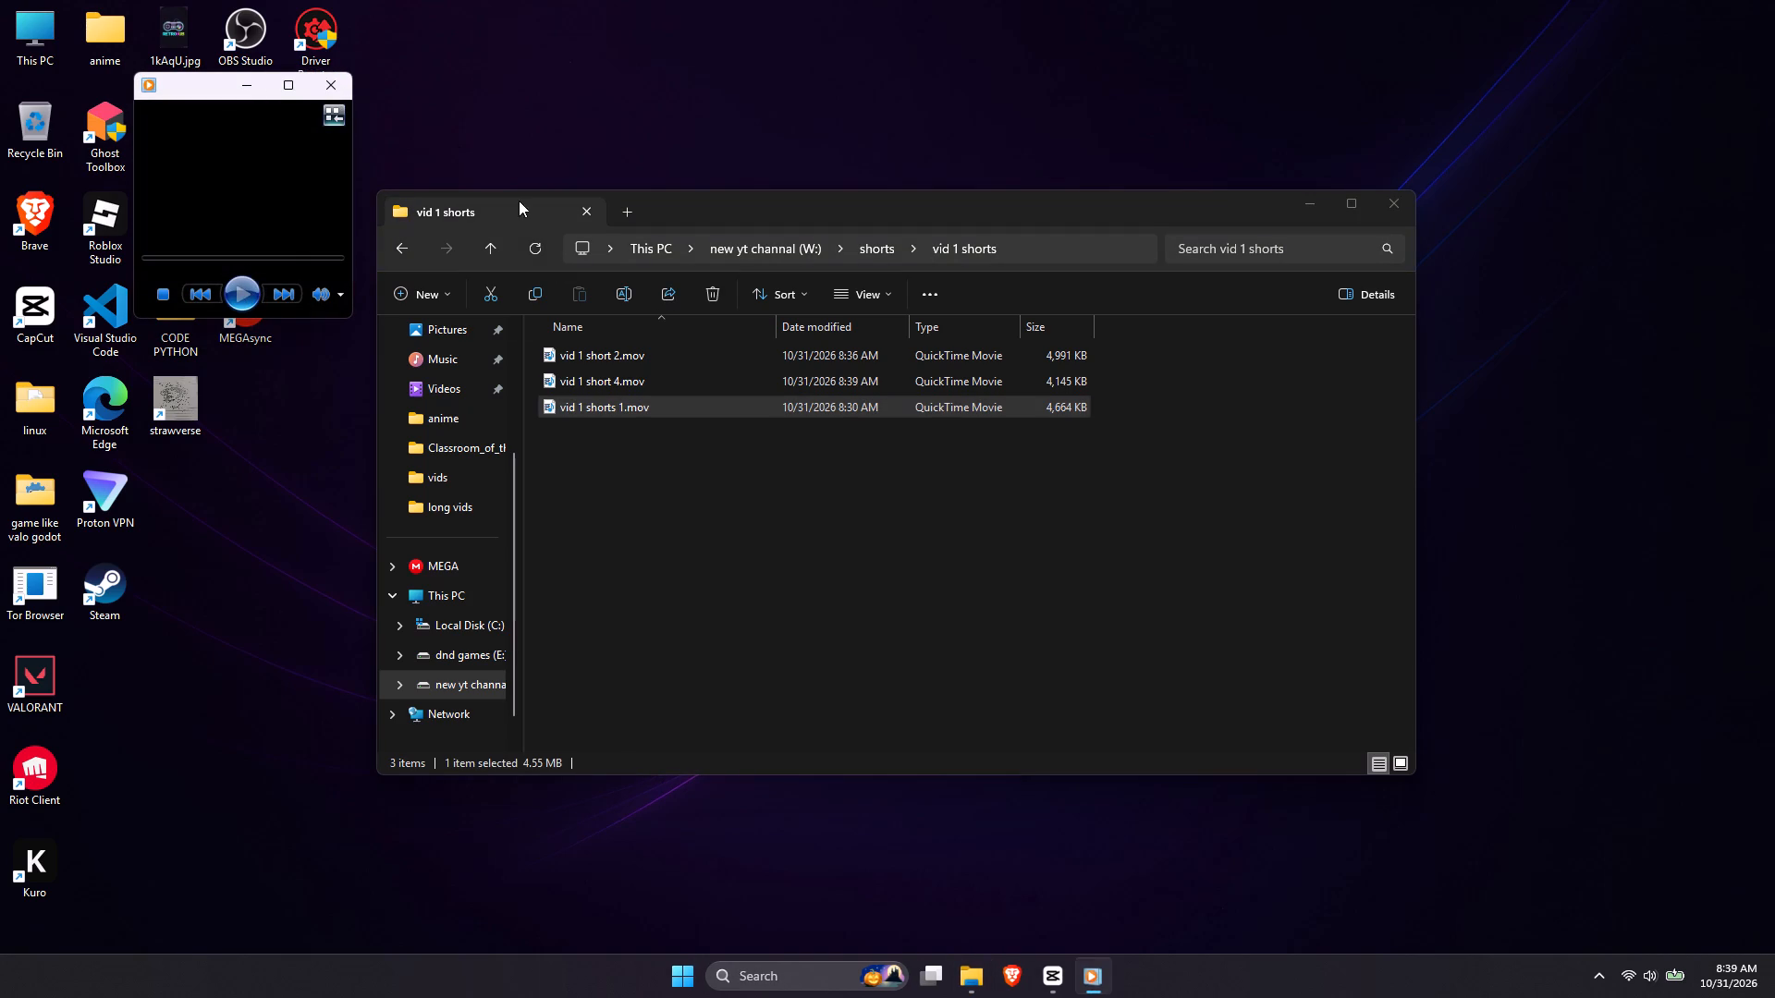
Open "vid 1 shorts 1.mov" with VLC media player, always using it for .mov files, and accept its default network access policy.
{"action": "right_click", "coordinate": [654, 407]}
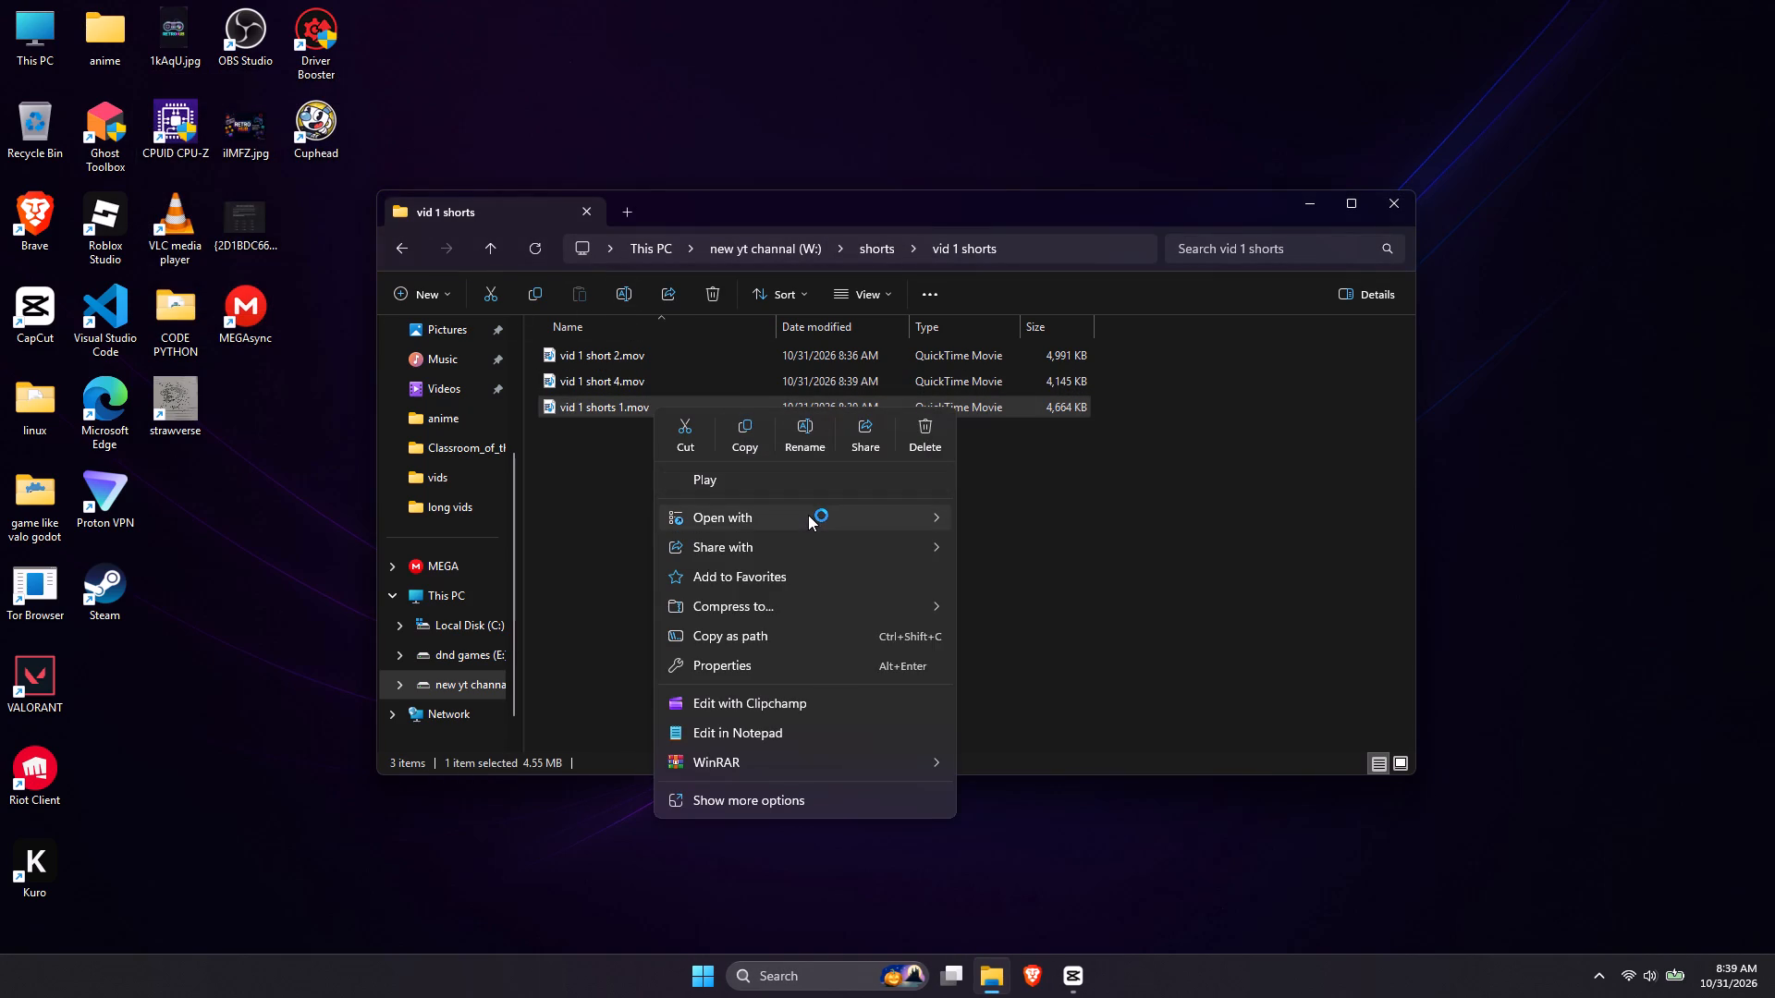
{"action": "left_click", "coordinate": [808, 515]}
{"action": "left_click", "coordinate": [1022, 650]}
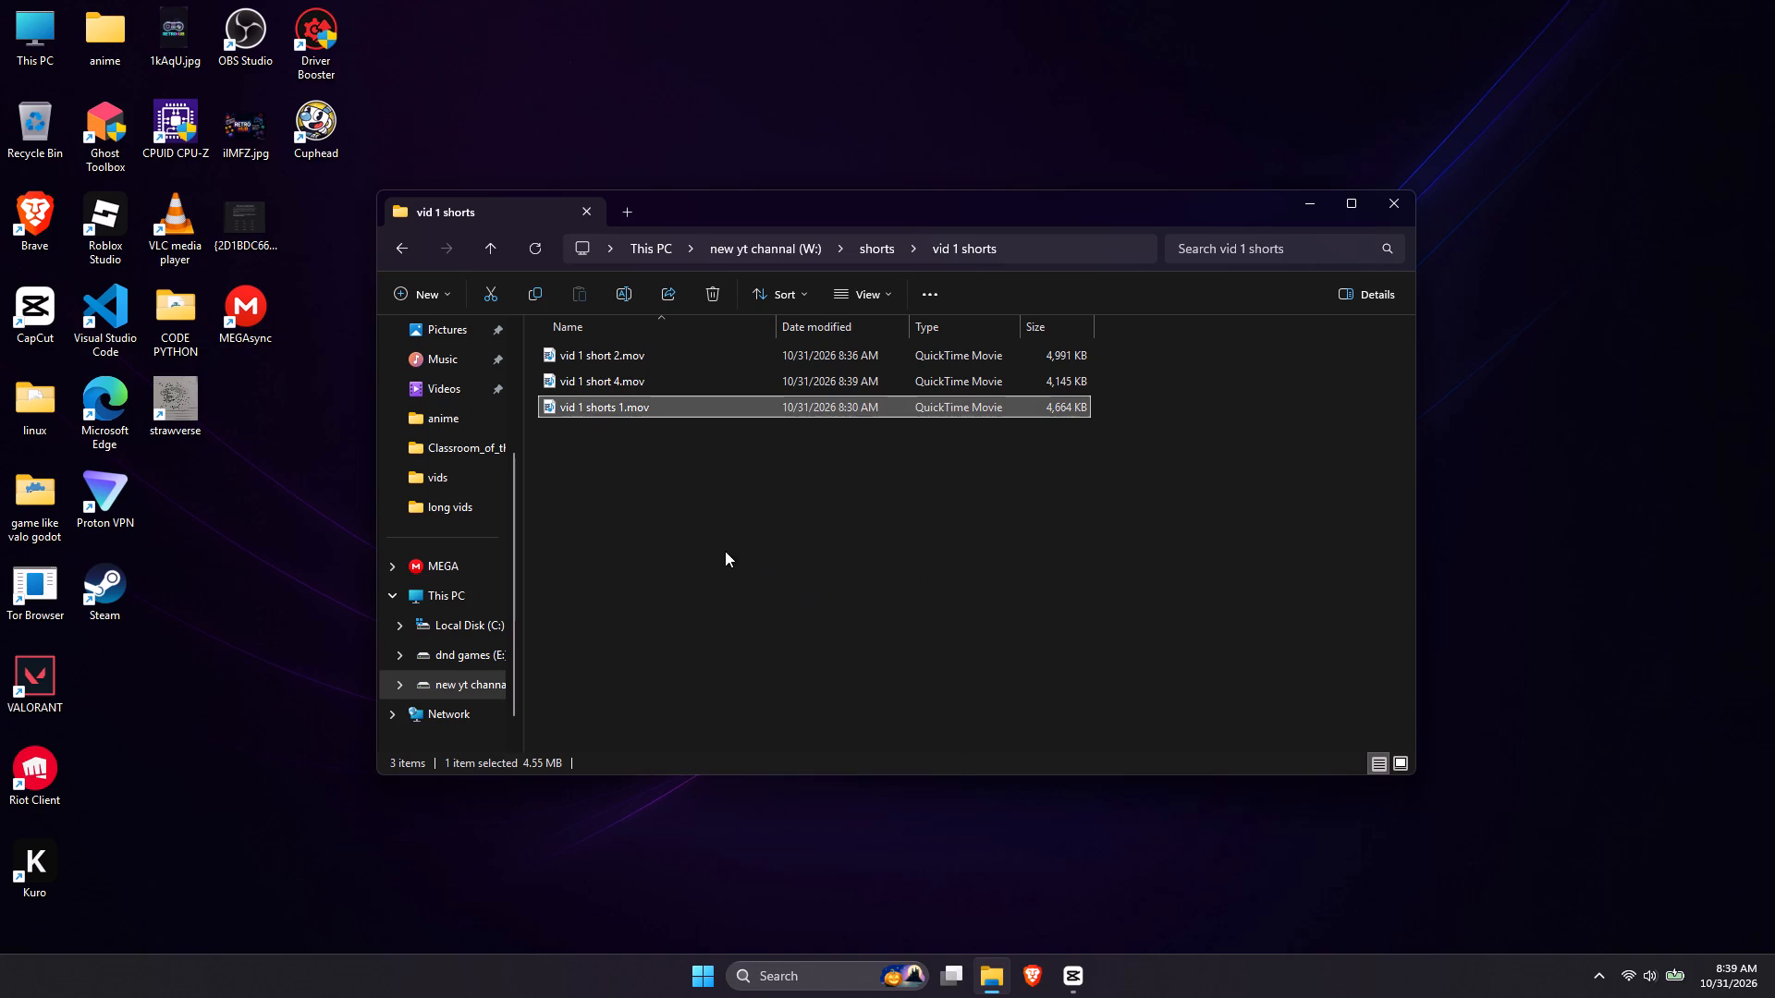
{"action": "left_click", "coordinate": [791, 459]}
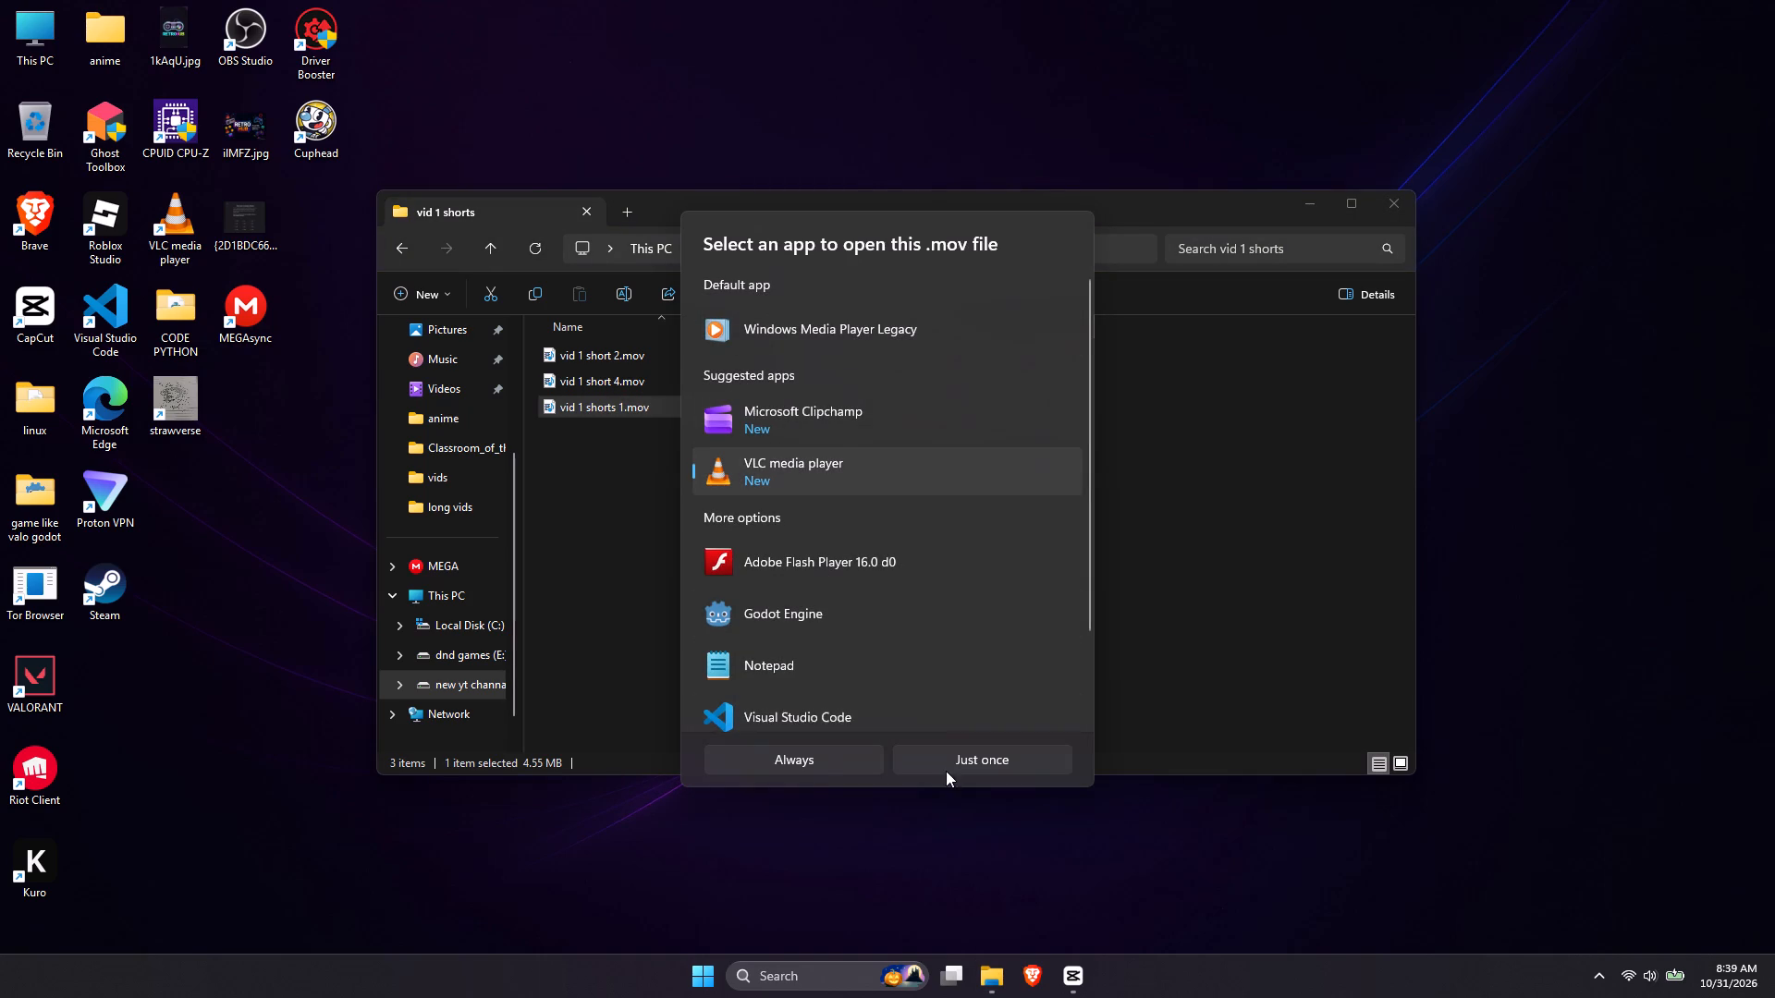
{"action": "left_click", "coordinate": [820, 754]}
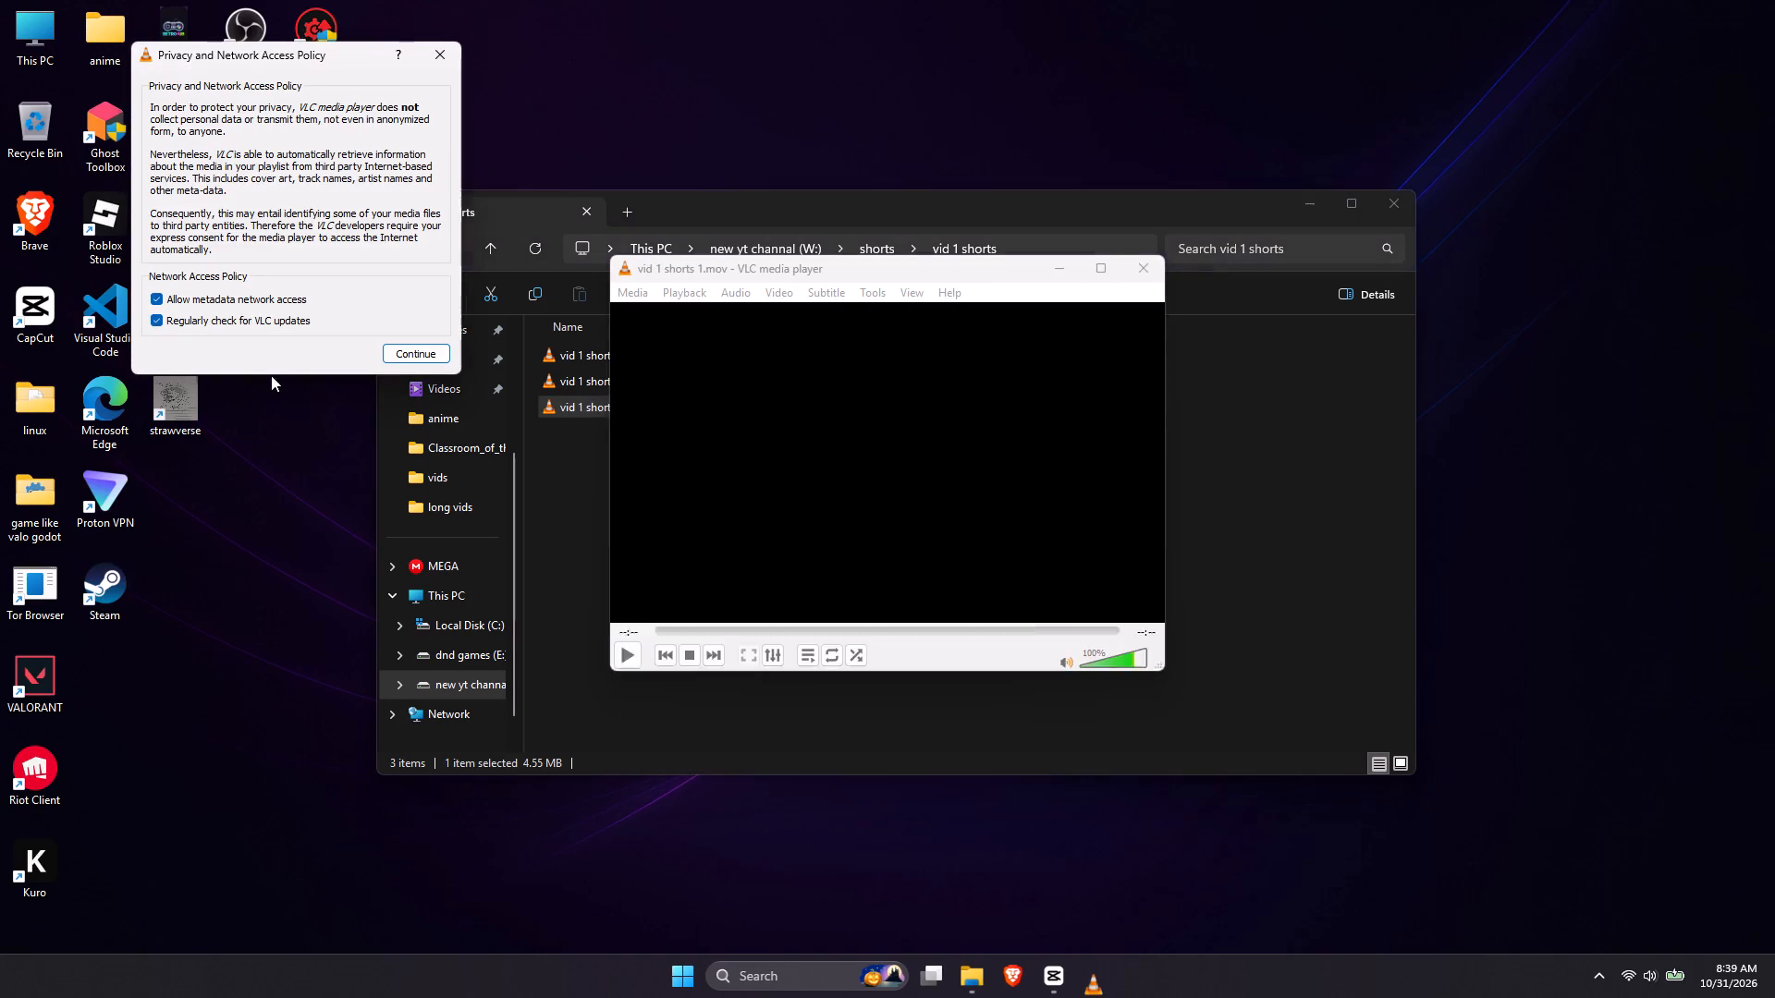
{"action": "left_click", "coordinate": [411, 356]}
Check the exported videos "vid 1 shorts 1", "vid 1 short 4" and "vid 1 short 2" in VLC, closing each one.
{"action": "left_click_drag", "start_coordinate": [1044, 270], "coordinate": [966, 259]}
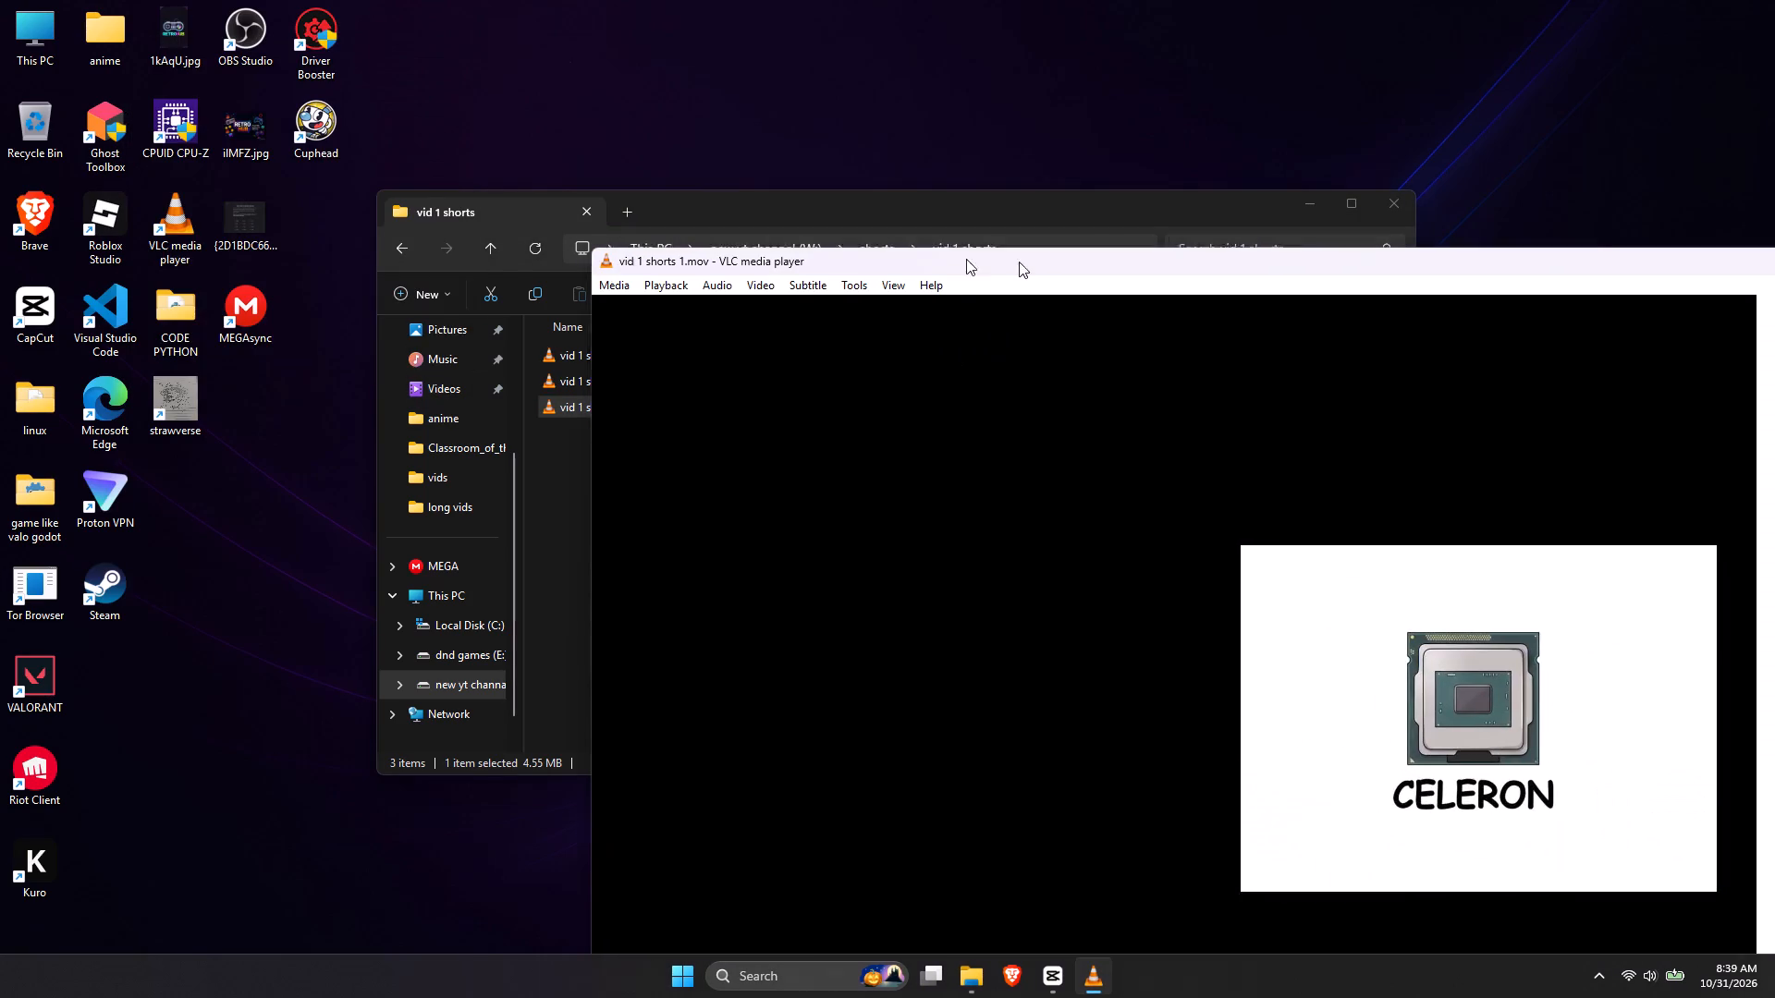
{"action": "left_click_drag", "start_coordinate": [966, 259], "coordinate": [409, 0]}
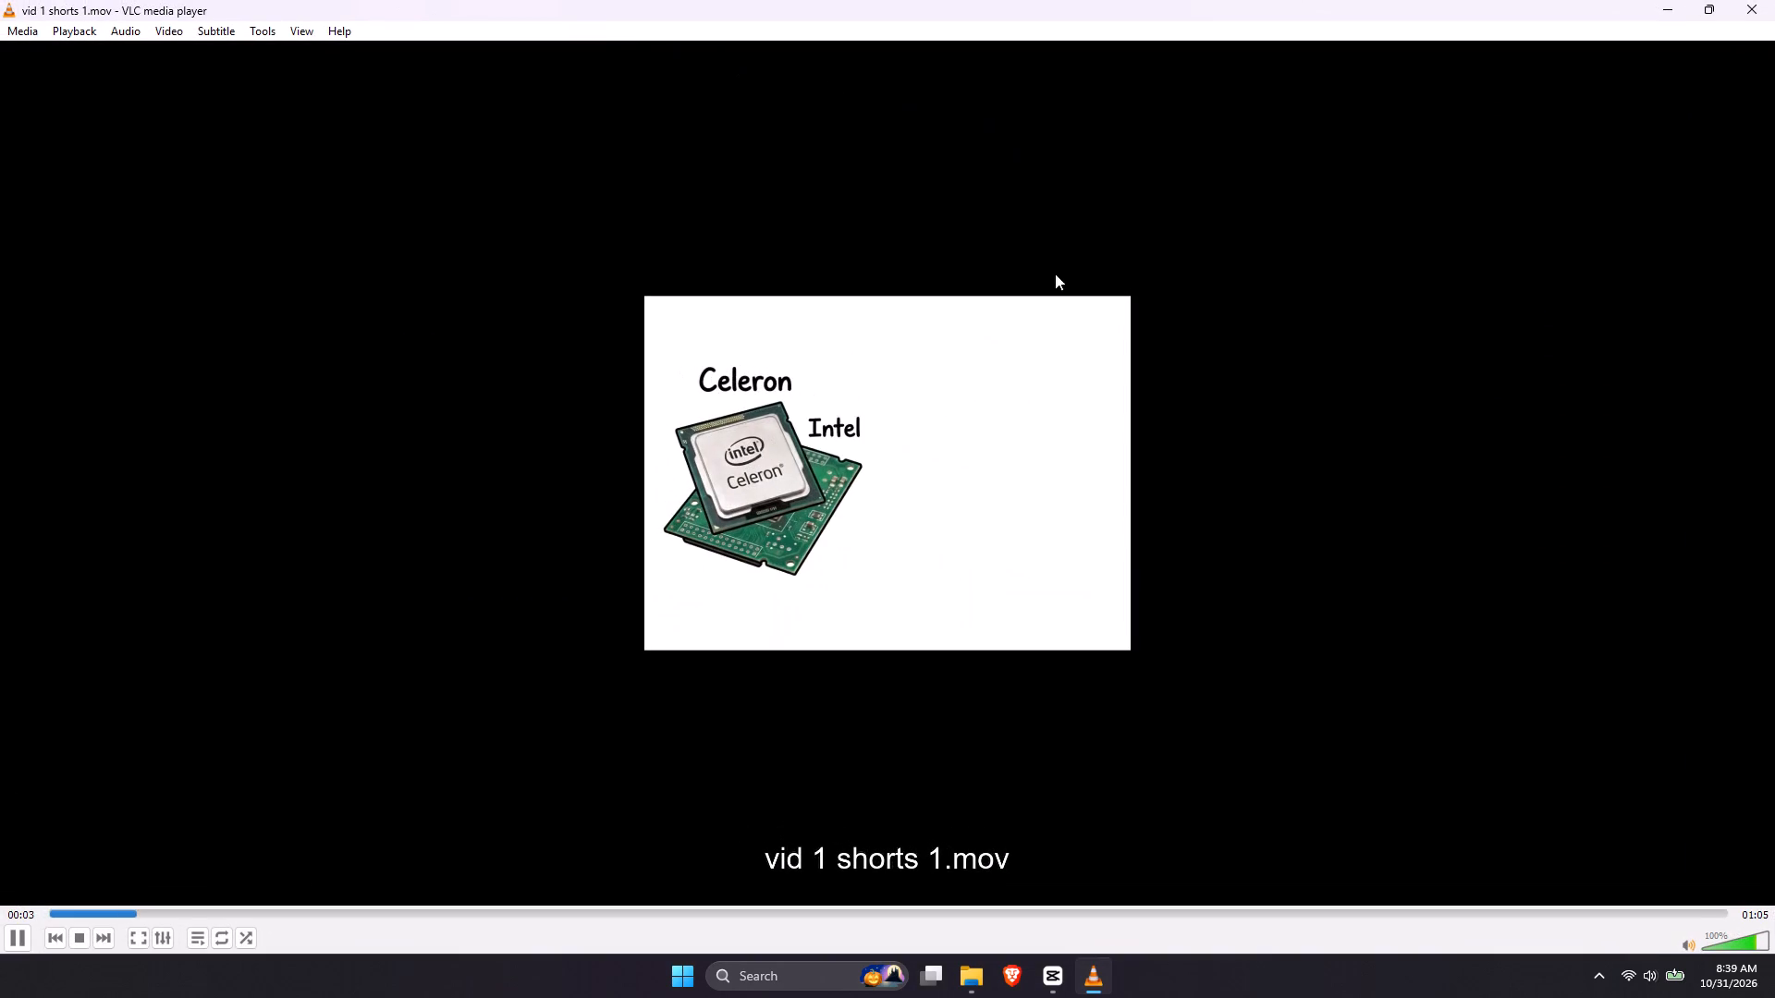
{"action": "left_click", "coordinate": [1774, 0]}
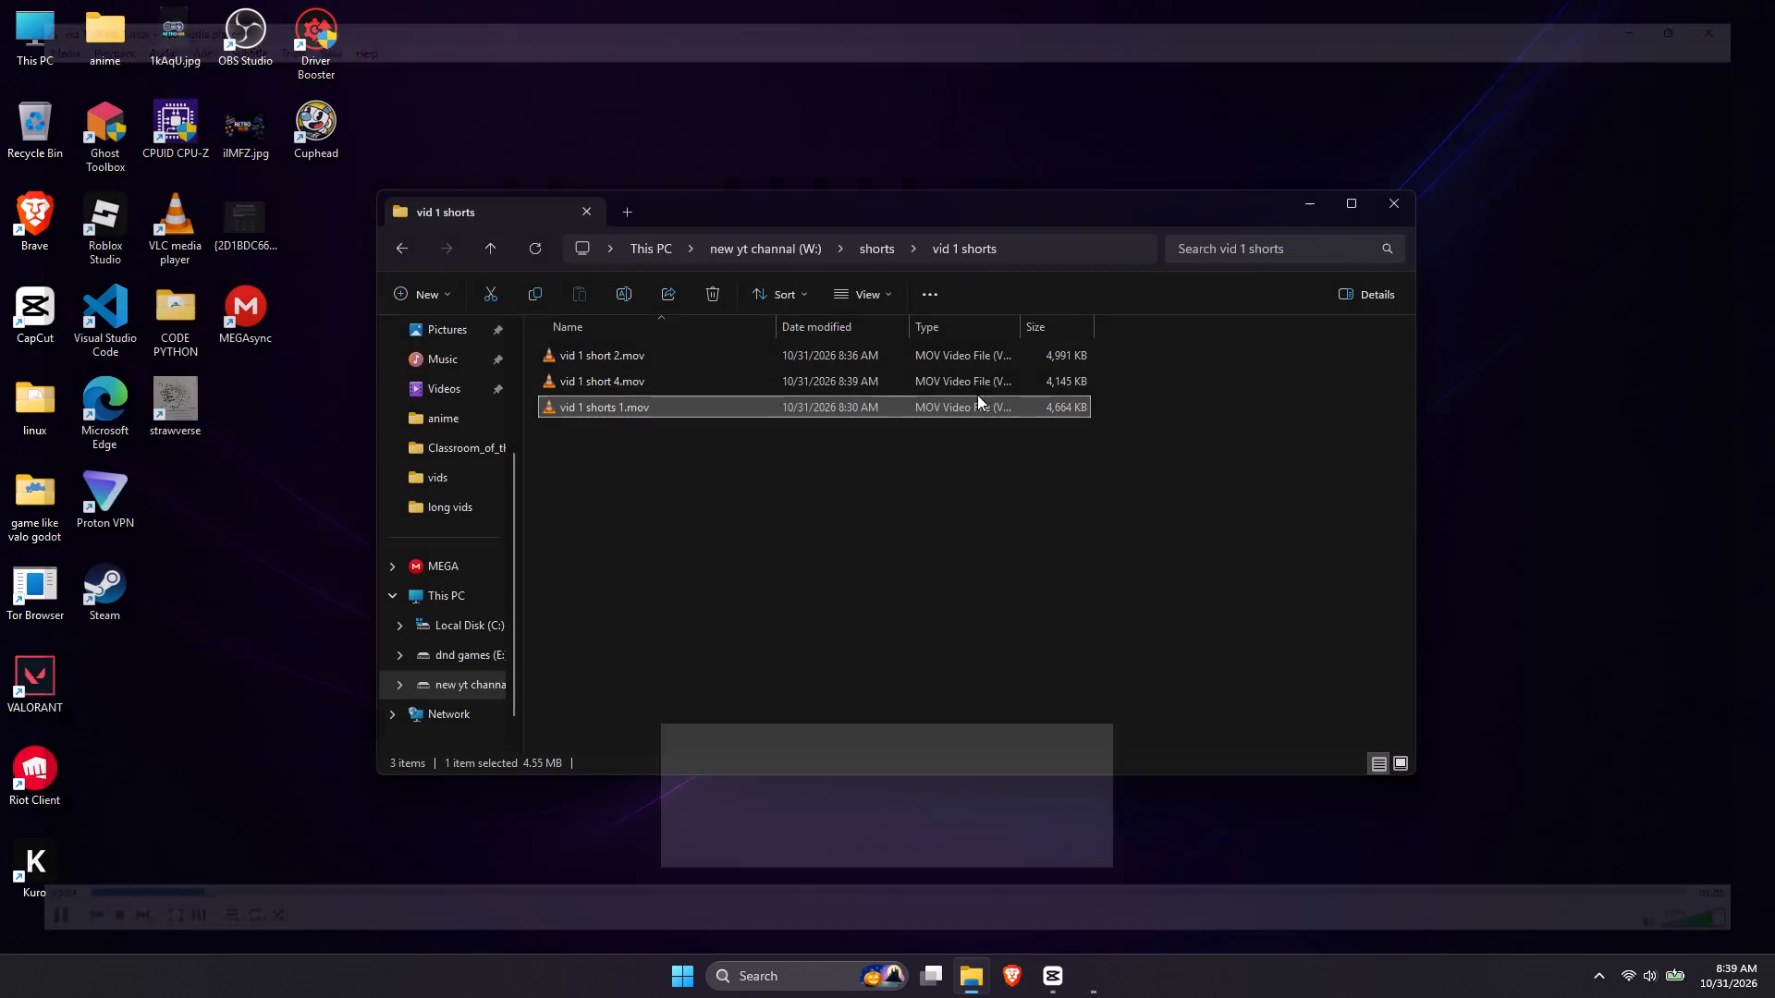
{"action": "double_click", "coordinate": [718, 372]}
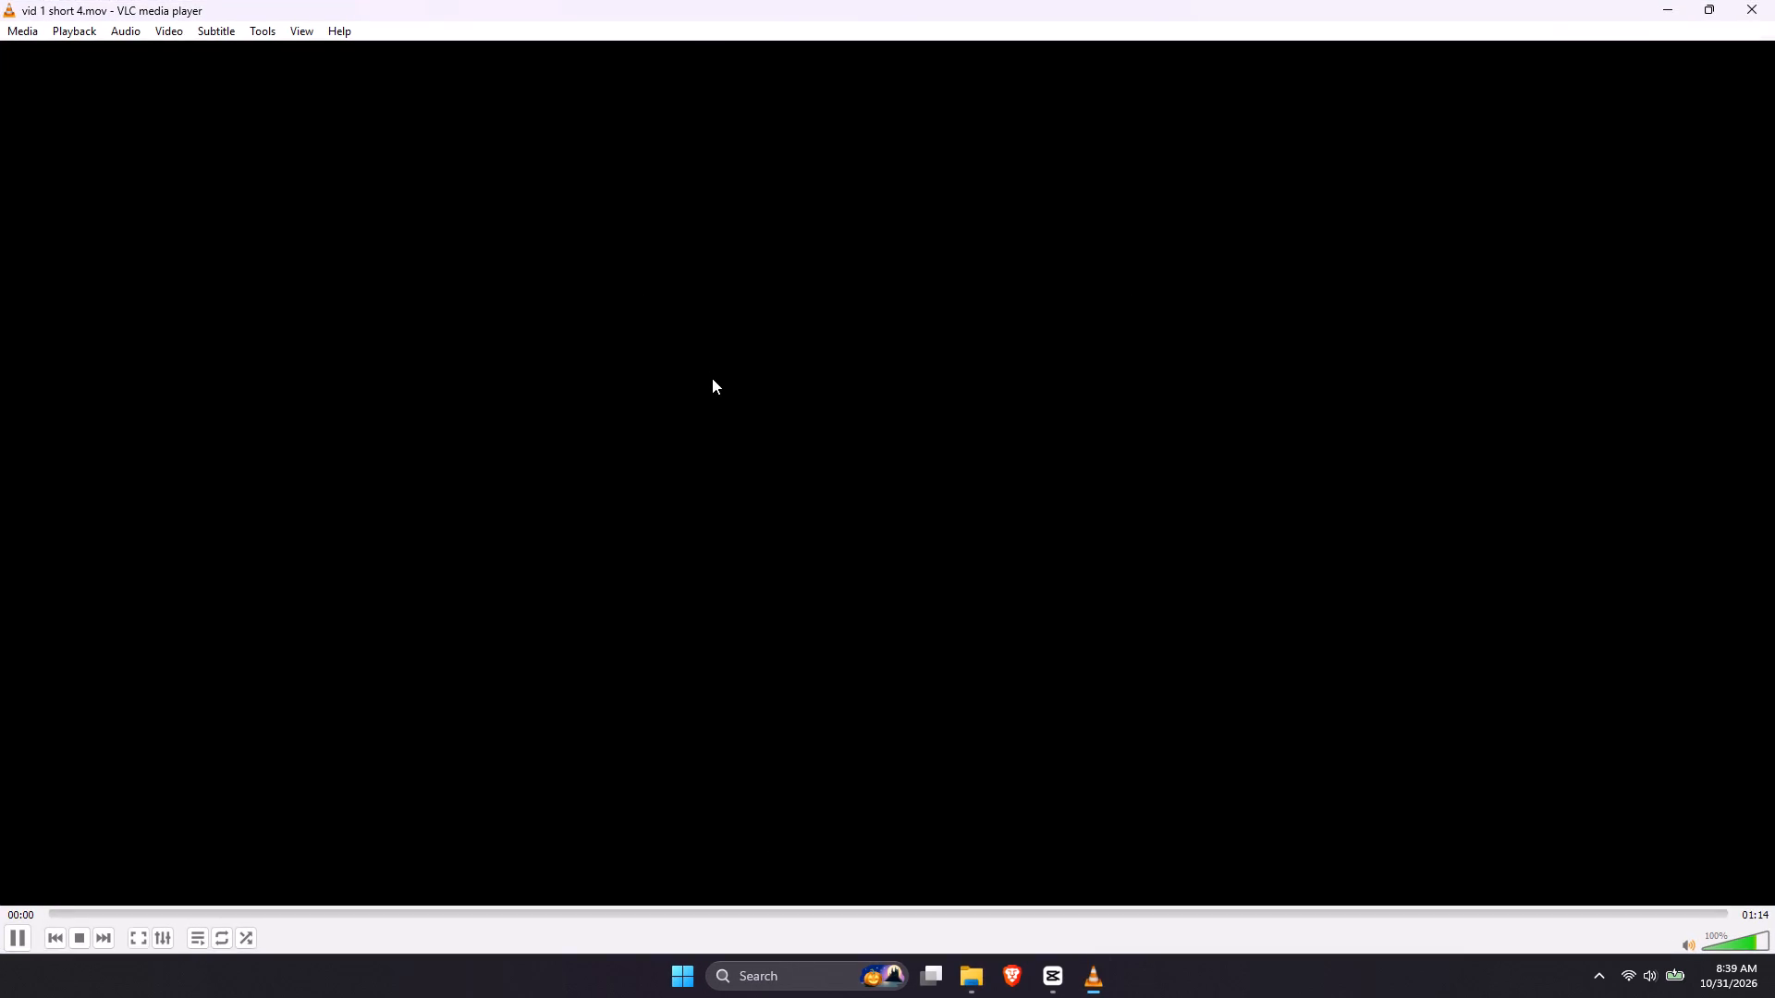
{"action": "left_click", "coordinate": [1774, 0]}
{"action": "left_click", "coordinate": [622, 367]}
{"action": "double_click", "coordinate": [625, 359]}
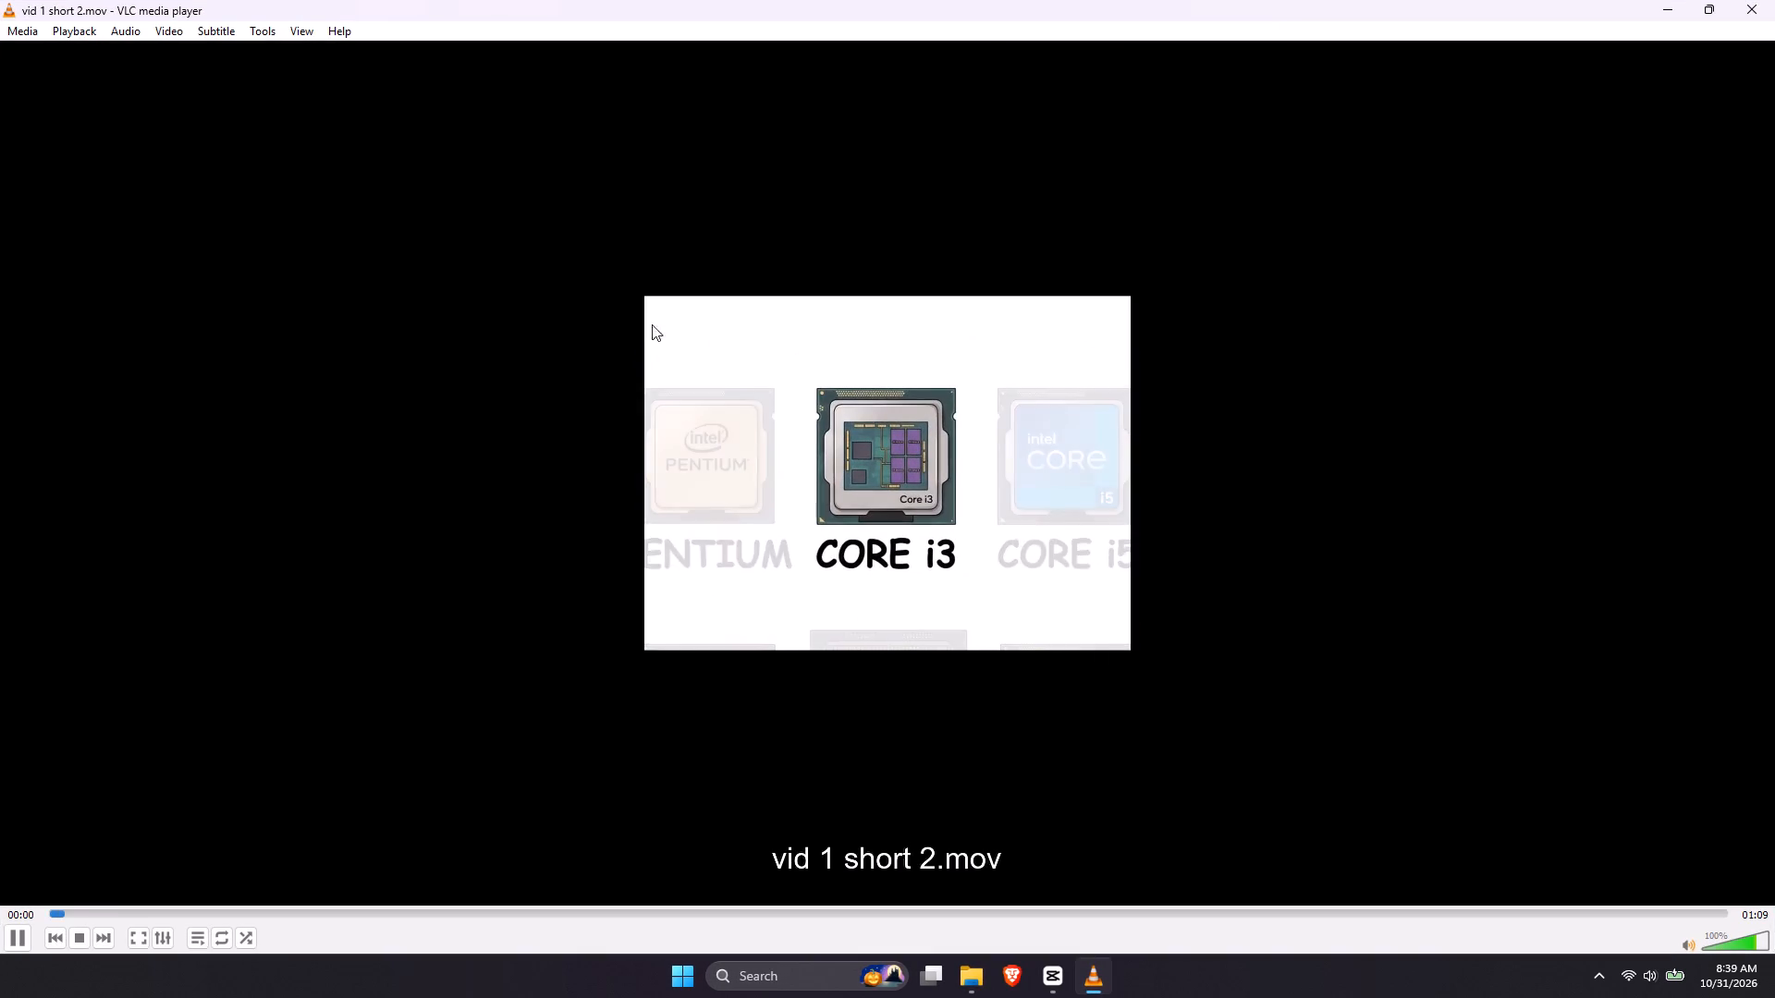
{"action": "left_click", "coordinate": [1774, 0]}
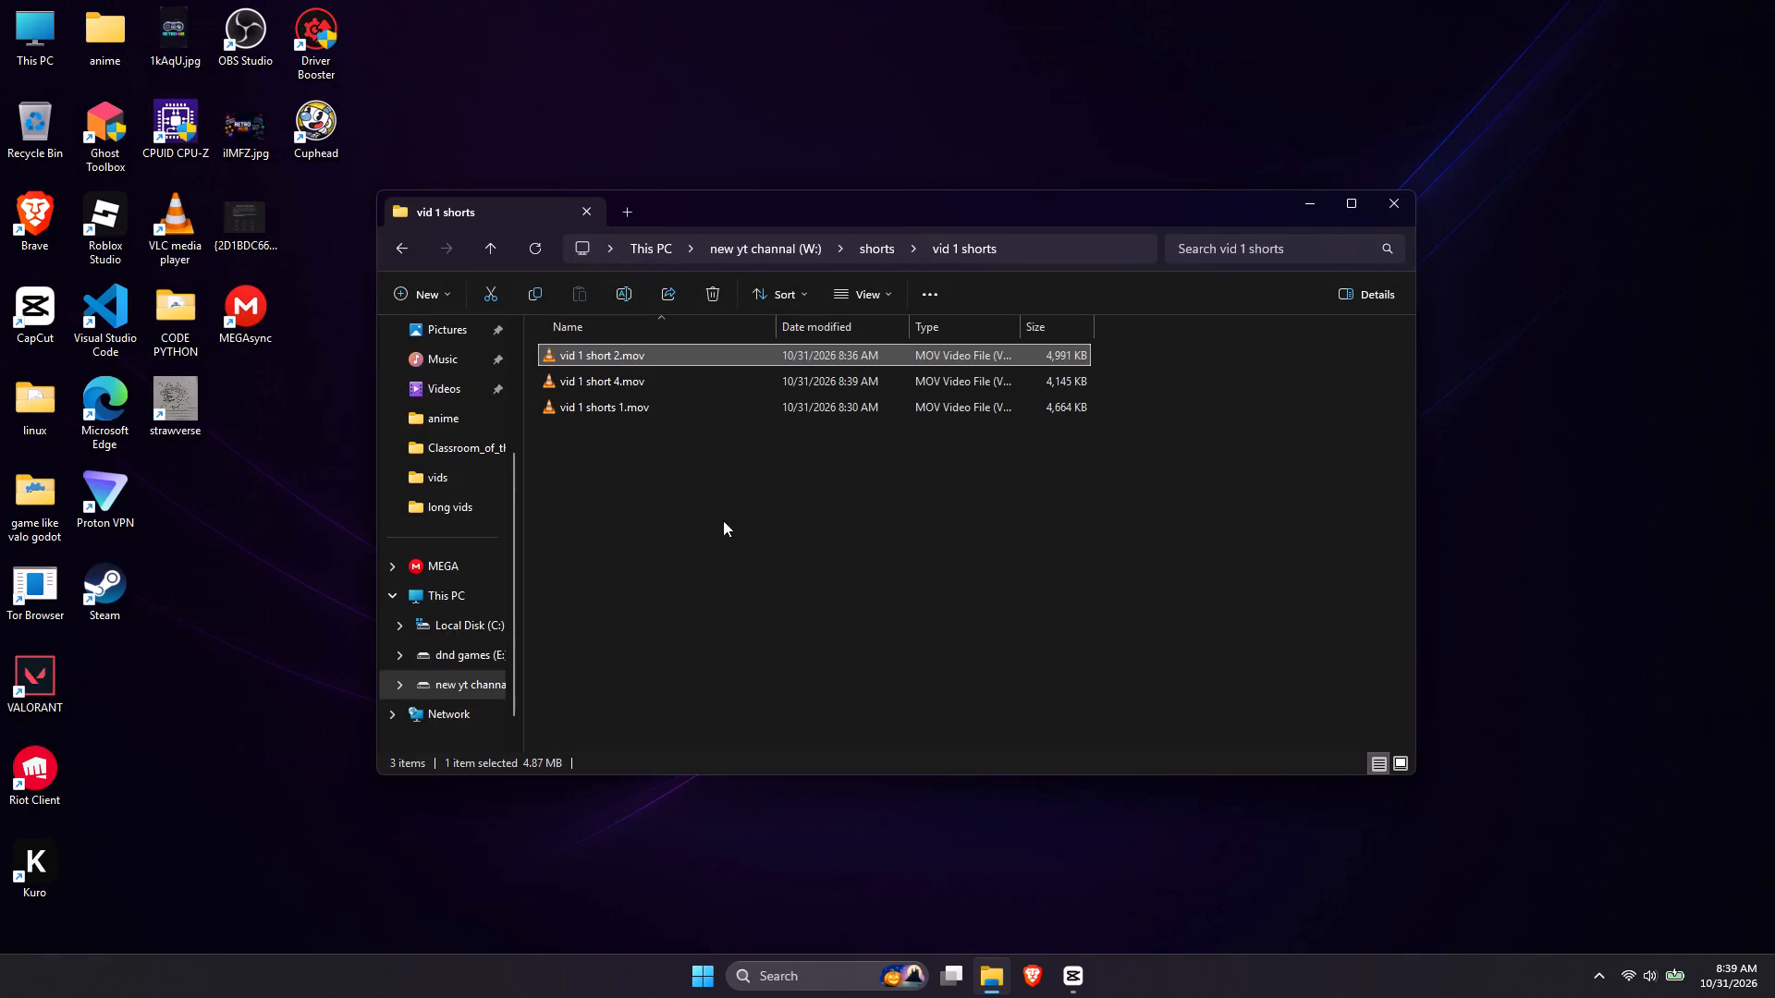
Look through the Videos, anime and long vids folders, and close File Explorer.
{"action": "left_click_drag", "start_coordinate": [706, 537], "coordinate": [583, 651]}
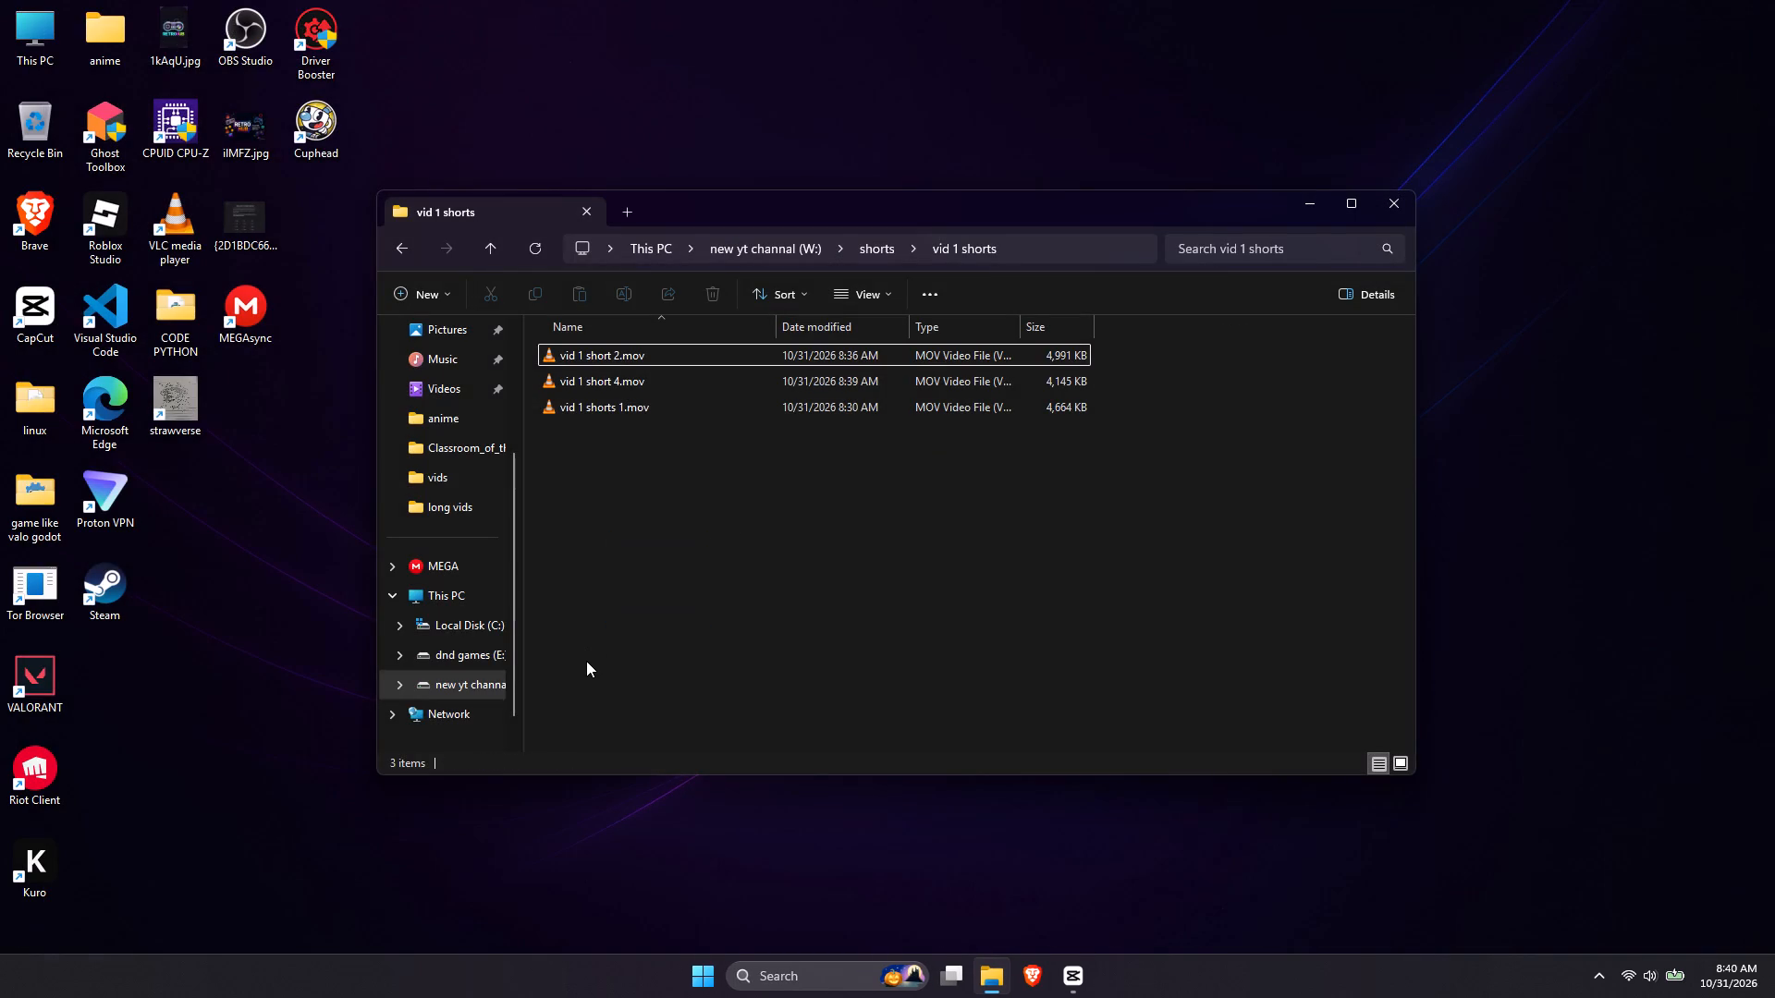
{"action": "left_click", "coordinate": [458, 378]}
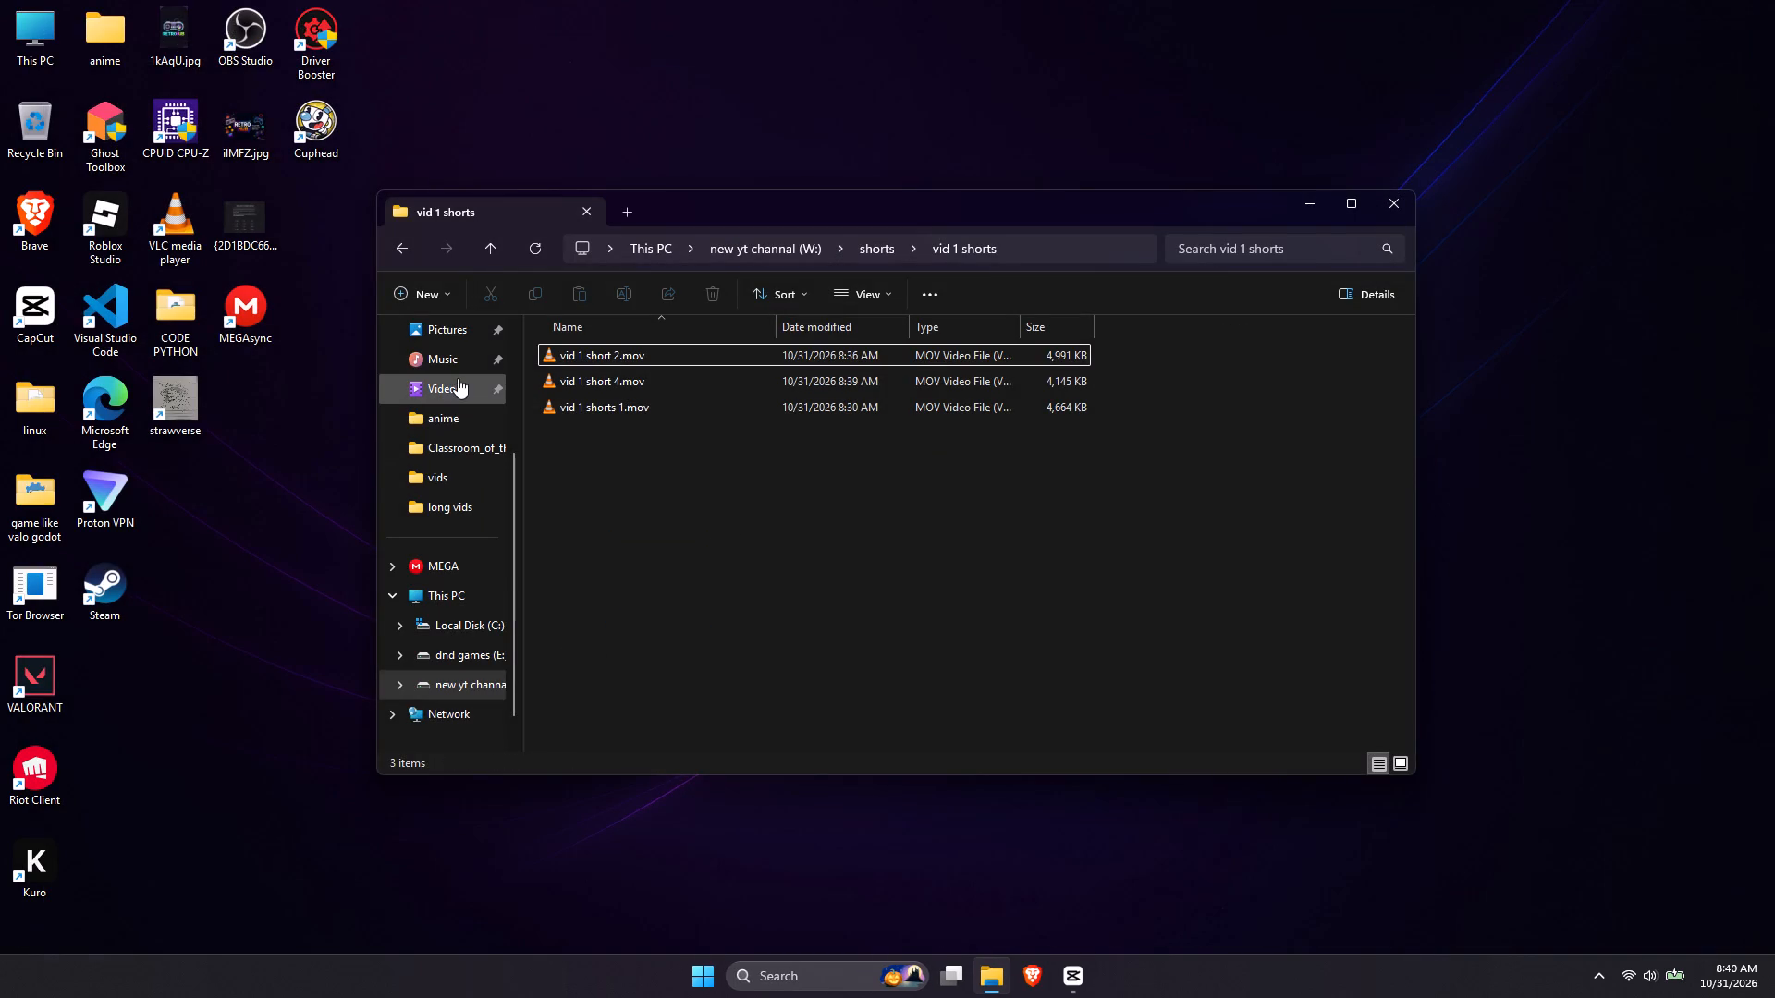
{"action": "left_click_drag", "start_coordinate": [685, 551], "coordinate": [862, 549]}
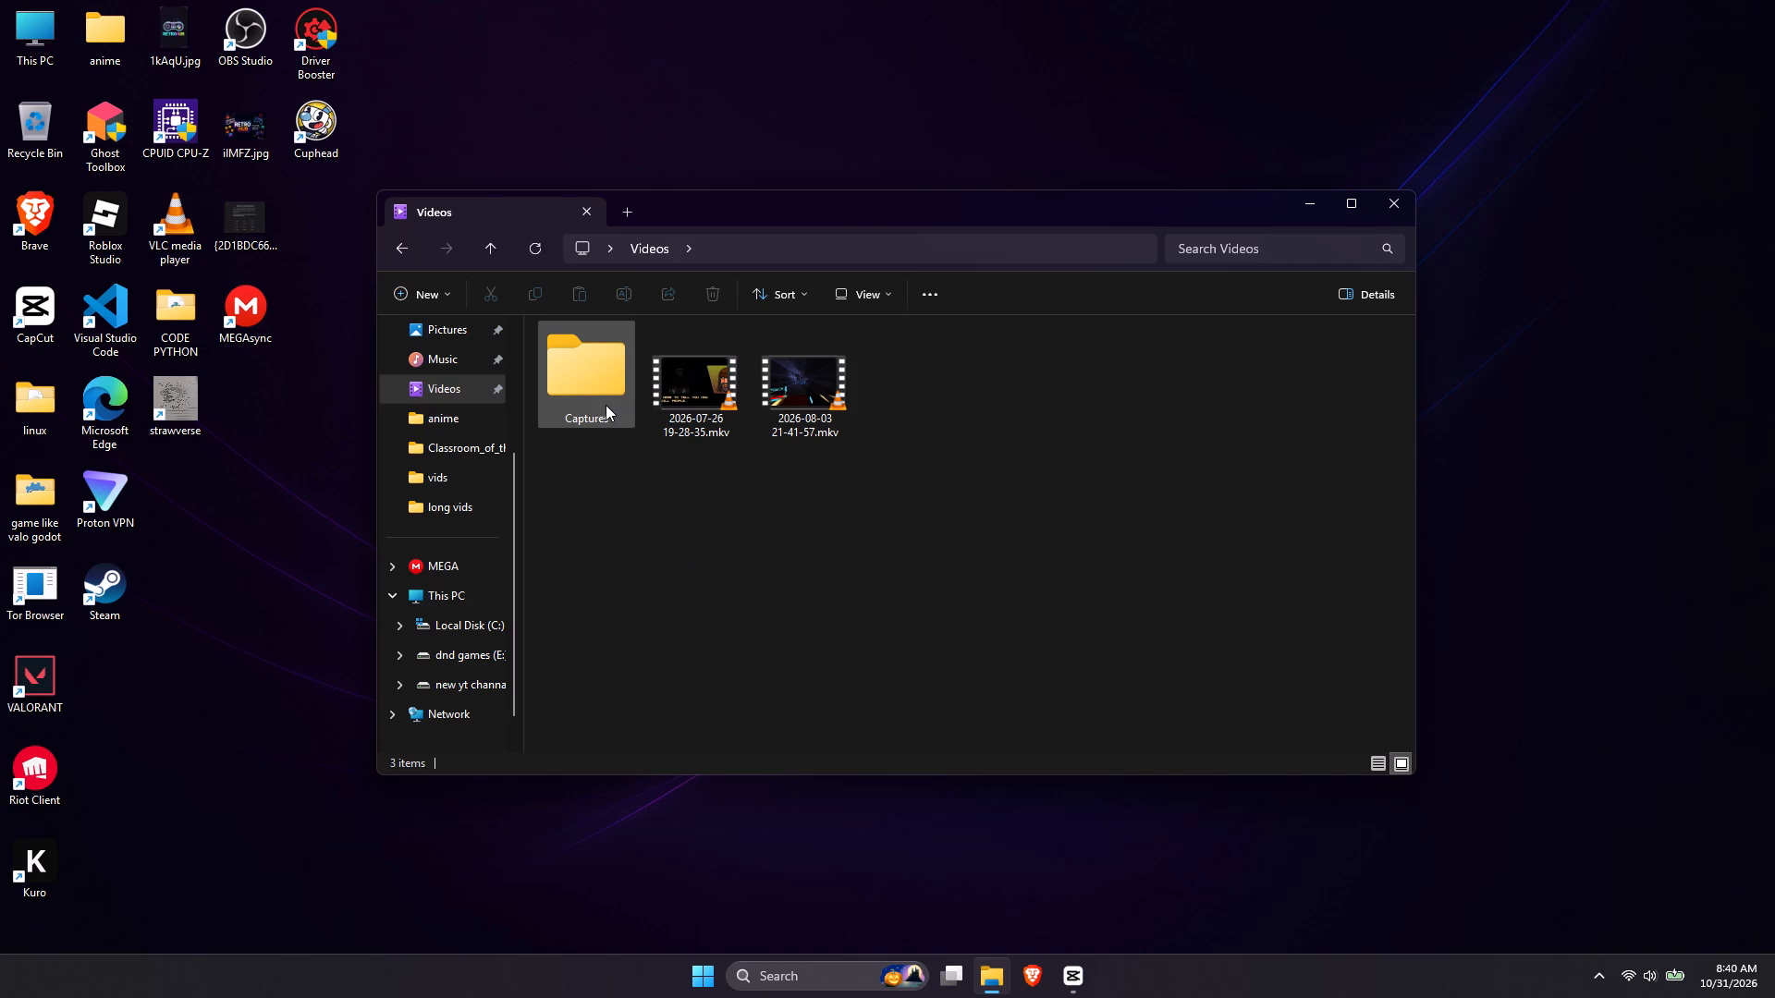
{"action": "left_click", "coordinate": [459, 422]}
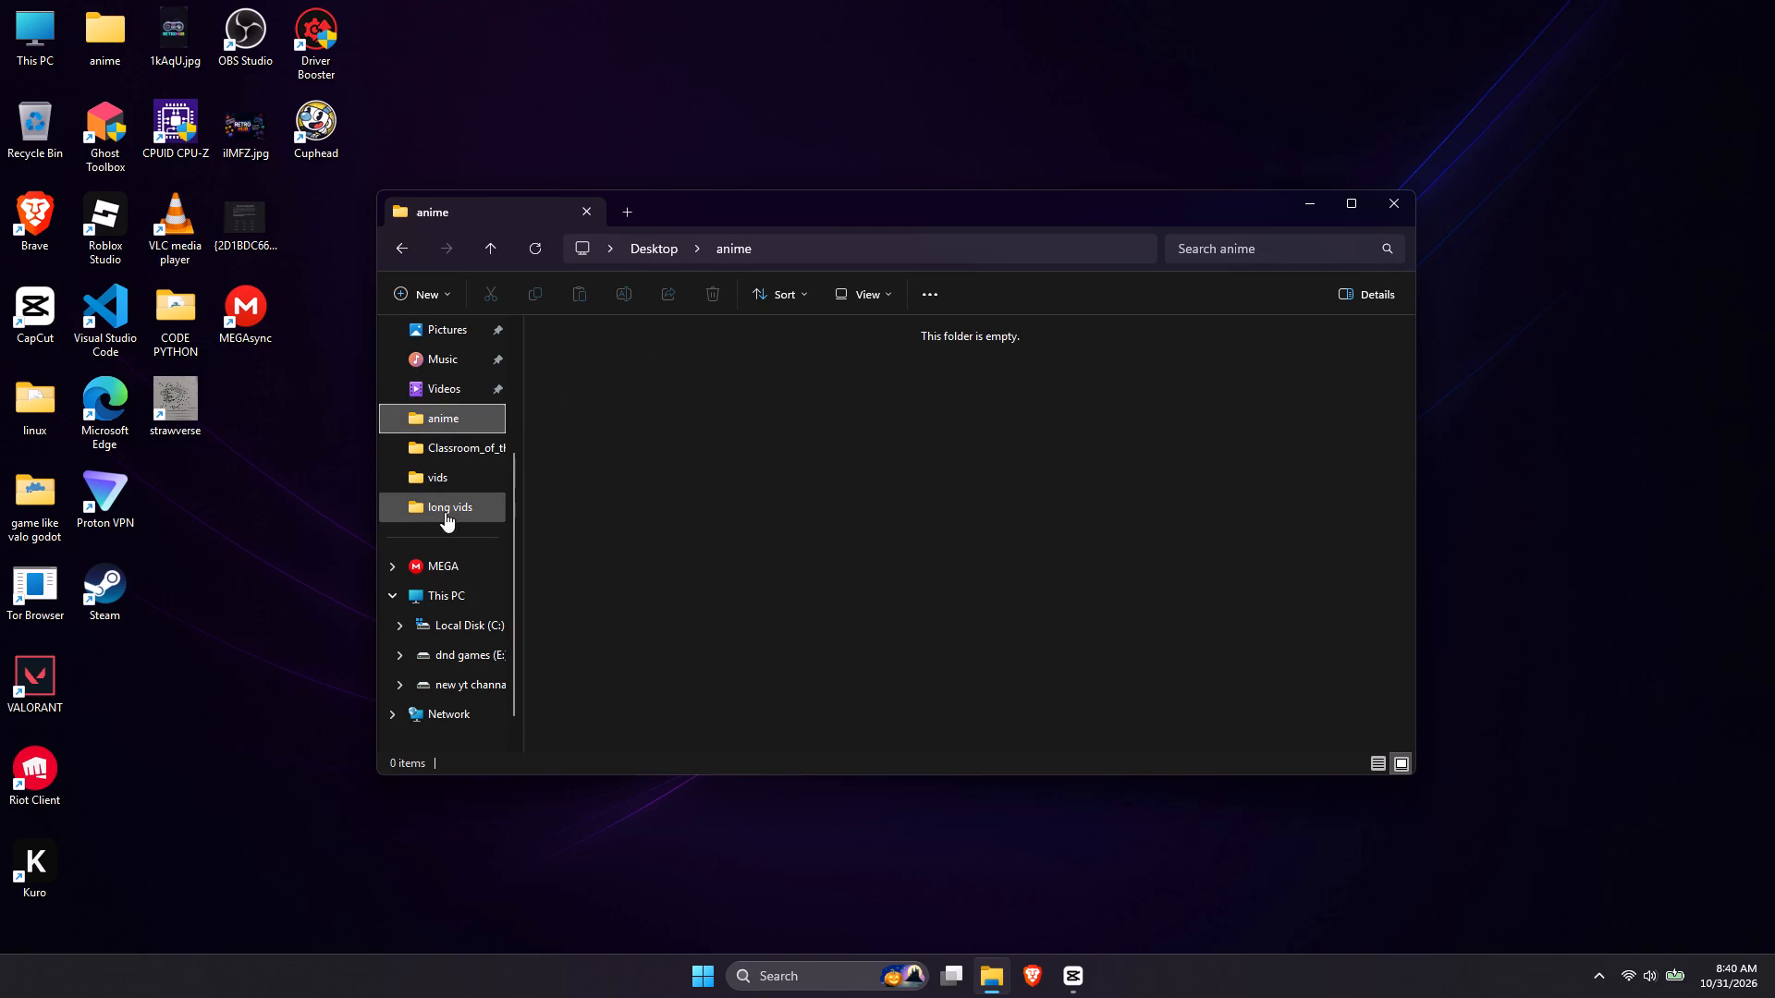
{"action": "left_click", "coordinate": [462, 512]}
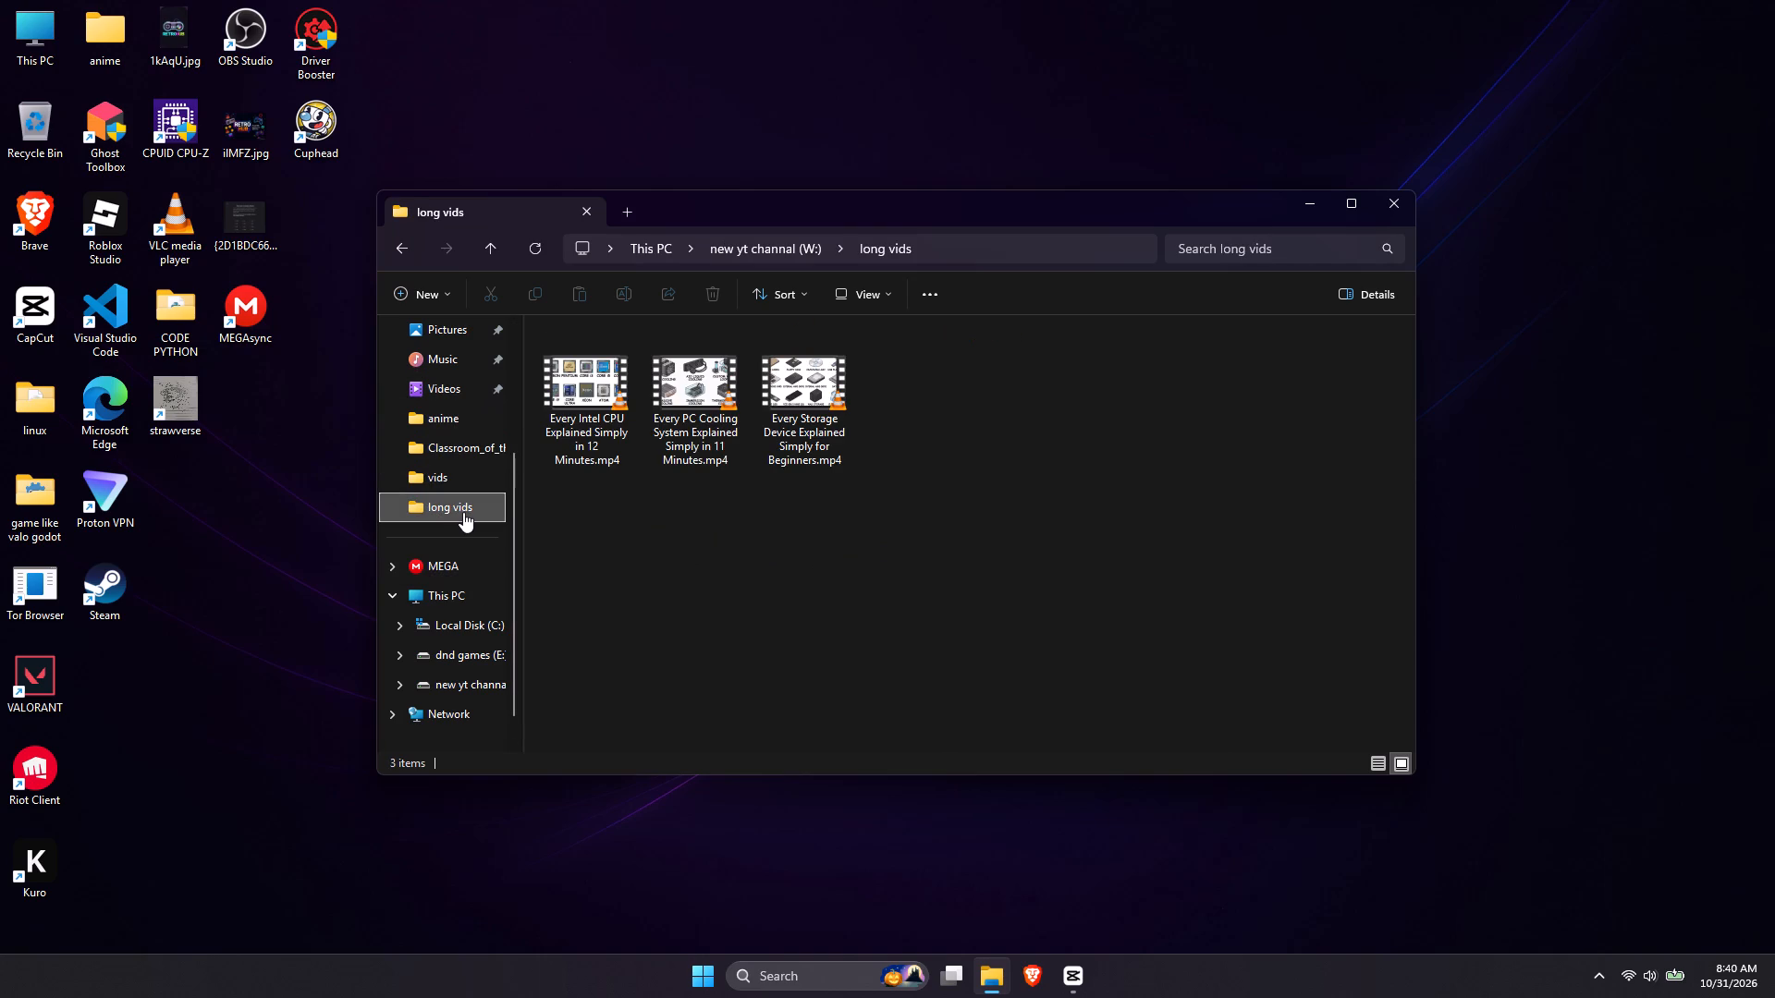
{"action": "left_click", "coordinate": [1400, 214]}
{"action": "left_click_drag", "start_coordinate": [1295, 518], "coordinate": [1154, 736]}
Switch to CapCut, scrub through the exported short, and undo the deletion of the remaining Intel CPU footage.
{"action": "left_click", "coordinate": [1071, 970]}
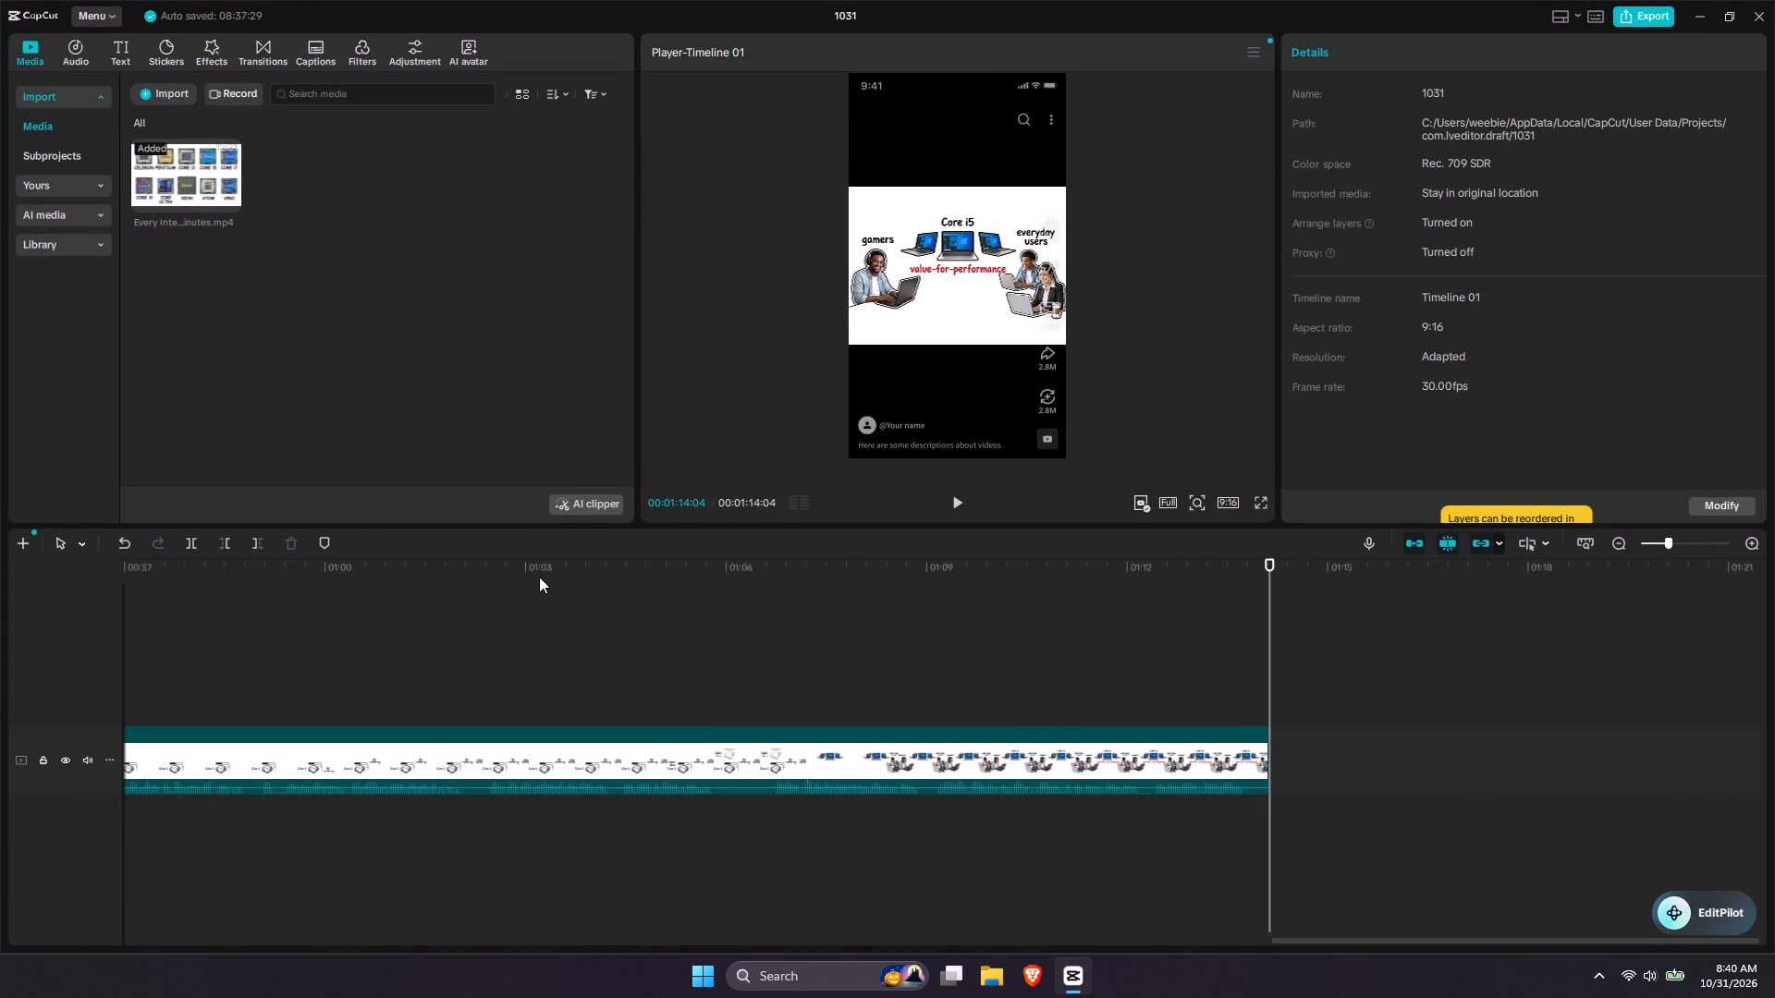
{"action": "left_click_drag", "start_coordinate": [539, 569], "coordinate": [0, 550]}
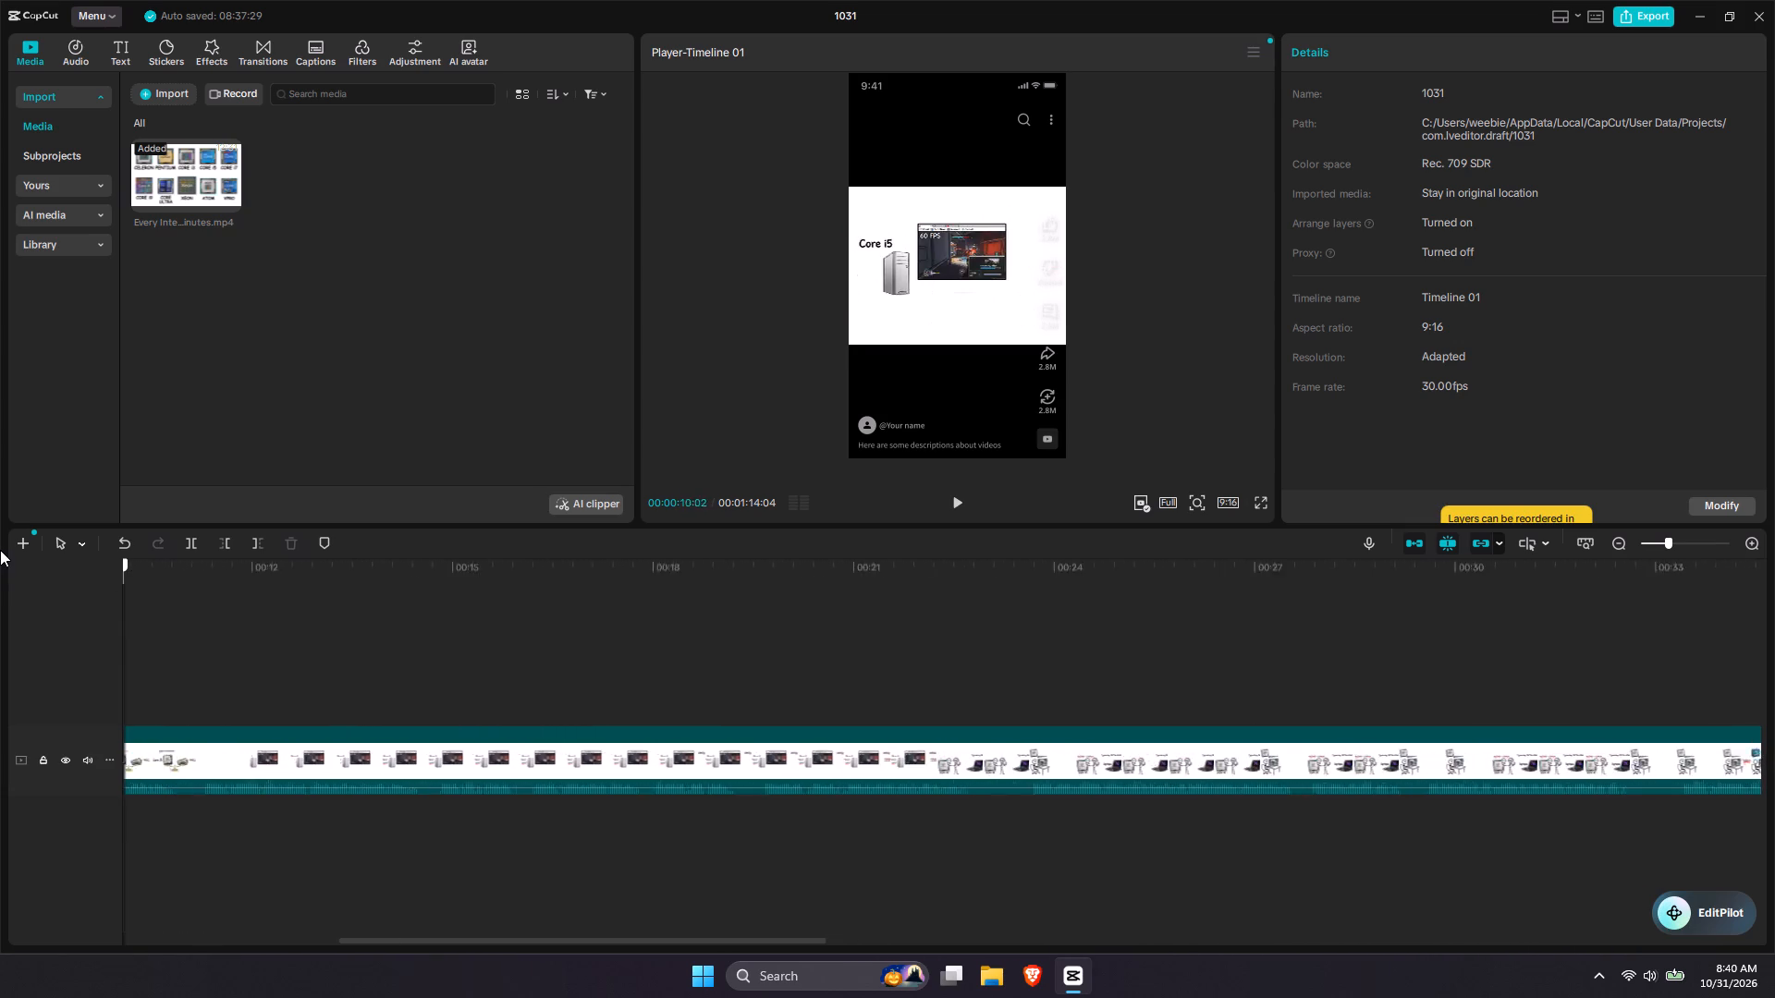
{"action": "left_click_drag", "start_coordinate": [0, 550], "coordinate": [1774, 586]}
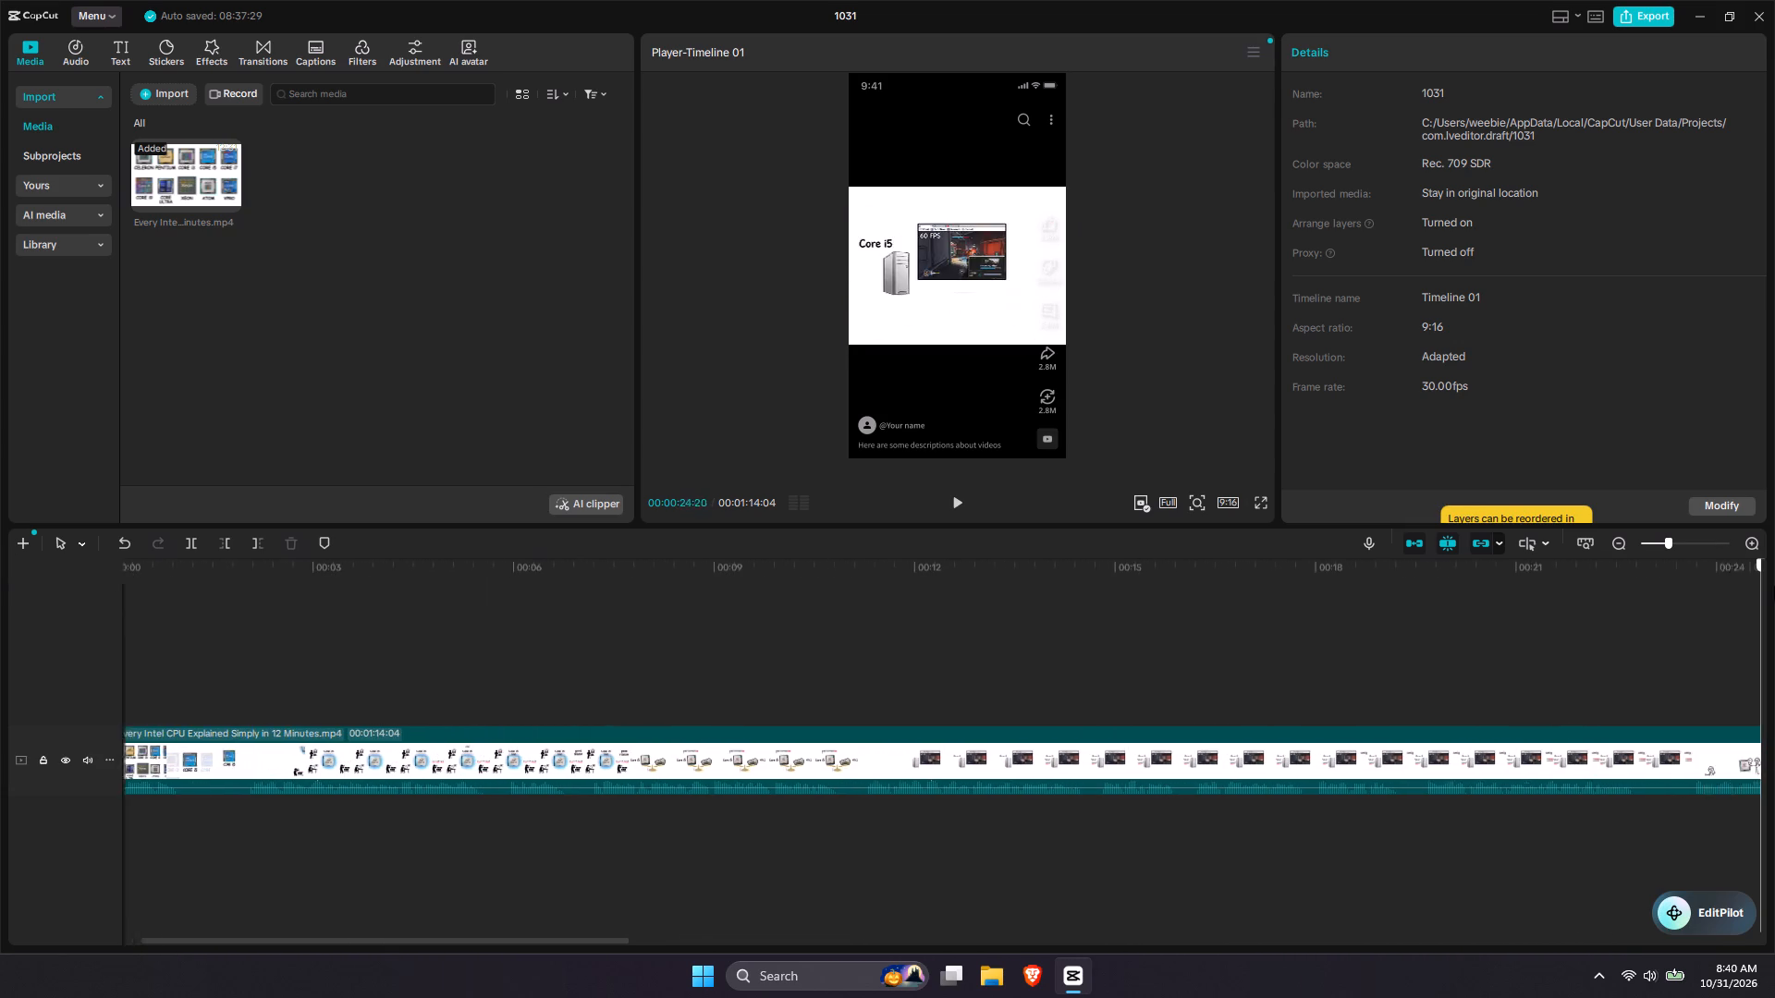
{"action": "left_click_drag", "start_coordinate": [1774, 586], "coordinate": [100, 542]}
{"action": "key", "text": "ctrl+z"}
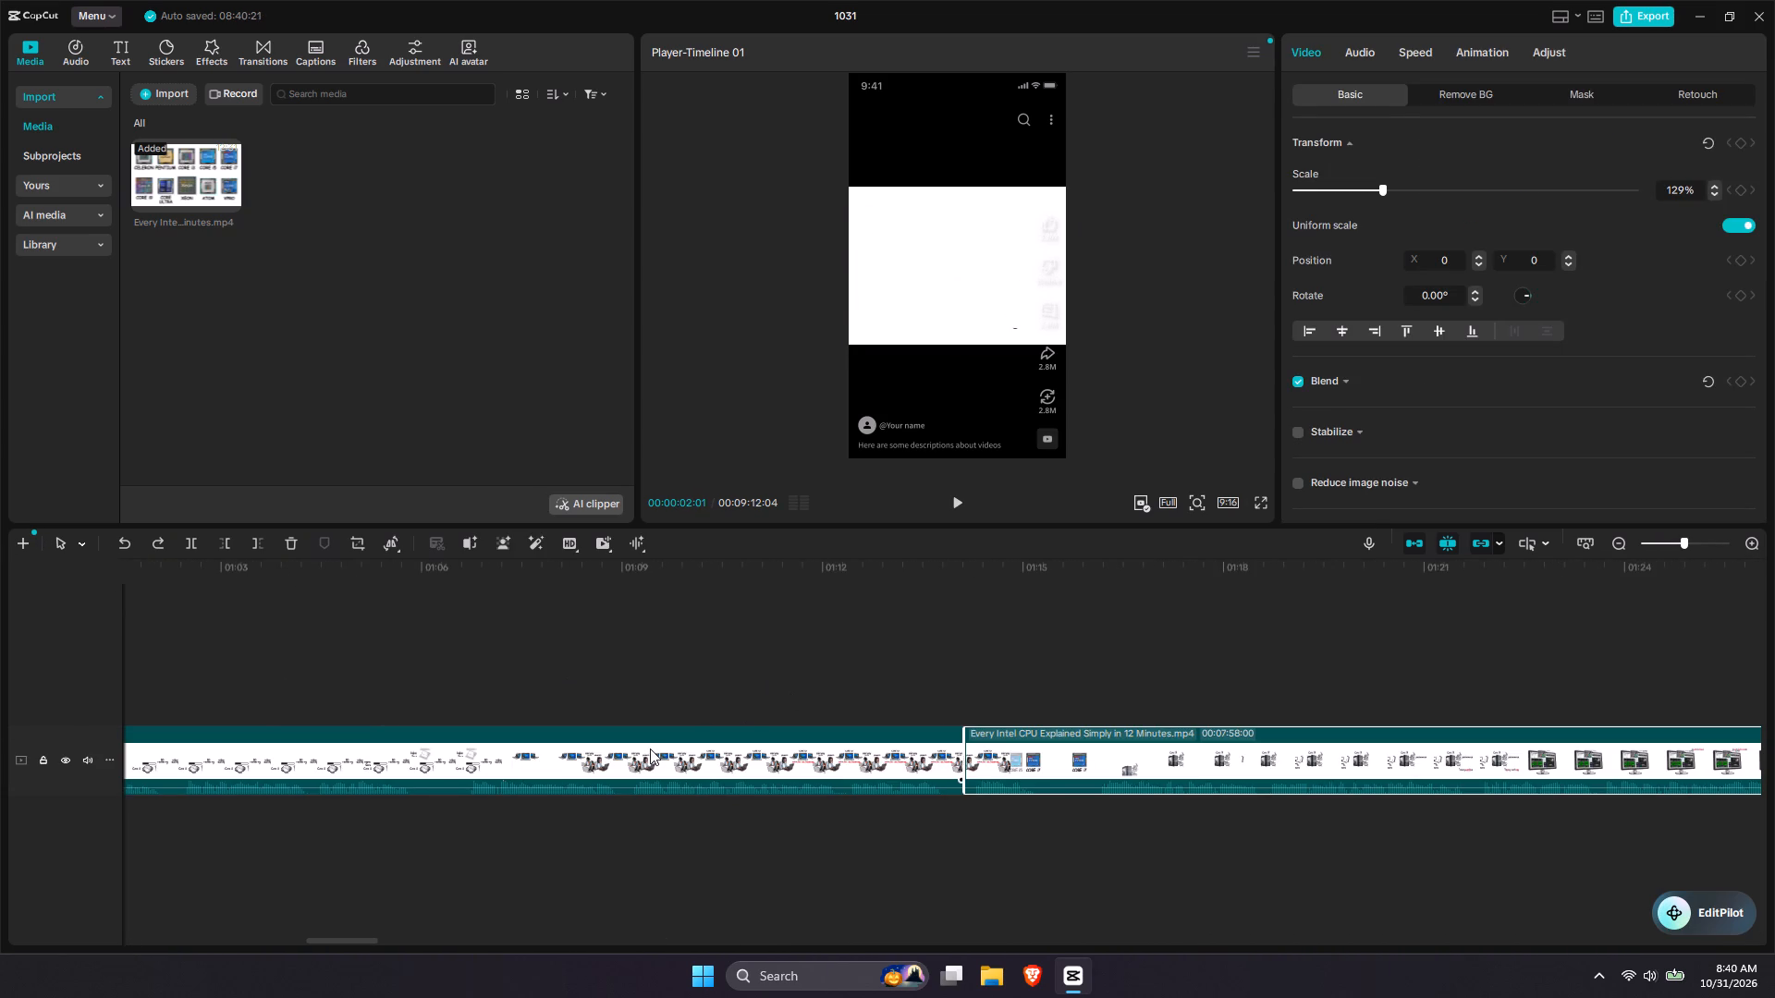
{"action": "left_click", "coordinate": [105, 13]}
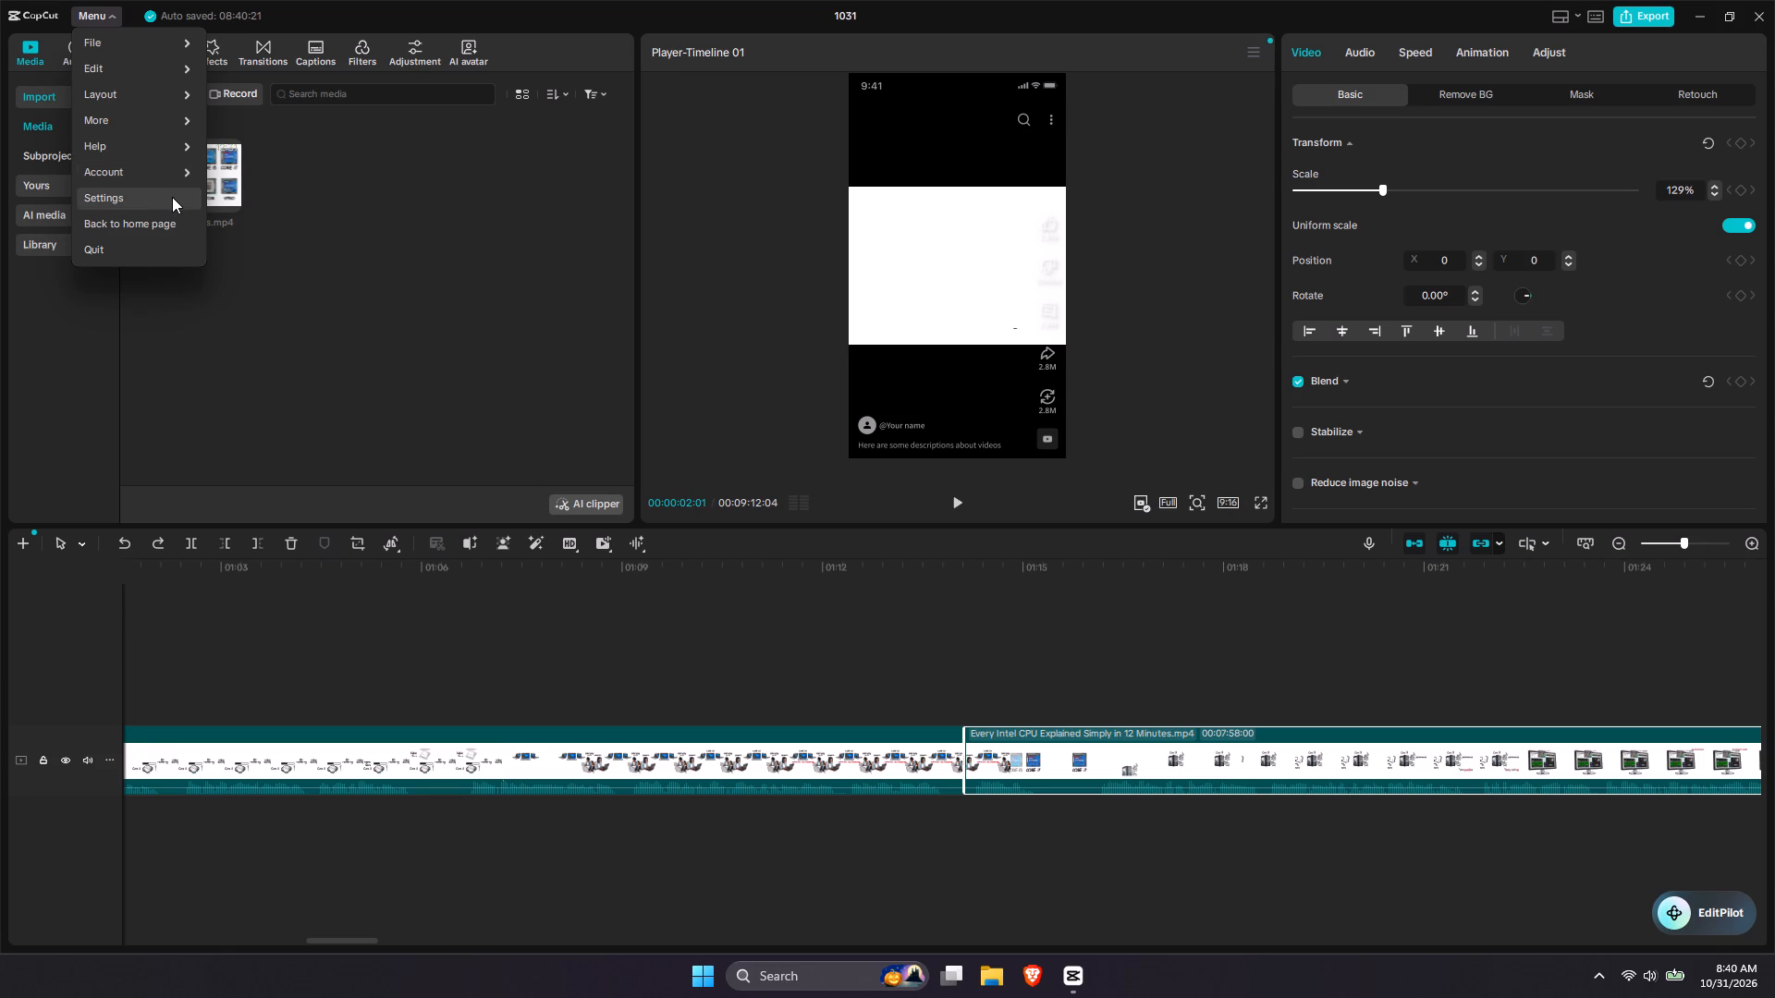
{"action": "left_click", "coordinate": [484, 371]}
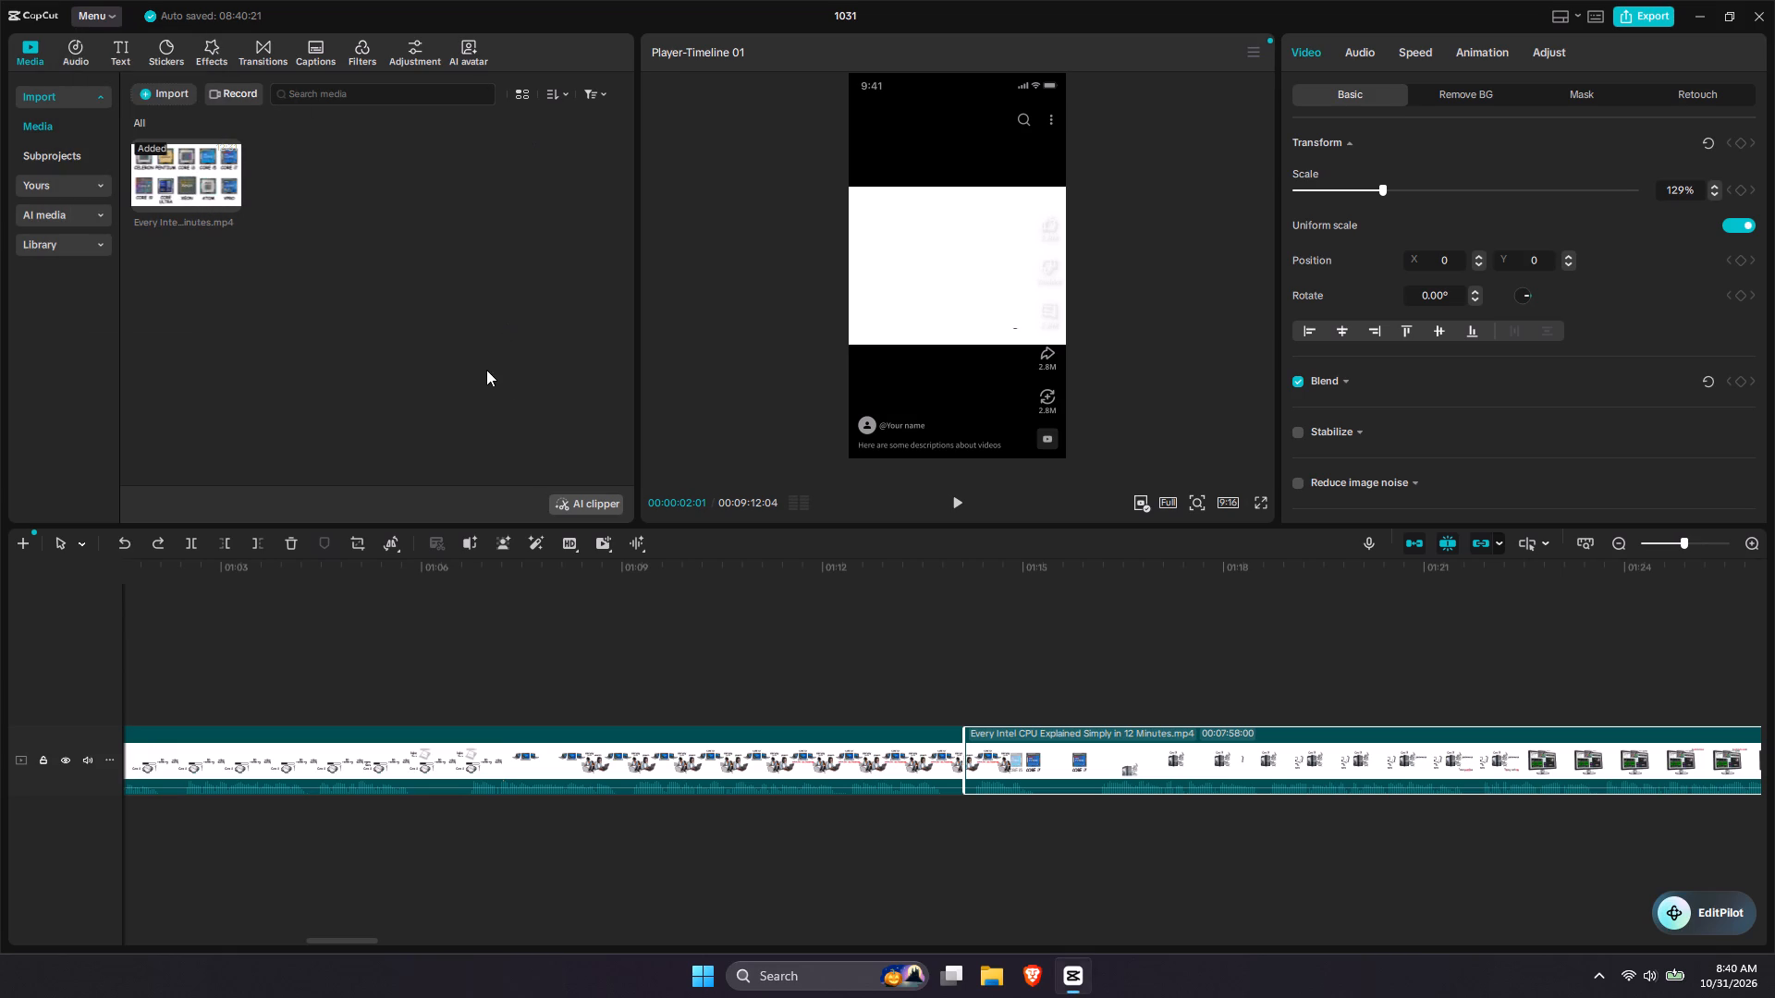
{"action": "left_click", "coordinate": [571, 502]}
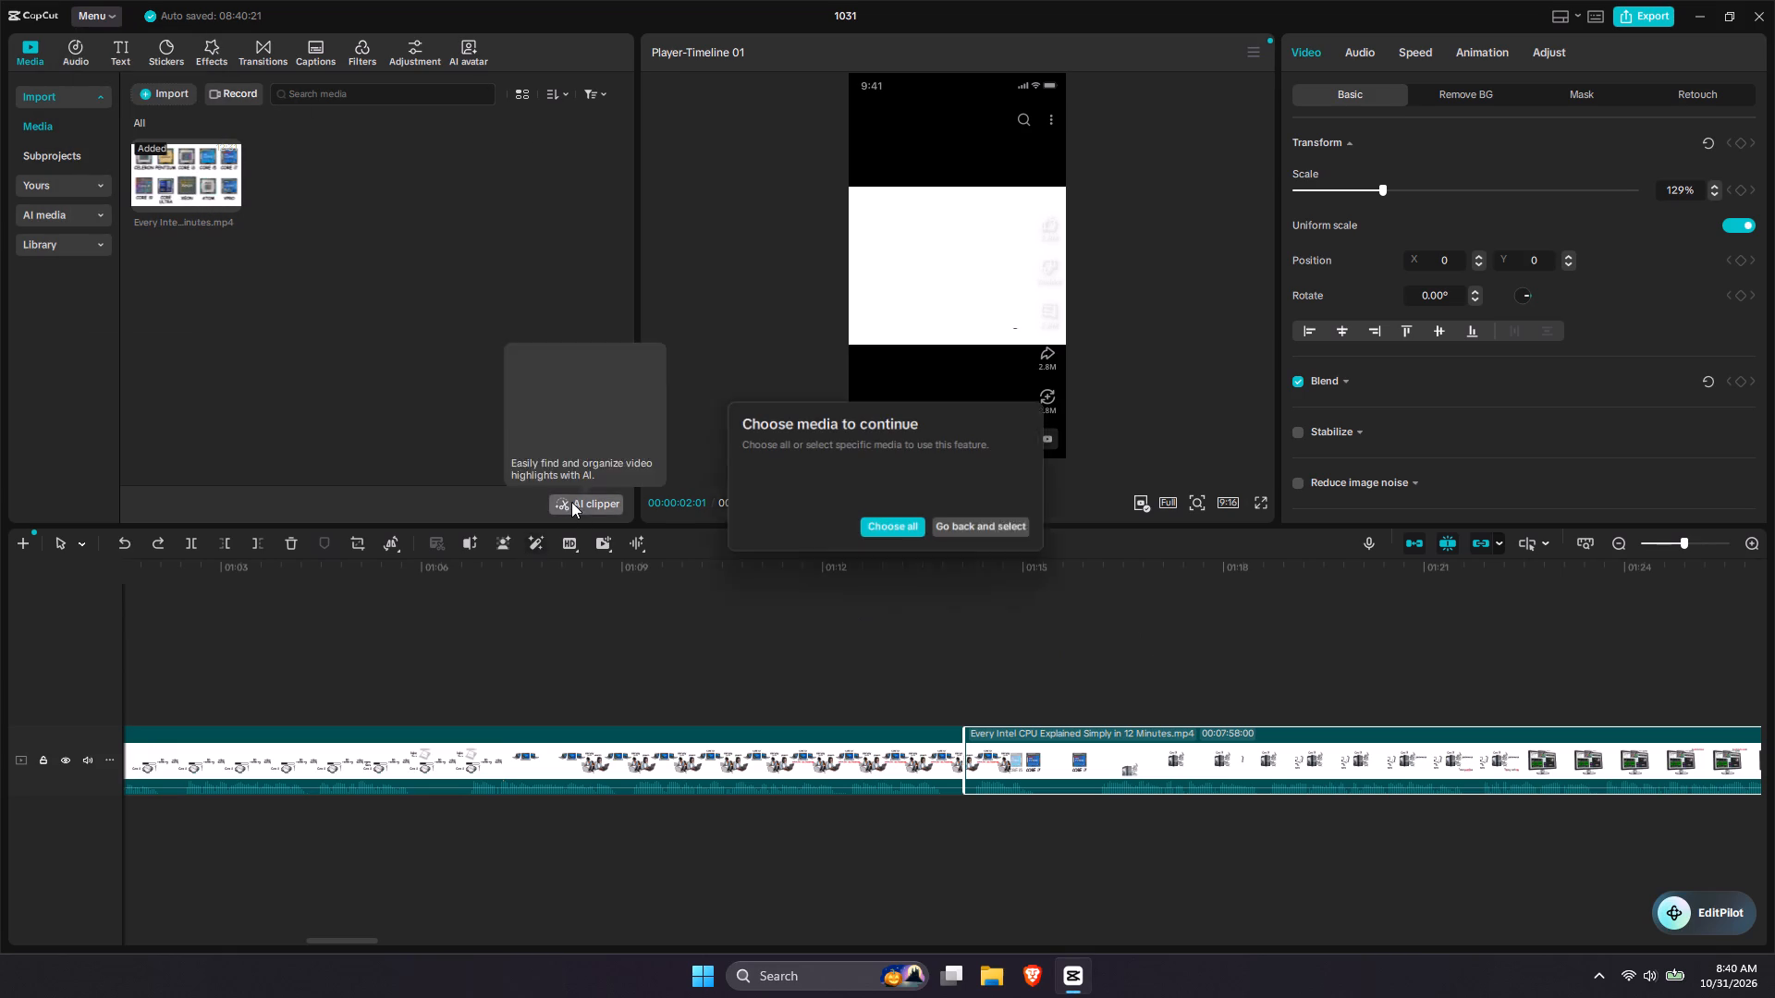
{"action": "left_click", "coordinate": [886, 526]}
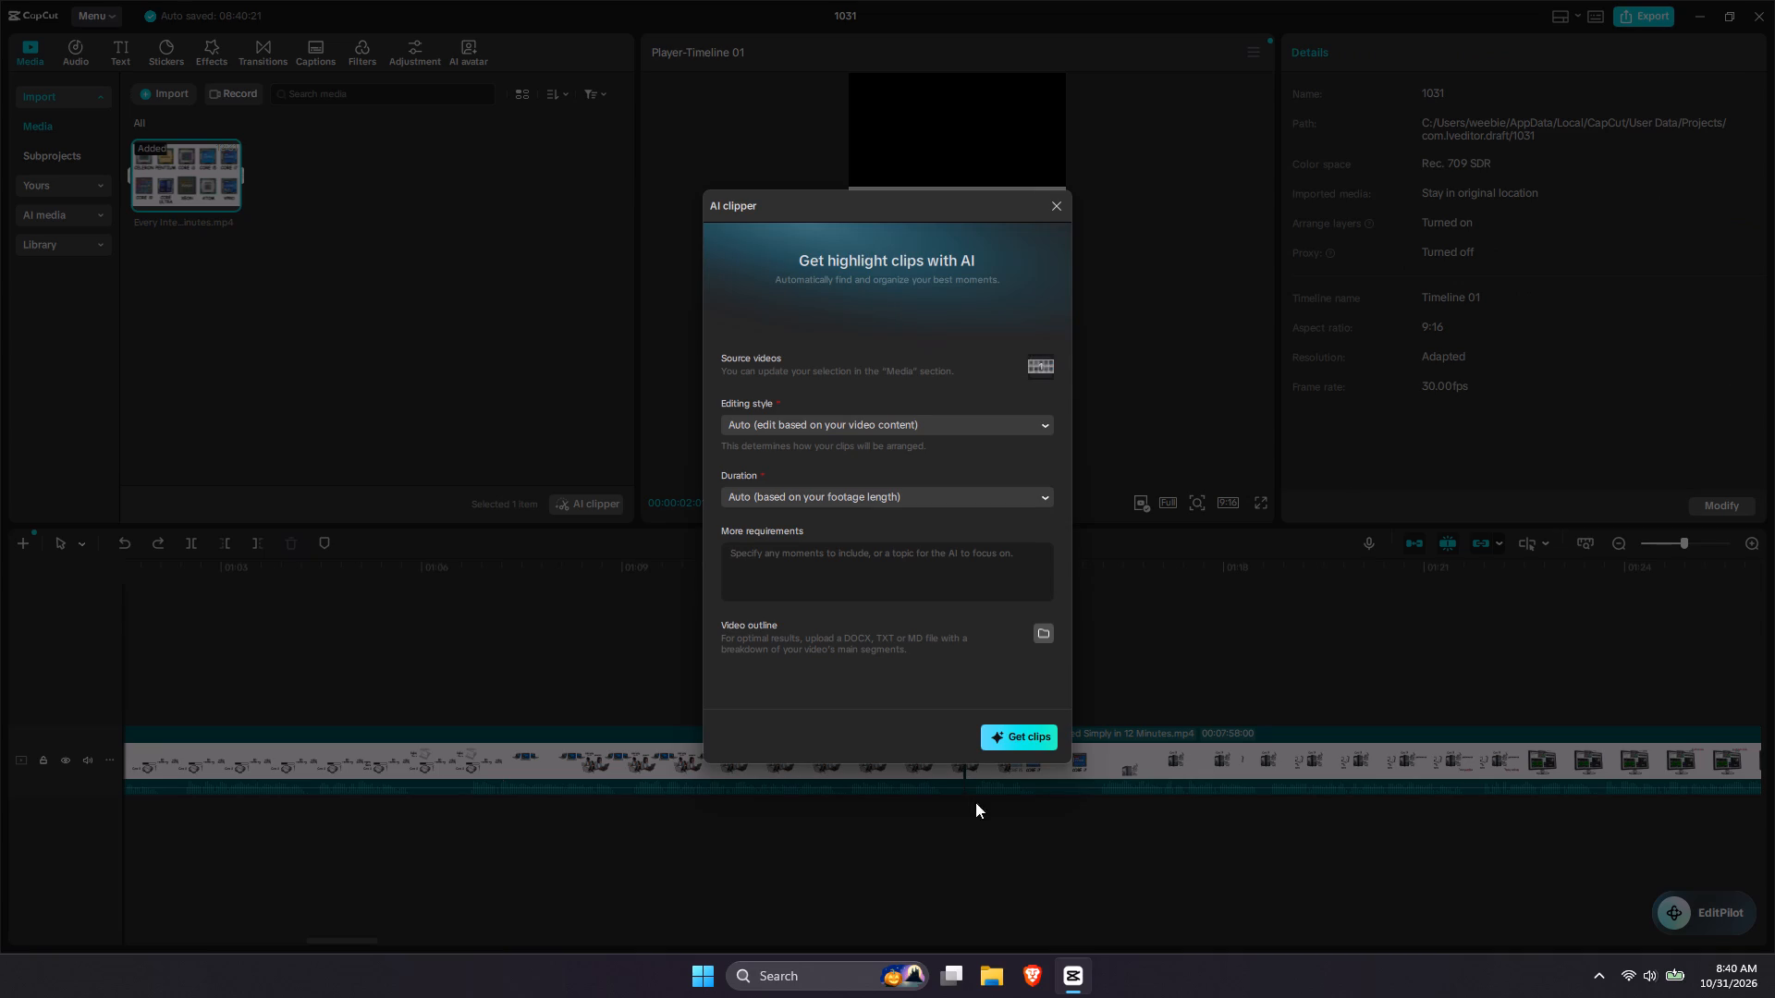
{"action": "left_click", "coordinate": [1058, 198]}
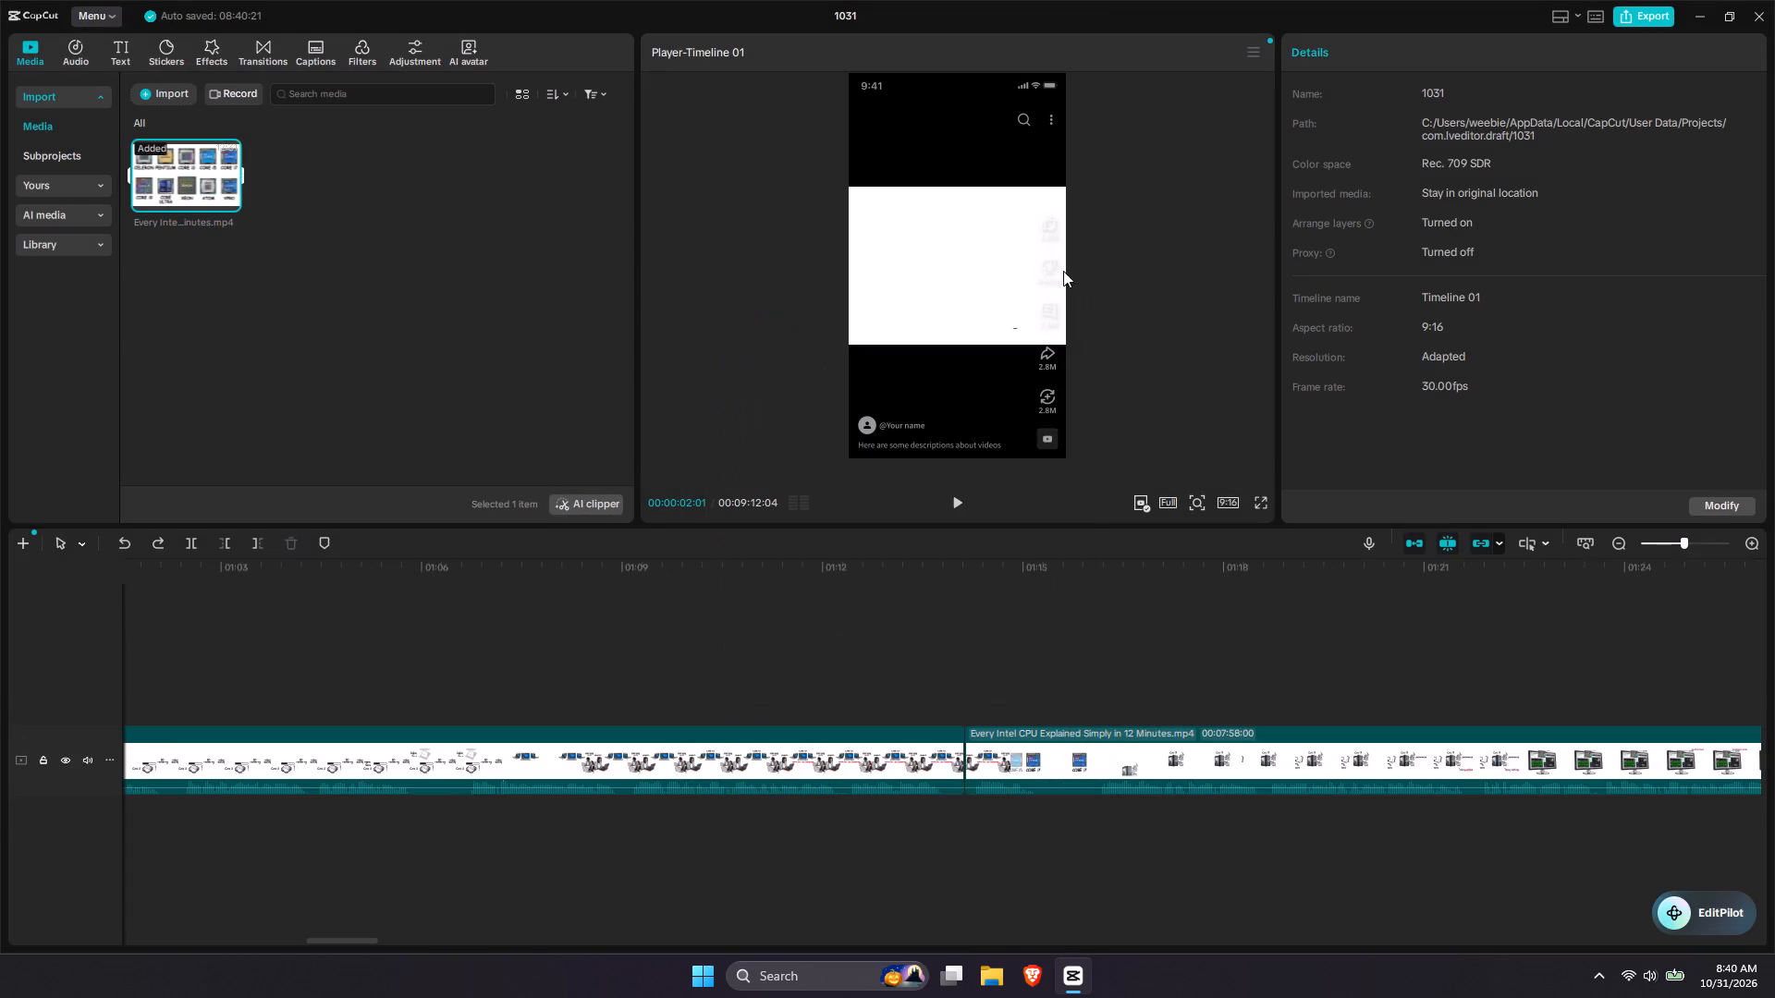
Delete the already exported Core i5 clip from the timeline, keeping the footage that follows it.
{"action": "left_click", "coordinate": [889, 757]}
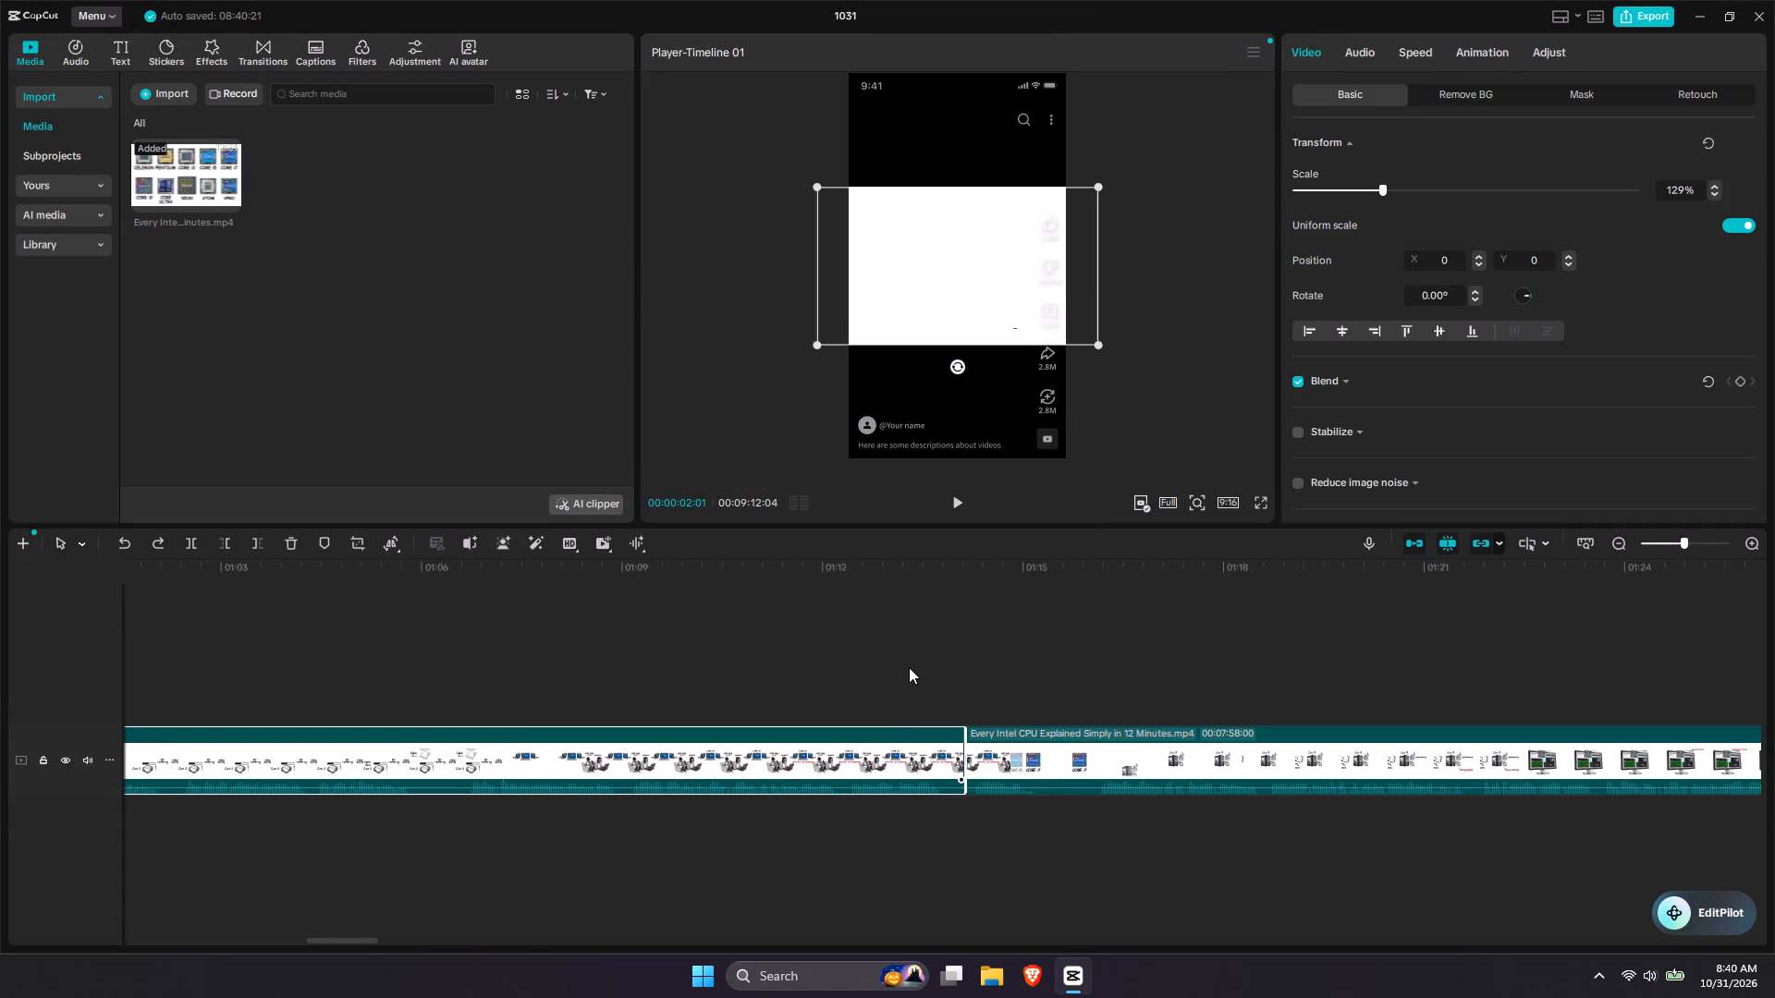
{"action": "key", "text": "Delete"}
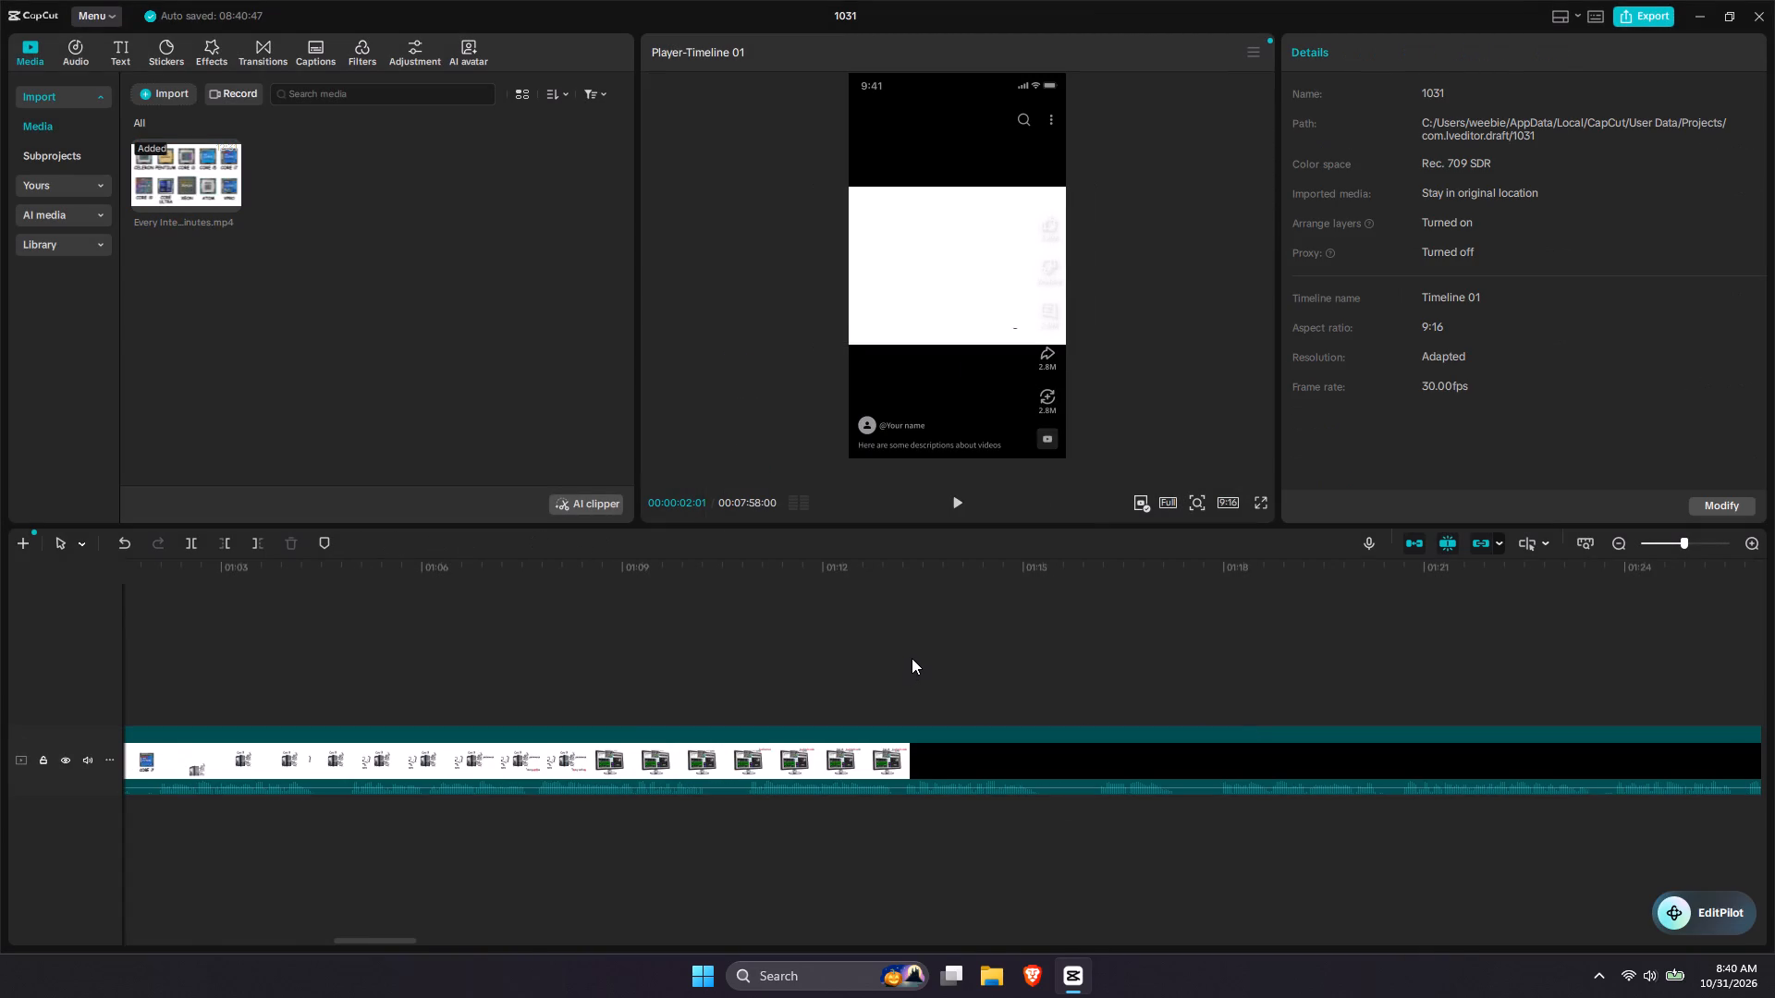
Play through the remaining Intel CPU footage, briefly in full screen, to find where the Core i7 section ends.
{"action": "left_click", "coordinate": [758, 761]}
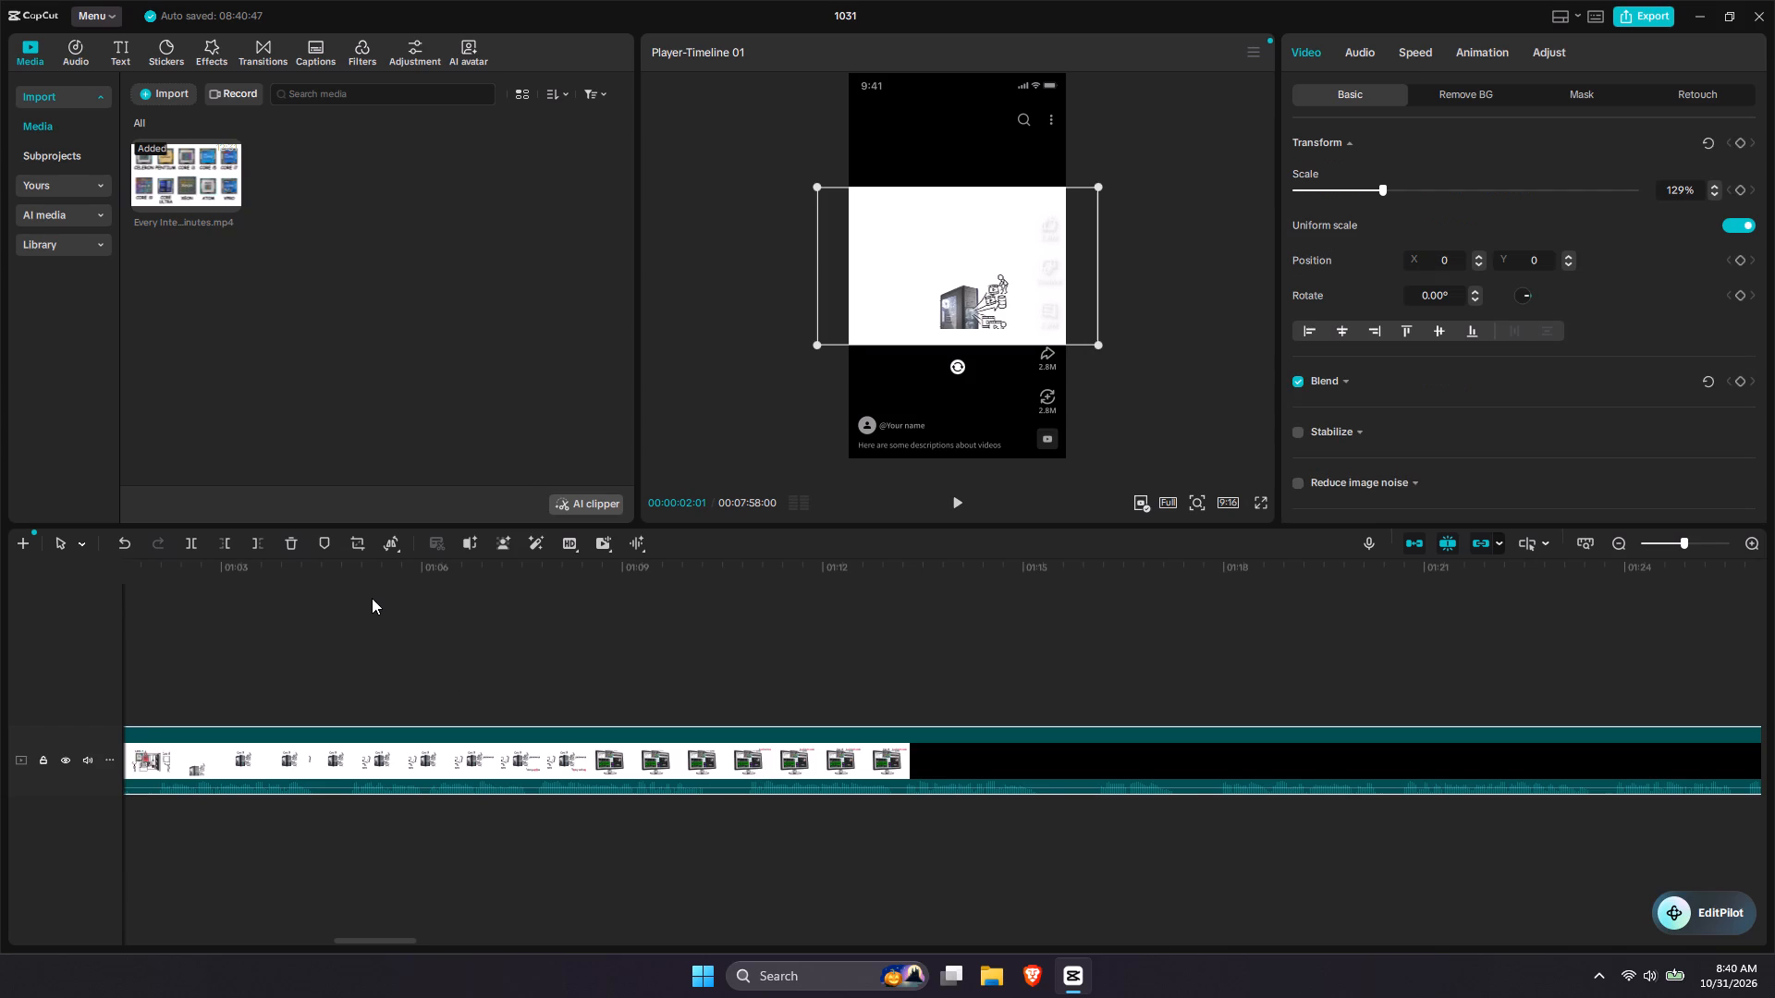
{"action": "key", "text": "space"}
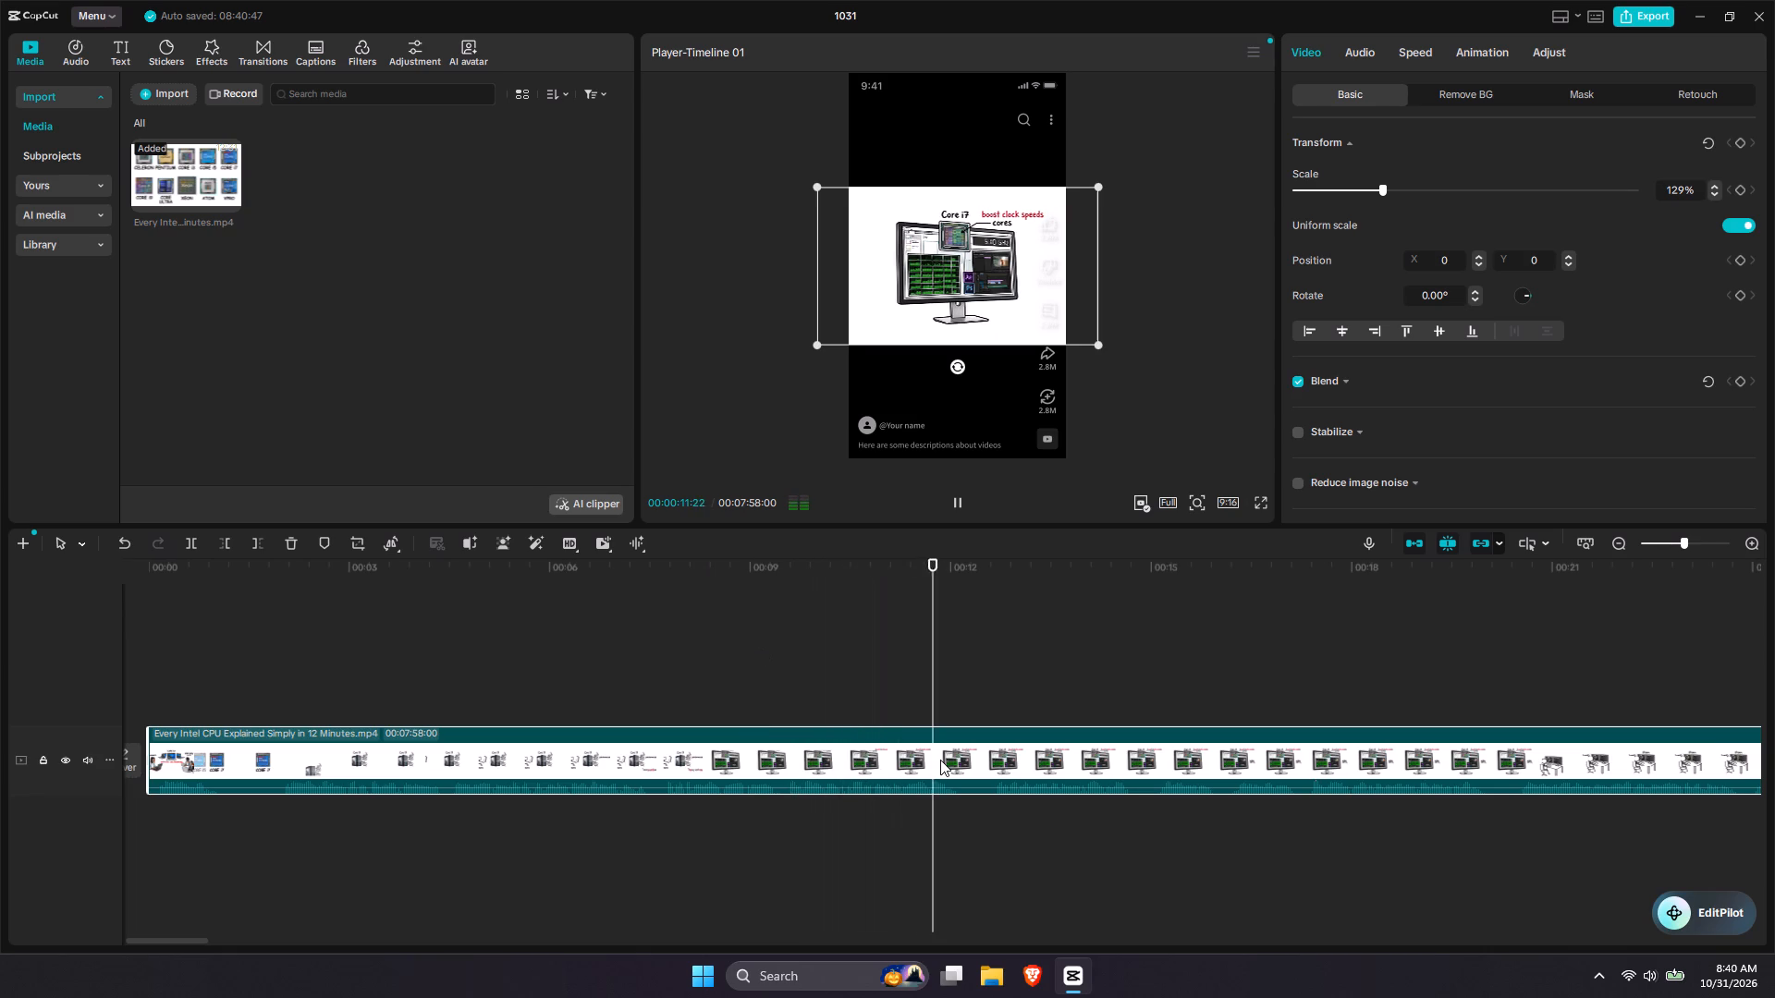
{"action": "left_click", "coordinate": [1259, 503]}
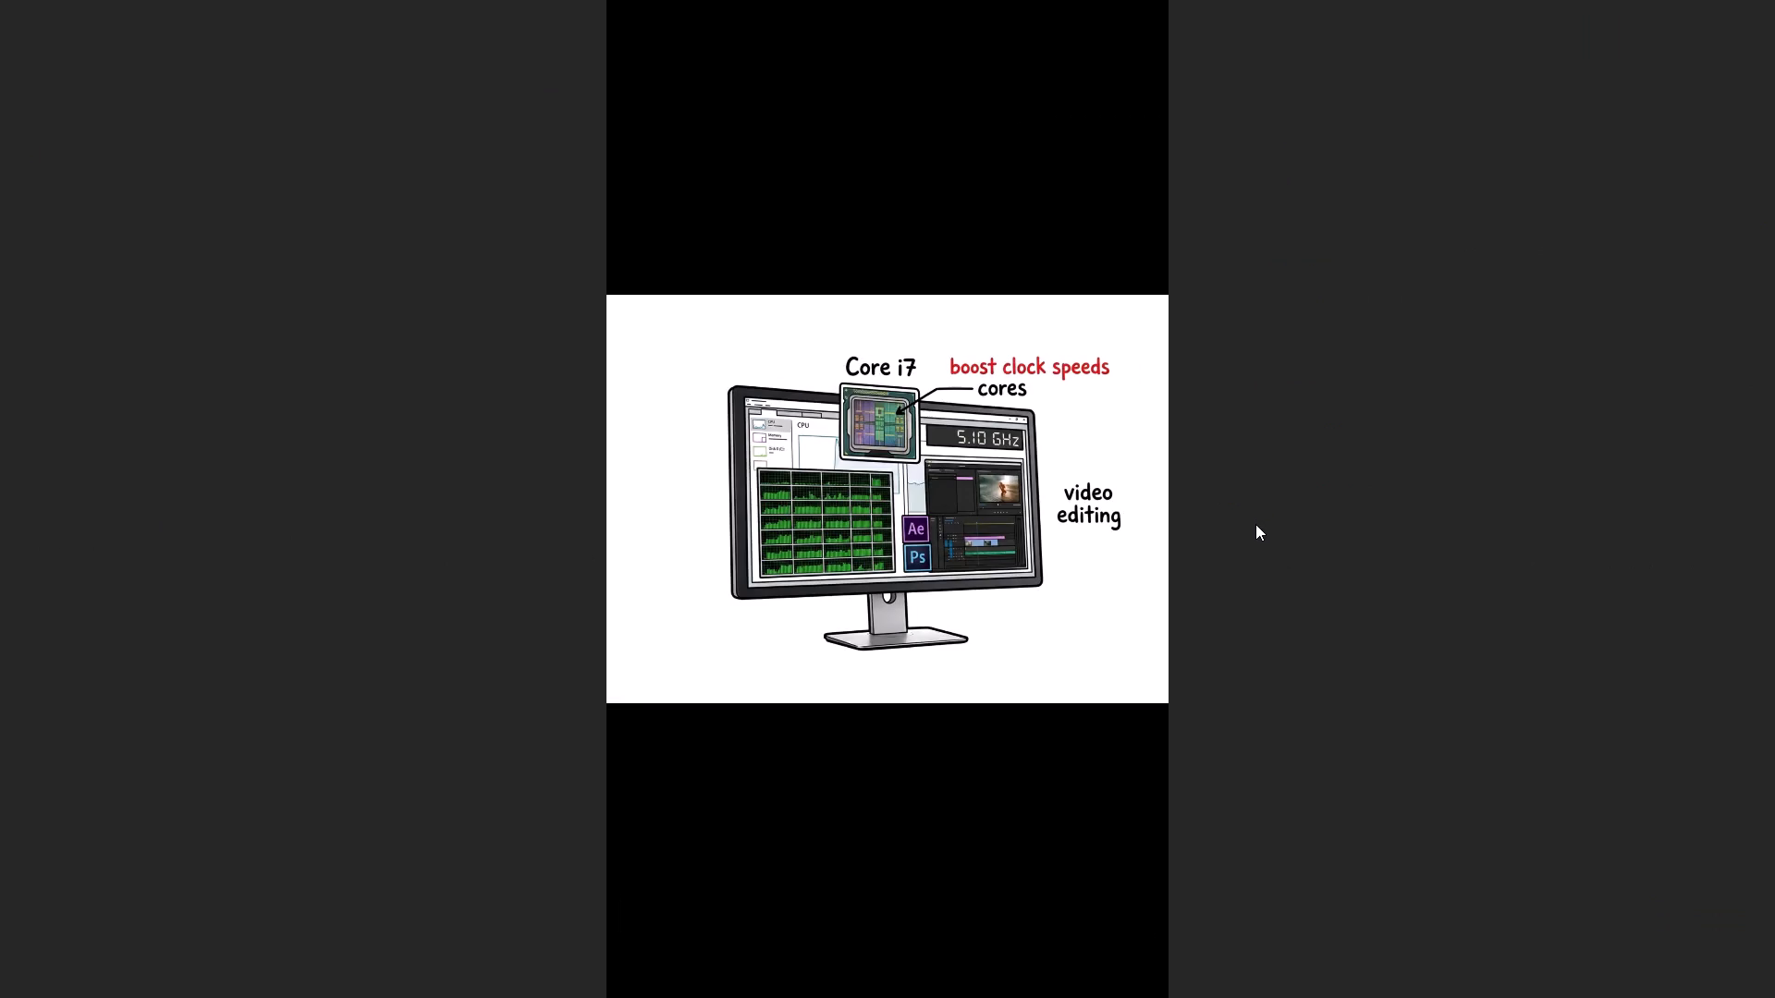
{"action": "key", "text": "Escape"}
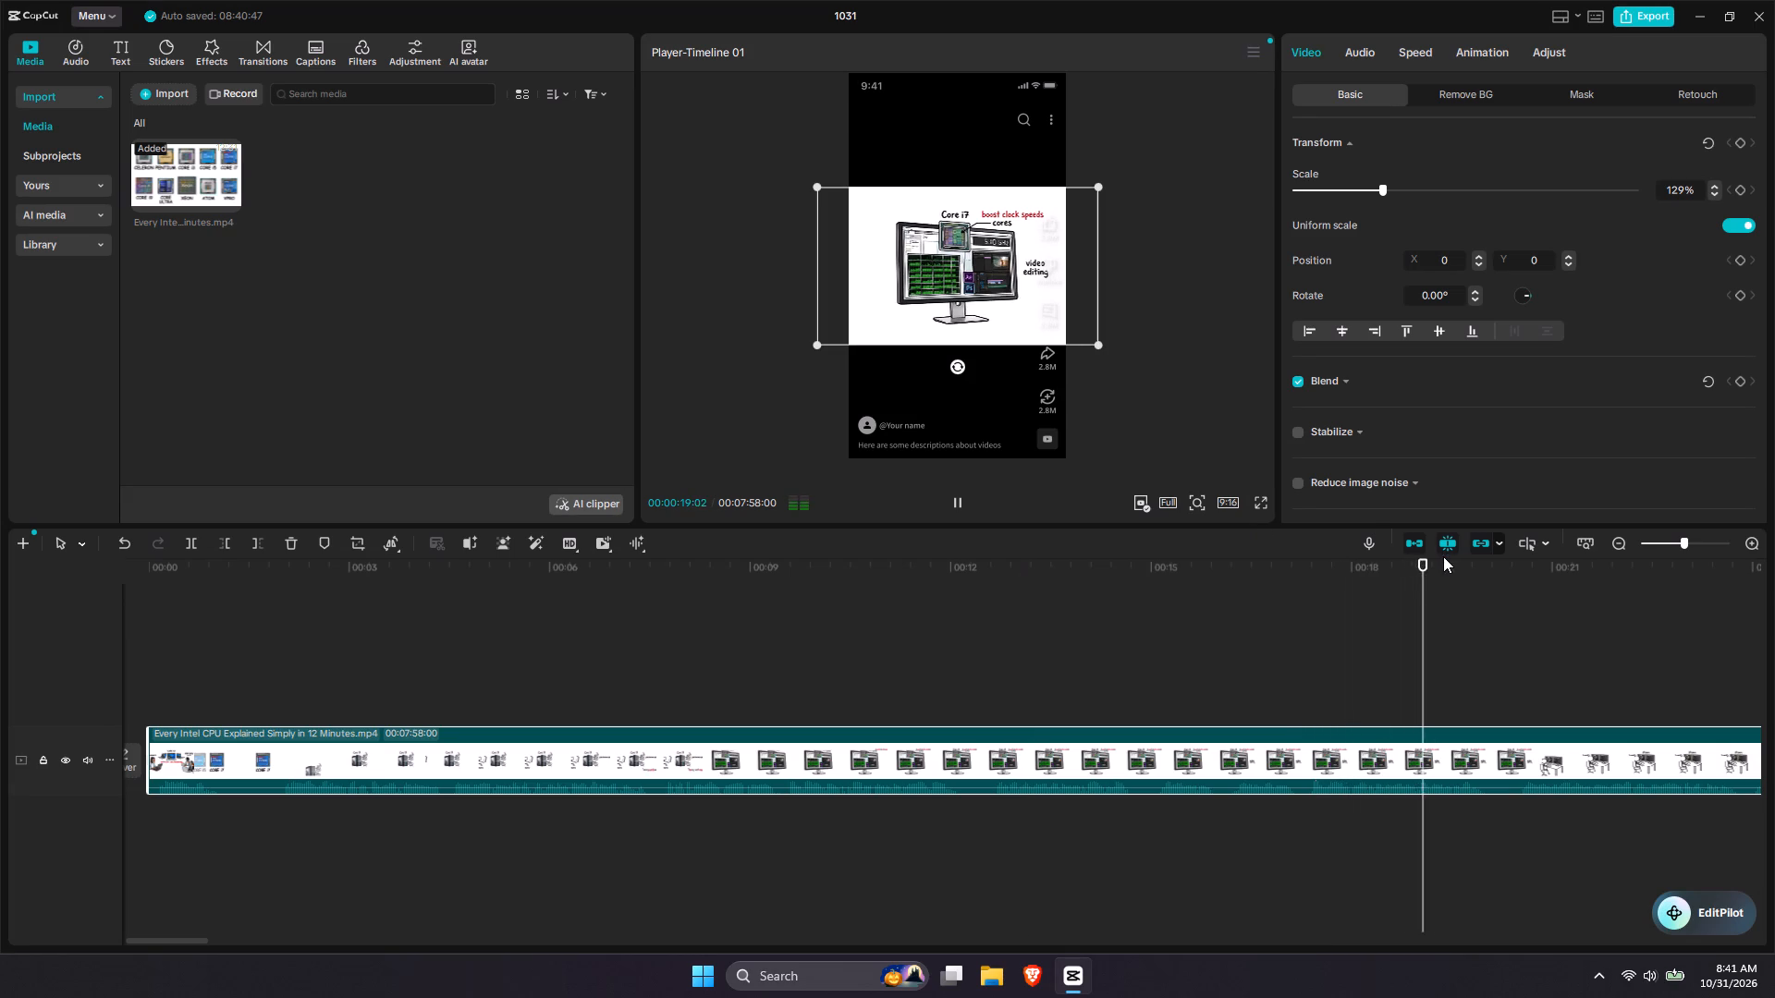
{"action": "scroll", "coordinate": [1544, 447], "scroll_direction": "down", "scroll_amount": 12}
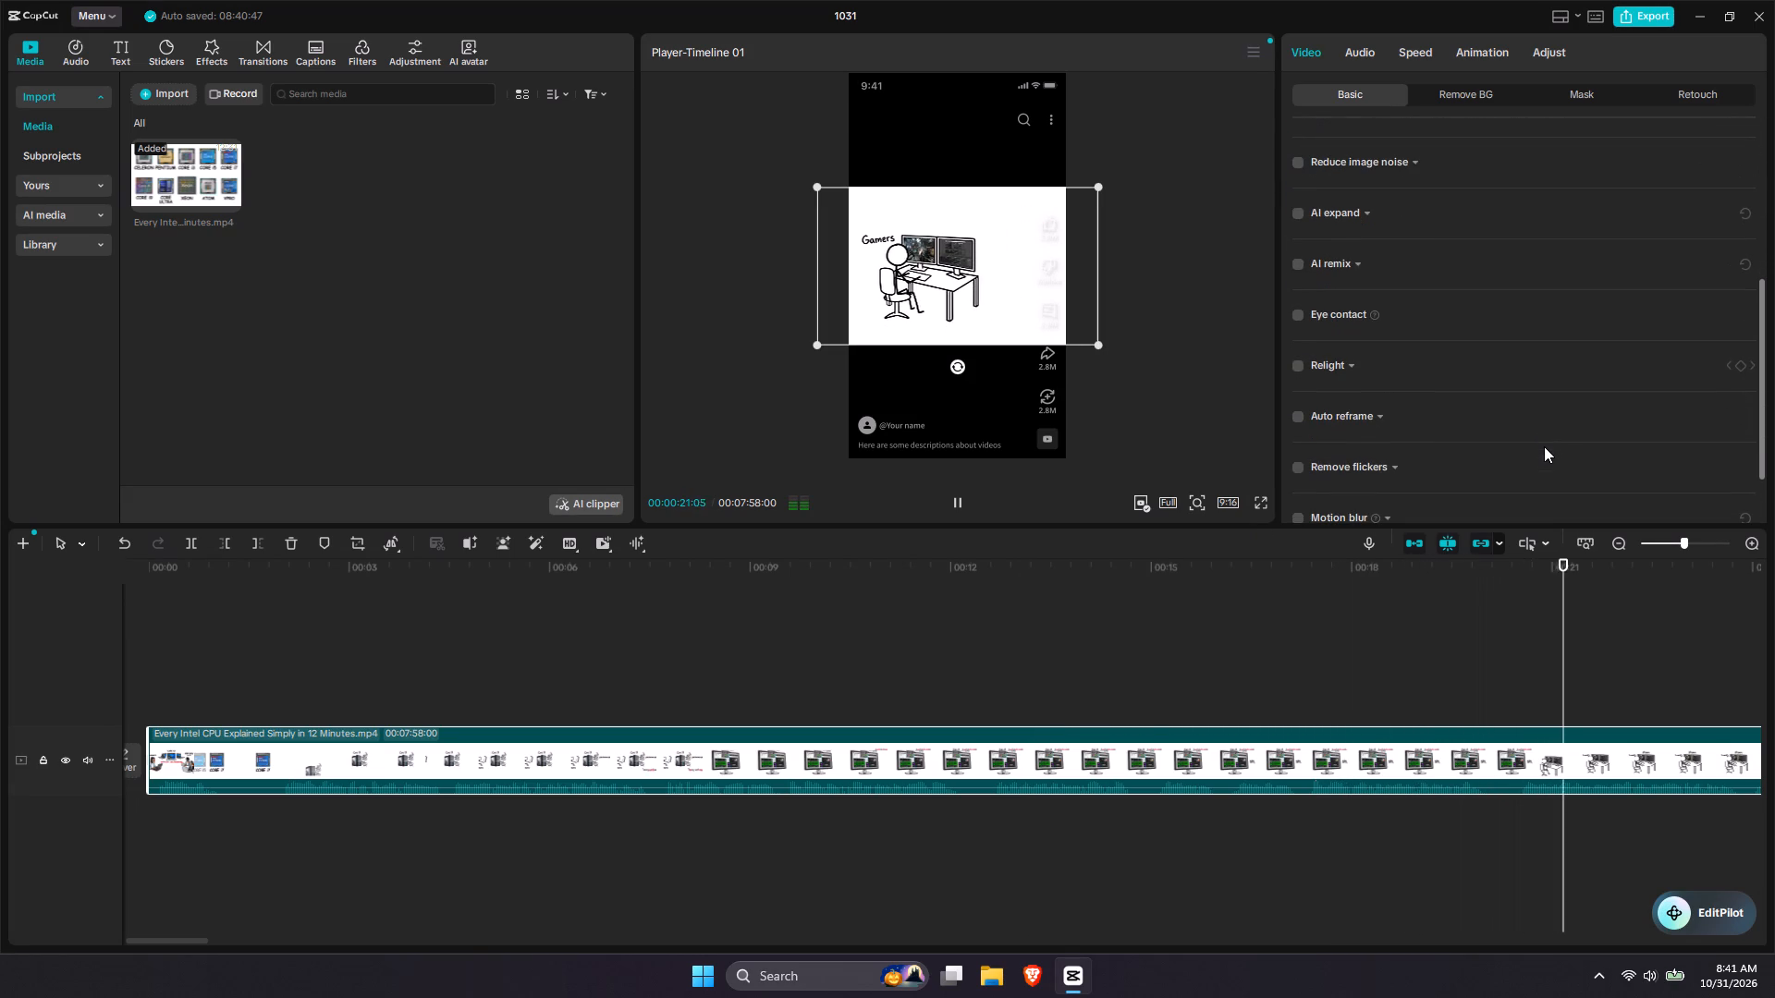
{"action": "left_click", "coordinate": [1369, 212]}
{"action": "left_click", "coordinate": [1369, 212]}
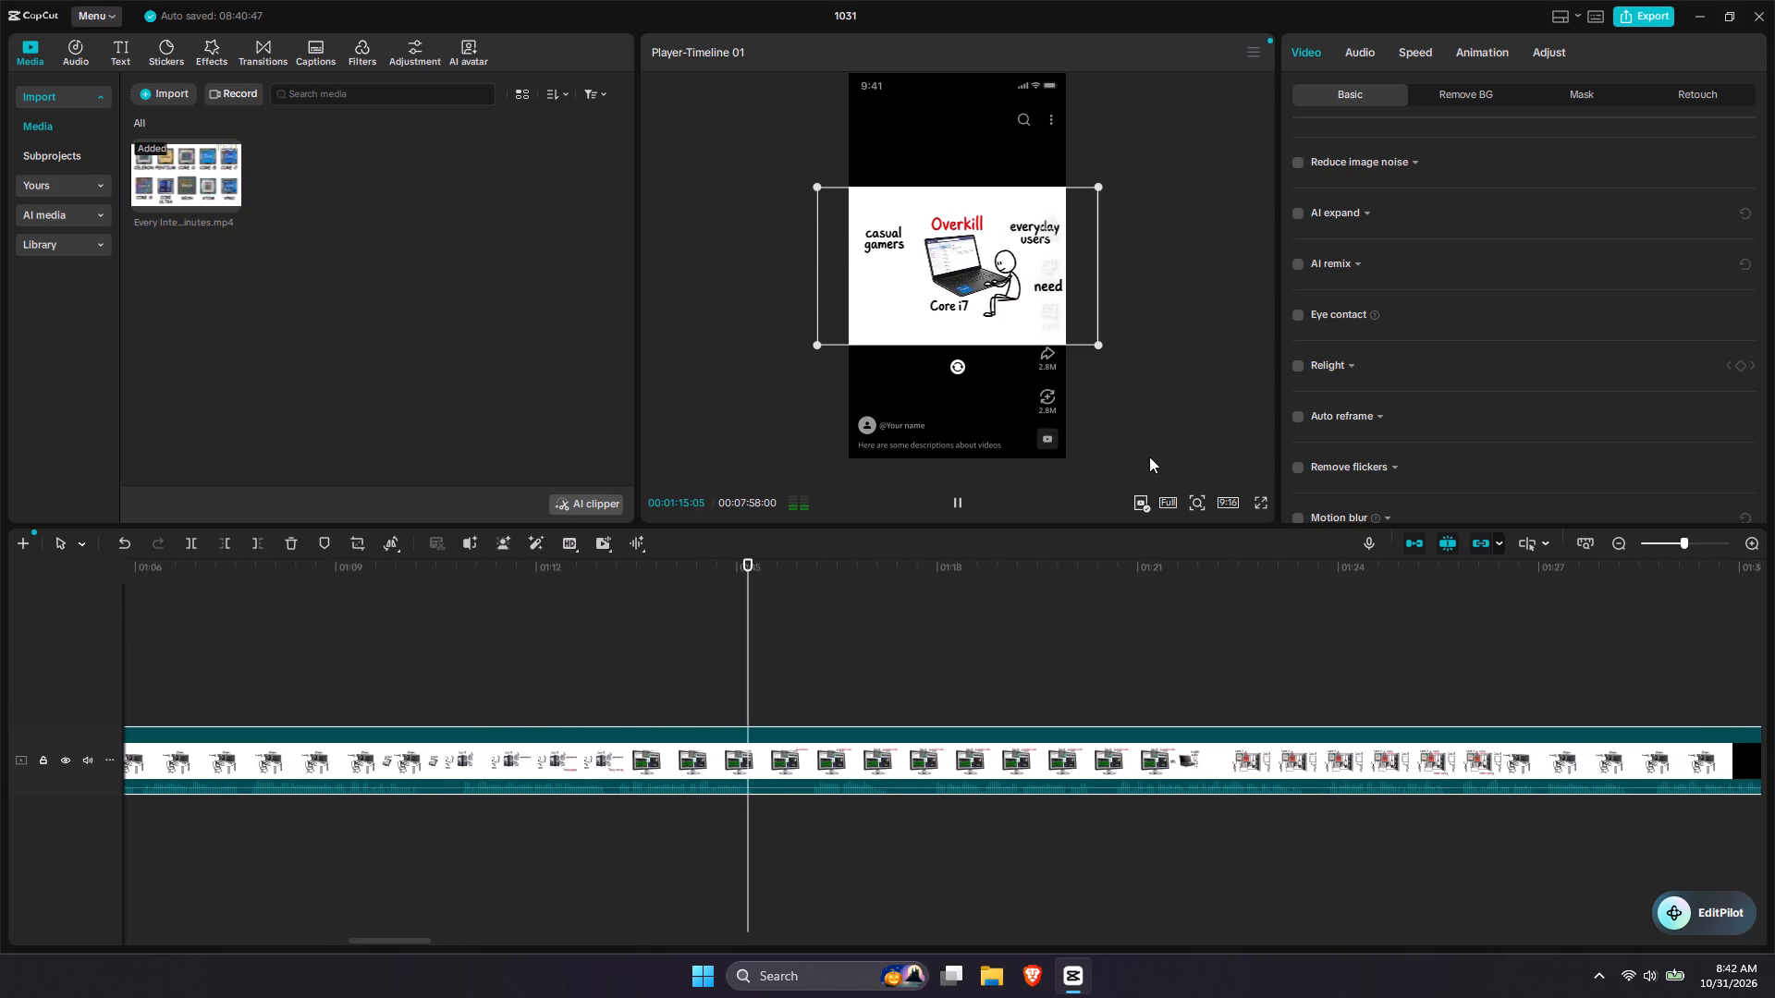
{"action": "key", "text": "space"}
Split the footage at 00:01:15:29, on the last Core i7 frame before the CPU overview, and delete everything after the split.
{"action": "key", "text": "Left"}
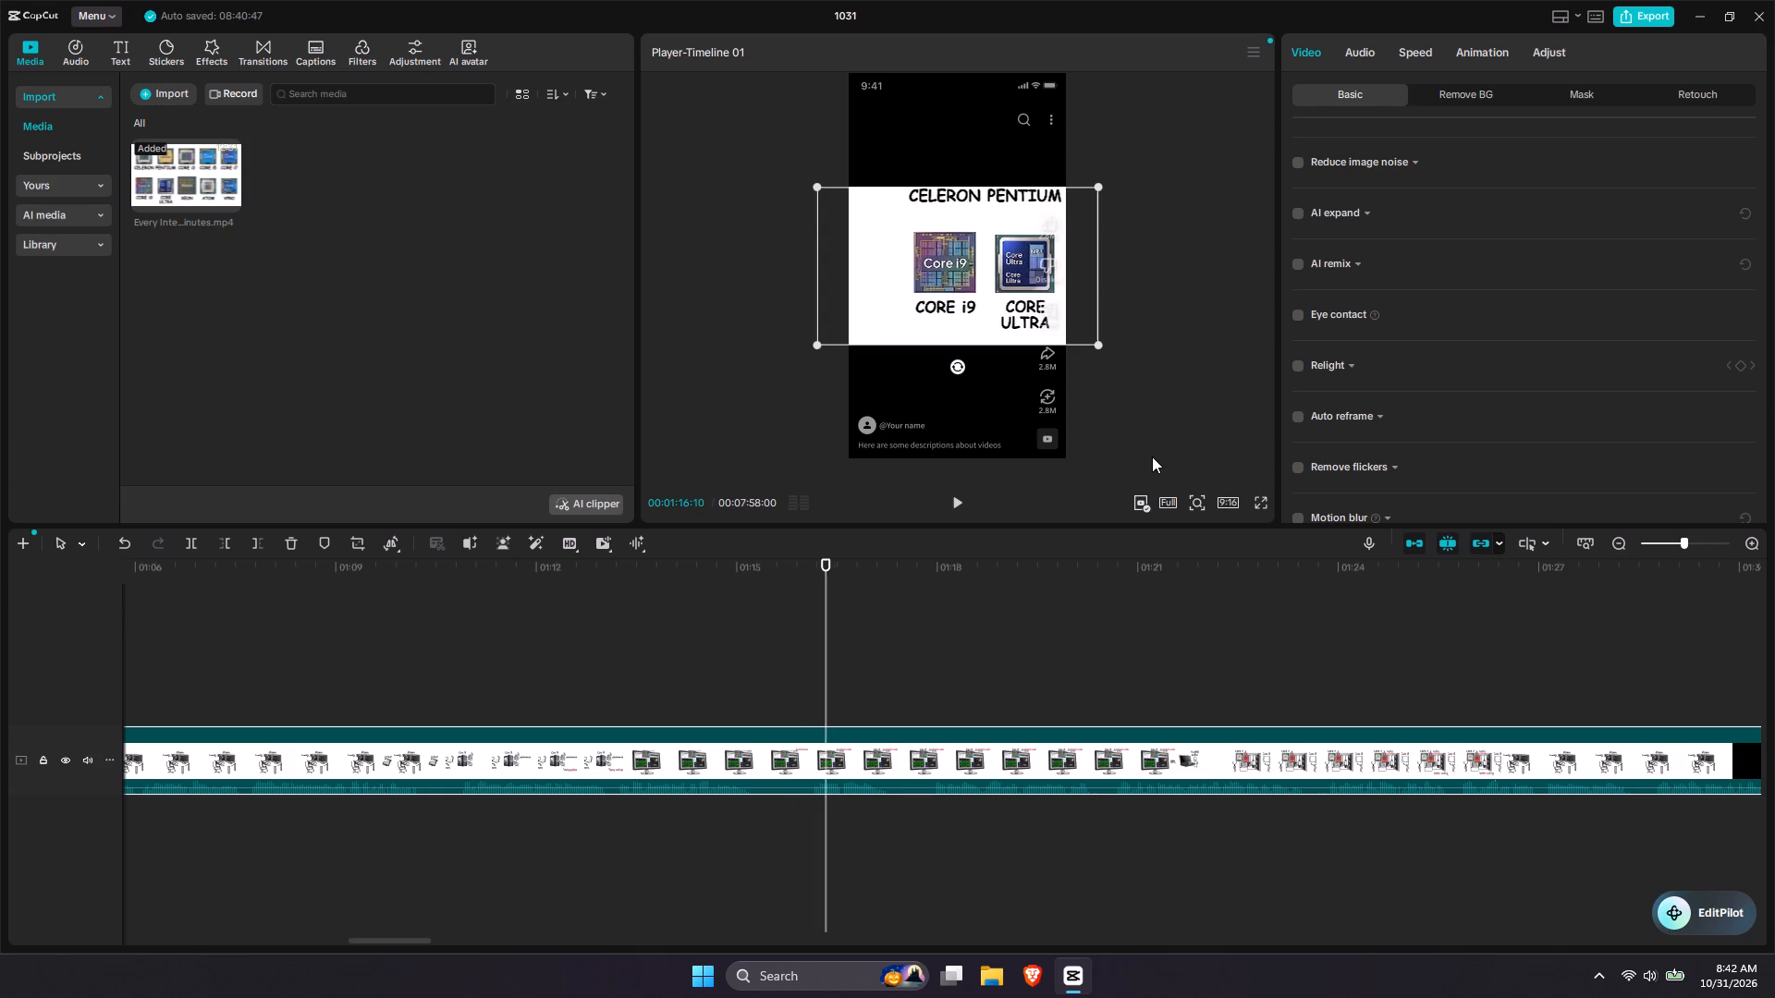
{"action": "key", "text": "Left"}
{"action": "key", "text": "Left"}
{"action": "key", "text": "Left"}
{"action": "key", "text": "Left"}
{"action": "key", "text": "Left"}
{"action": "key", "text": "Left"}
{"action": "key", "text": "Left"}
{"action": "key", "text": "Left"}
{"action": "key", "text": "Left"}
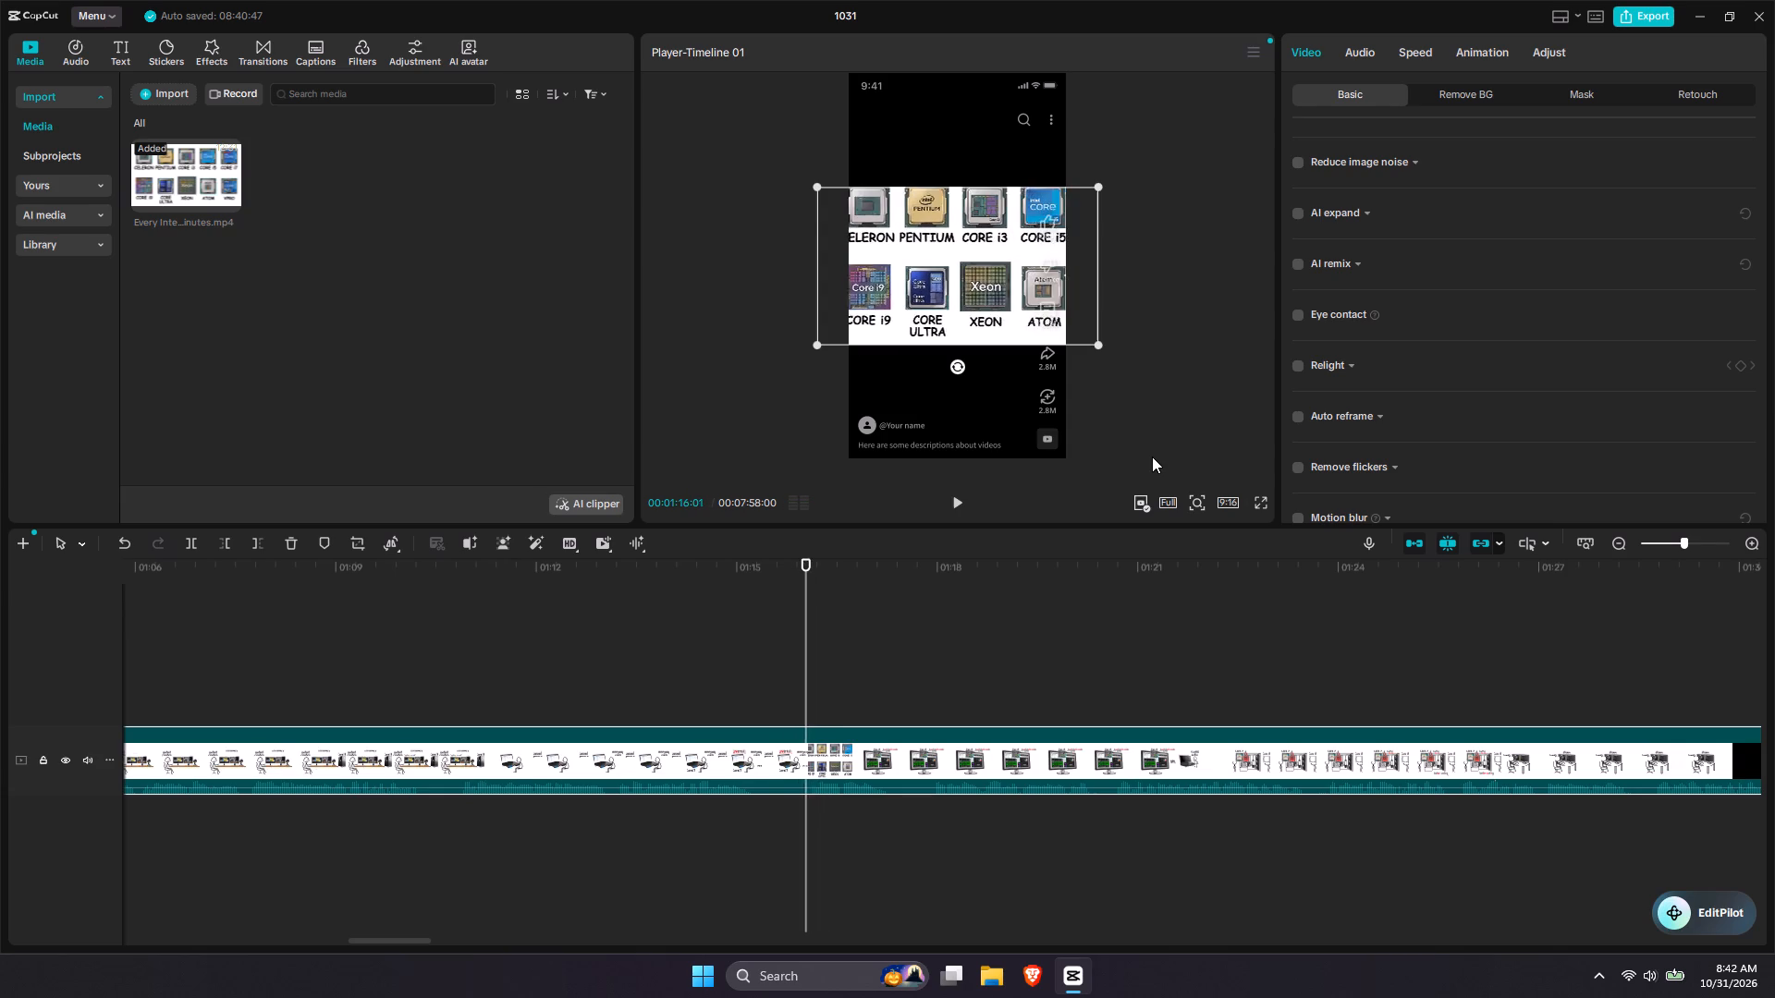
{"action": "key", "text": "Left"}
{"action": "key", "text": "Left"}
{"action": "key", "text": "Left"}
{"action": "key", "text": "Left"}
{"action": "key", "text": "Right"}
{"action": "key", "text": "Right"}
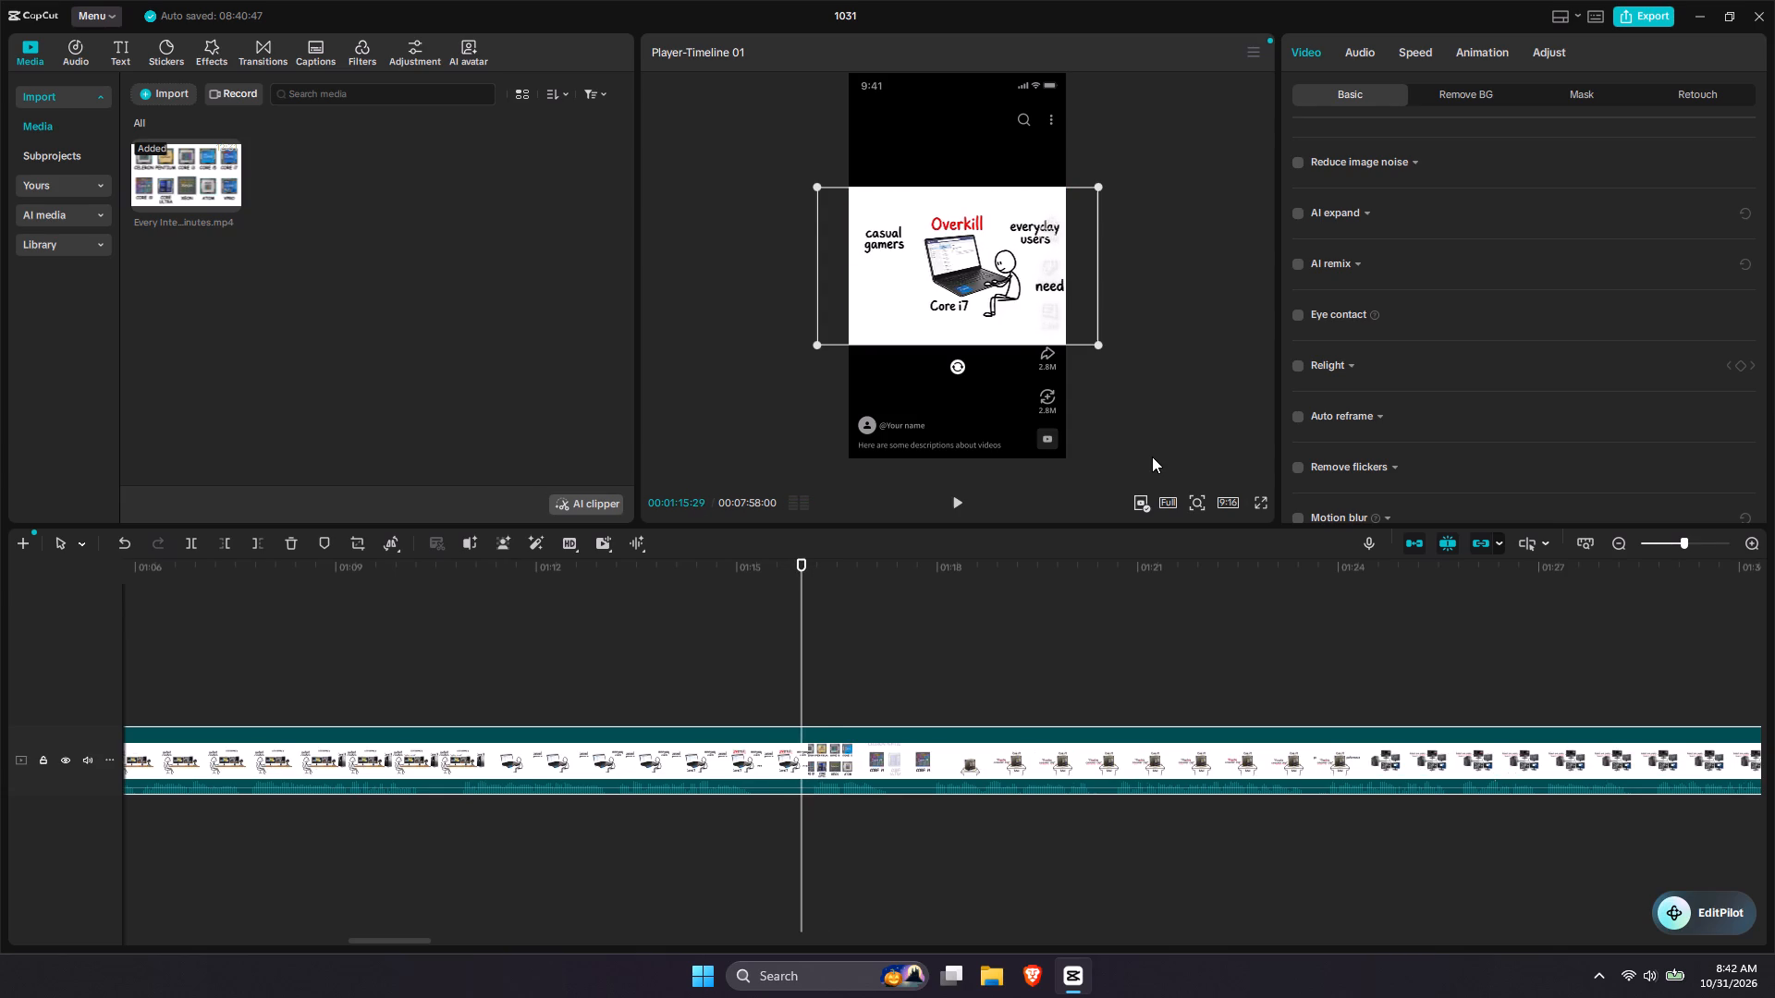
{"action": "key", "text": "Right"}
{"action": "key", "text": "Left"}
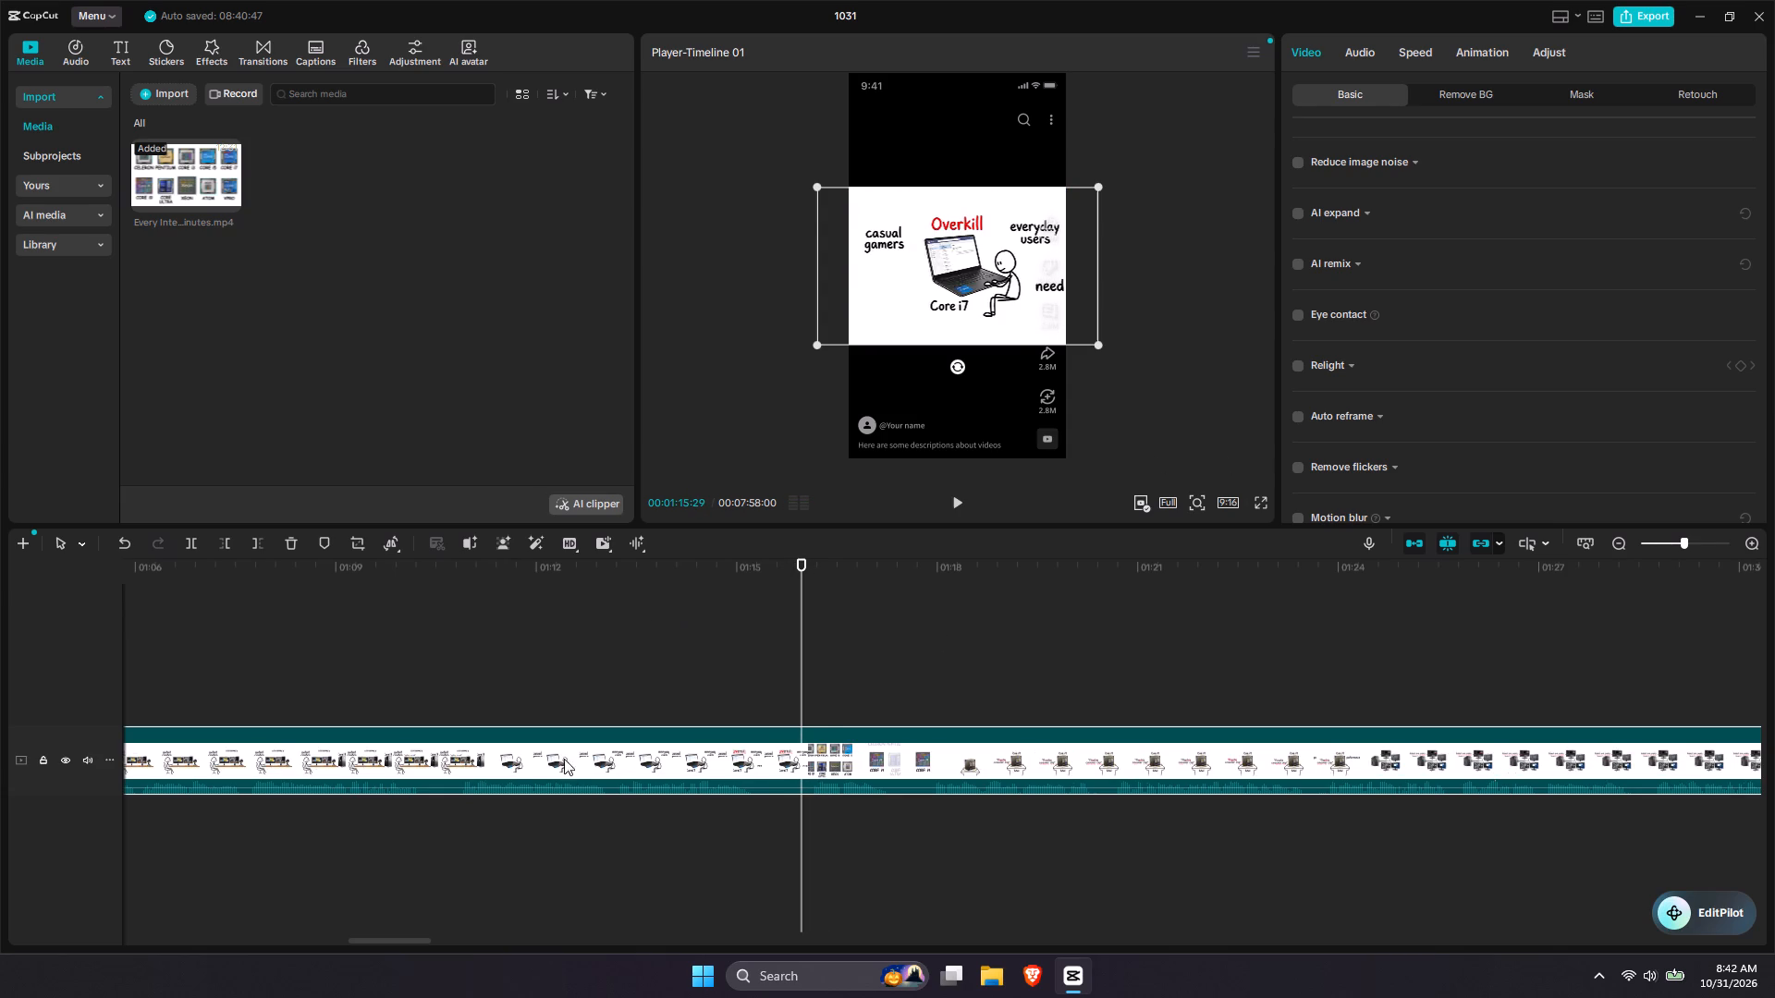
{"action": "left_click", "coordinate": [569, 753]}
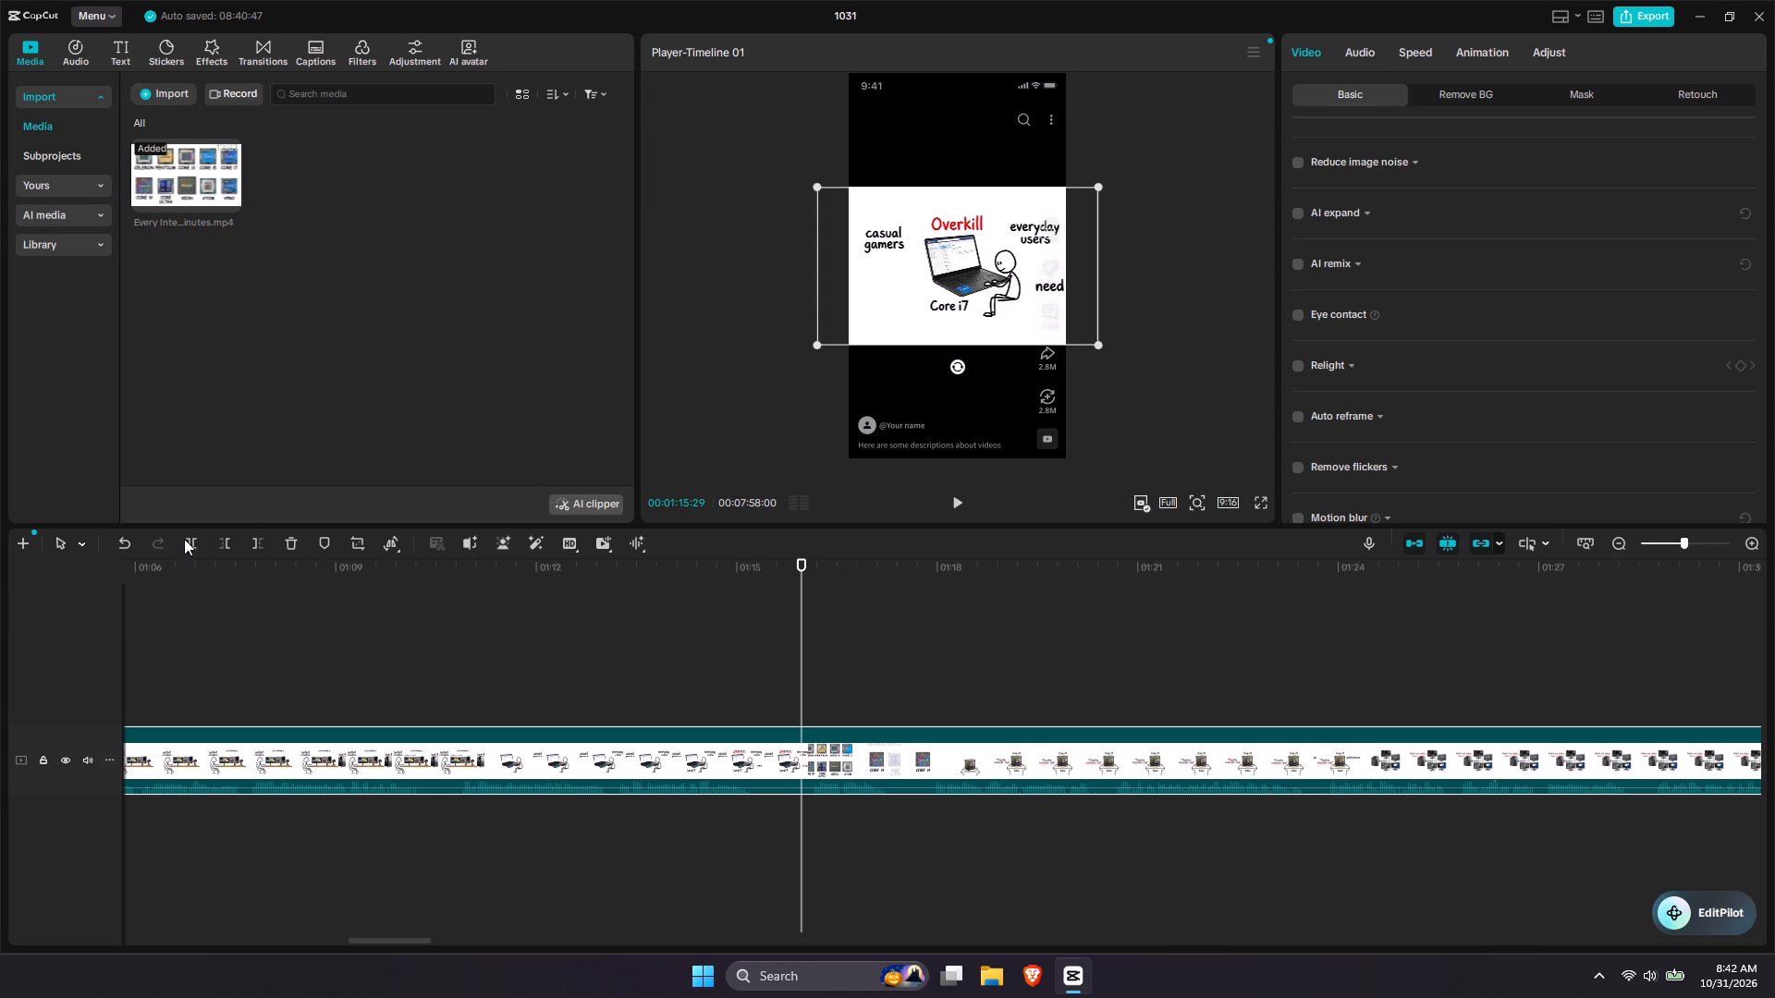
{"action": "left_click", "coordinate": [187, 540]}
{"action": "left_click", "coordinate": [903, 738]}
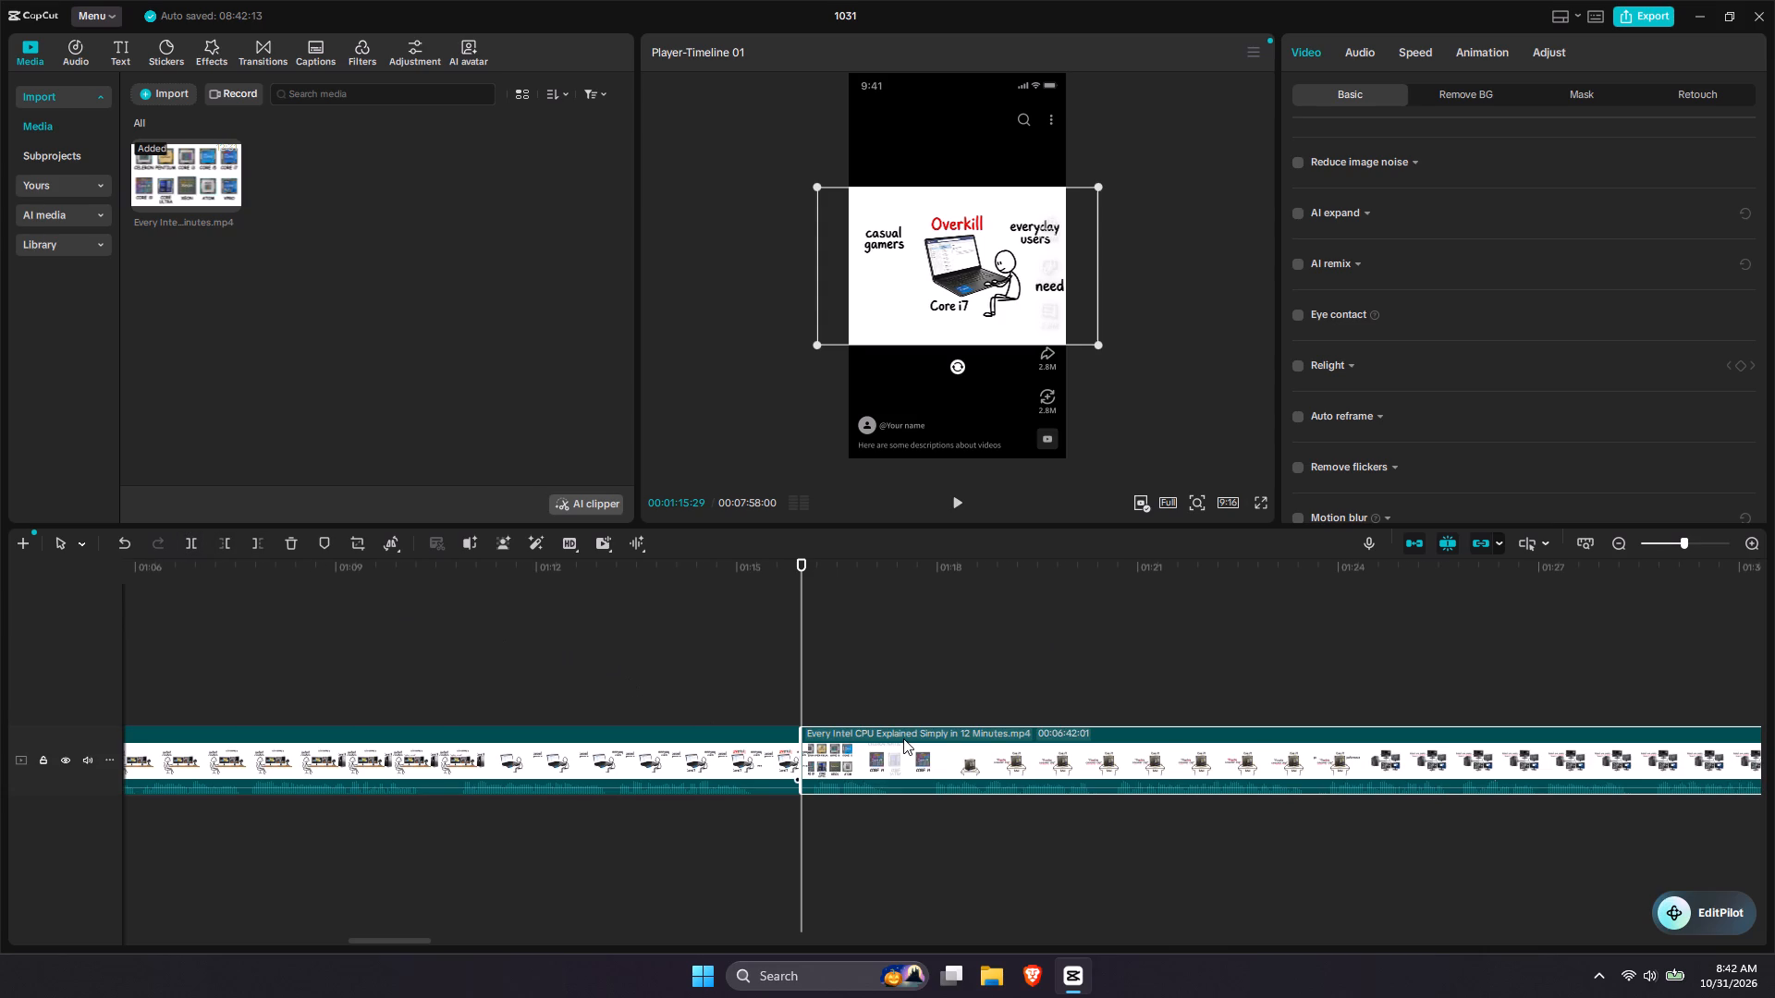
{"action": "key", "text": "Delete"}
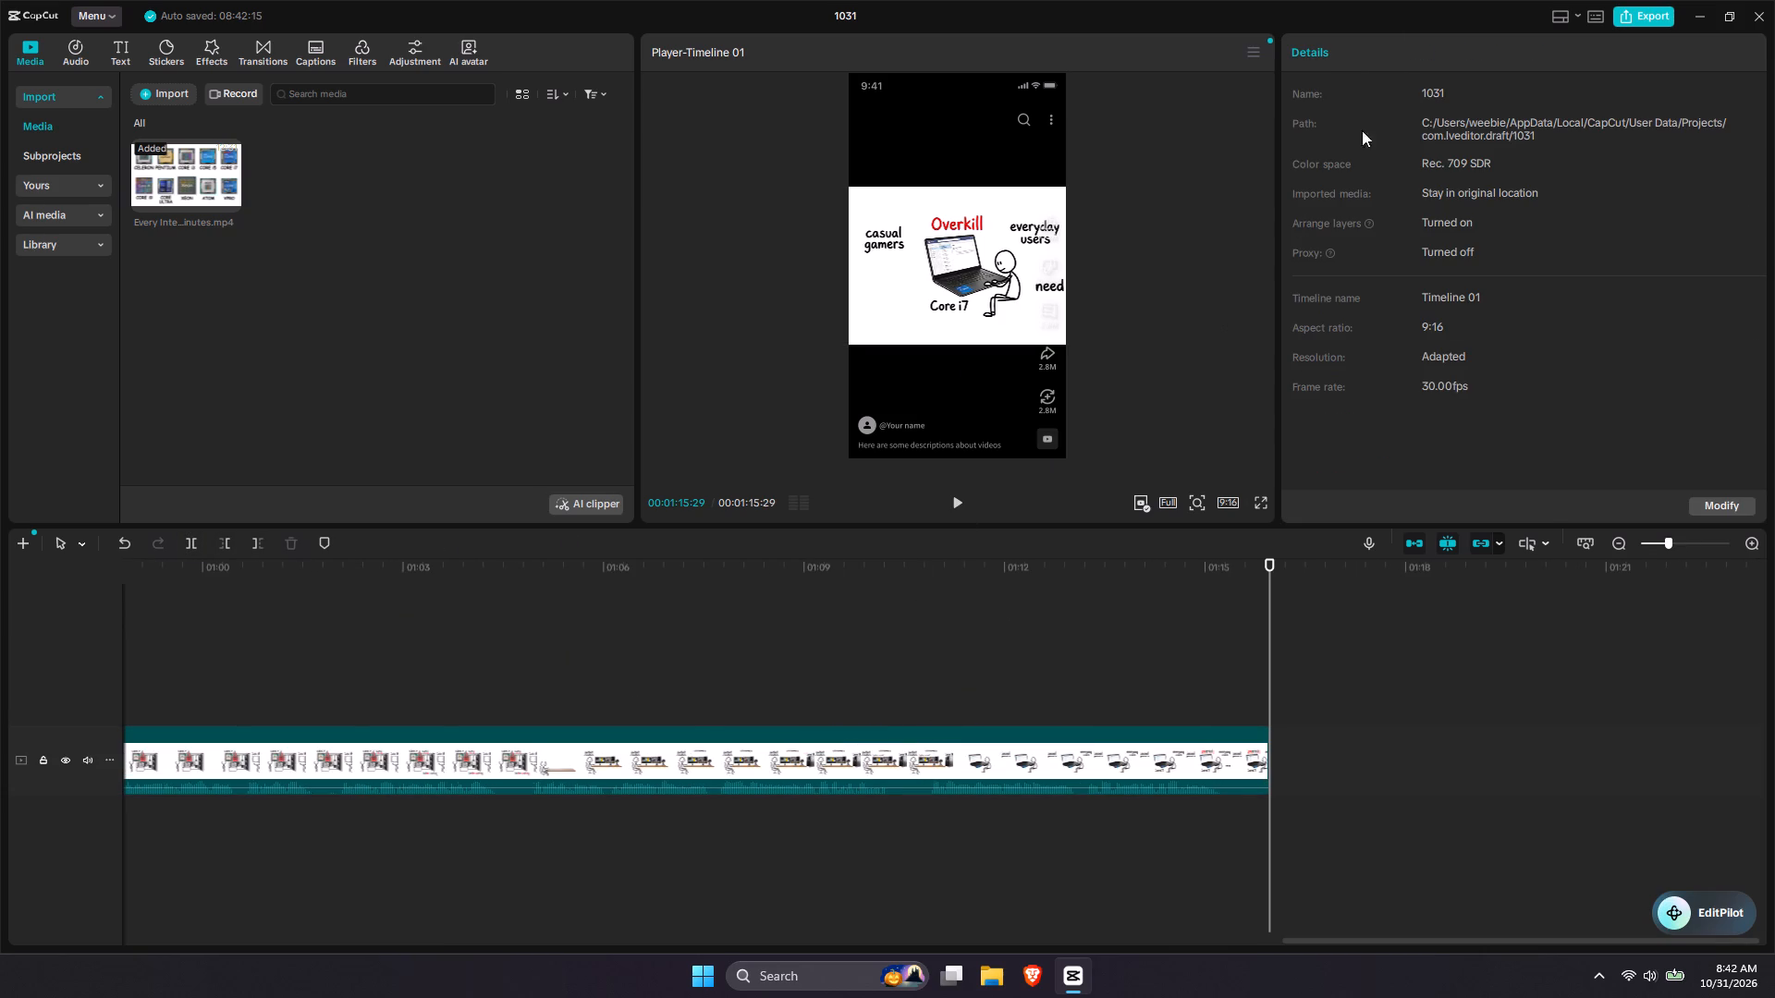
Open the export settings for the Core i7 short and name the file "vid 1 short 4 @".
{"action": "left_click", "coordinate": [1653, 15]}
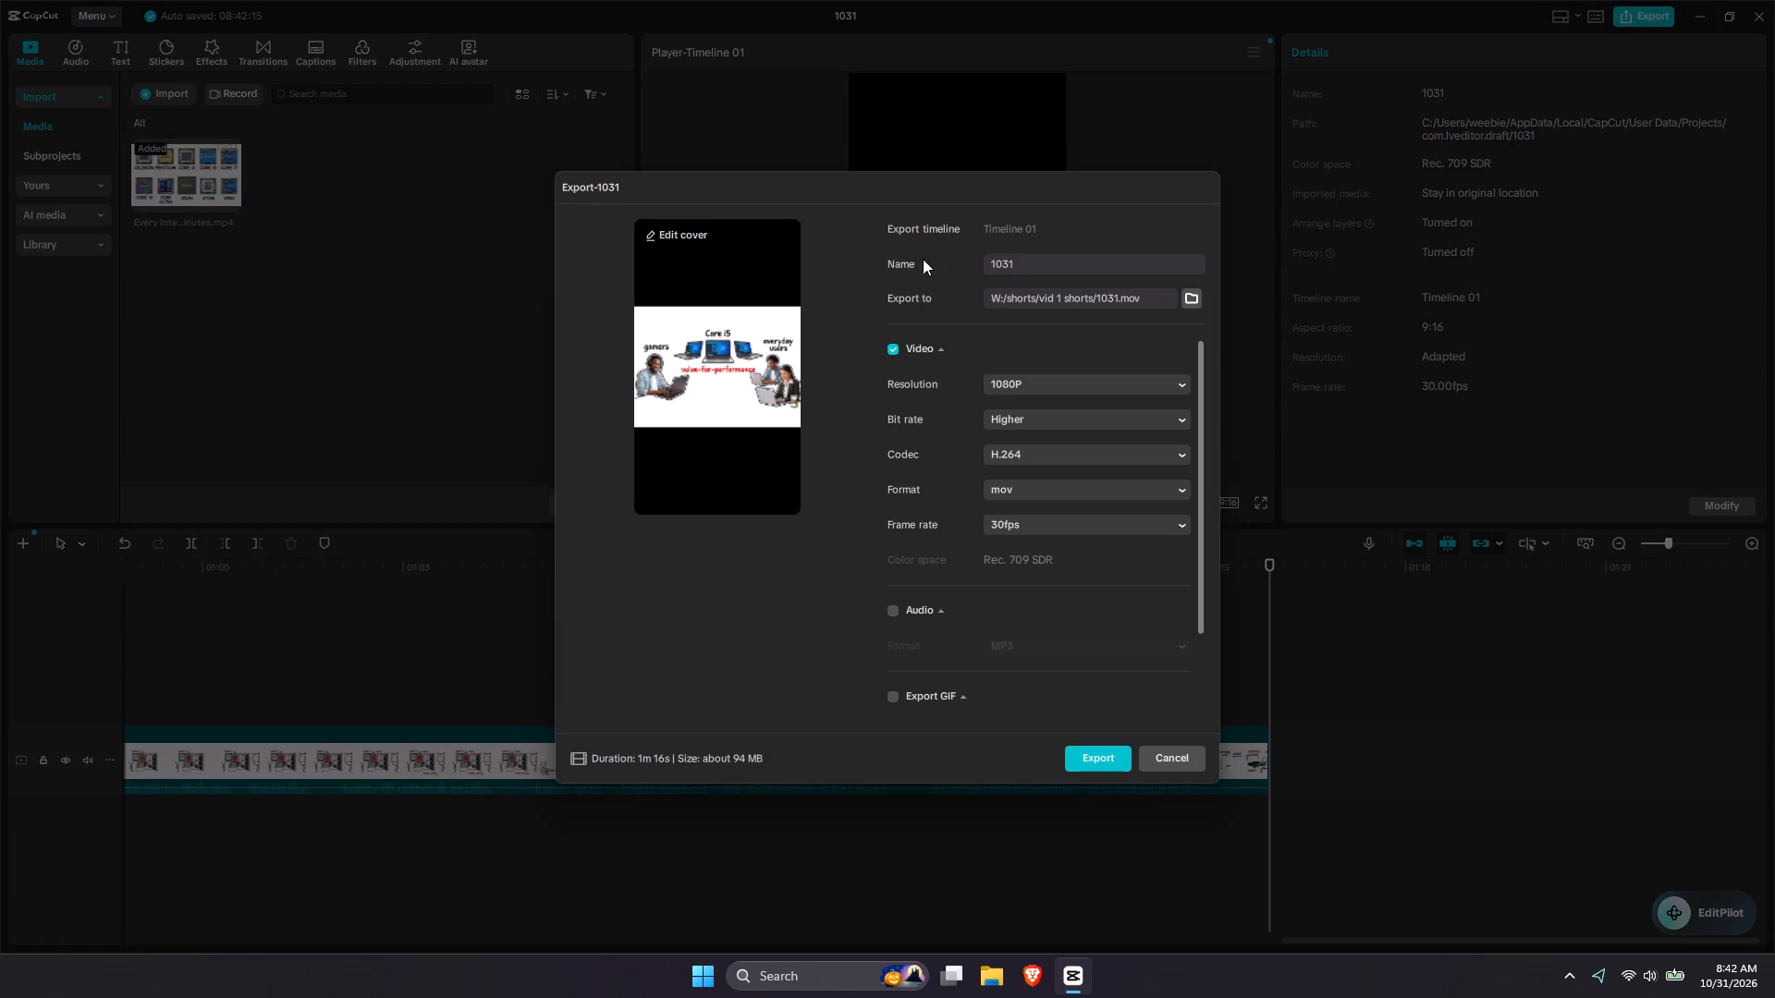
{"action": "double_click", "coordinate": [1026, 263]}
{"action": "type", "text": "vid 1 short"}
{"action": "key", "text": "space"}
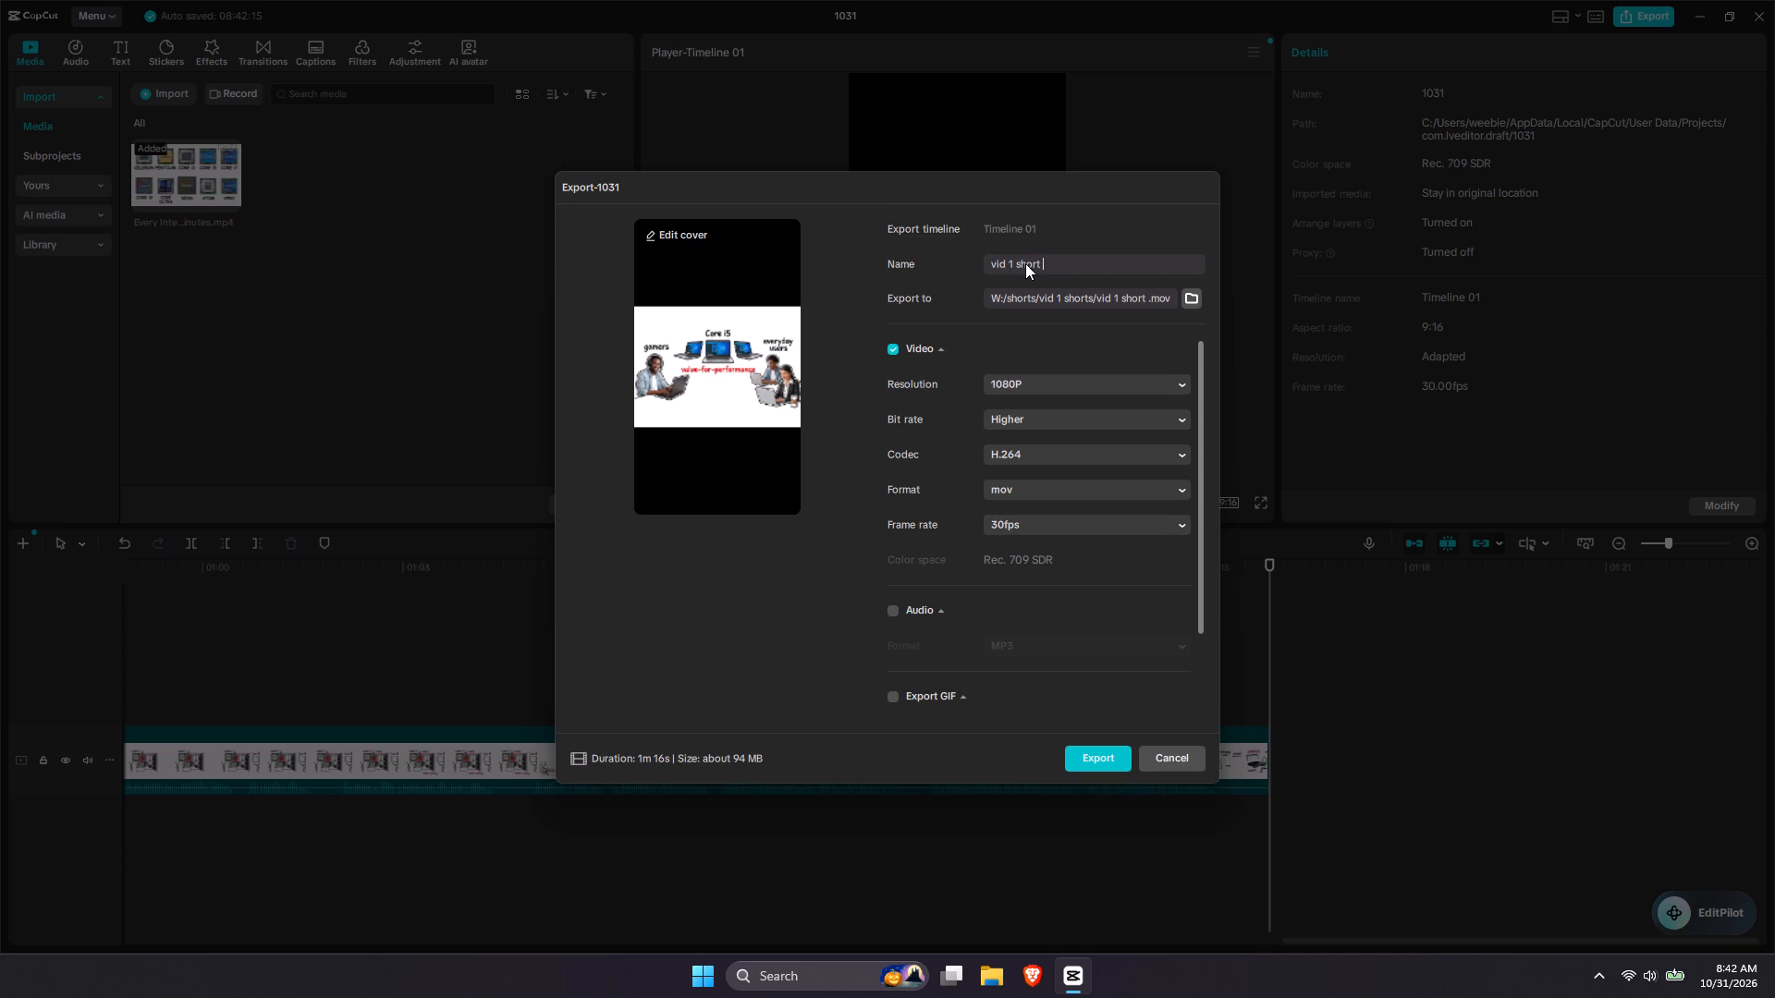
{"action": "key", "text": "5"}
{"action": "key", "text": "BackSpace"}
{"action": "key", "text": "4"}
{"action": "key", "text": "space"}
{"action": "key", "text": "shift+at"}
Set the export frame rate to 60fps, export the Core i7 short, and dismiss the sharing dialog.
{"action": "left_click", "coordinate": [1143, 527]}
{"action": "scroll", "coordinate": [1115, 589], "scroll_direction": "down", "scroll_amount": 6}
{"action": "scroll", "coordinate": [1109, 666], "scroll_direction": "down", "scroll_amount": 5}
{"action": "left_click", "coordinate": [1104, 734]}
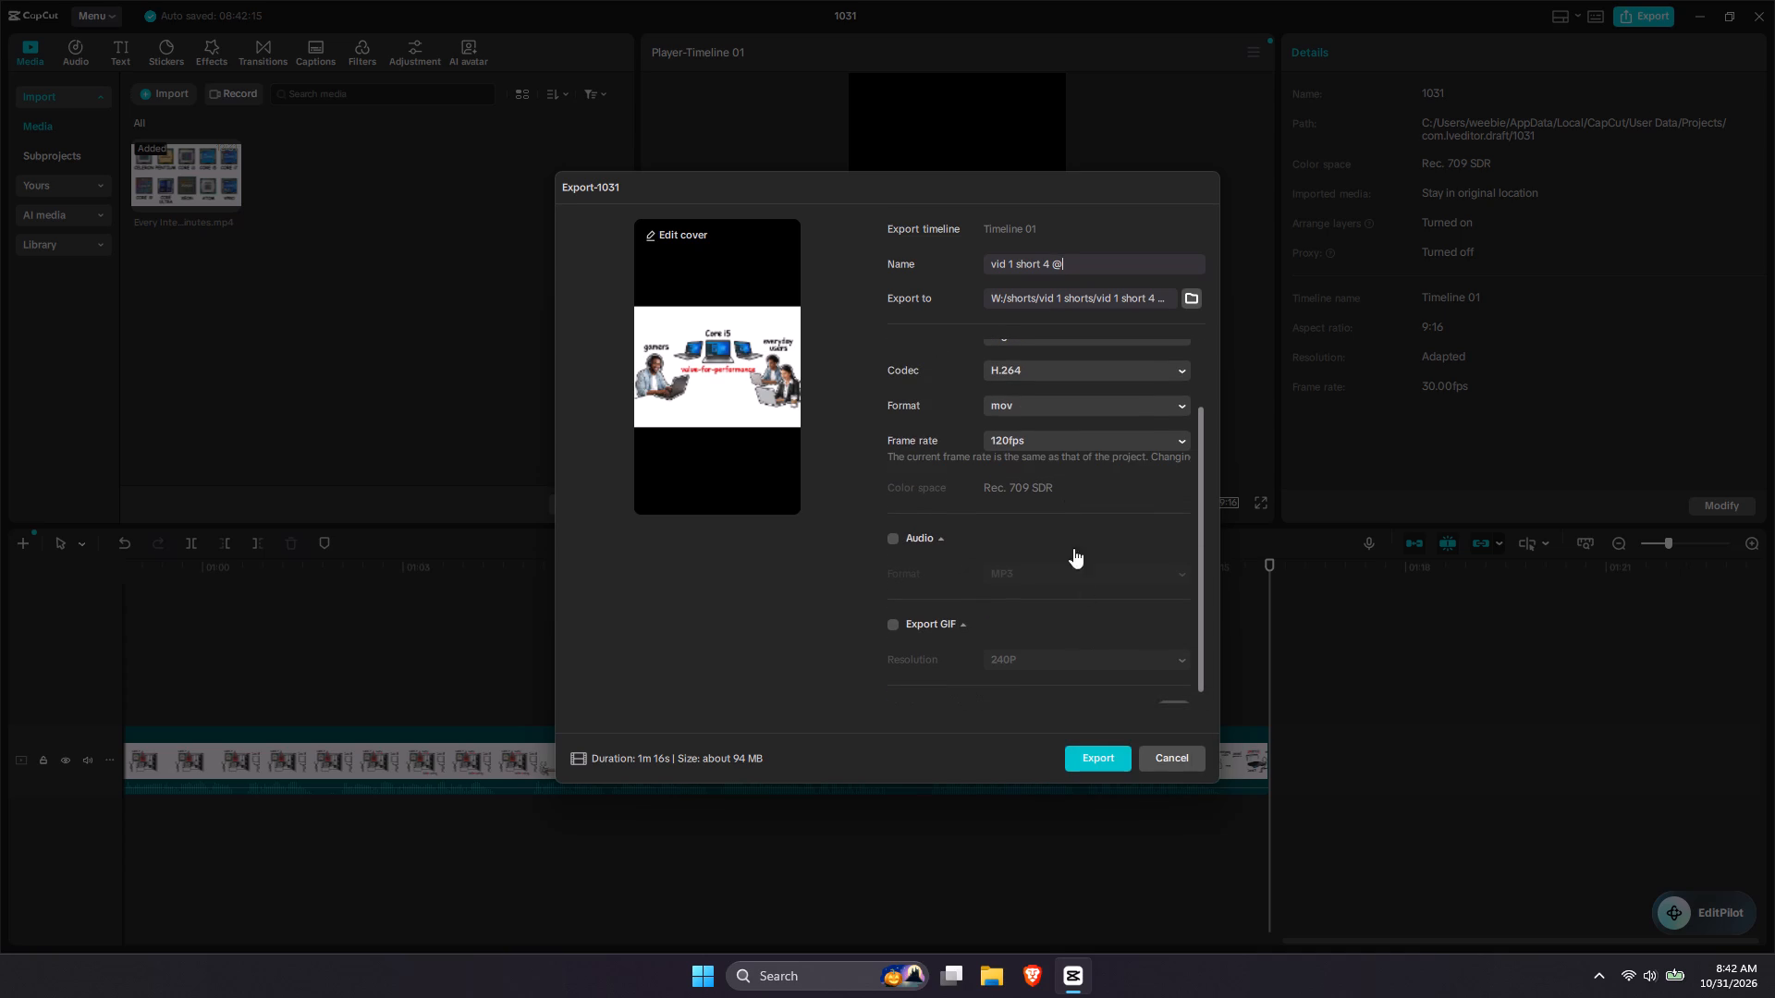
{"action": "left_click", "coordinate": [1069, 440]}
{"action": "left_click", "coordinate": [1071, 623]}
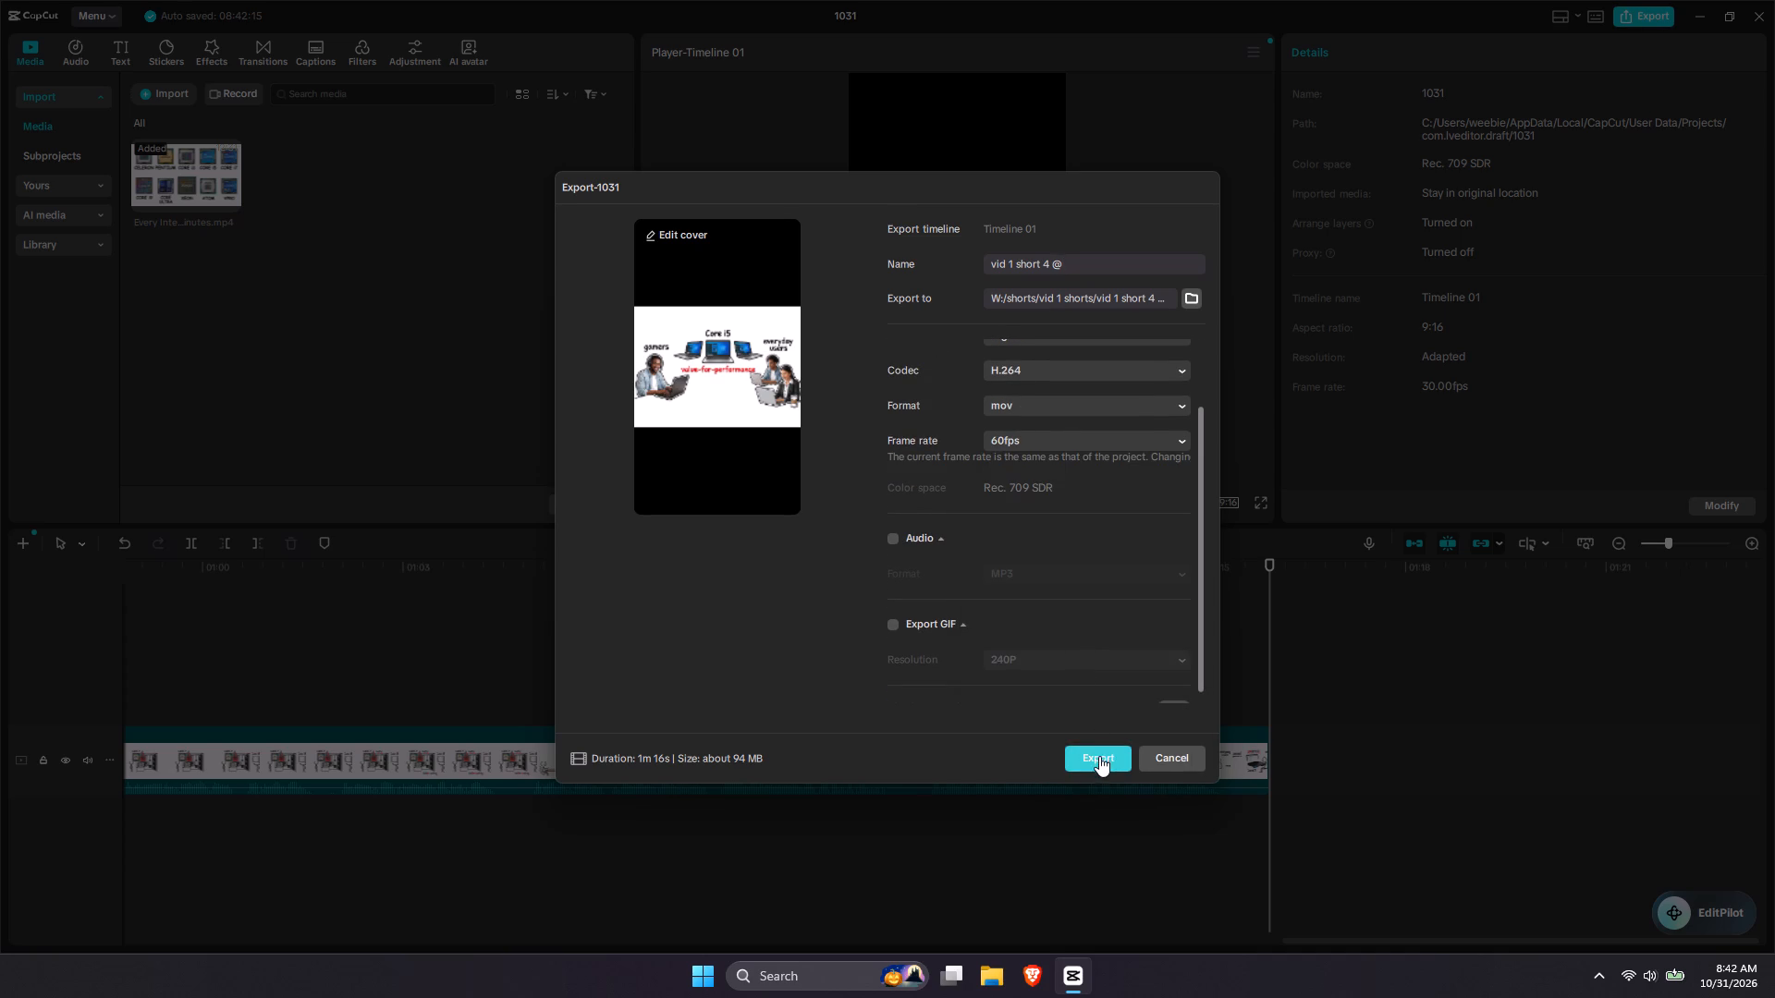
{"action": "left_click", "coordinate": [1100, 756]}
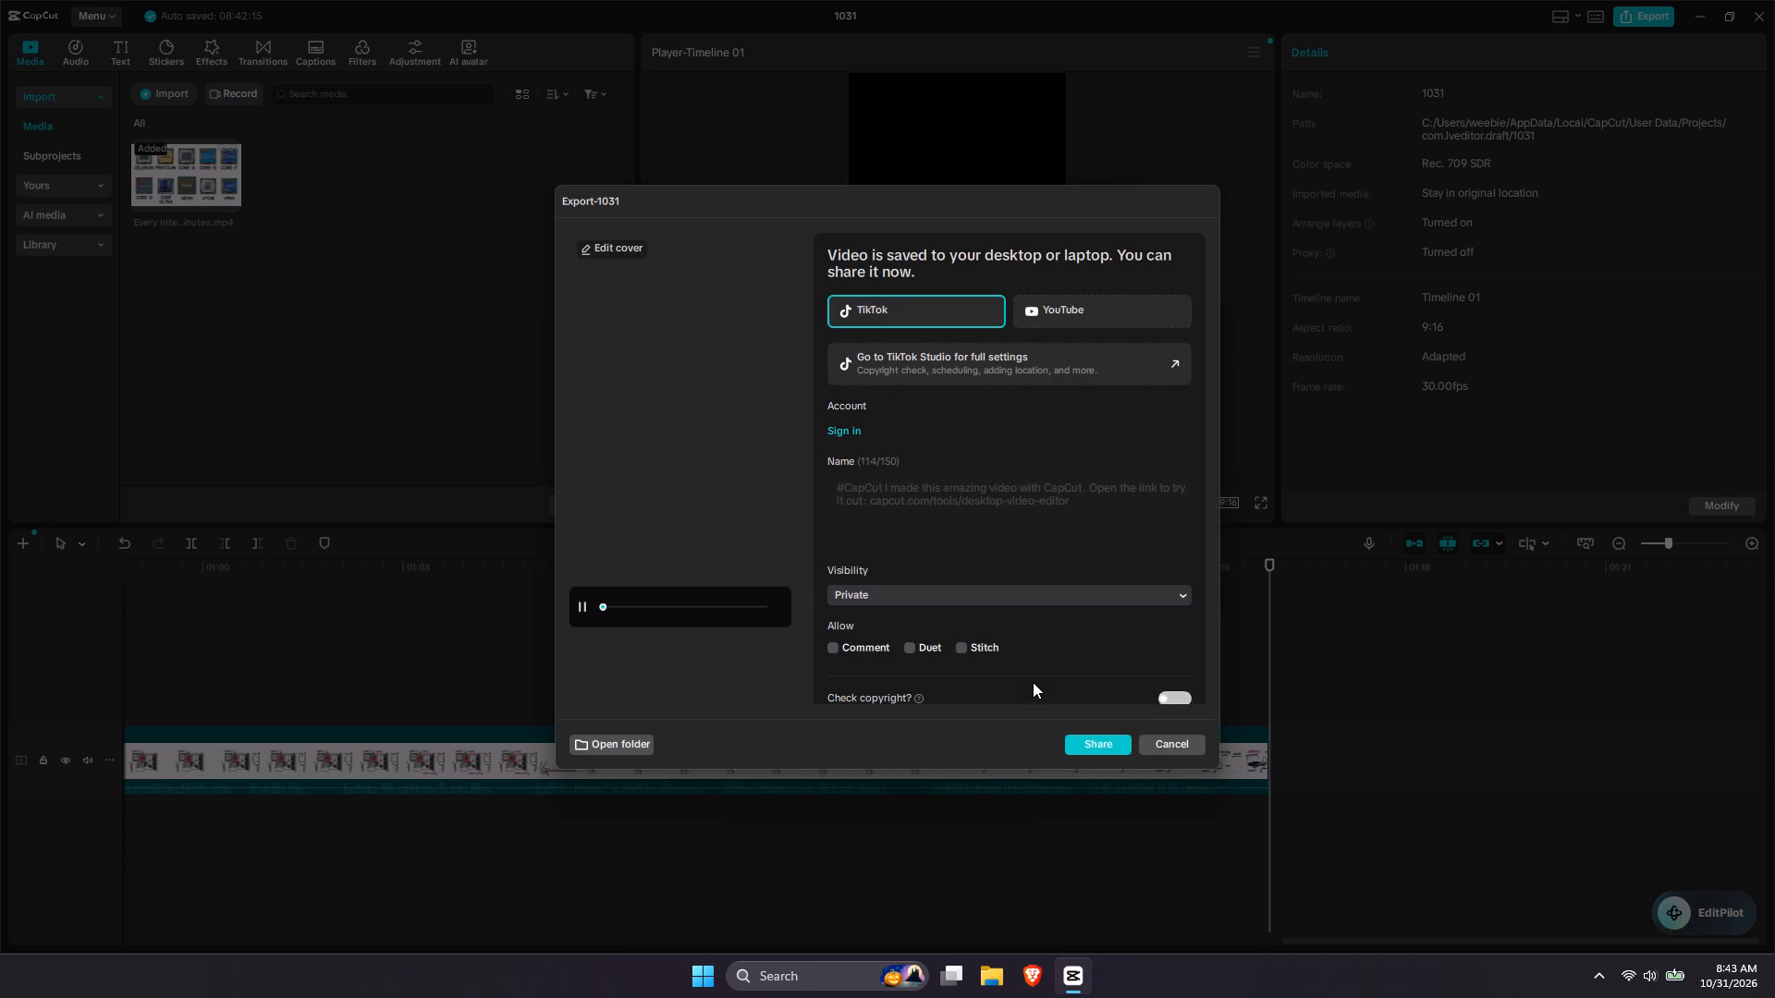
{"action": "left_click", "coordinate": [1161, 739]}
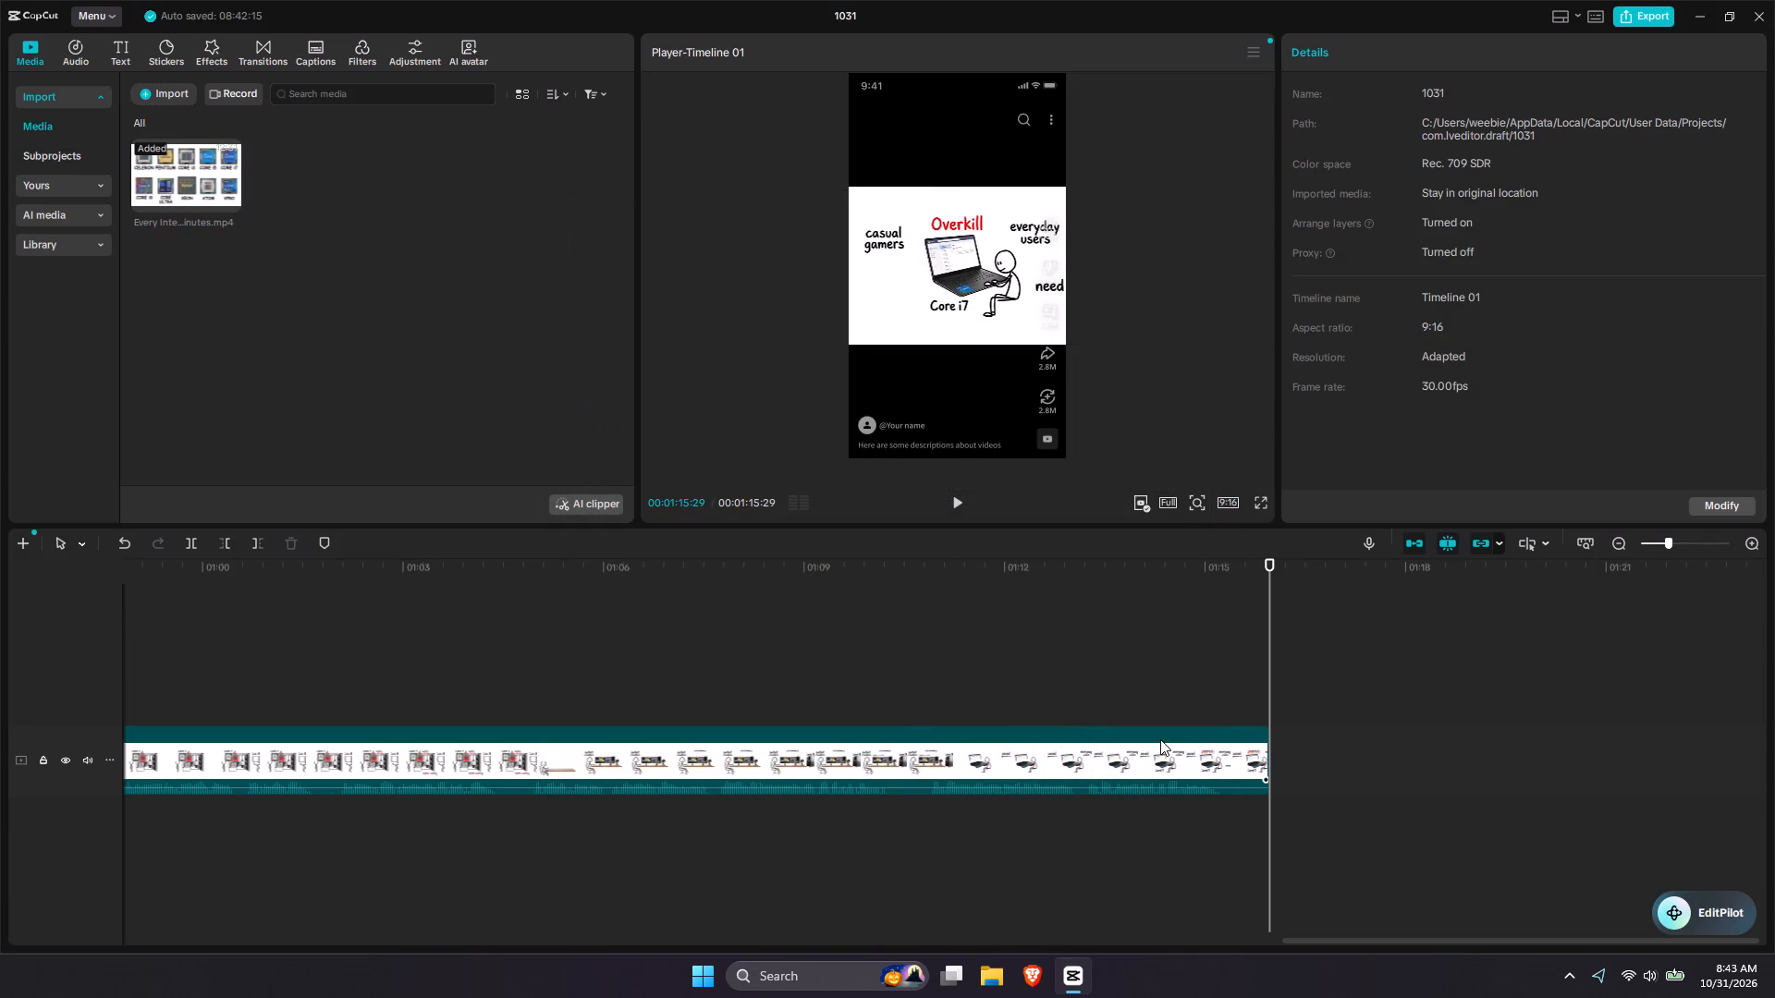
Undo the deletion of the footage after the Core i7 section, and delete the exported Core i7 clip instead.
{"action": "key", "text": "ctrl+z"}
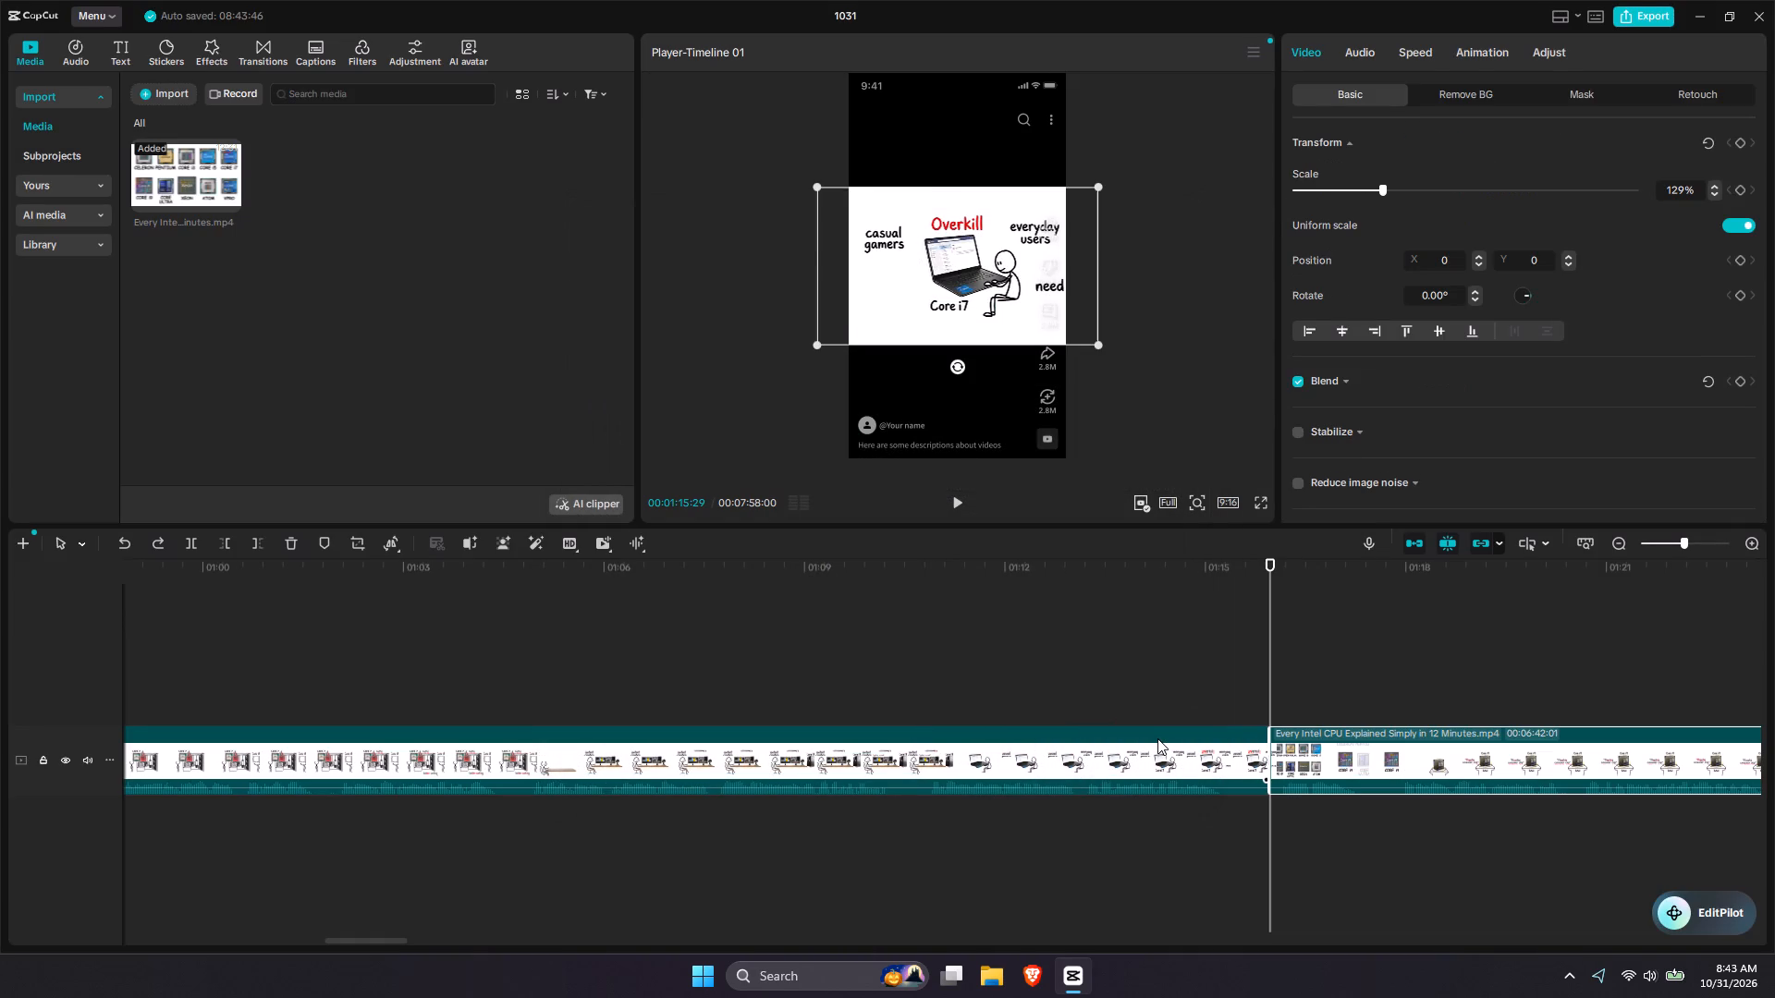
{"action": "left_click", "coordinate": [1157, 760]}
{"action": "key", "text": "Delete"}
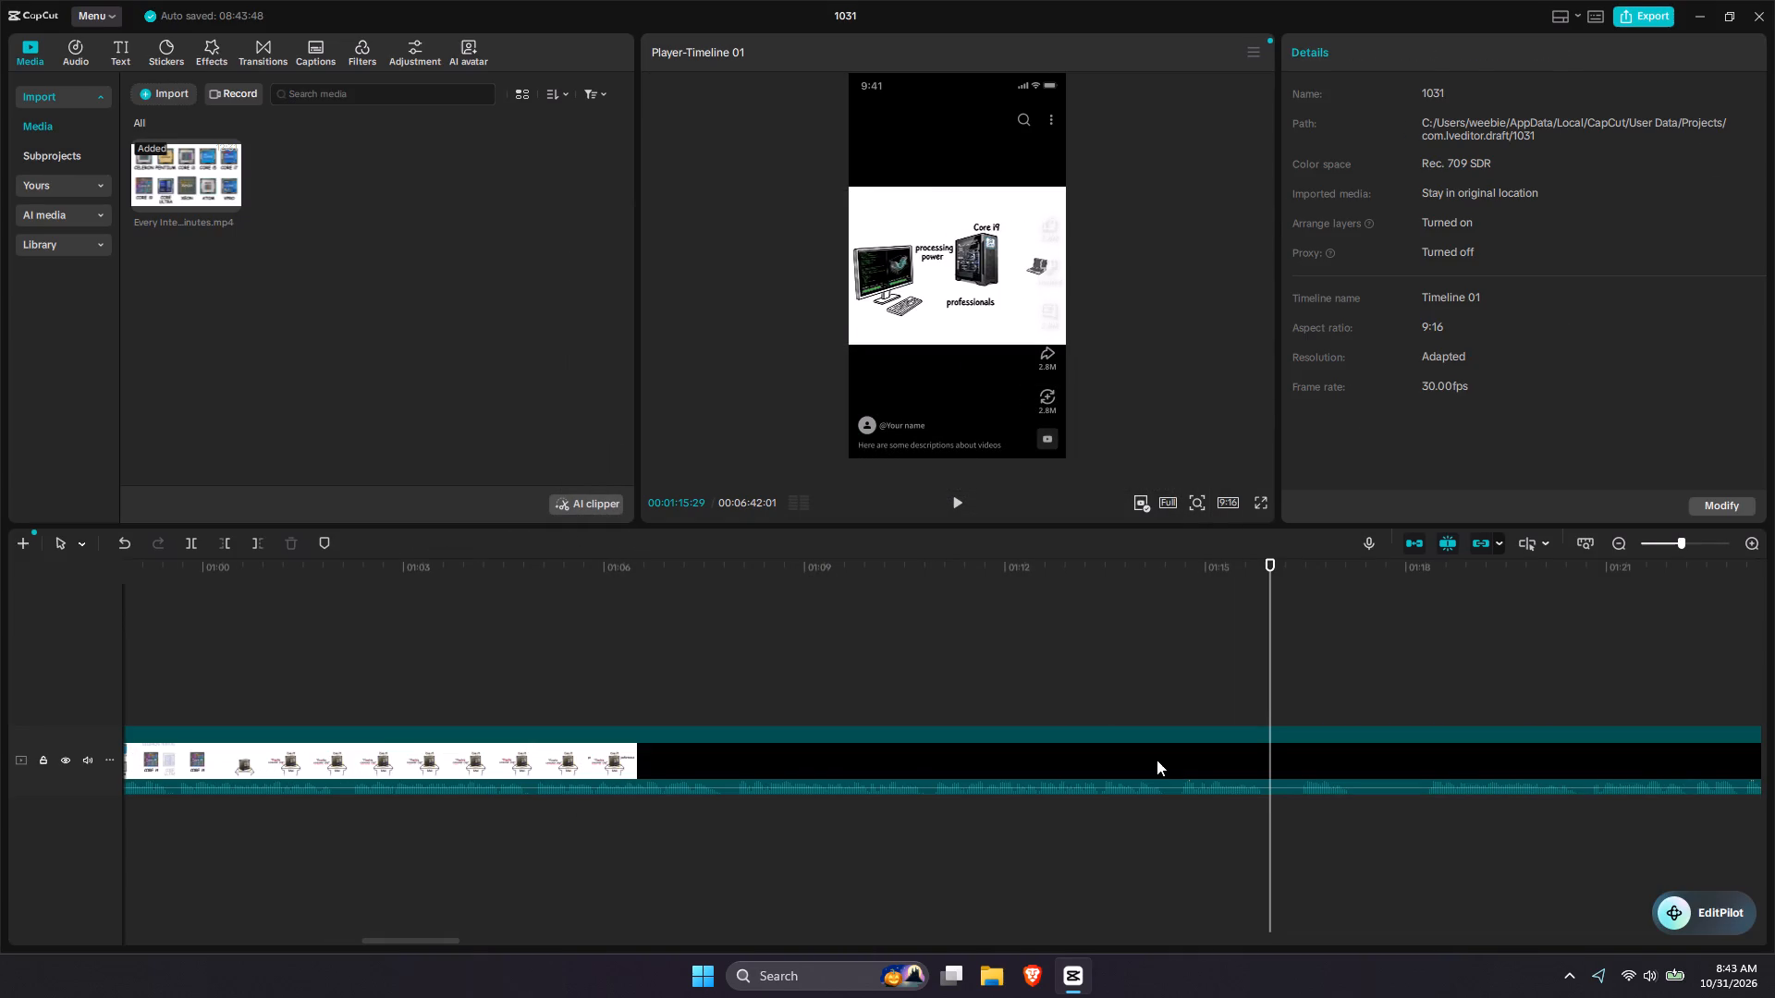
Split the footage at 00:01:16:08, on the last Core i9 frame before the CPU overview, and delete everything after the split.
{"action": "key", "text": "space"}
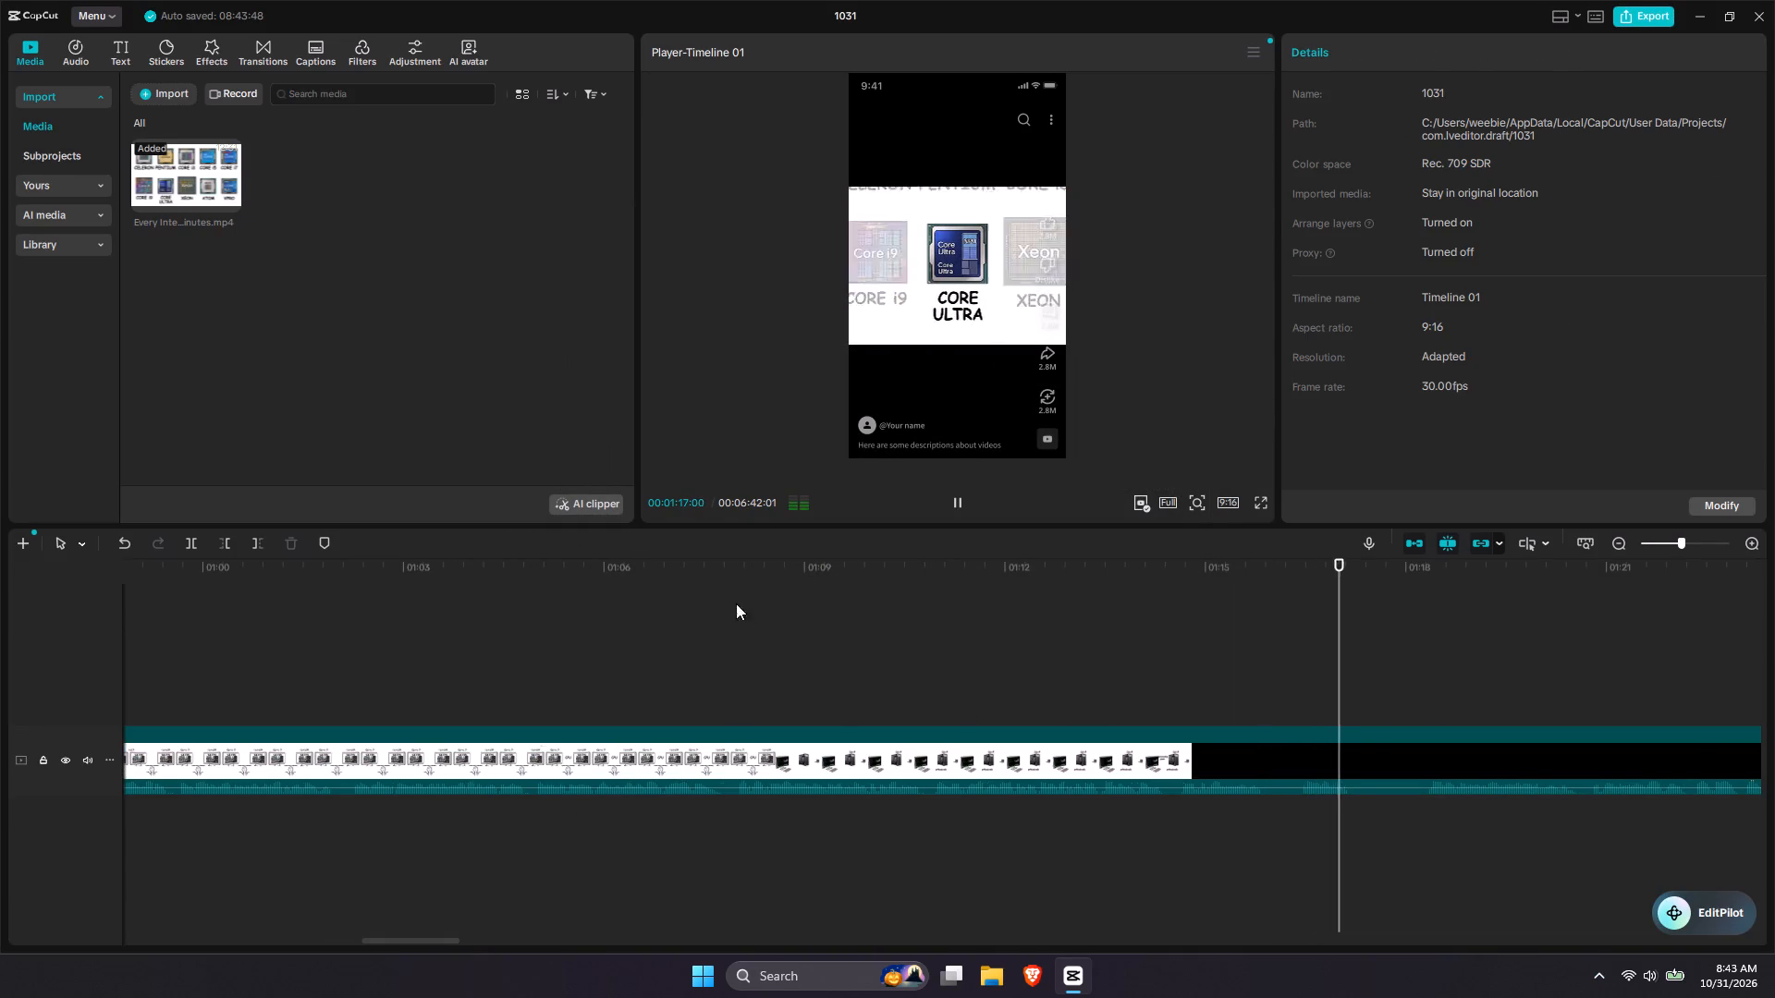
{"action": "left_click", "coordinate": [843, 574]}
{"action": "left_click", "coordinate": [1077, 567]}
{"action": "left_click", "coordinate": [1218, 576]}
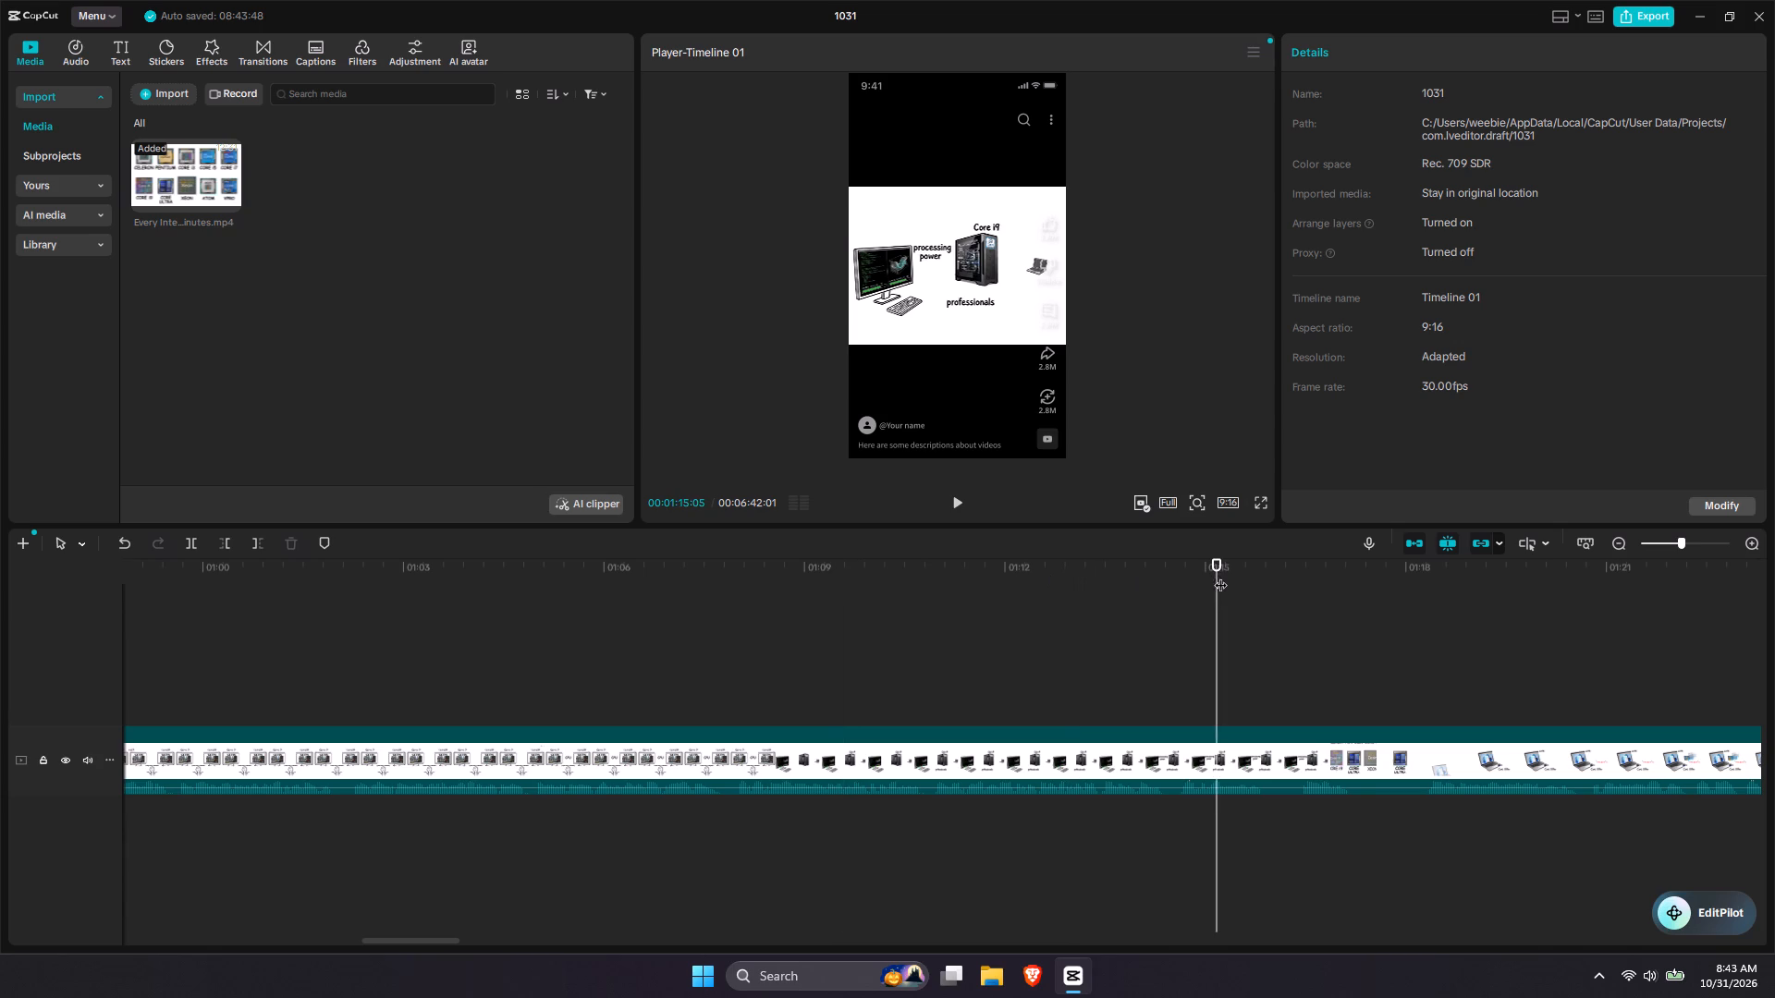
{"action": "left_click", "coordinate": [1273, 576]}
{"action": "left_click", "coordinate": [1316, 576]}
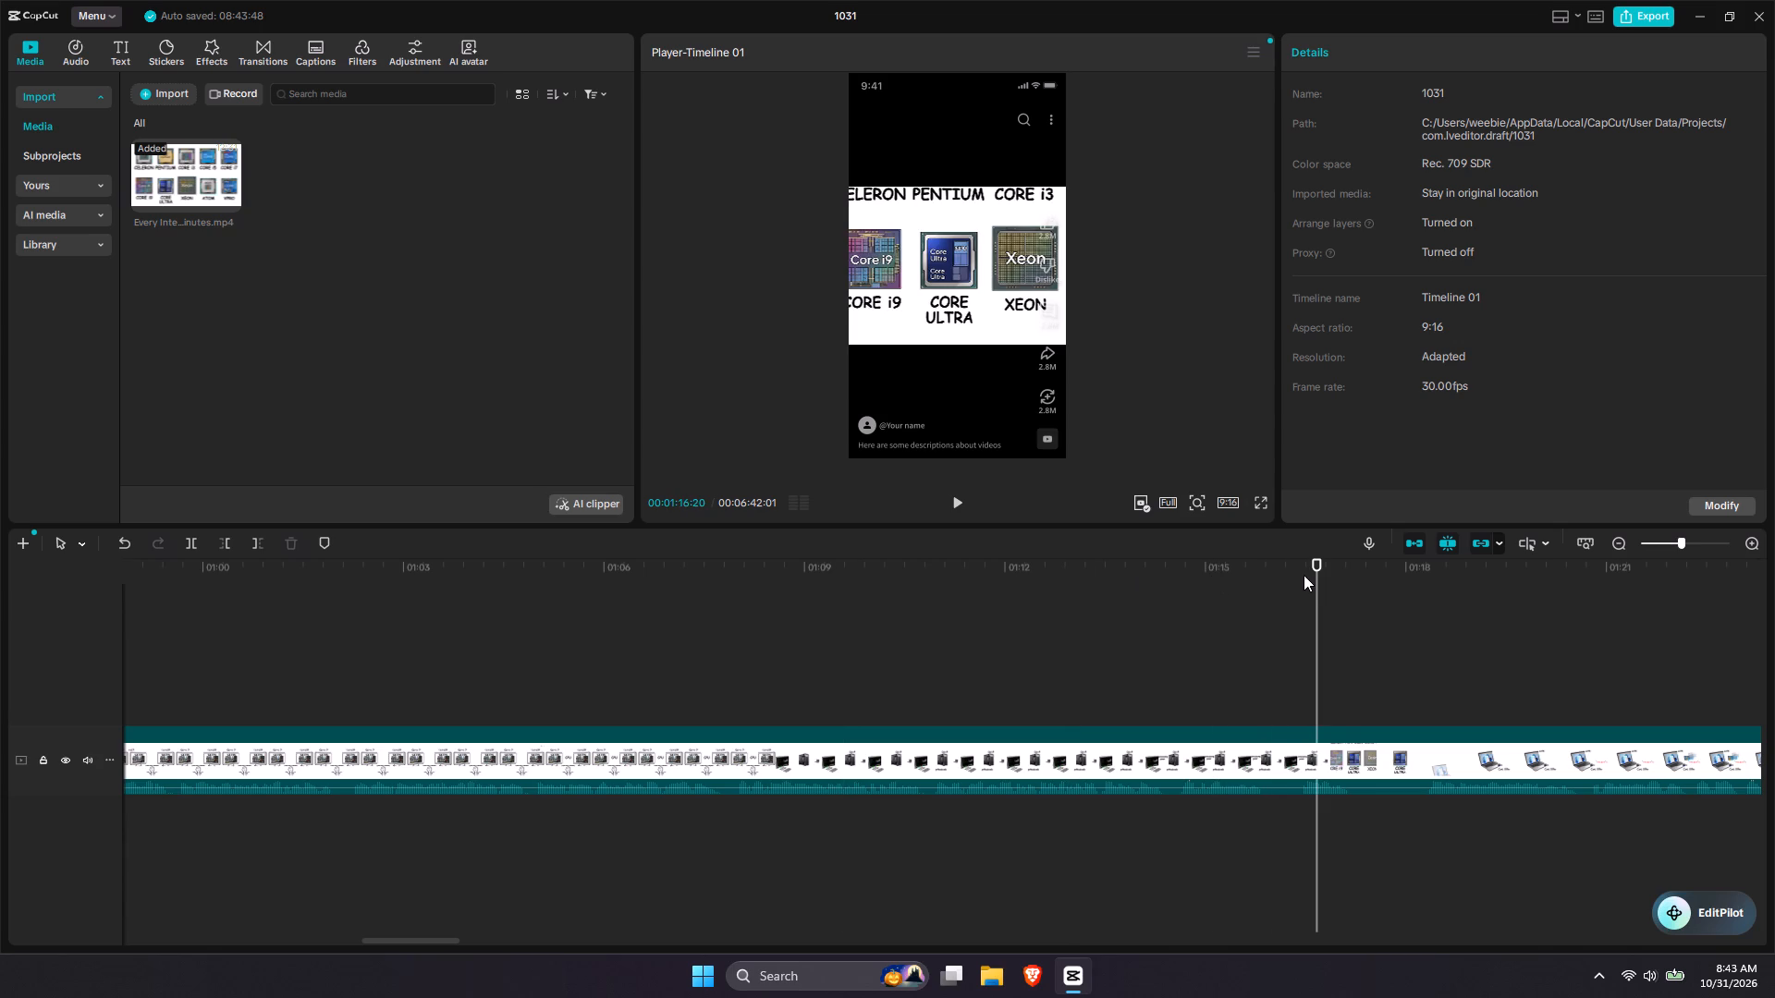
{"action": "key", "text": "space"}
{"action": "key", "text": "Left"}
{"action": "key", "text": "Left"}
{"action": "key", "text": "Left"}
{"action": "key", "text": "Left"}
{"action": "key", "text": "Left"}
{"action": "key", "text": "Left"}
{"action": "key", "text": "Left"}
{"action": "key", "text": "Left"}
{"action": "key", "text": "Left"}
{"action": "key", "text": "Left"}
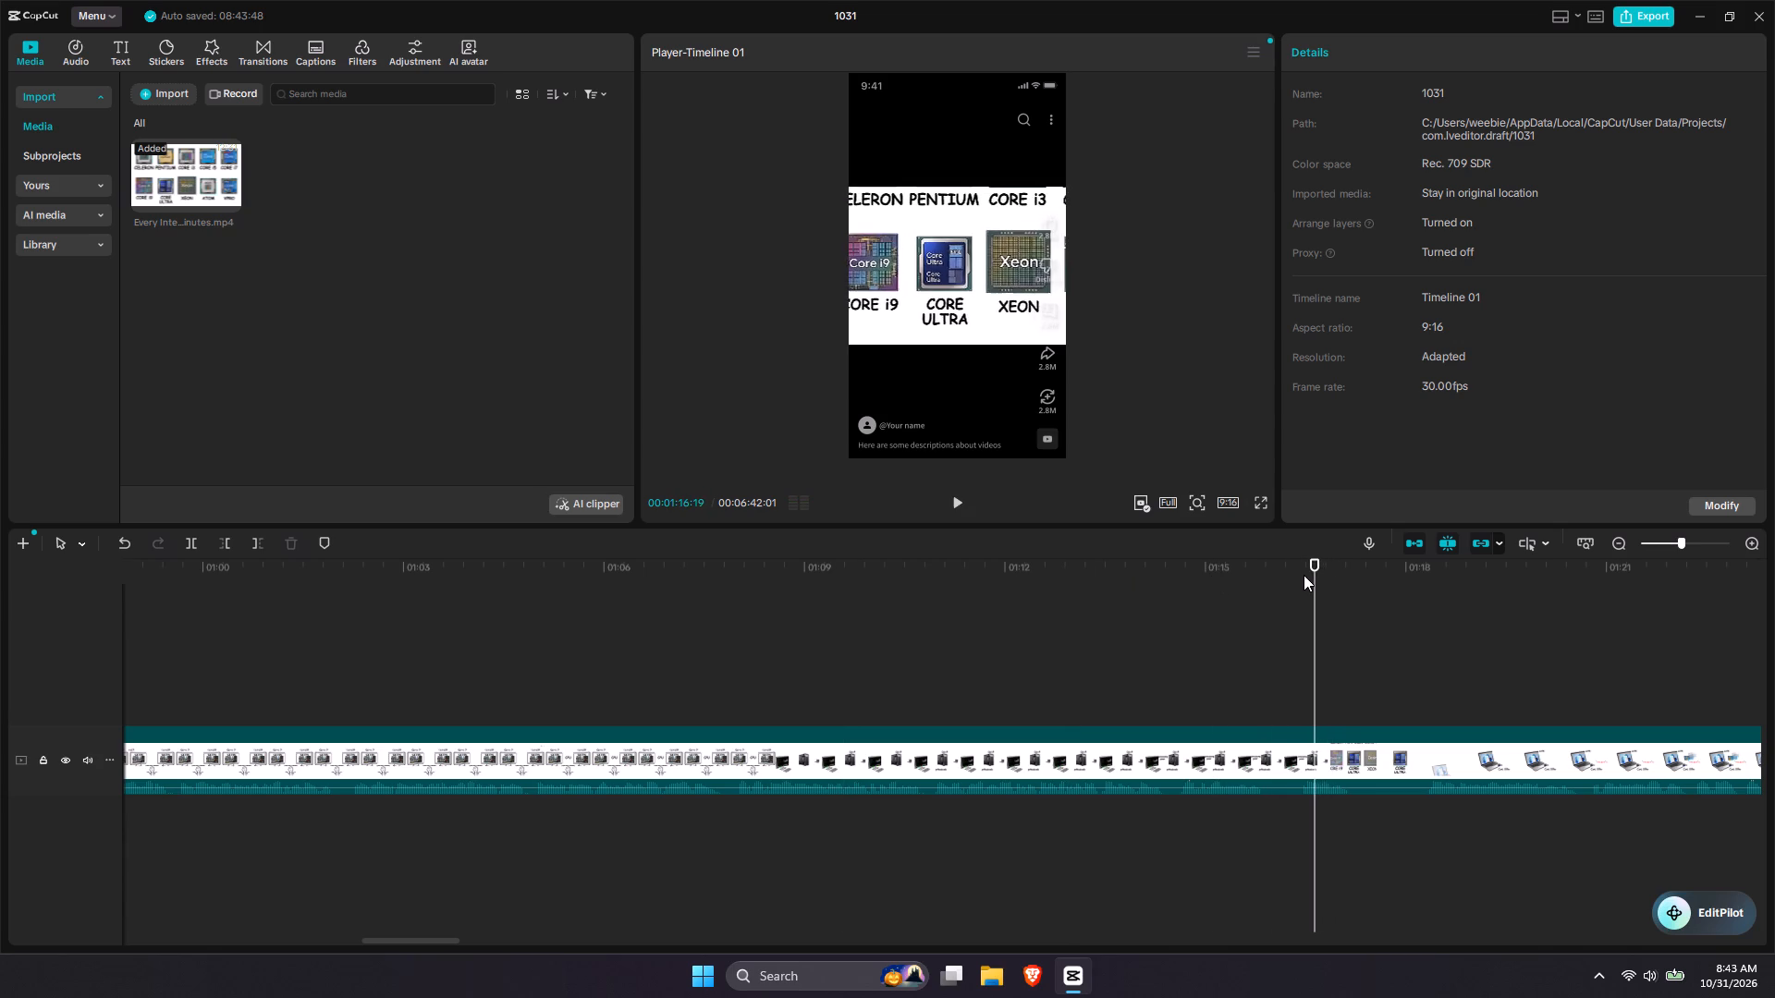
{"action": "key", "text": "Left"}
{"action": "key", "text": "Left"}
{"action": "key", "text": "Left"}
{"action": "key", "text": "Left"}
{"action": "key", "text": "Left"}
{"action": "key", "text": "Left"}
{"action": "key", "text": "Left"}
{"action": "key", "text": "Left"}
{"action": "key", "text": "Left"}
{"action": "key", "text": "Left"}
{"action": "key", "text": "Left"}
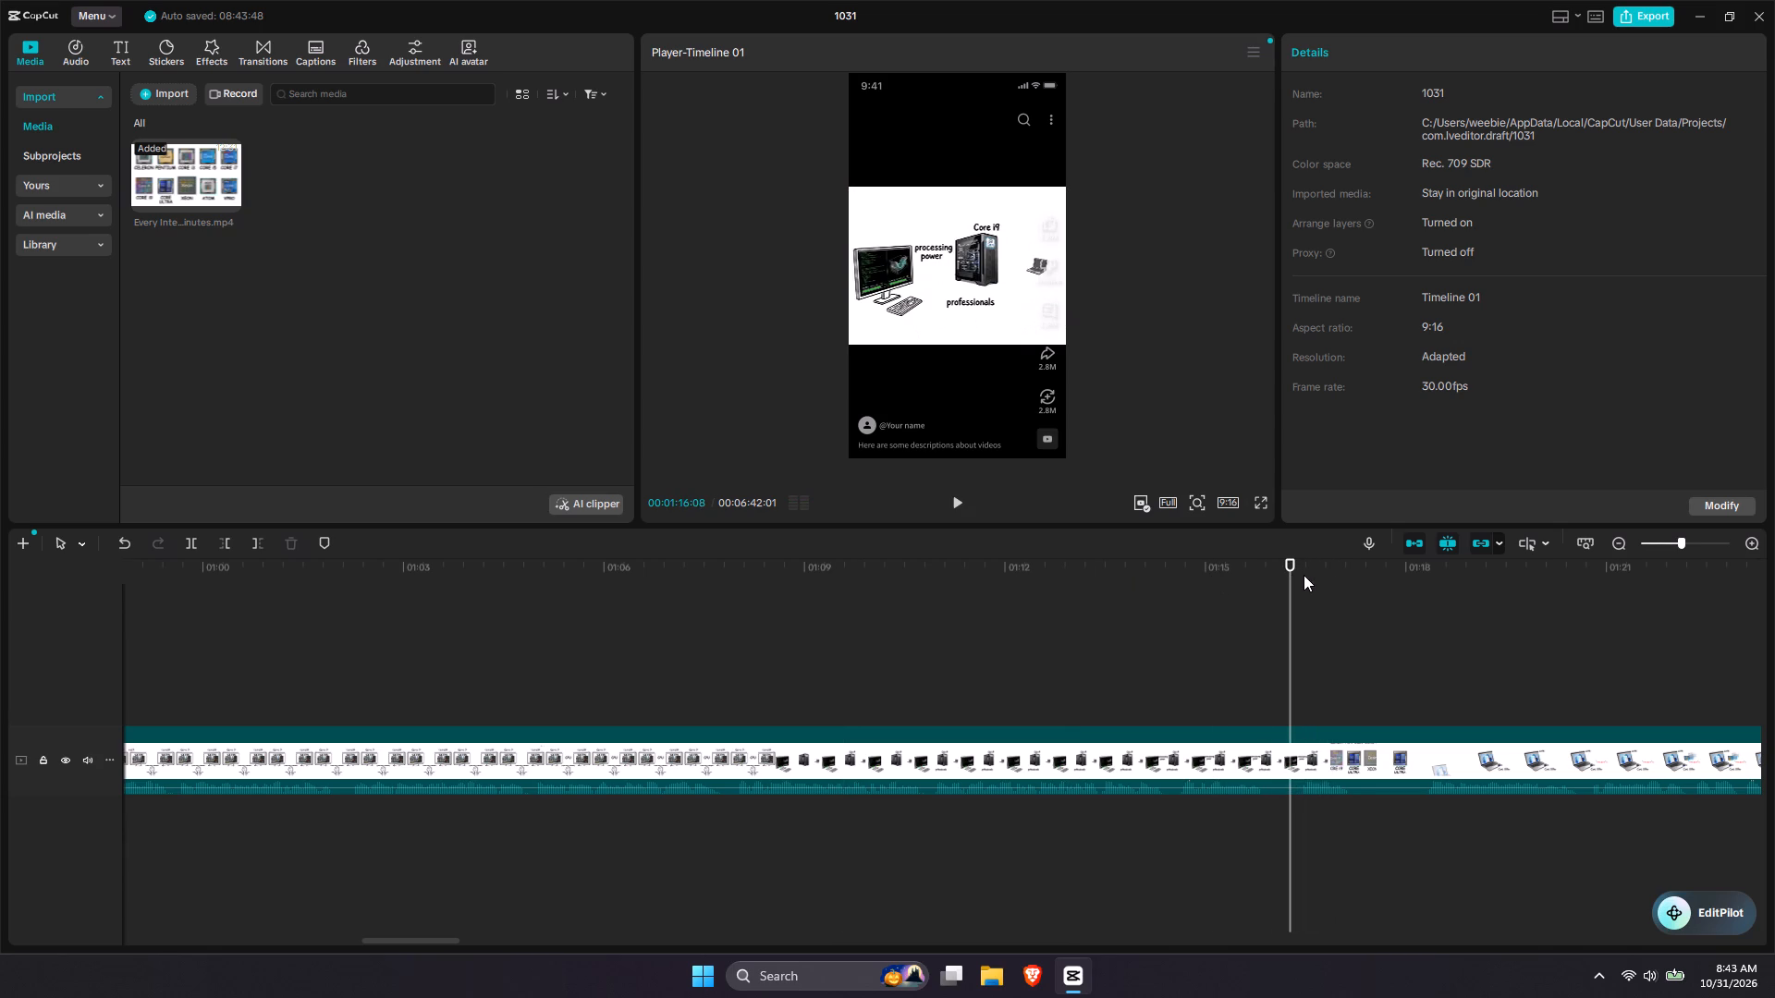
{"action": "key", "text": "space"}
{"action": "key", "text": "space"}
{"action": "key", "text": "Left"}
{"action": "key", "text": "Left"}
{"action": "key", "text": "Left"}
{"action": "key", "text": "Left"}
{"action": "key", "text": "Left"}
{"action": "left_click", "coordinate": [961, 761]}
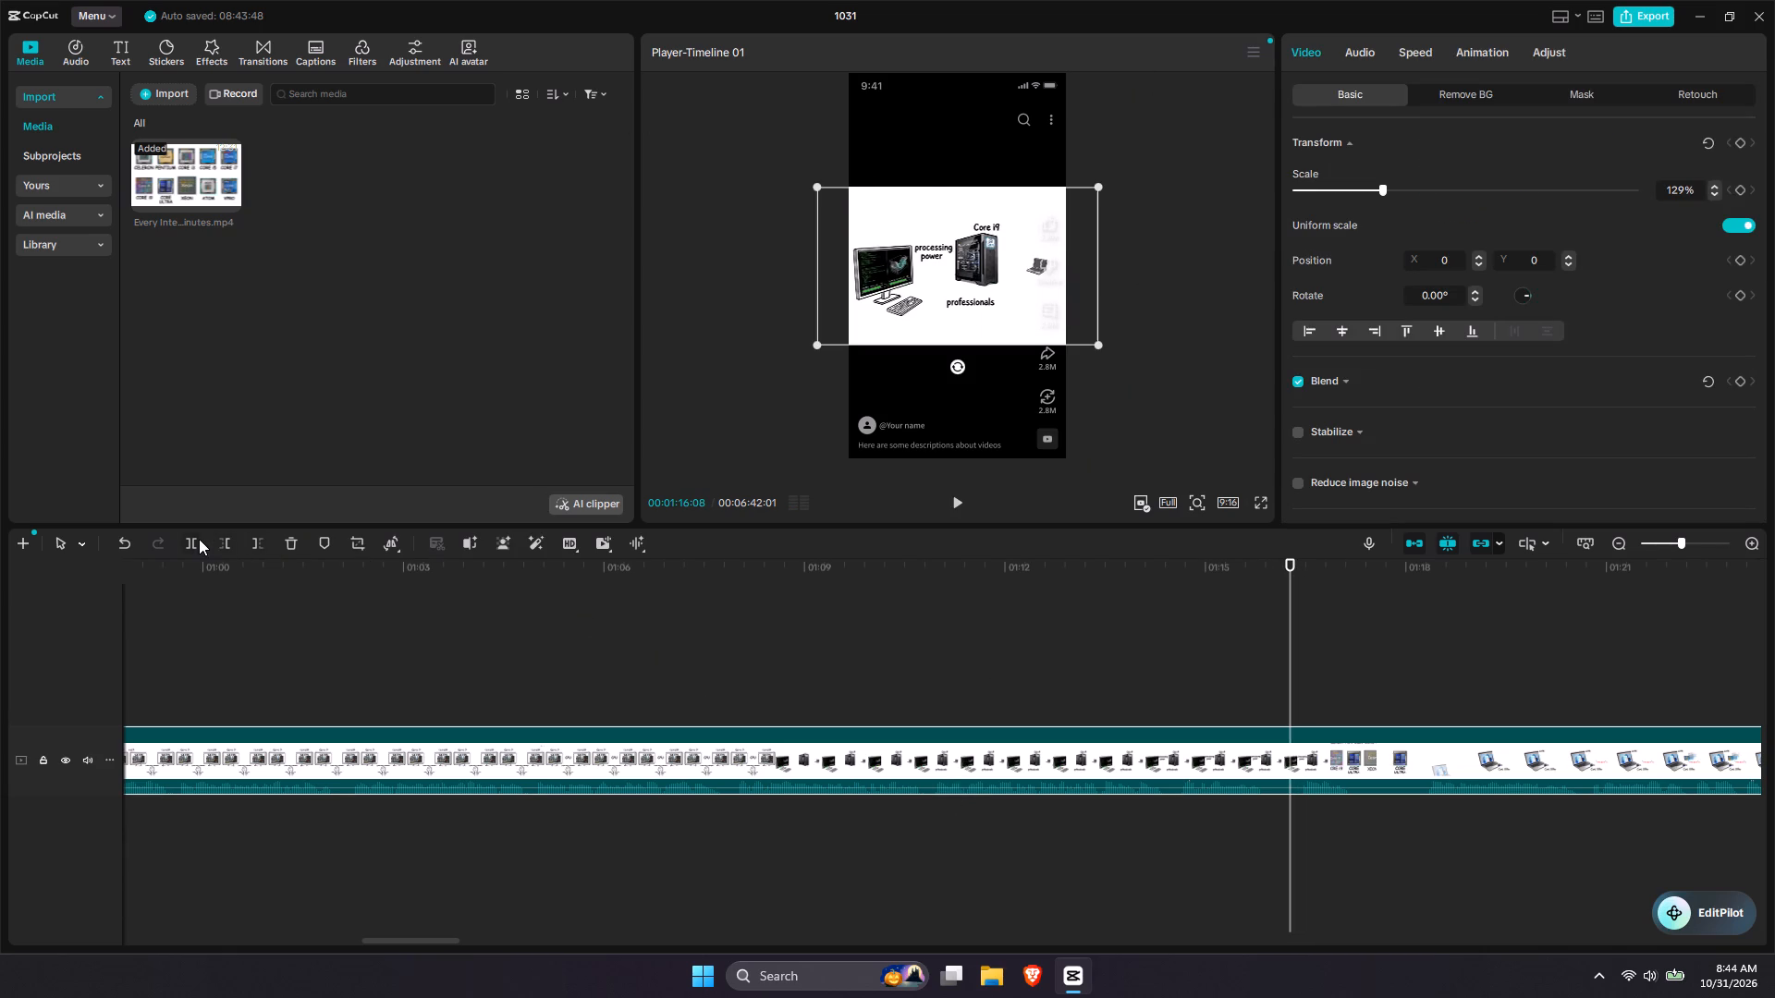
{"action": "left_click", "coordinate": [199, 539]}
{"action": "left_click", "coordinate": [1475, 738]}
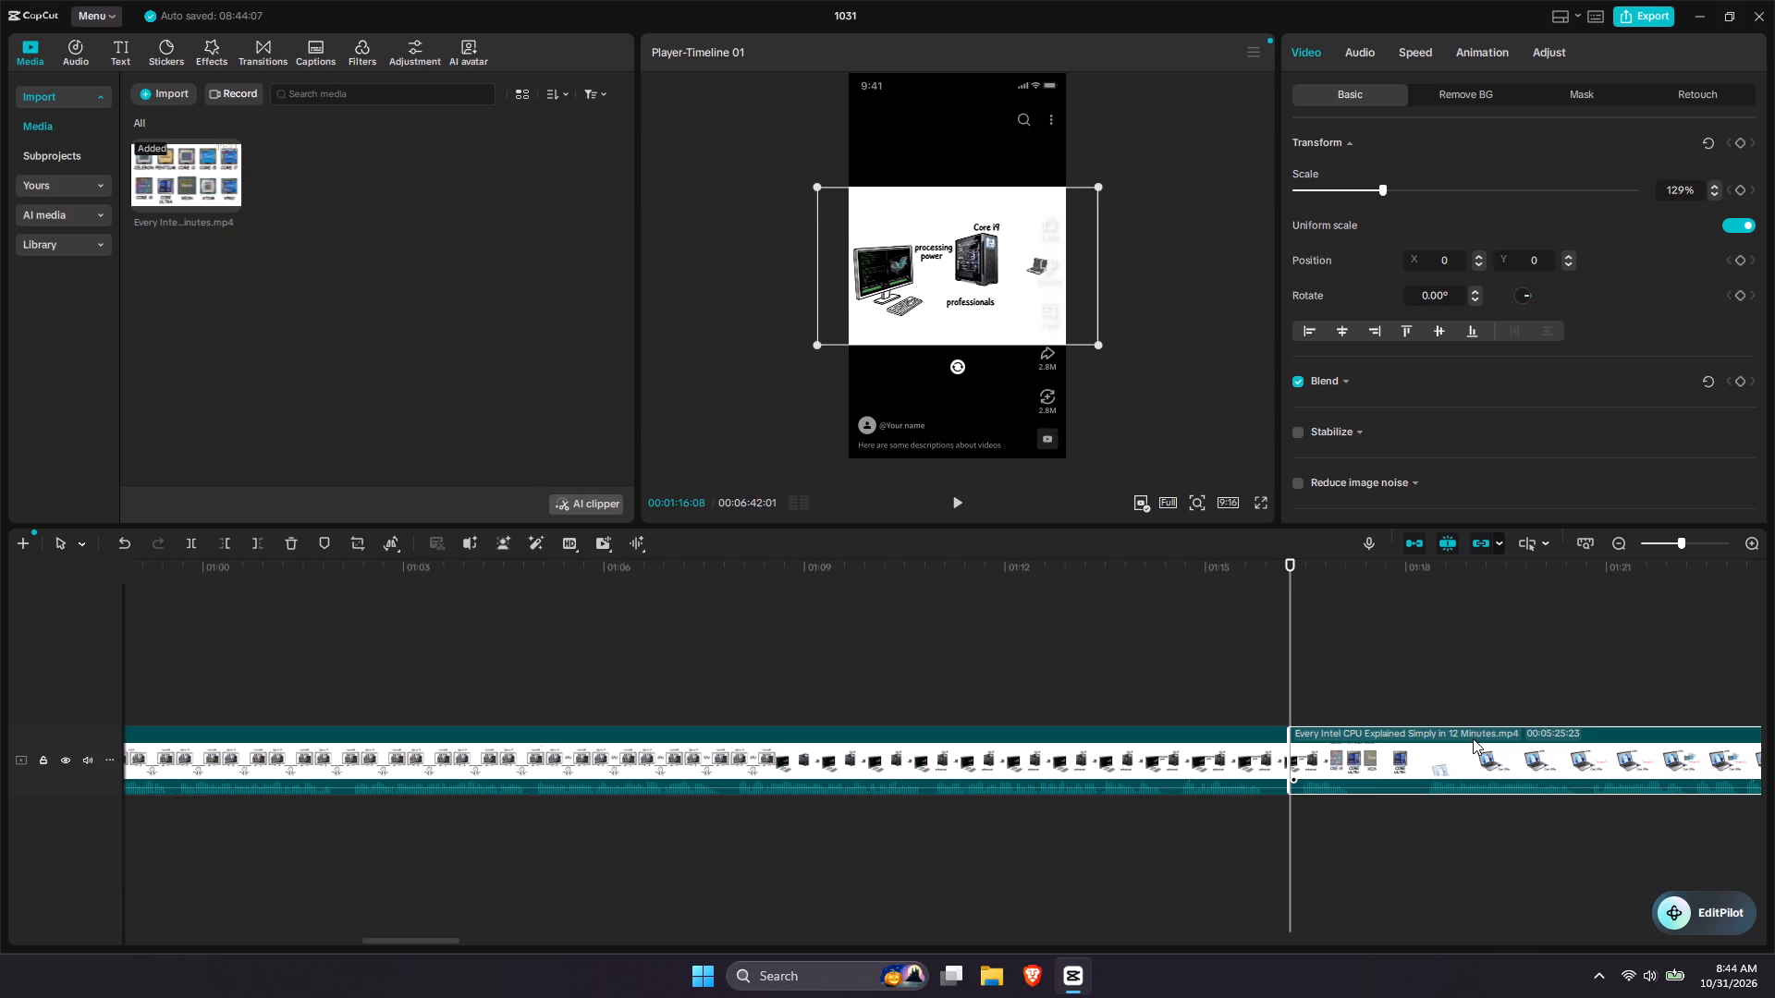
{"action": "key", "text": "Delete"}
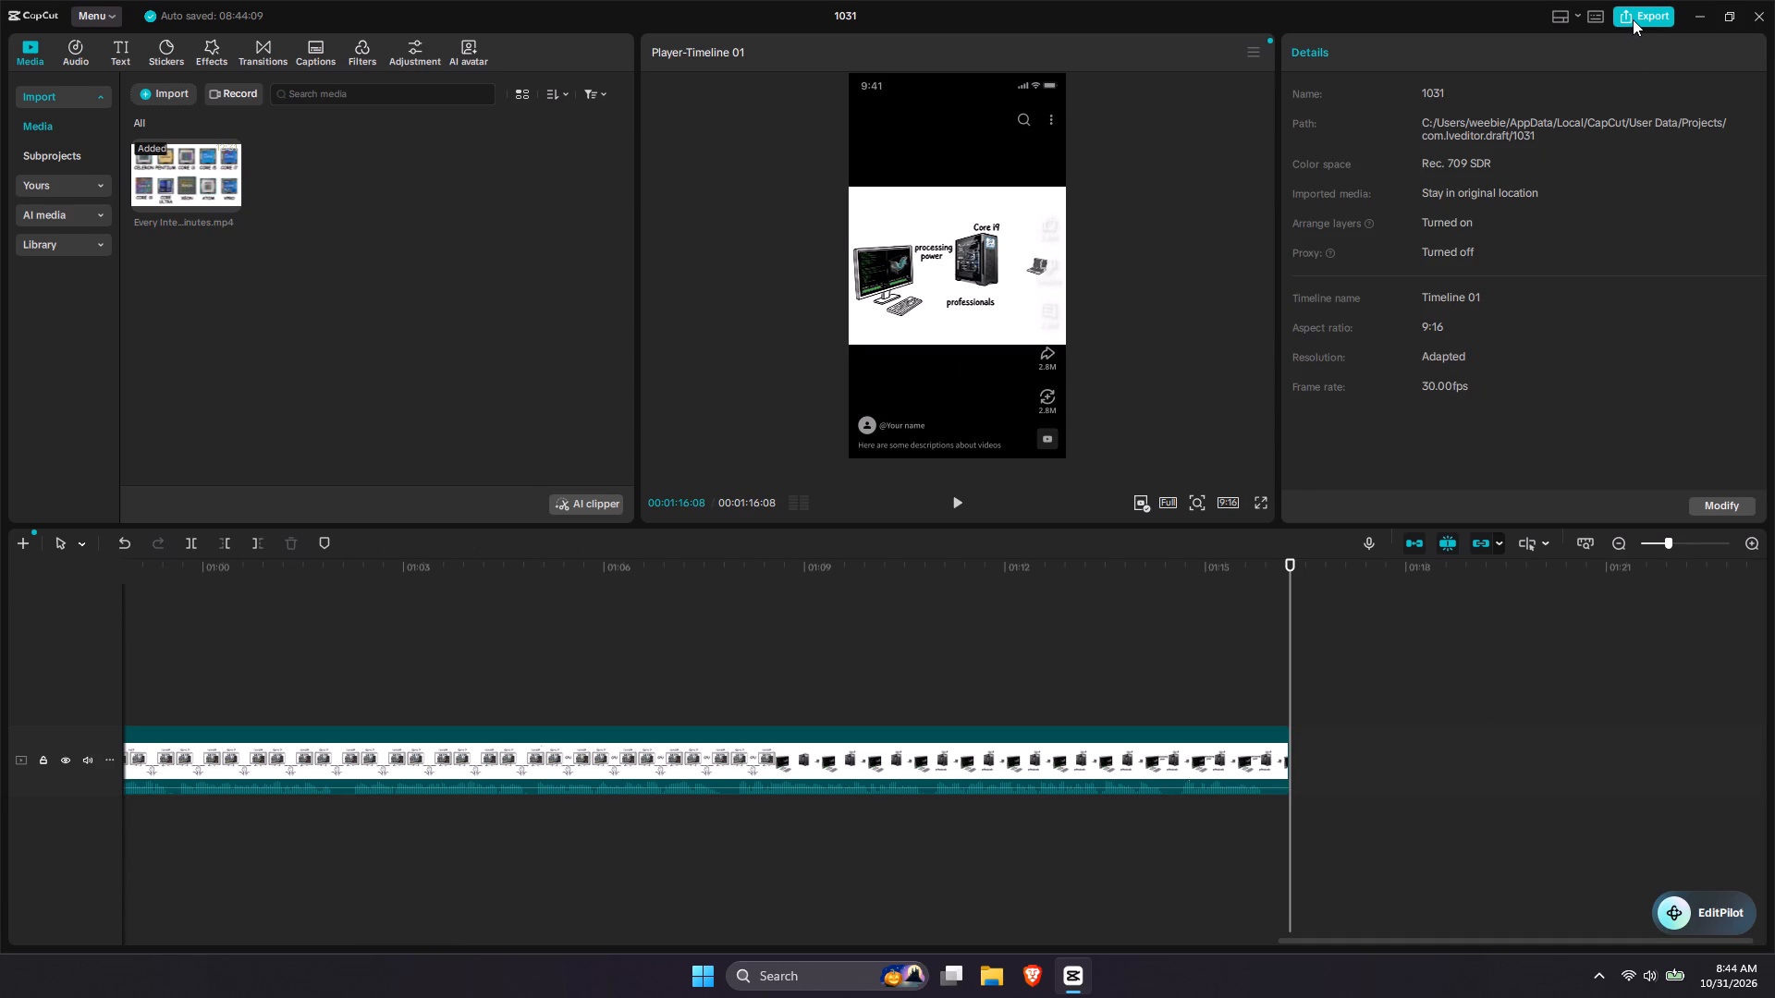
Export the Core i9 short under the name "core i9" at a 60fps frame rate, and dismiss the sharing dialog.
{"action": "left_click", "coordinate": [1633, 19]}
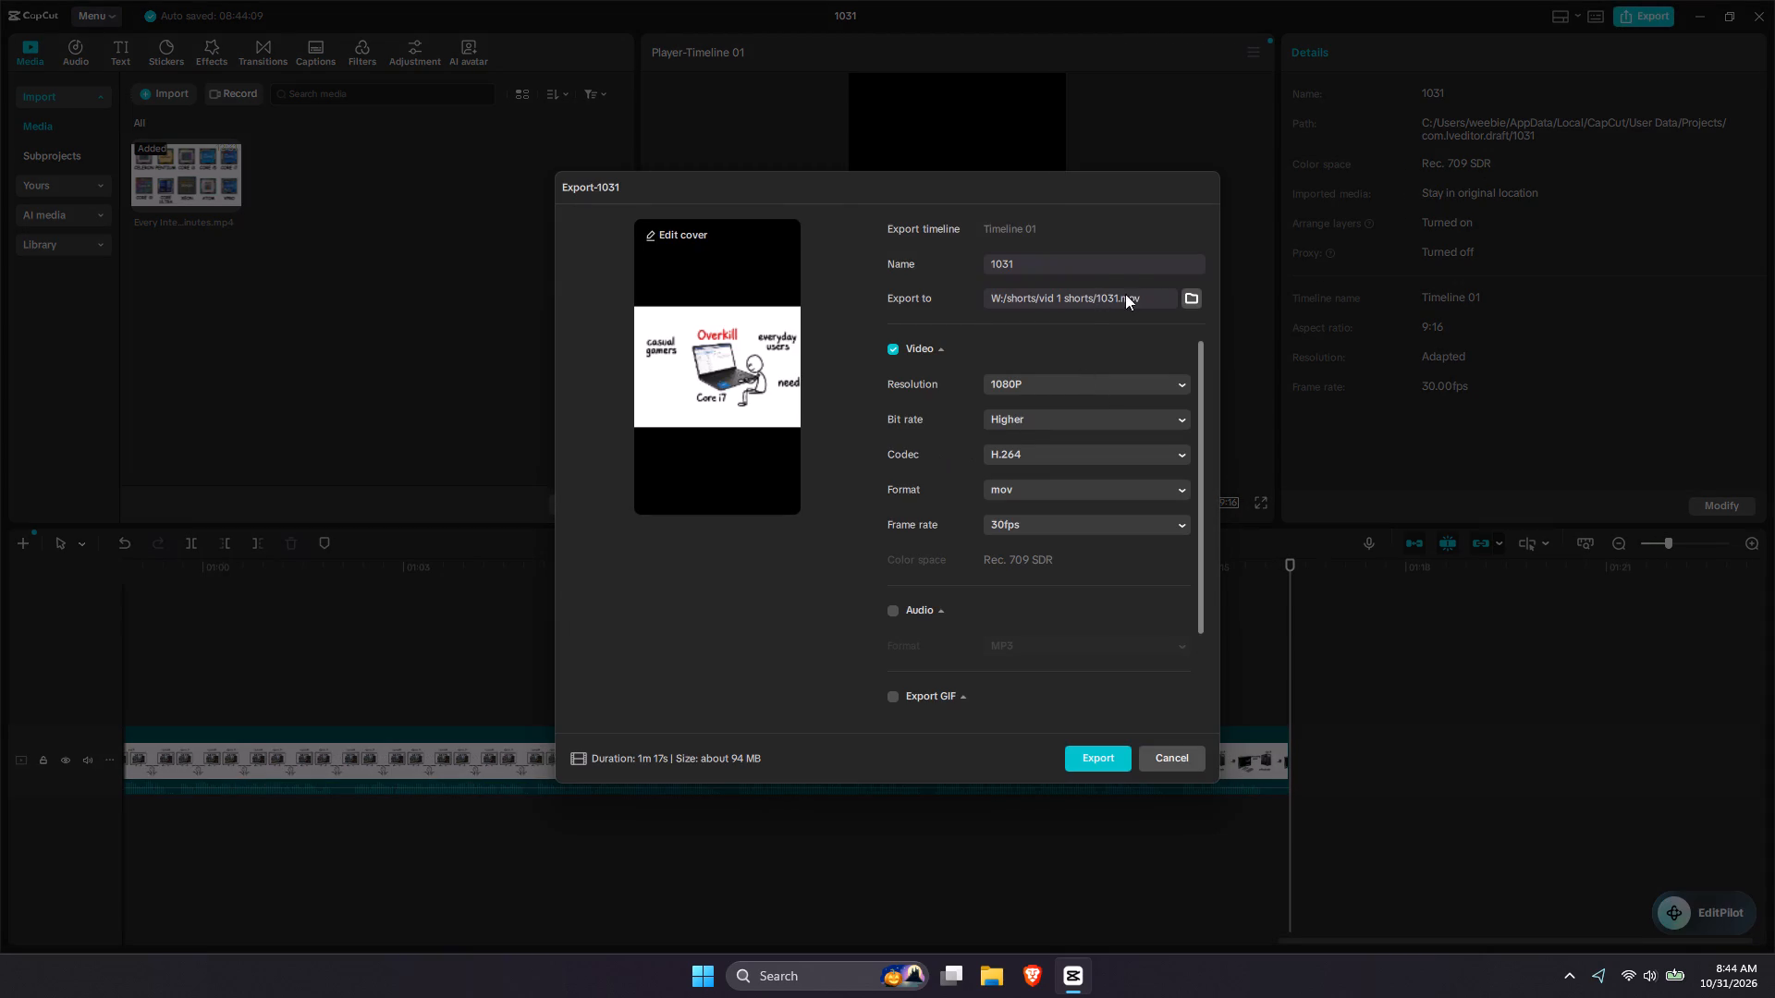
{"action": "double_click", "coordinate": [1124, 266]}
{"action": "type", "text": "core"}
{"action": "key", "text": "space"}
{"action": "type", "text": "i9"}
{"action": "left_click", "coordinate": [1126, 535]}
{"action": "left_click", "coordinate": [1136, 529]}
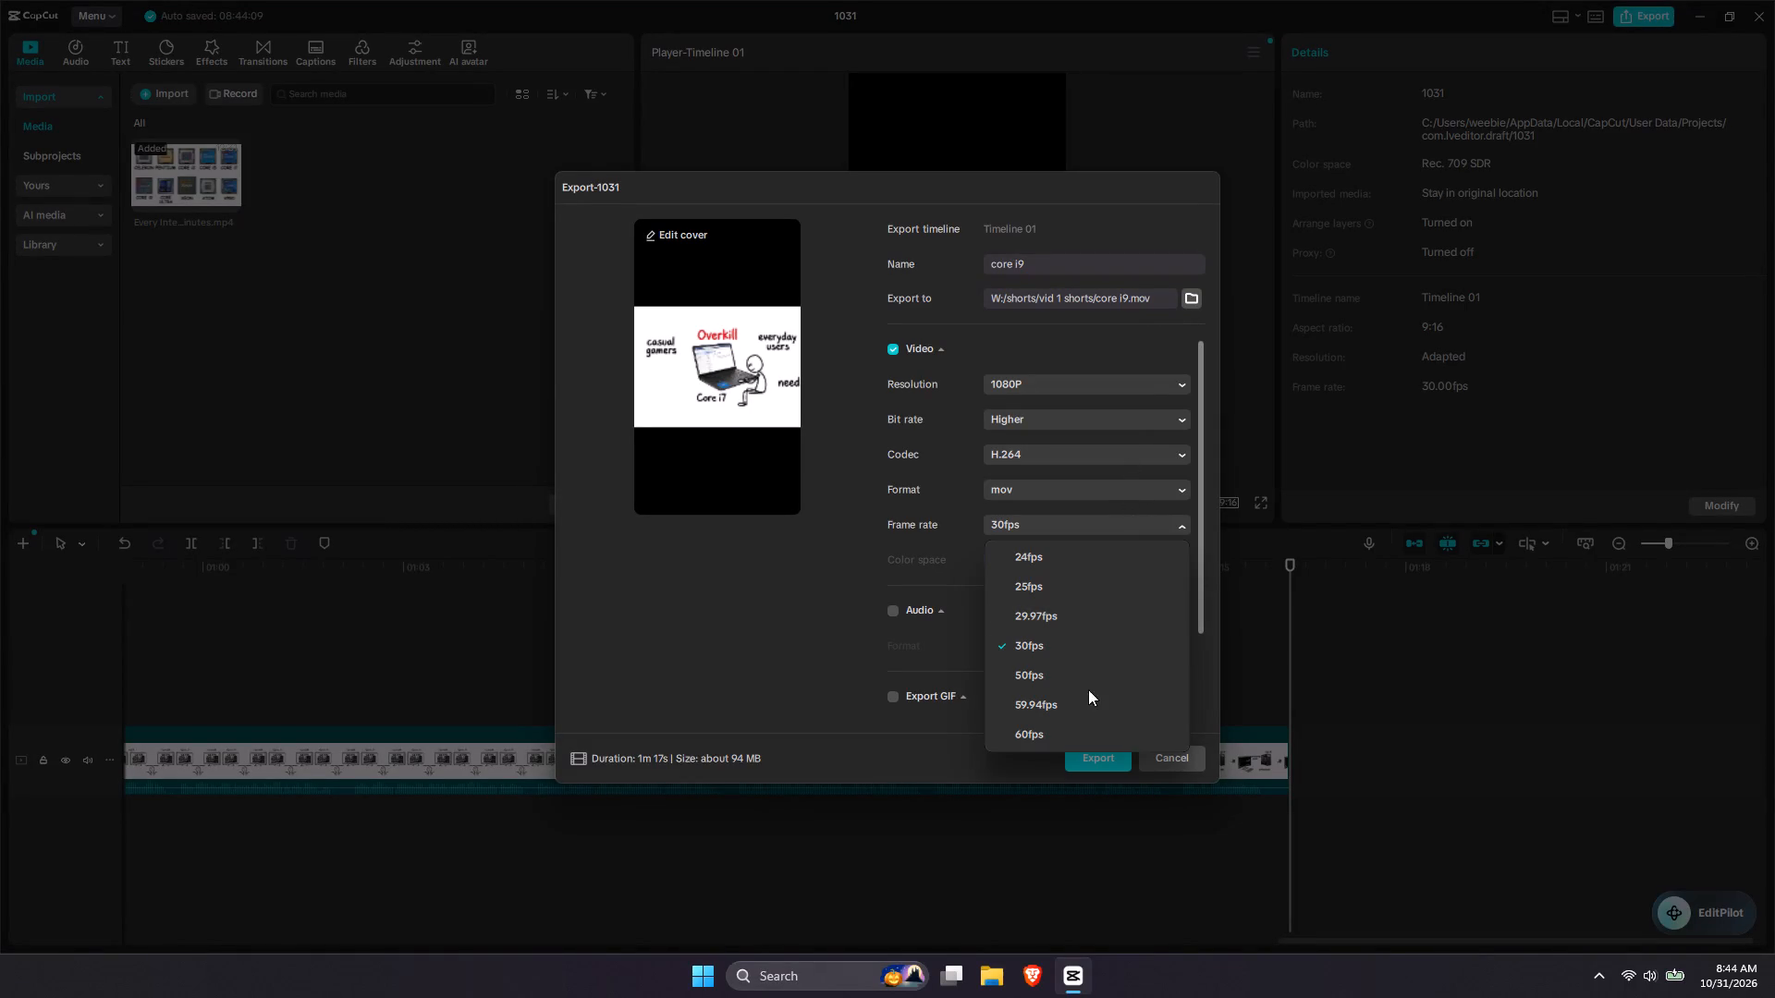
{"action": "left_click", "coordinate": [1074, 742]}
{"action": "left_click", "coordinate": [1076, 749]}
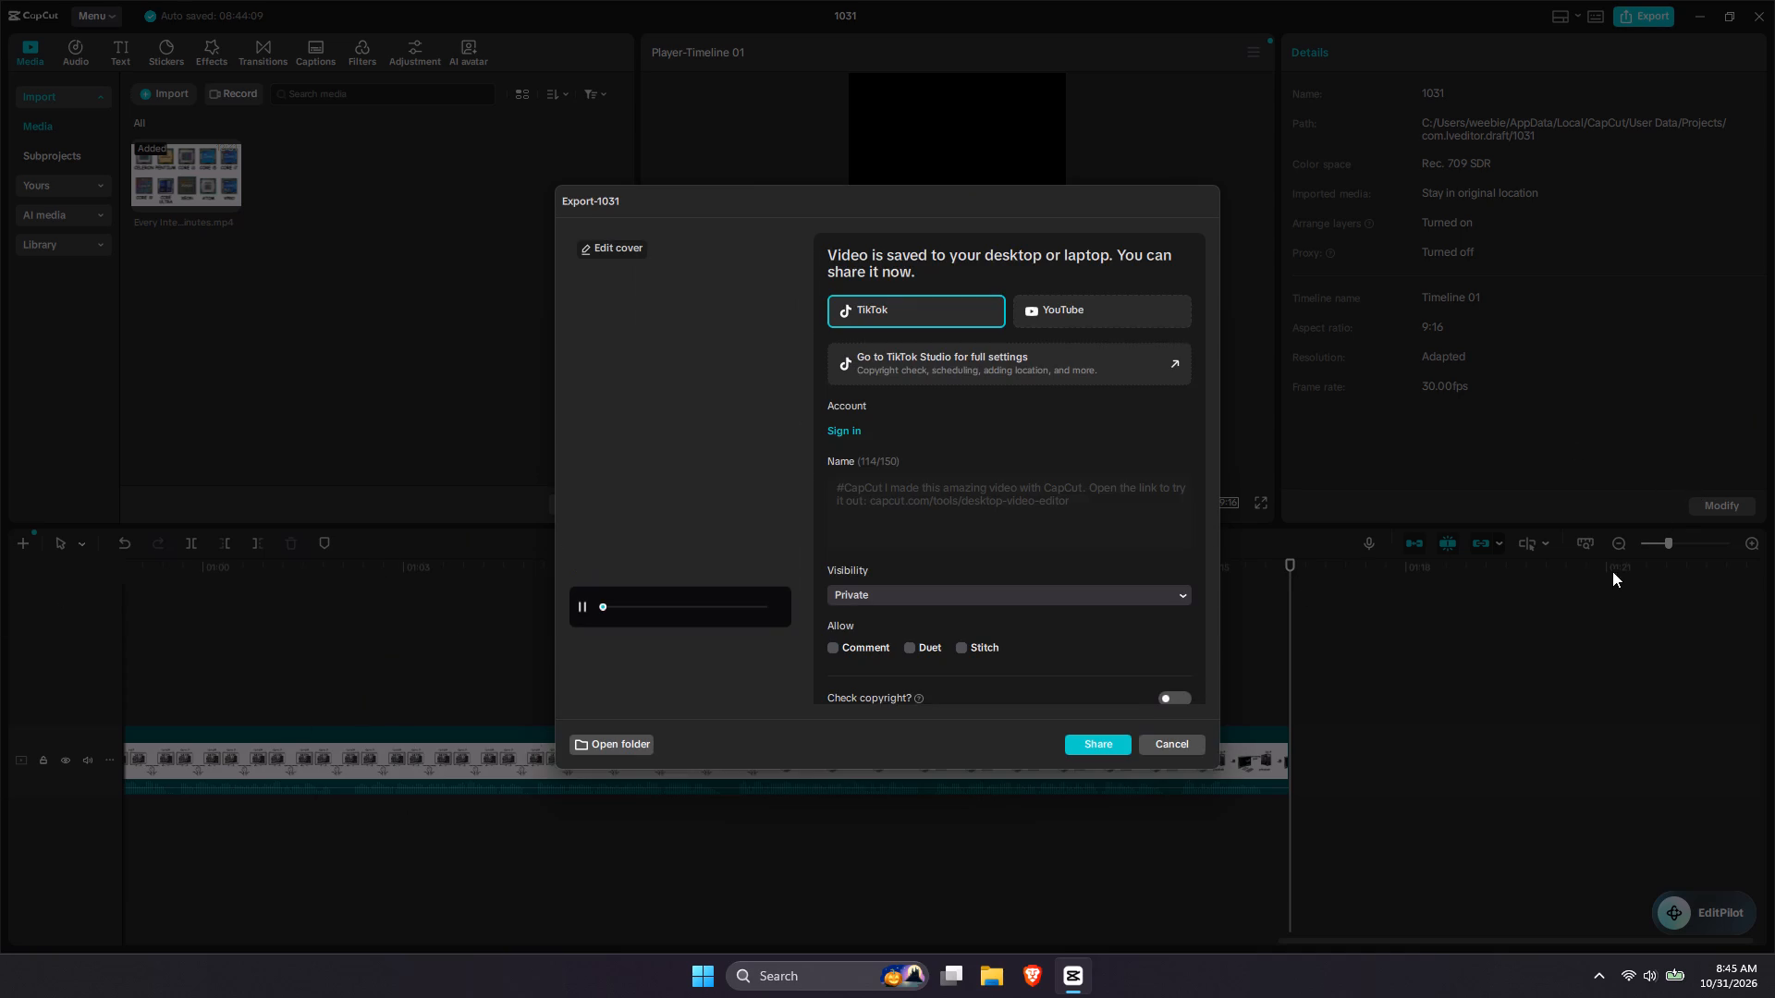
{"action": "left_click", "coordinate": [1183, 745]}
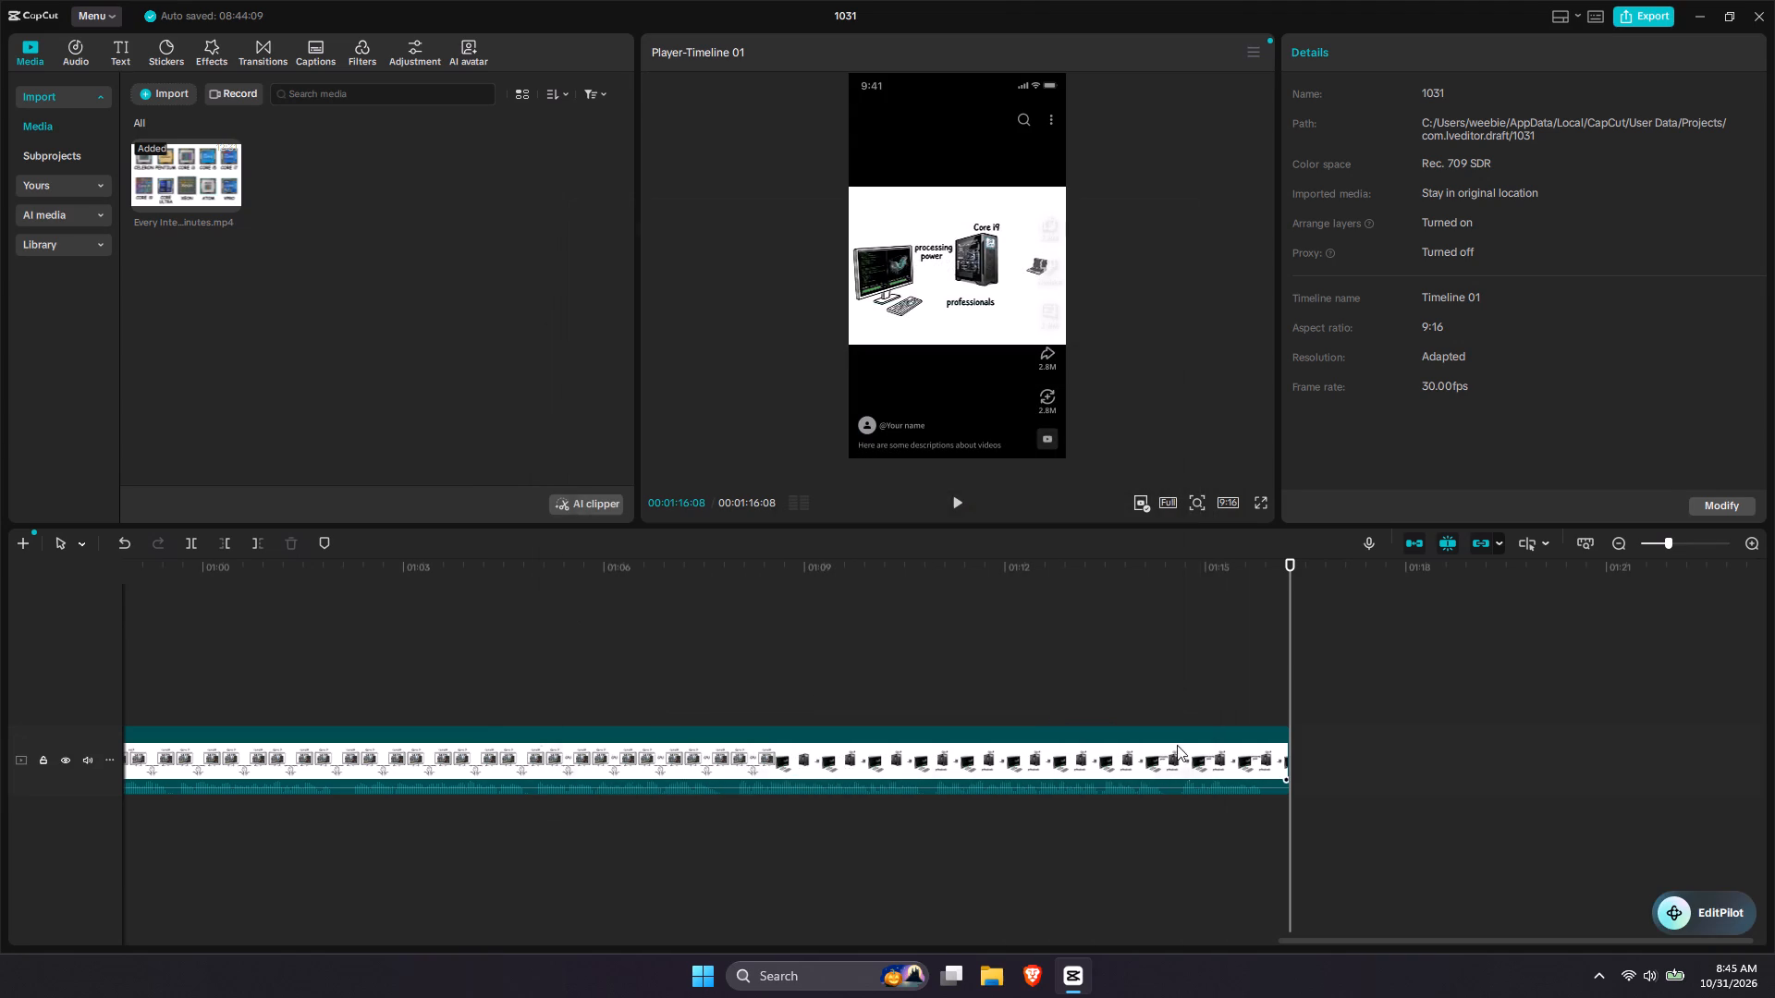
Undo the deletion of the footage after the Core i9 section, and delete the exported Core i9 clip instead.
{"action": "key", "text": "ctrl+z"}
{"action": "left_click", "coordinate": [1132, 747]}
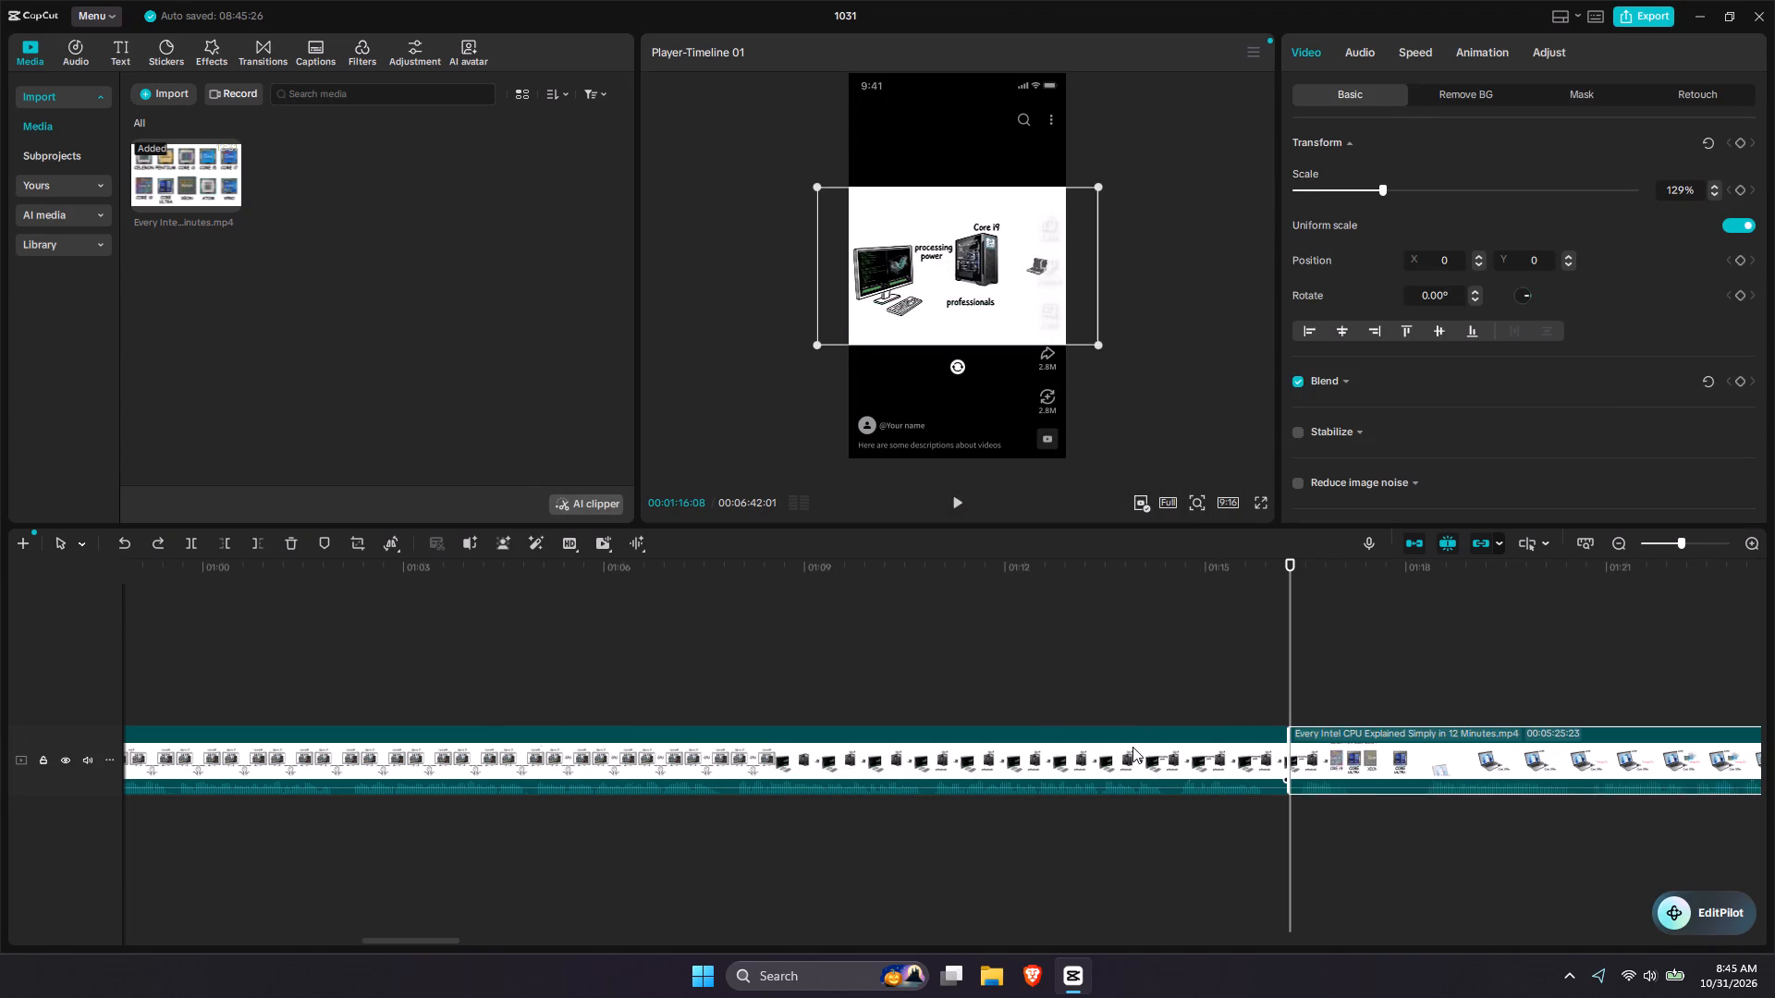
{"action": "key", "text": "Delete"}
Position the playhead at 00:01:16:08, on the last Core Ultra frame before the CPU overview appears.
{"action": "key", "text": "space"}
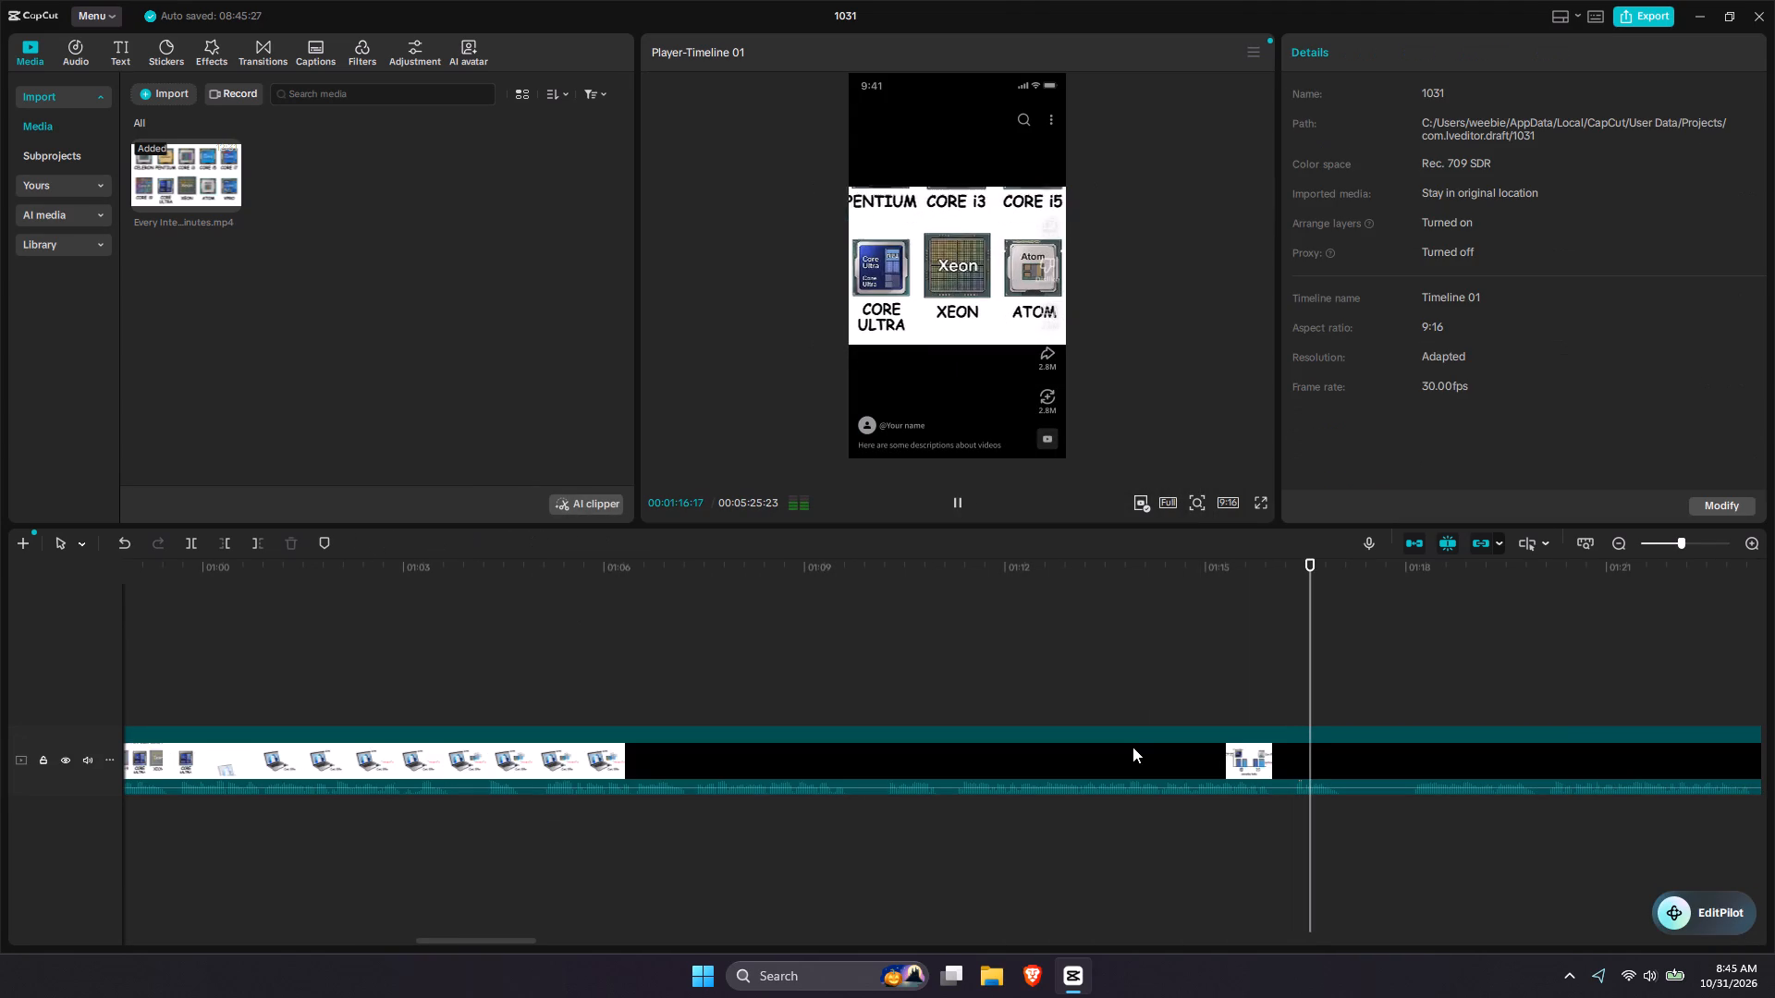
{"action": "key", "text": "space"}
{"action": "key", "text": "Left"}
{"action": "key", "text": "Left"}
{"action": "key", "text": "Left"}
{"action": "key", "text": "Left"}
{"action": "key", "text": "Left"}
{"action": "key", "text": "Left"}
{"action": "key", "text": "Left"}
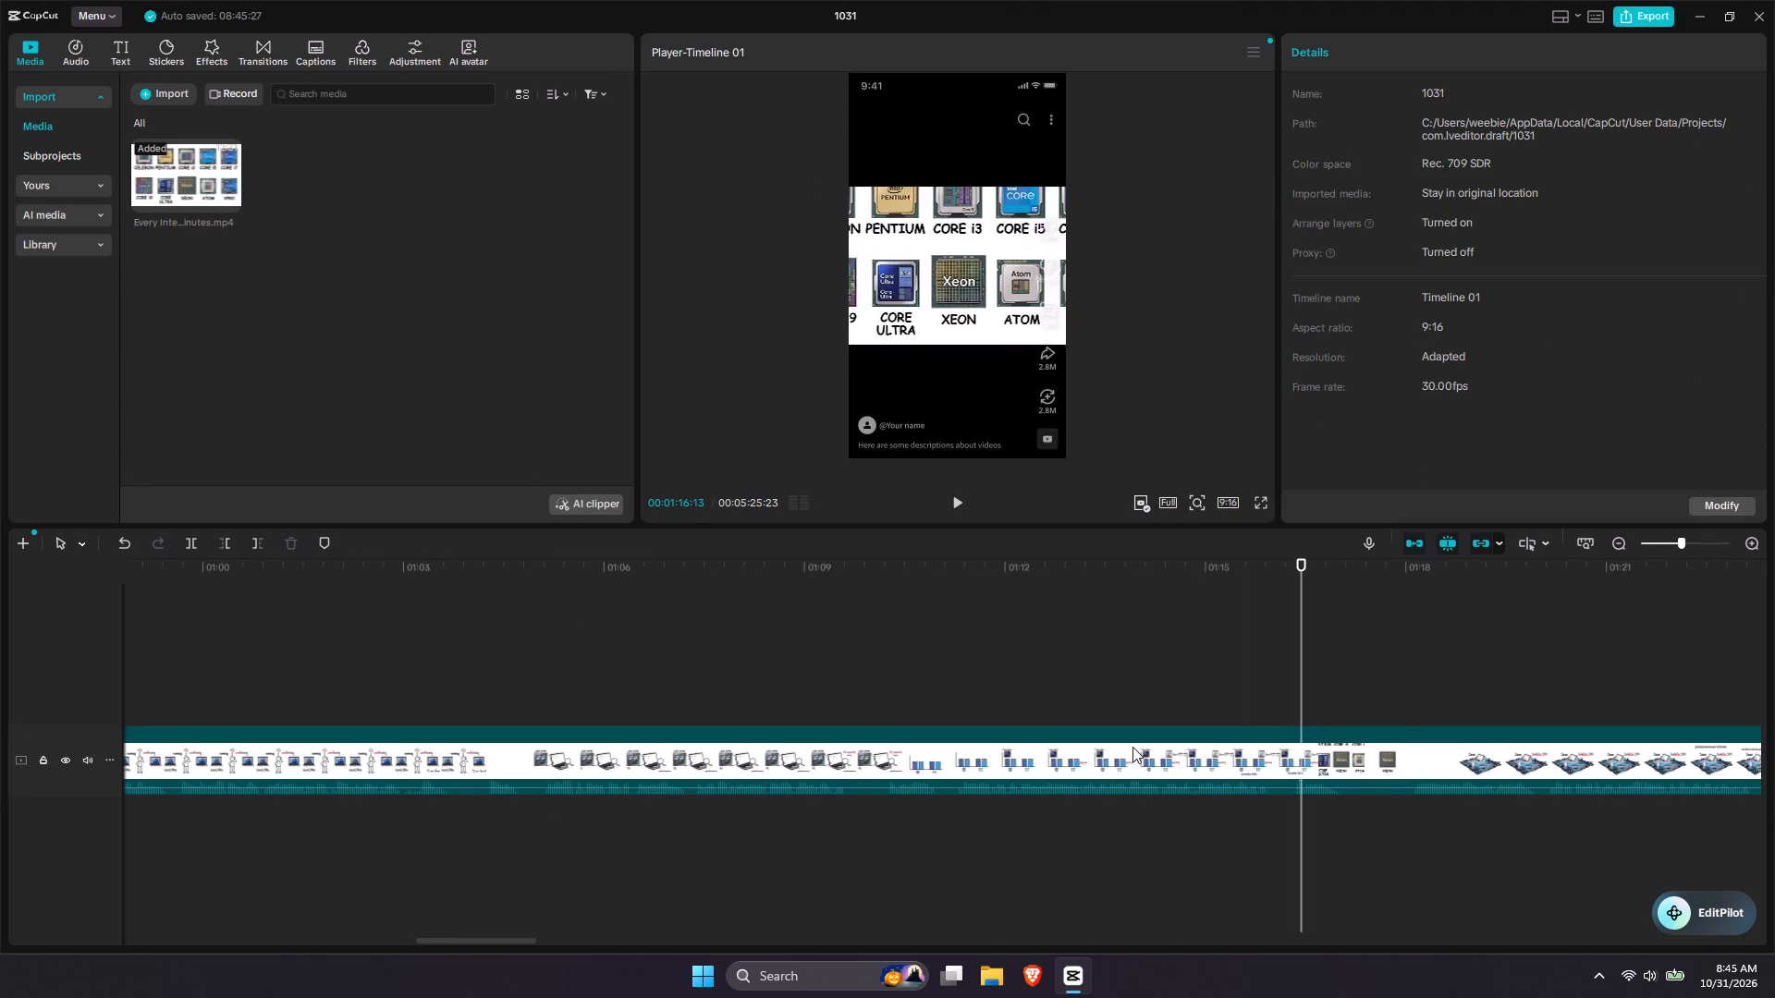
{"action": "key", "text": "Left"}
{"action": "key", "text": "Left"}
{"action": "key", "text": "Left"}
{"action": "key", "text": "Left"}
{"action": "key", "text": "space"}
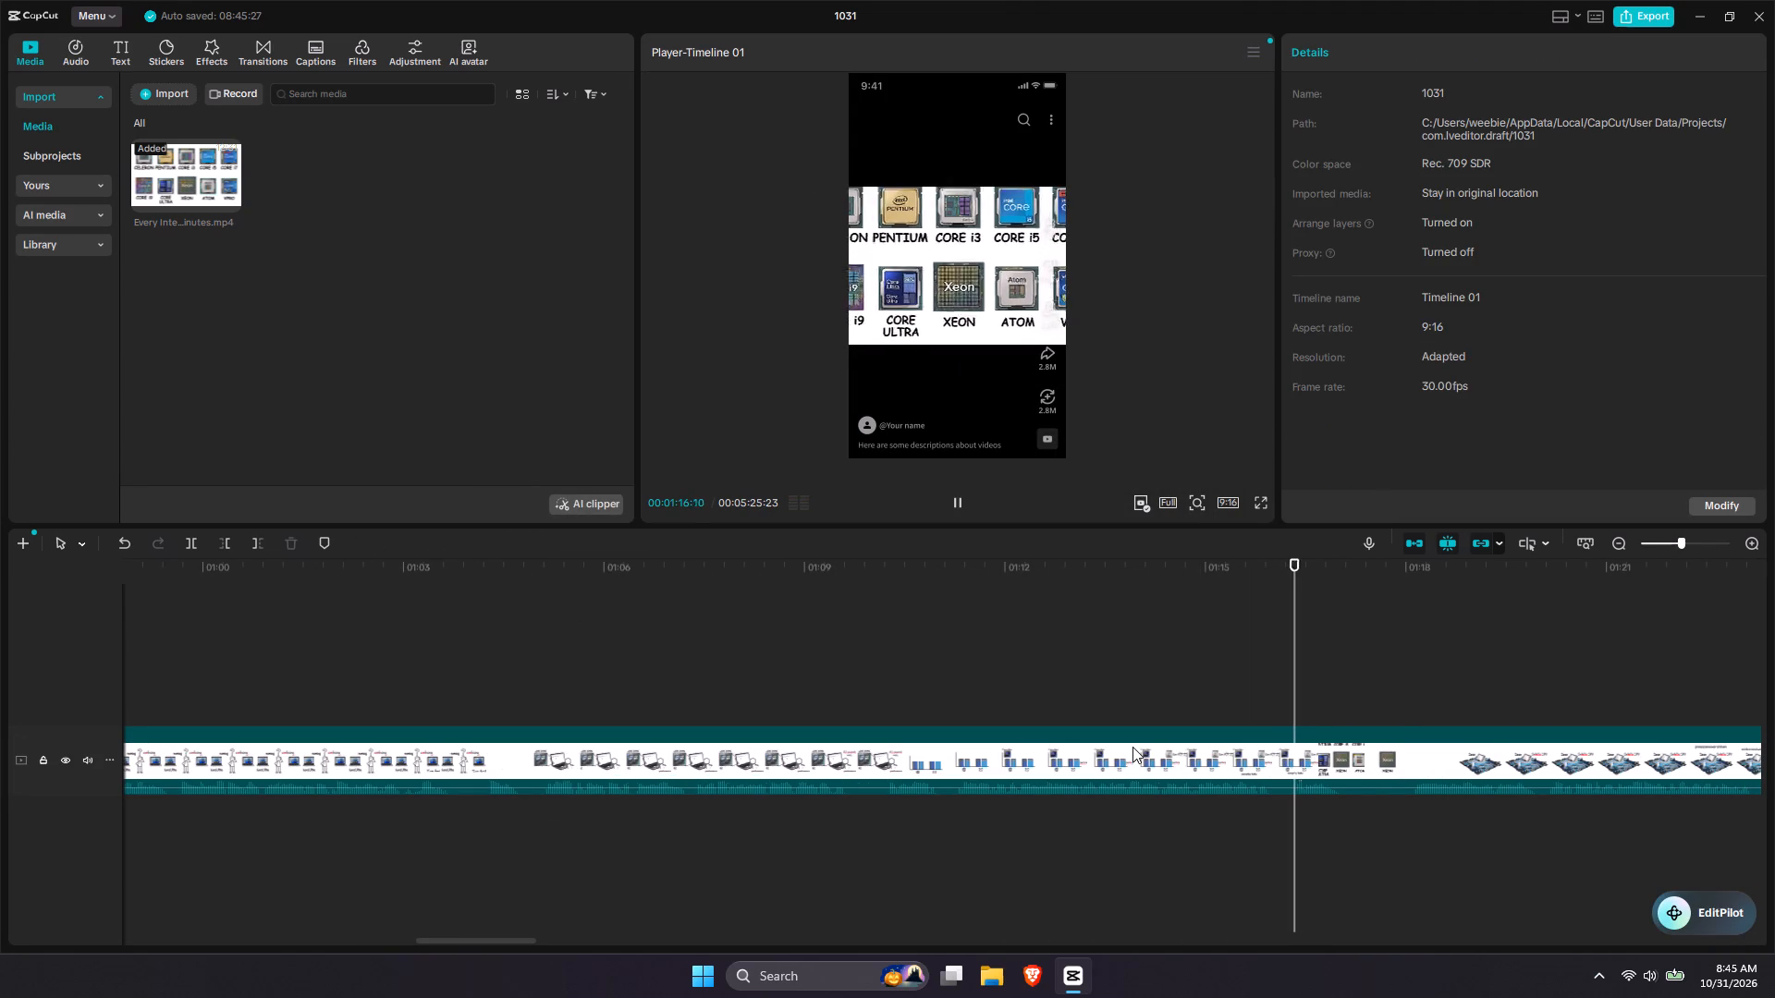
{"action": "key", "text": "space"}
{"action": "key", "text": "Left"}
{"action": "key", "text": "Left"}
{"action": "key", "text": "Left"}
{"action": "key", "text": "Left"}
{"action": "key", "text": "Left"}
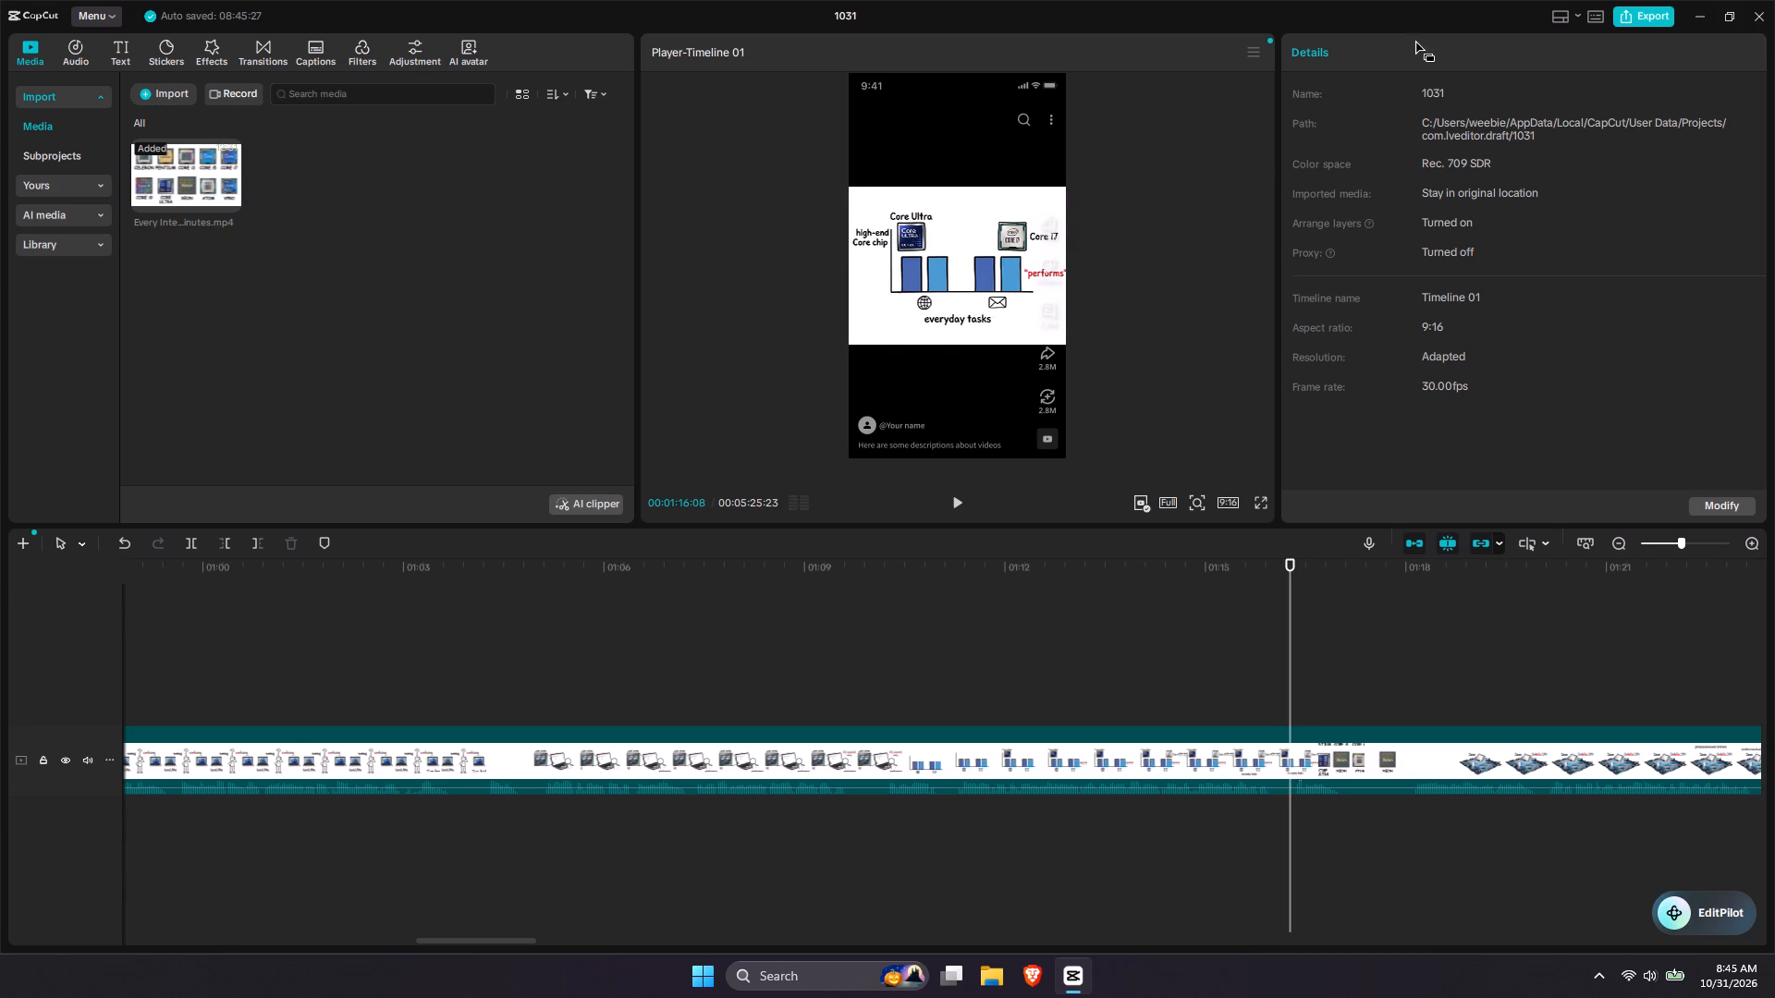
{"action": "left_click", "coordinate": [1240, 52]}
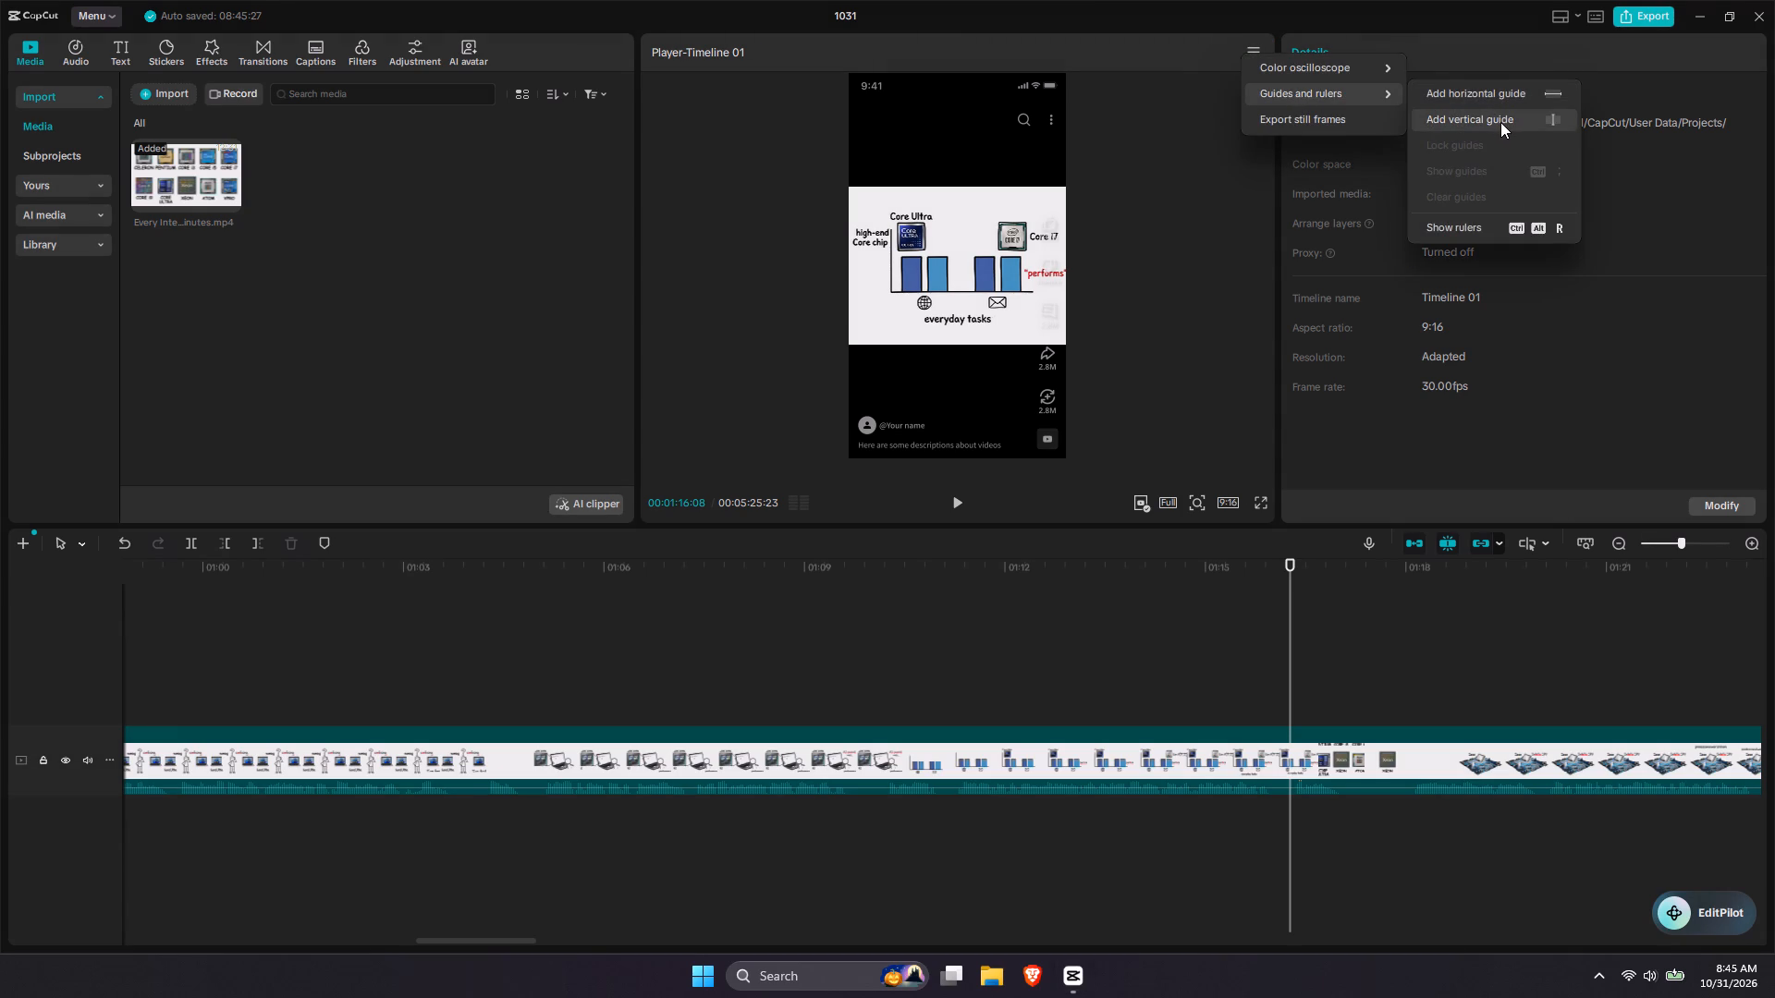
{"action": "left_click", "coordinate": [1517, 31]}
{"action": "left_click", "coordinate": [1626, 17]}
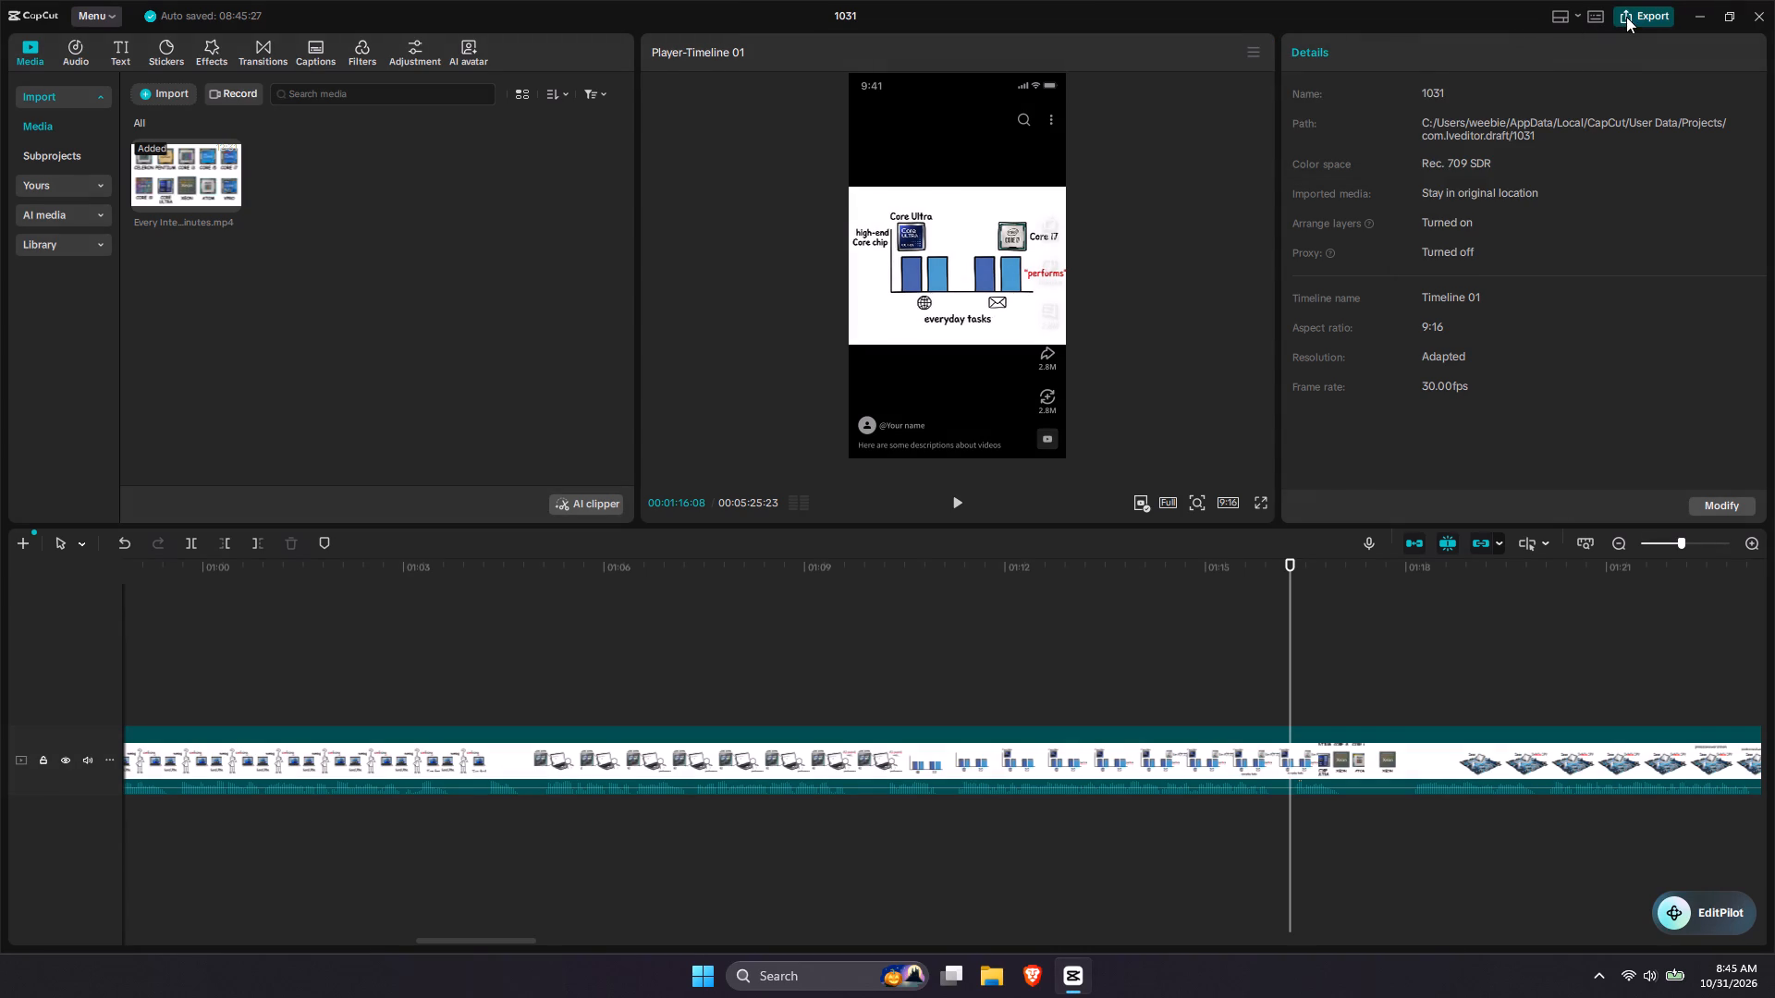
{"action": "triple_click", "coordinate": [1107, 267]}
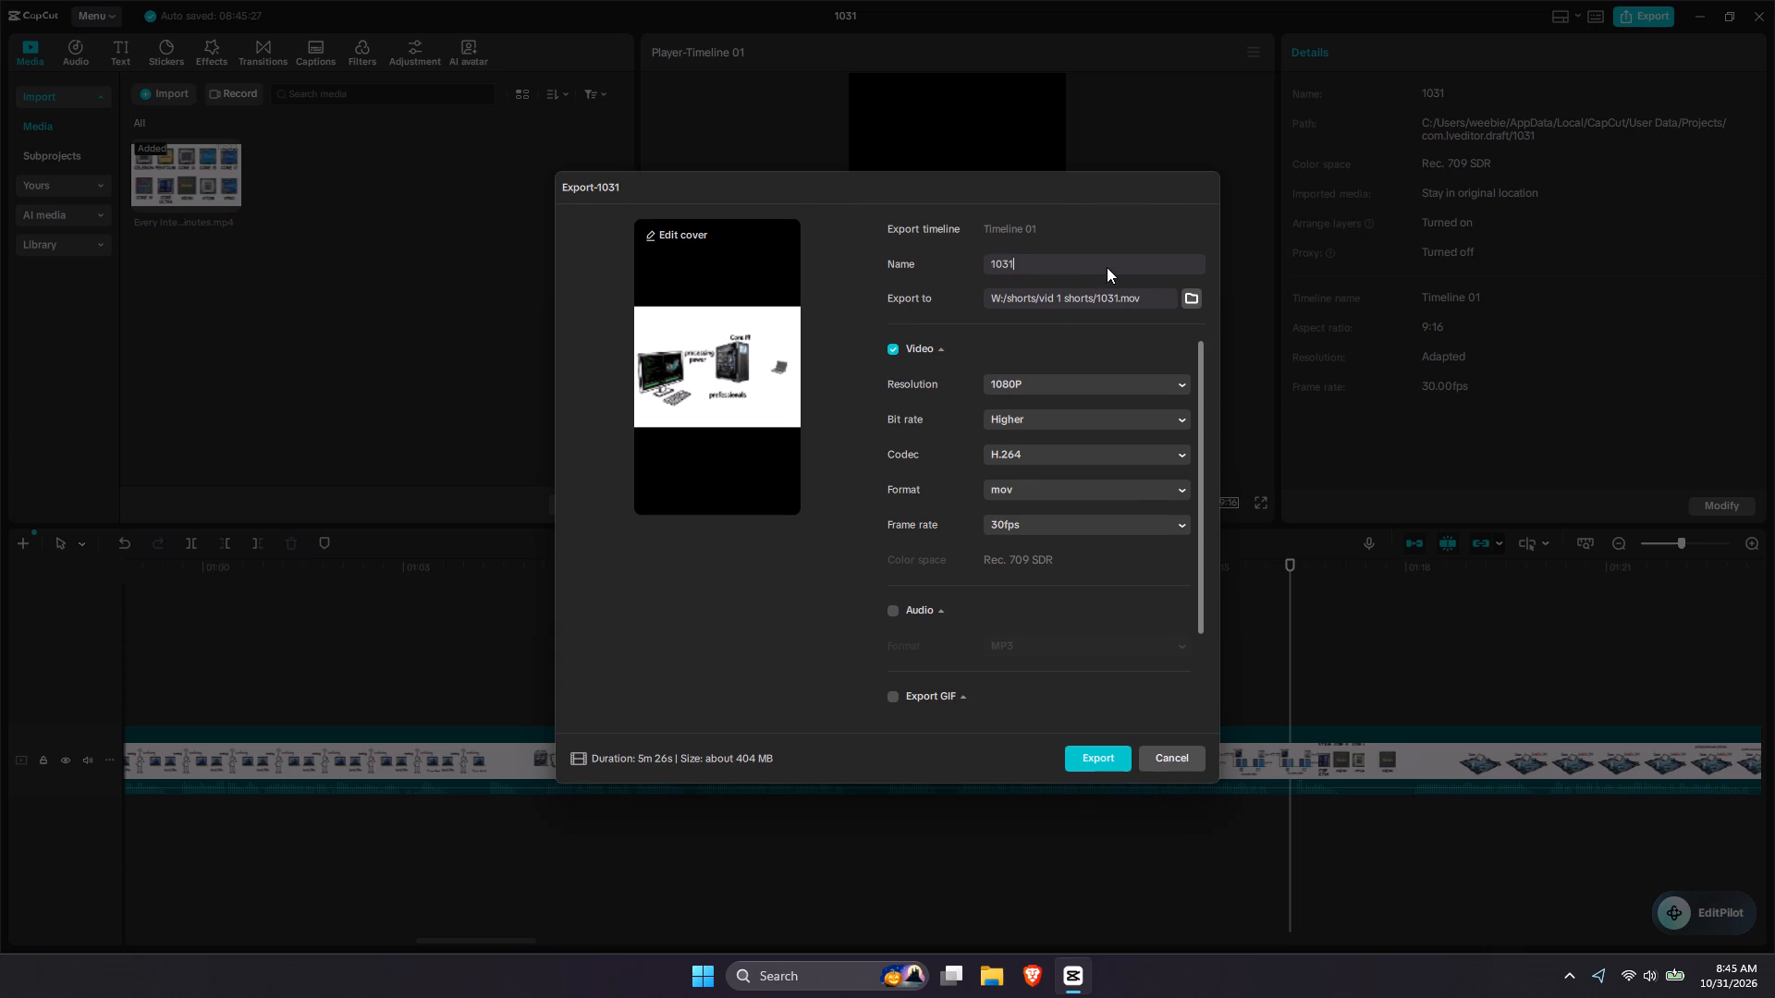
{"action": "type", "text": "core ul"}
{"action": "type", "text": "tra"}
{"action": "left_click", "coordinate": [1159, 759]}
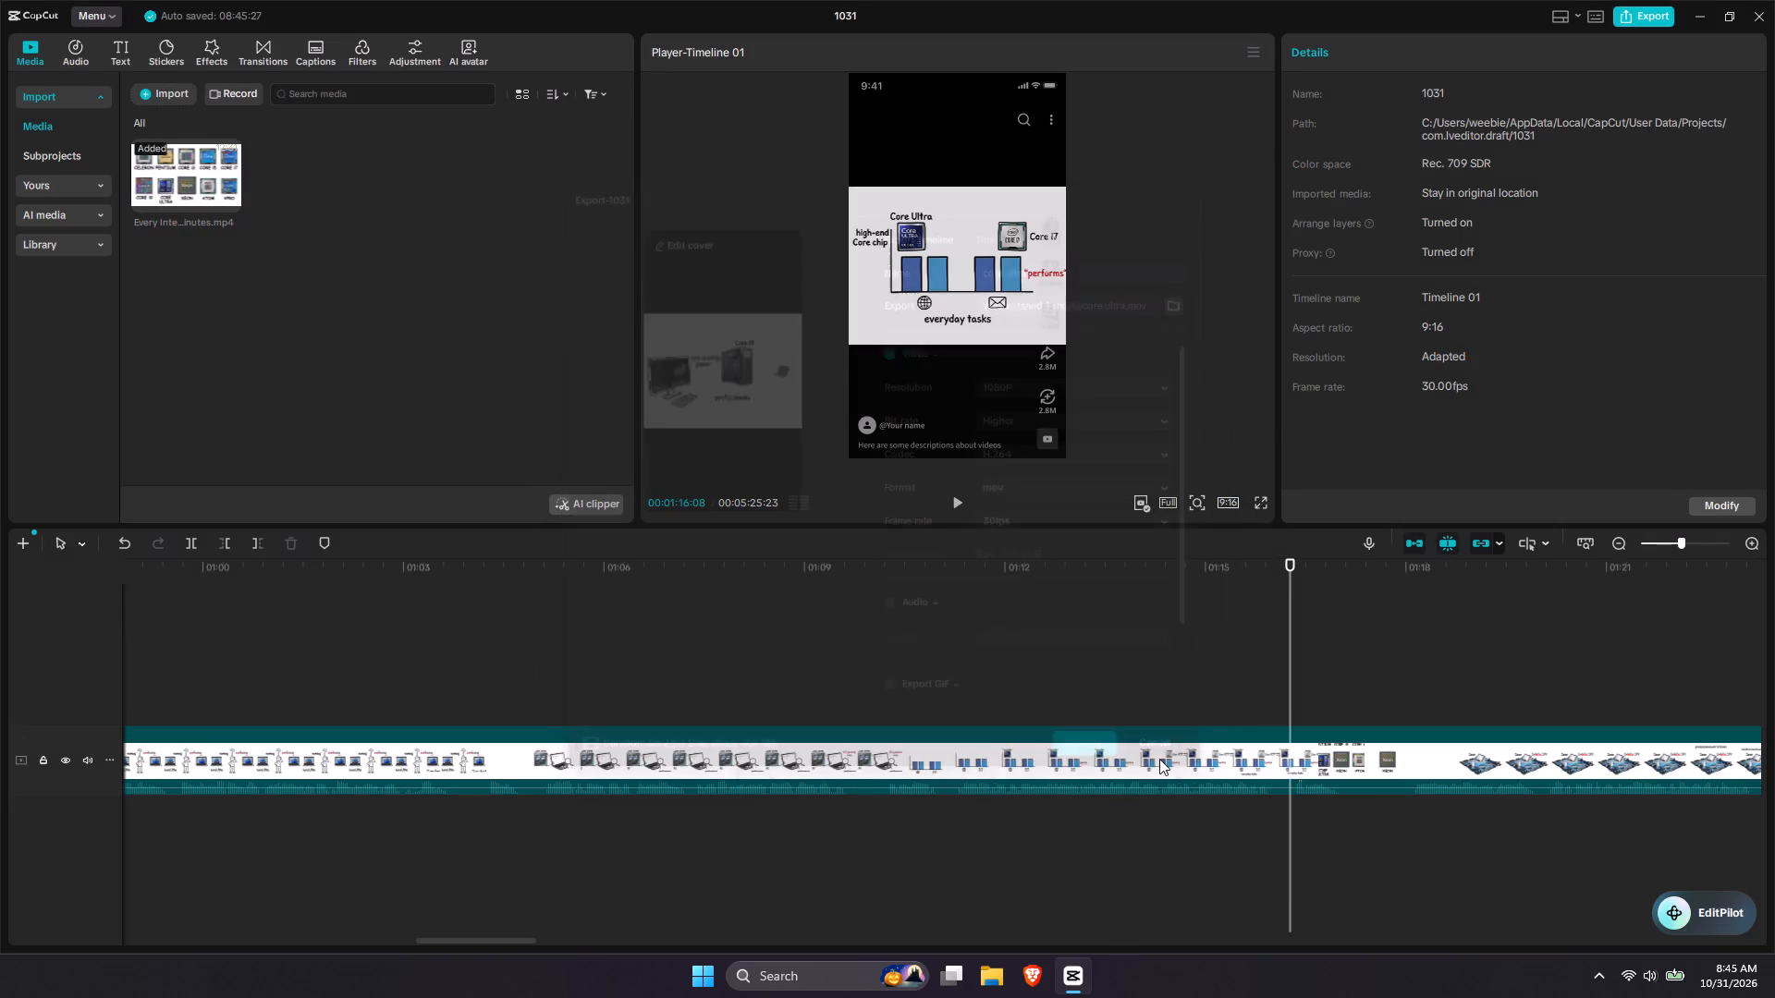
Split the footage at 00:01:16:08, at the end of the Core Ultra section, and delete everything after the split.
{"action": "left_click", "coordinate": [753, 748]}
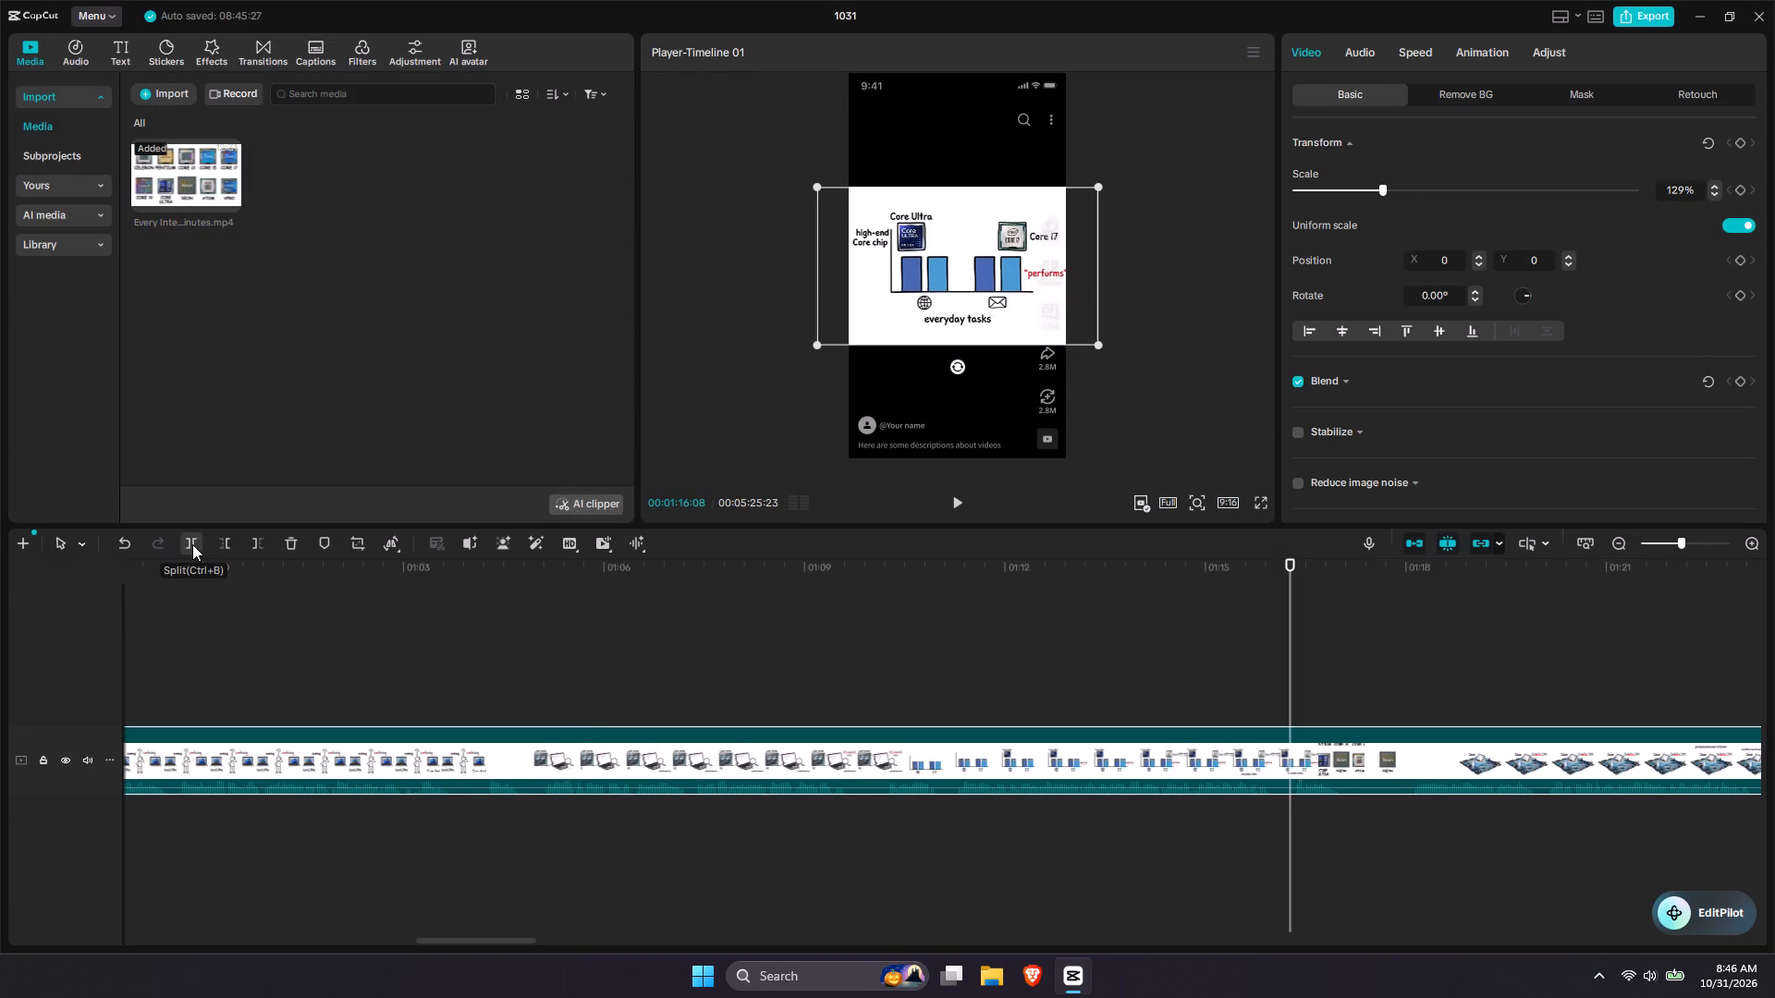
{"action": "left_click", "coordinate": [192, 544]}
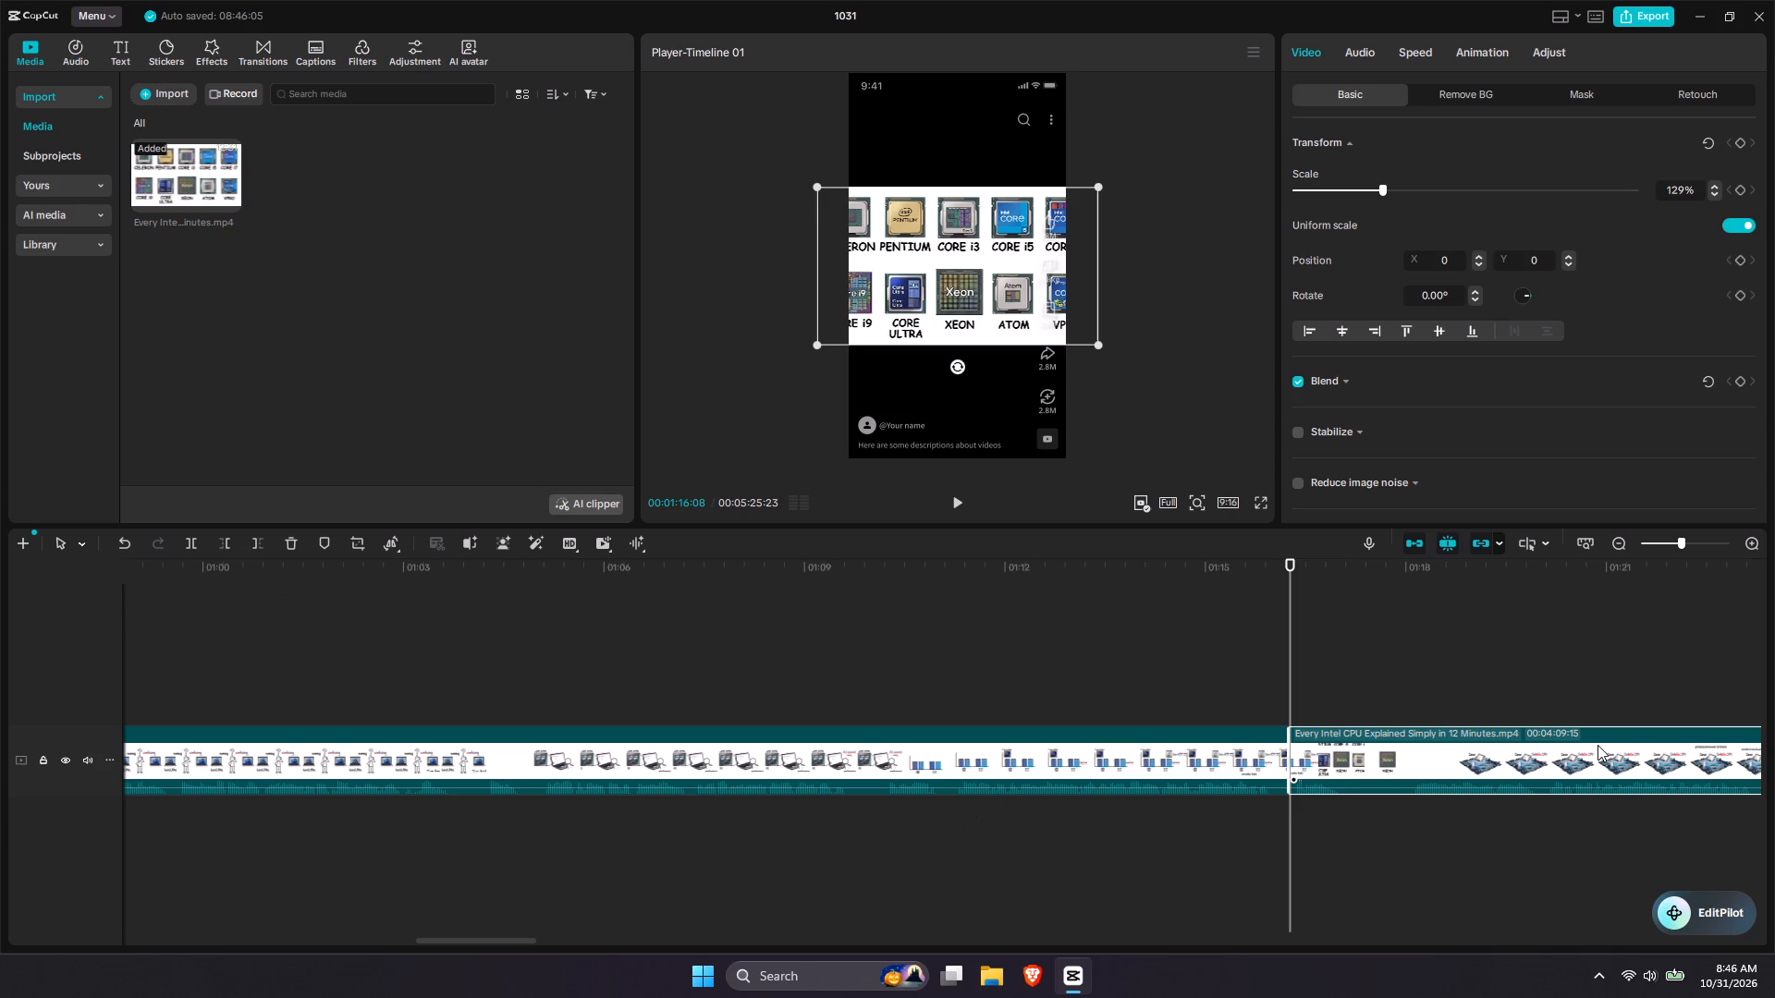
{"action": "left_click", "coordinate": [1597, 745]}
{"action": "key", "text": "Delete"}
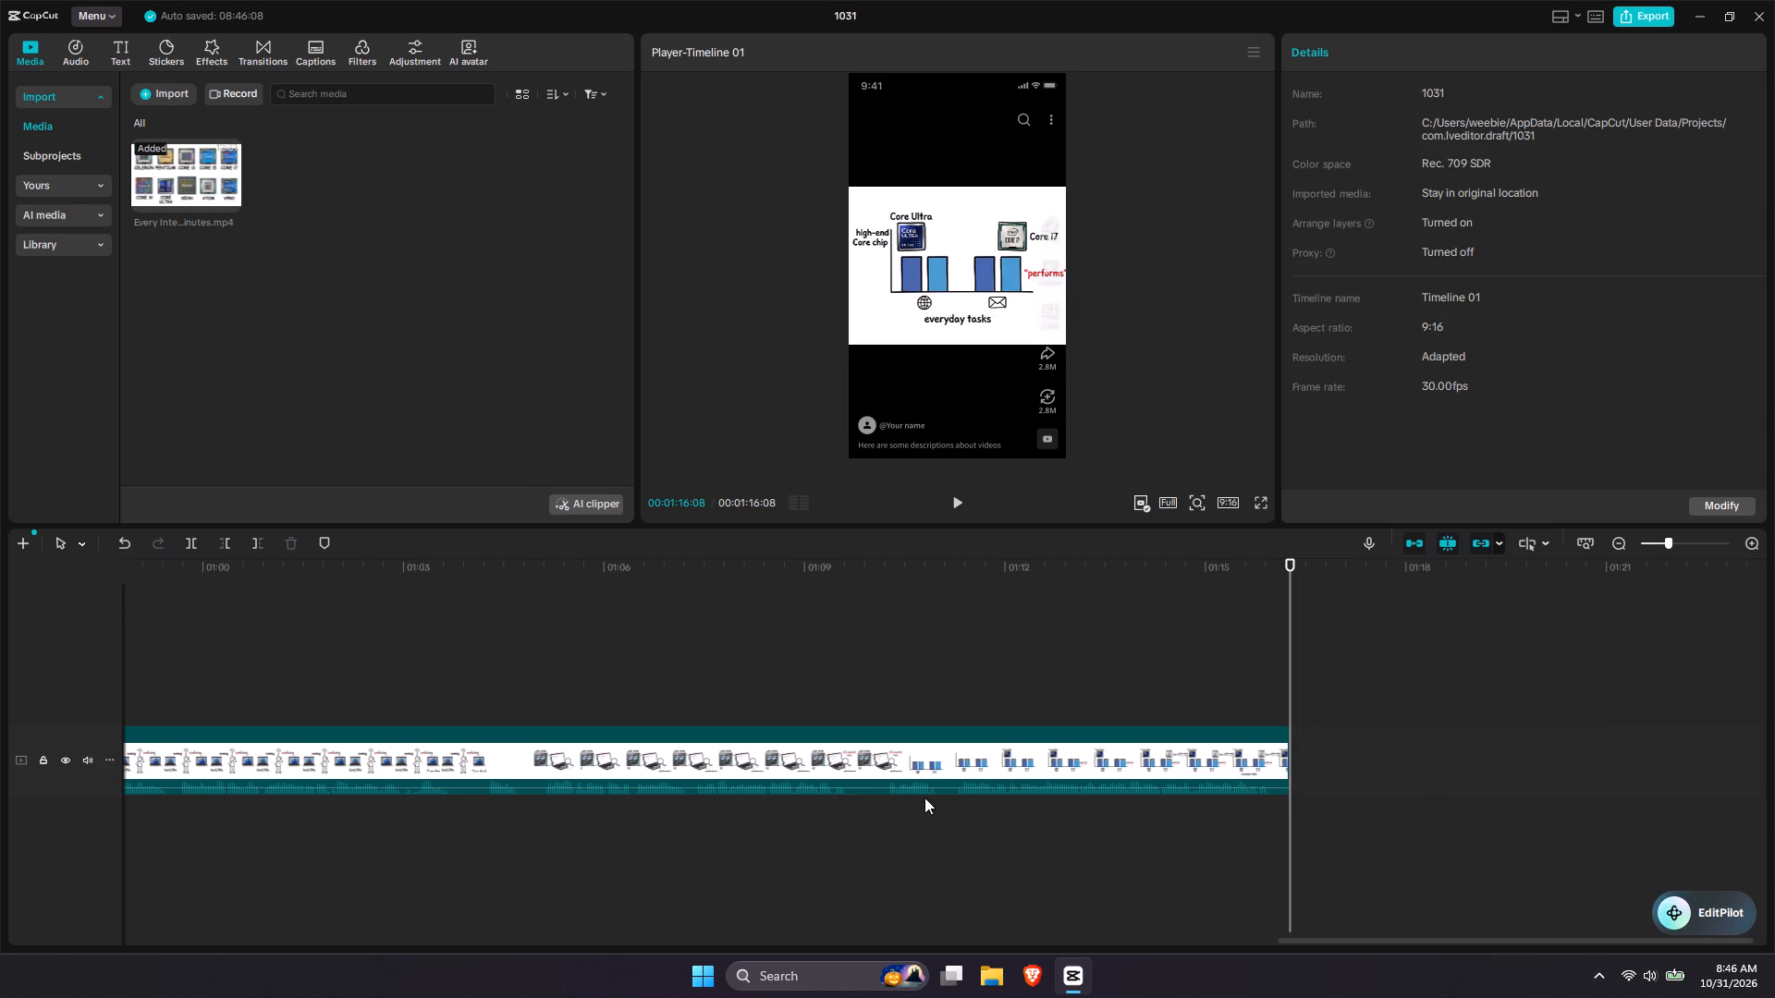
Scrub and play through the trimmed Core Ultra clip to check its content from start to end.
{"action": "left_click", "coordinate": [857, 750]}
{"action": "left_click_drag", "start_coordinate": [801, 569], "coordinate": [181, 506]}
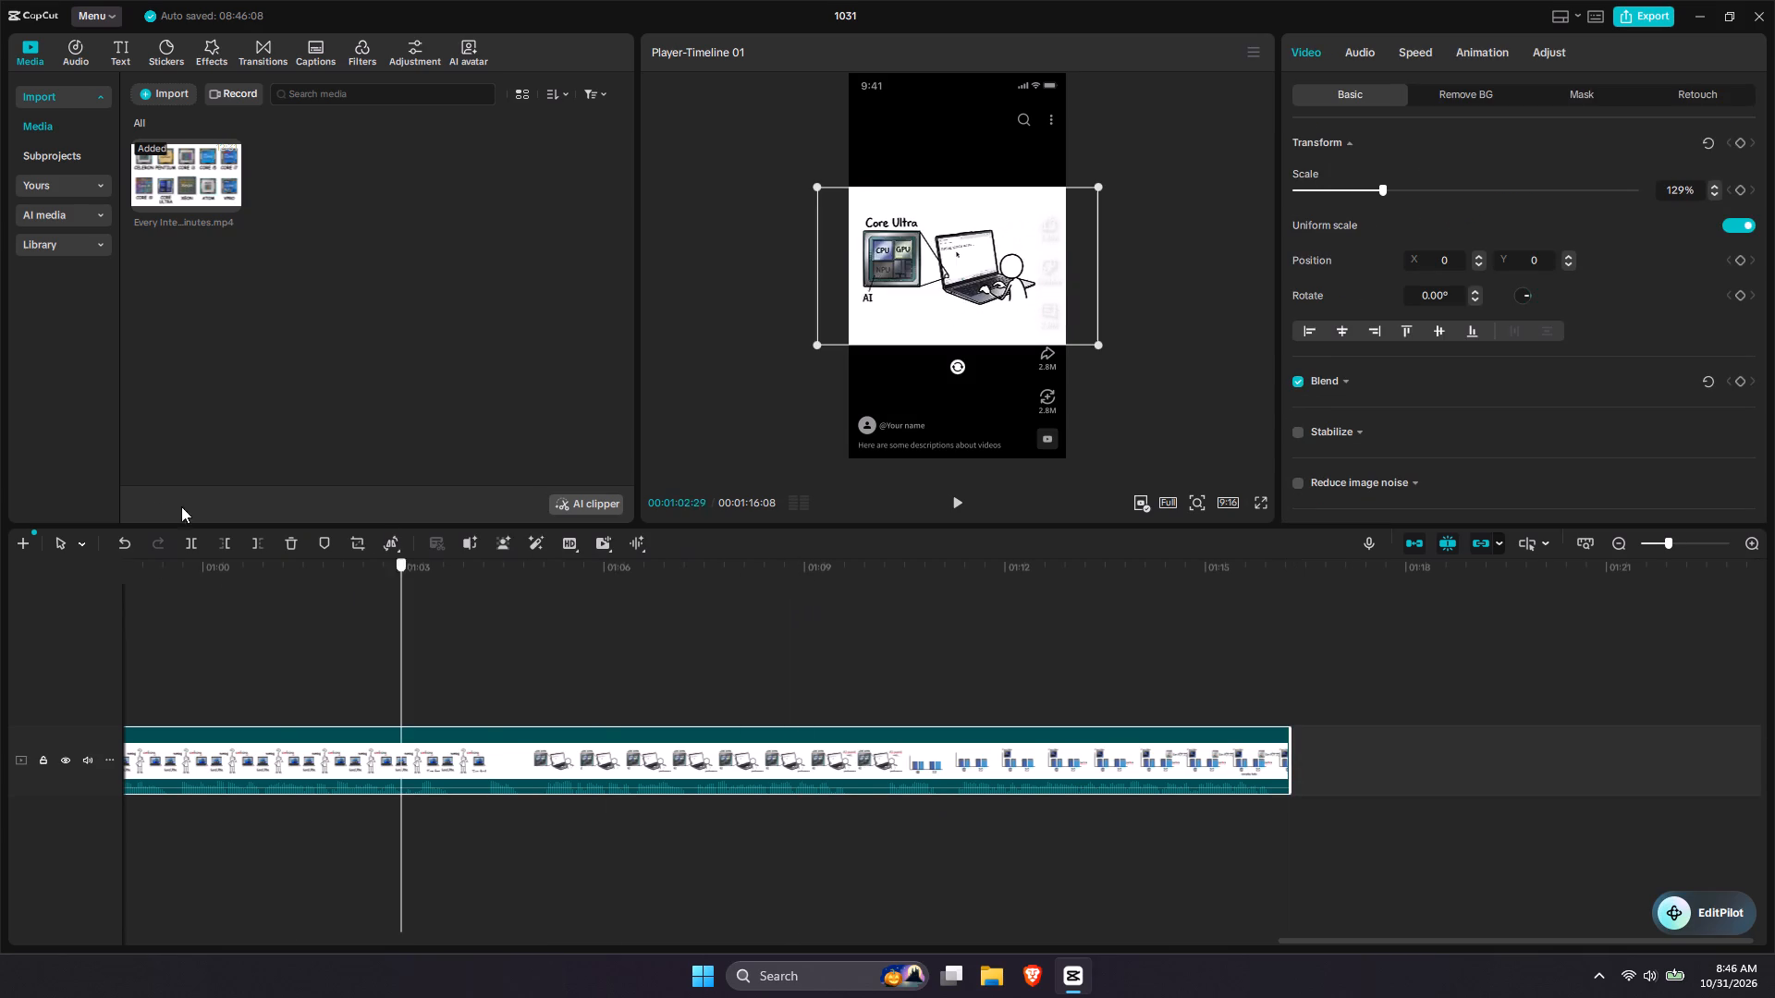
{"action": "left_click_drag", "start_coordinate": [181, 506], "coordinate": [1181, 593]}
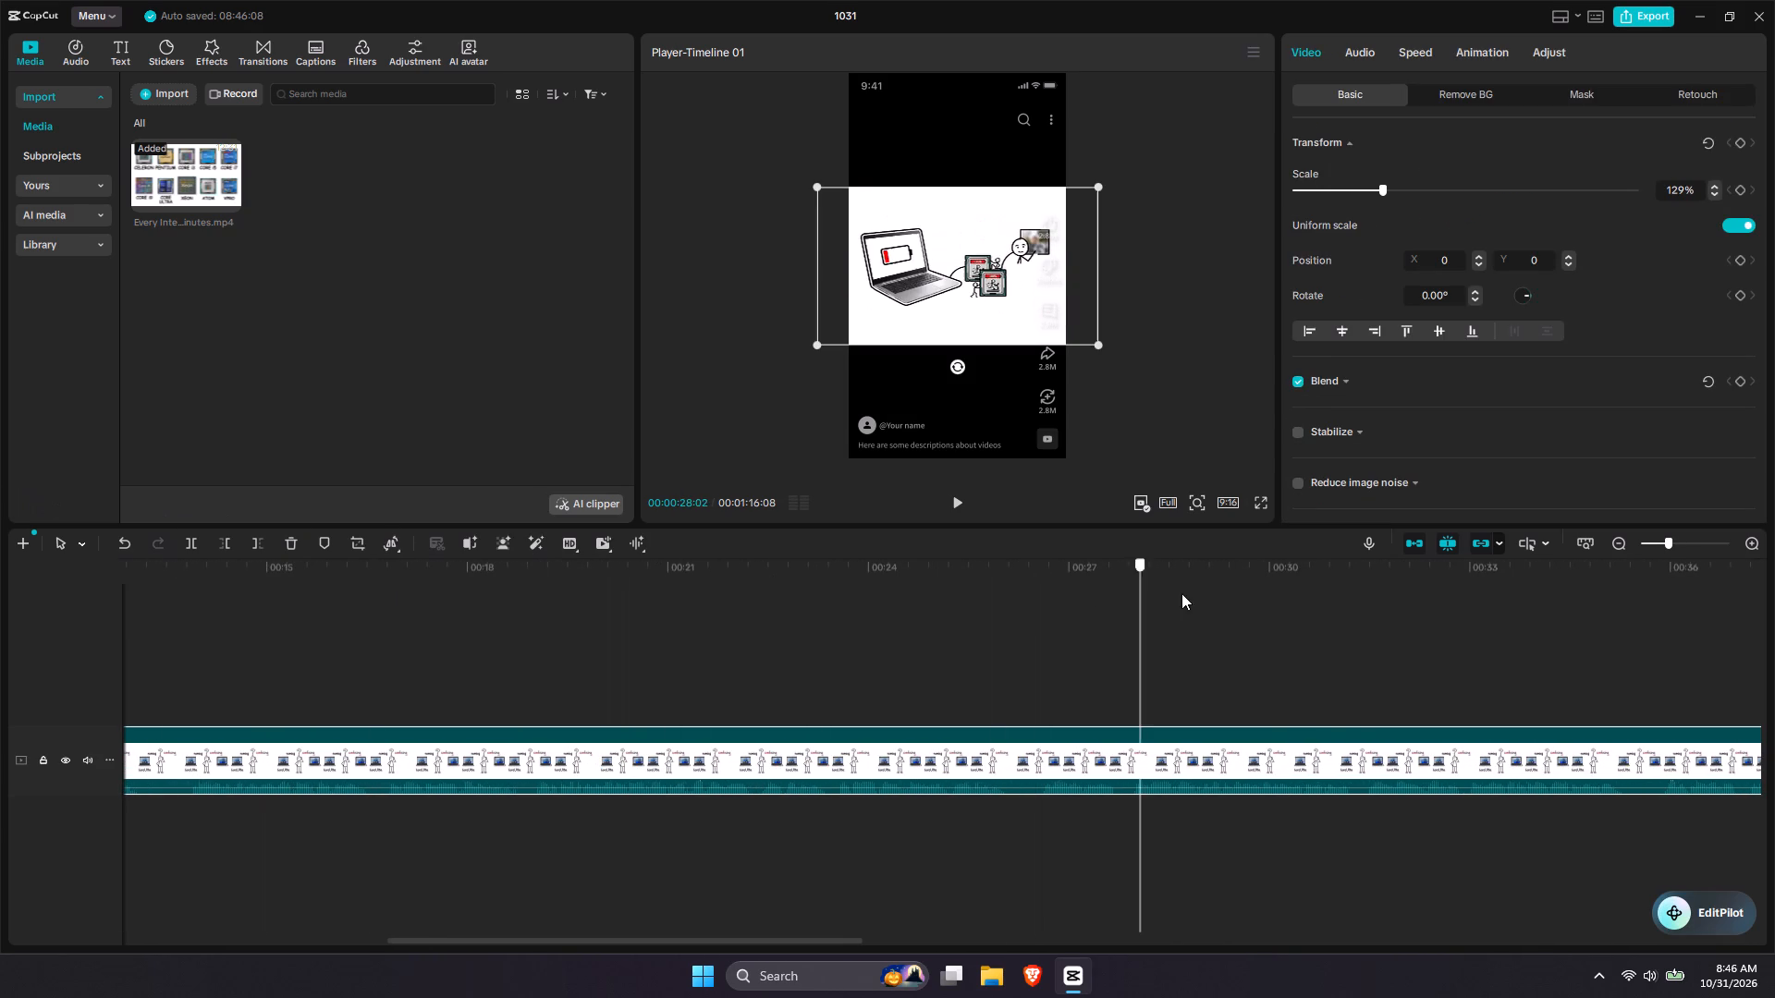
{"action": "left_click_drag", "start_coordinate": [1181, 593], "coordinate": [1774, 616]}
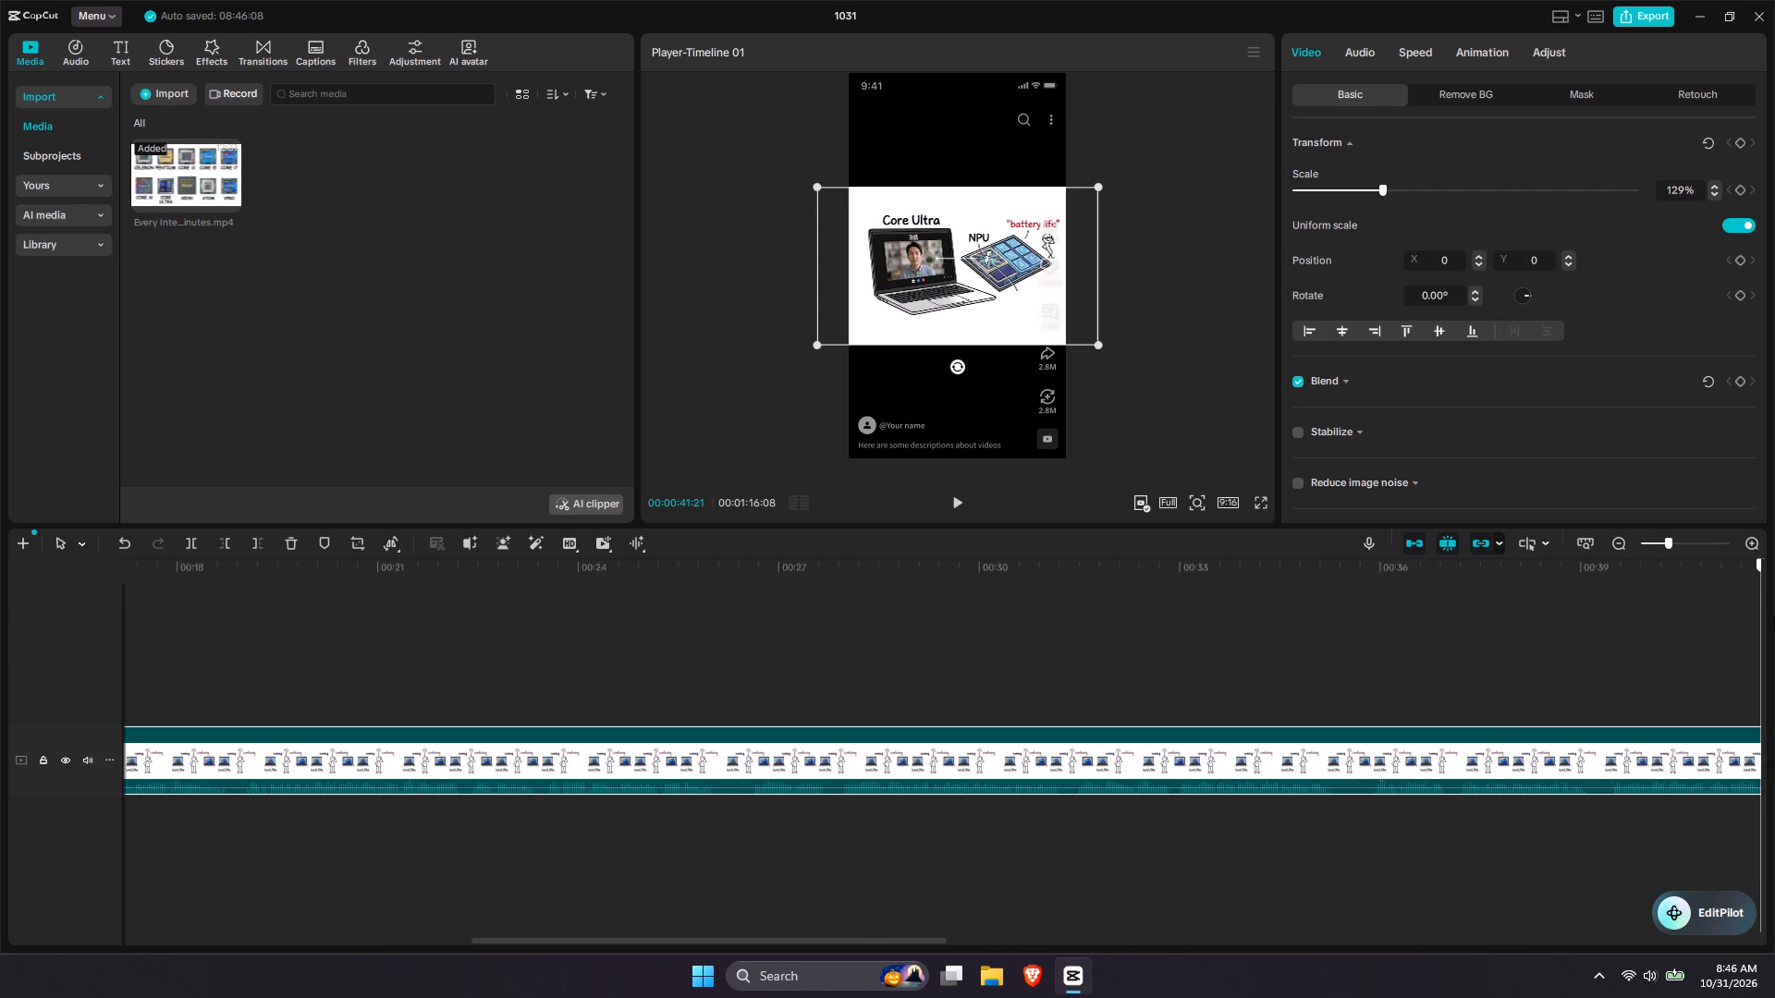
{"action": "left_click_drag", "start_coordinate": [1774, 616], "coordinate": [1774, 630]}
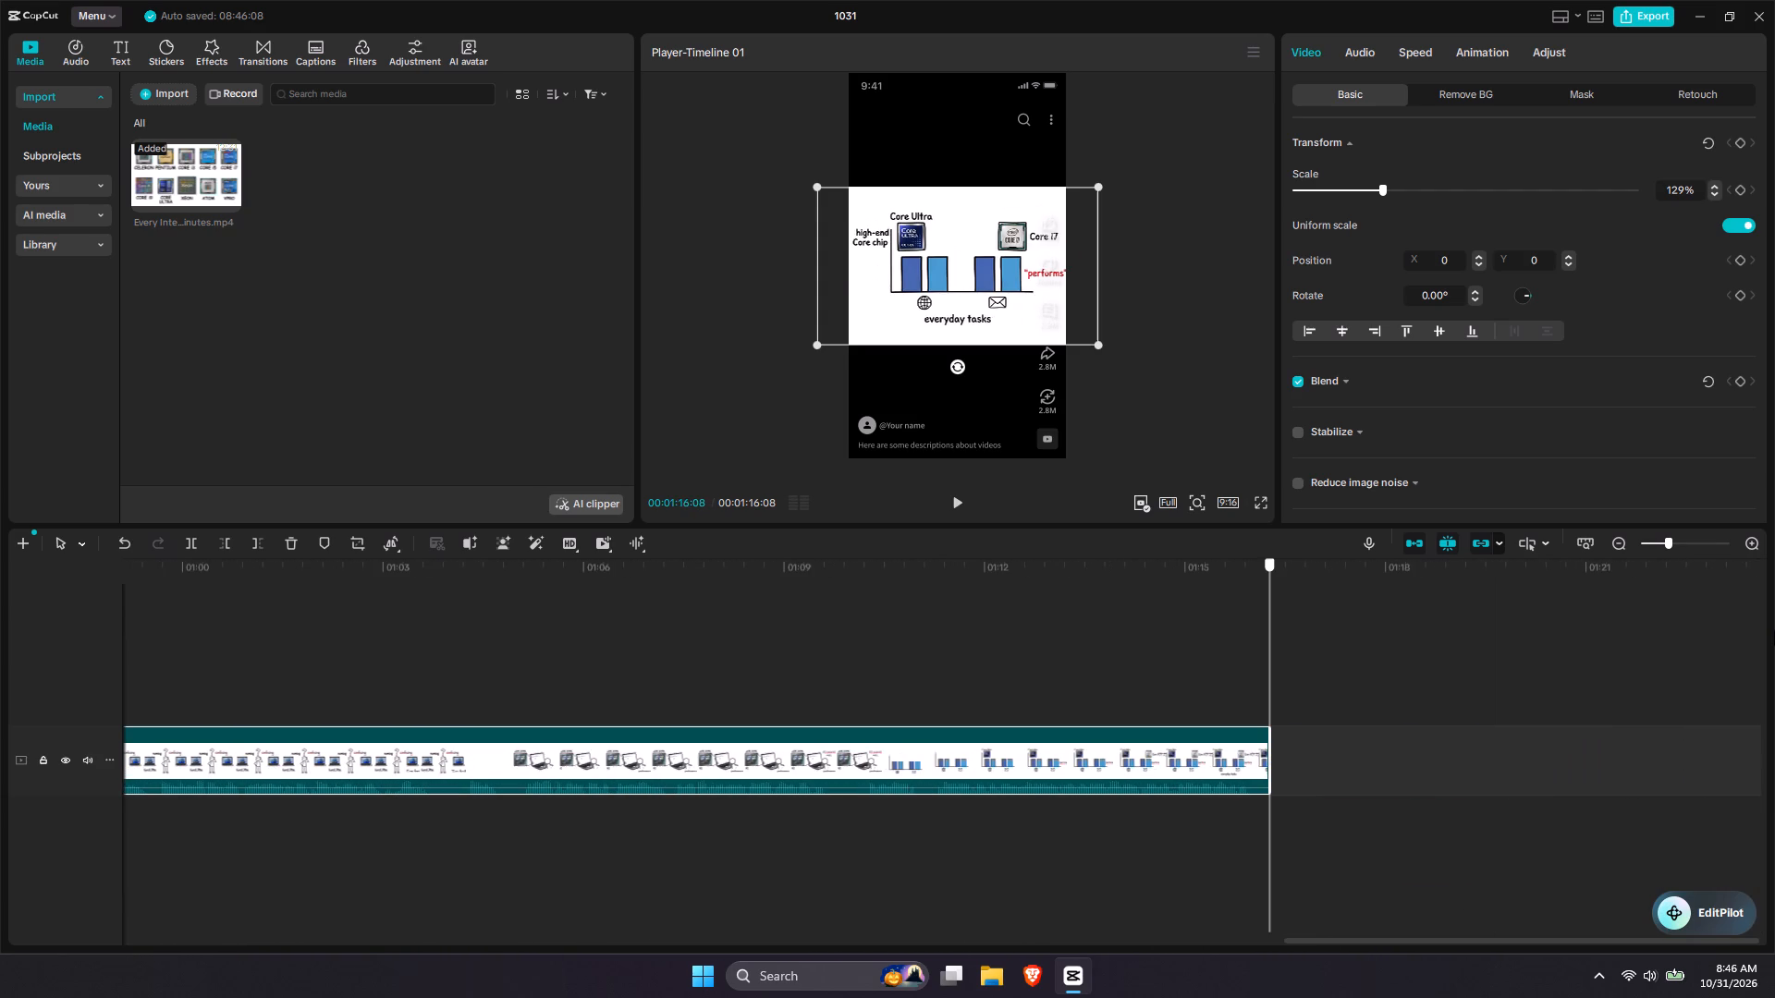
{"action": "left_click_drag", "start_coordinate": [1774, 630], "coordinate": [1774, 631]}
{"action": "key", "text": "space"}
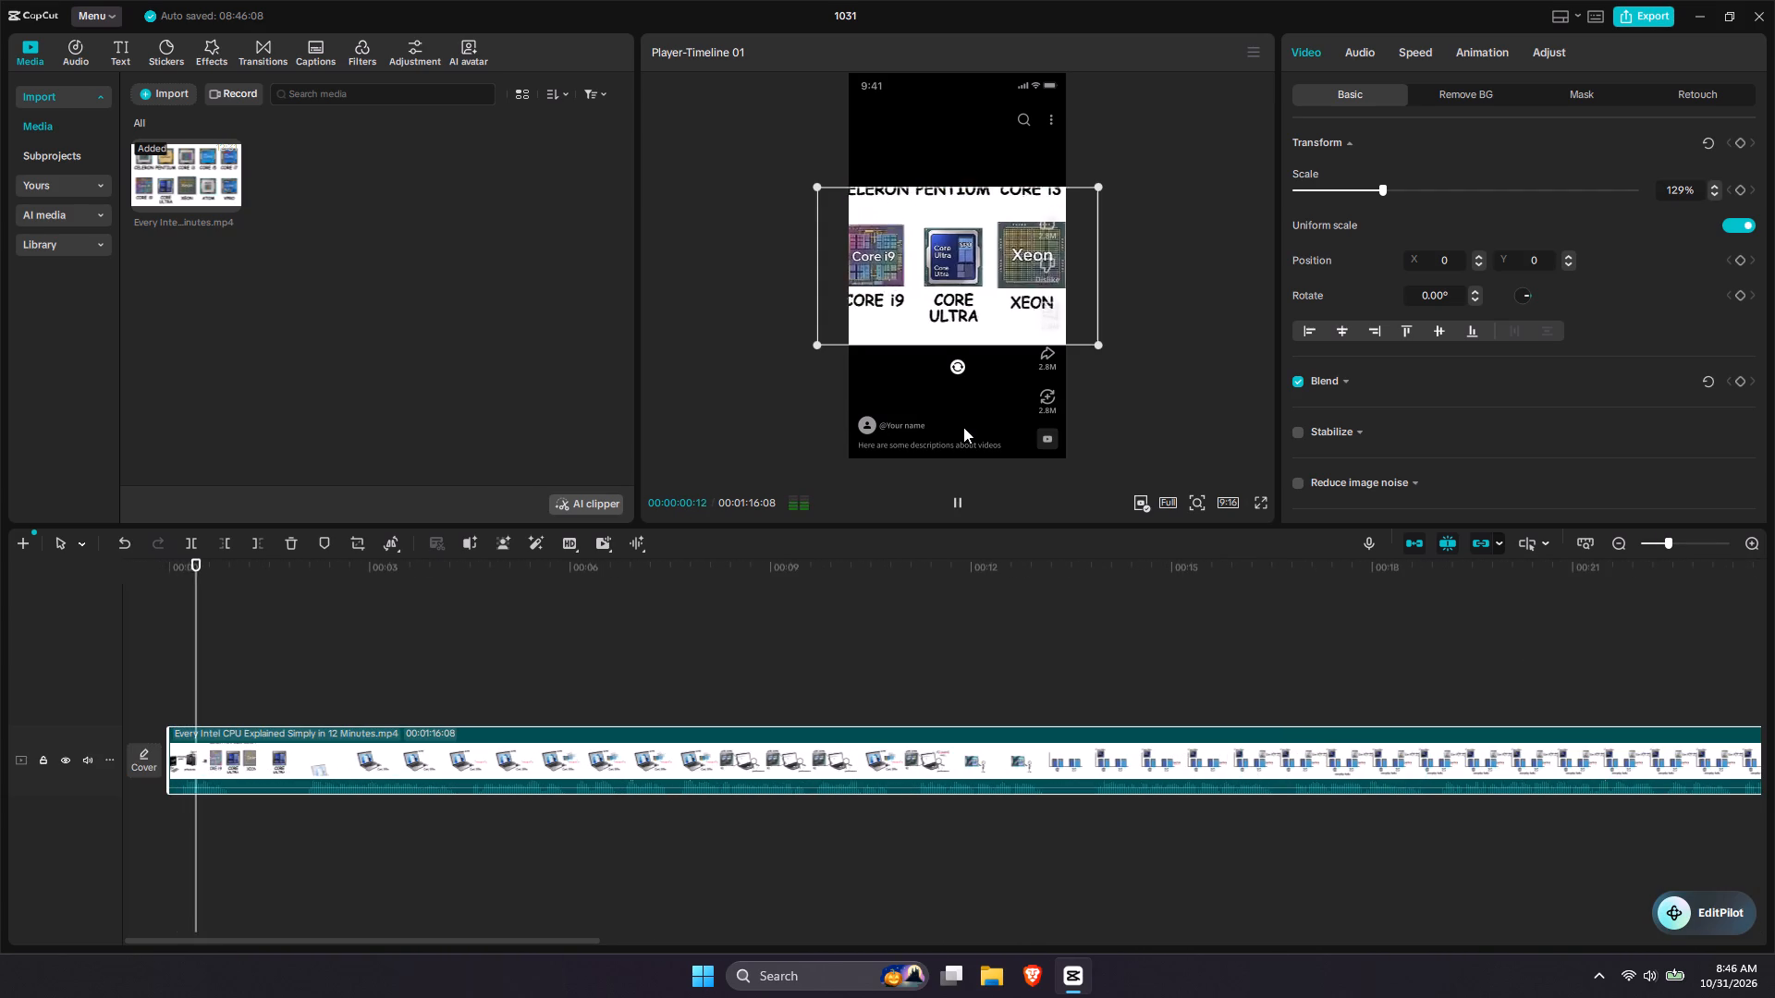
{"action": "left_click_drag", "start_coordinate": [1706, 575], "coordinate": [1774, 579]}
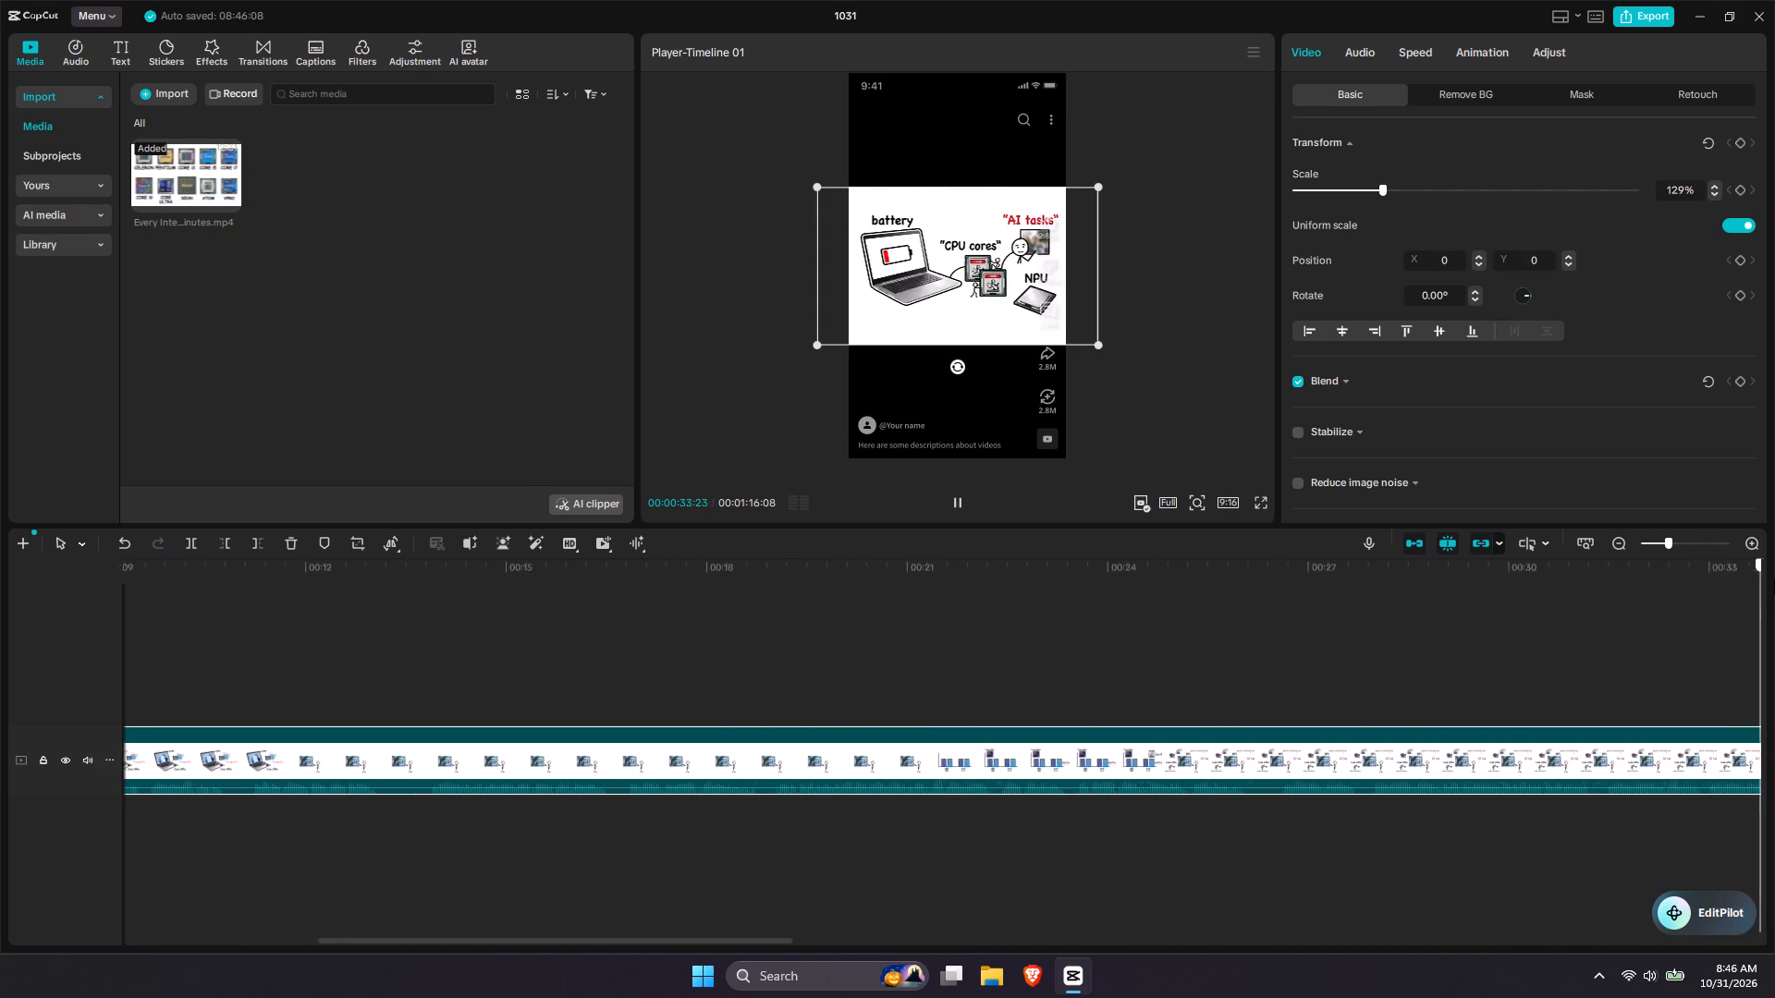
{"action": "left_click_drag", "start_coordinate": [1774, 579], "coordinate": [1626, 604]}
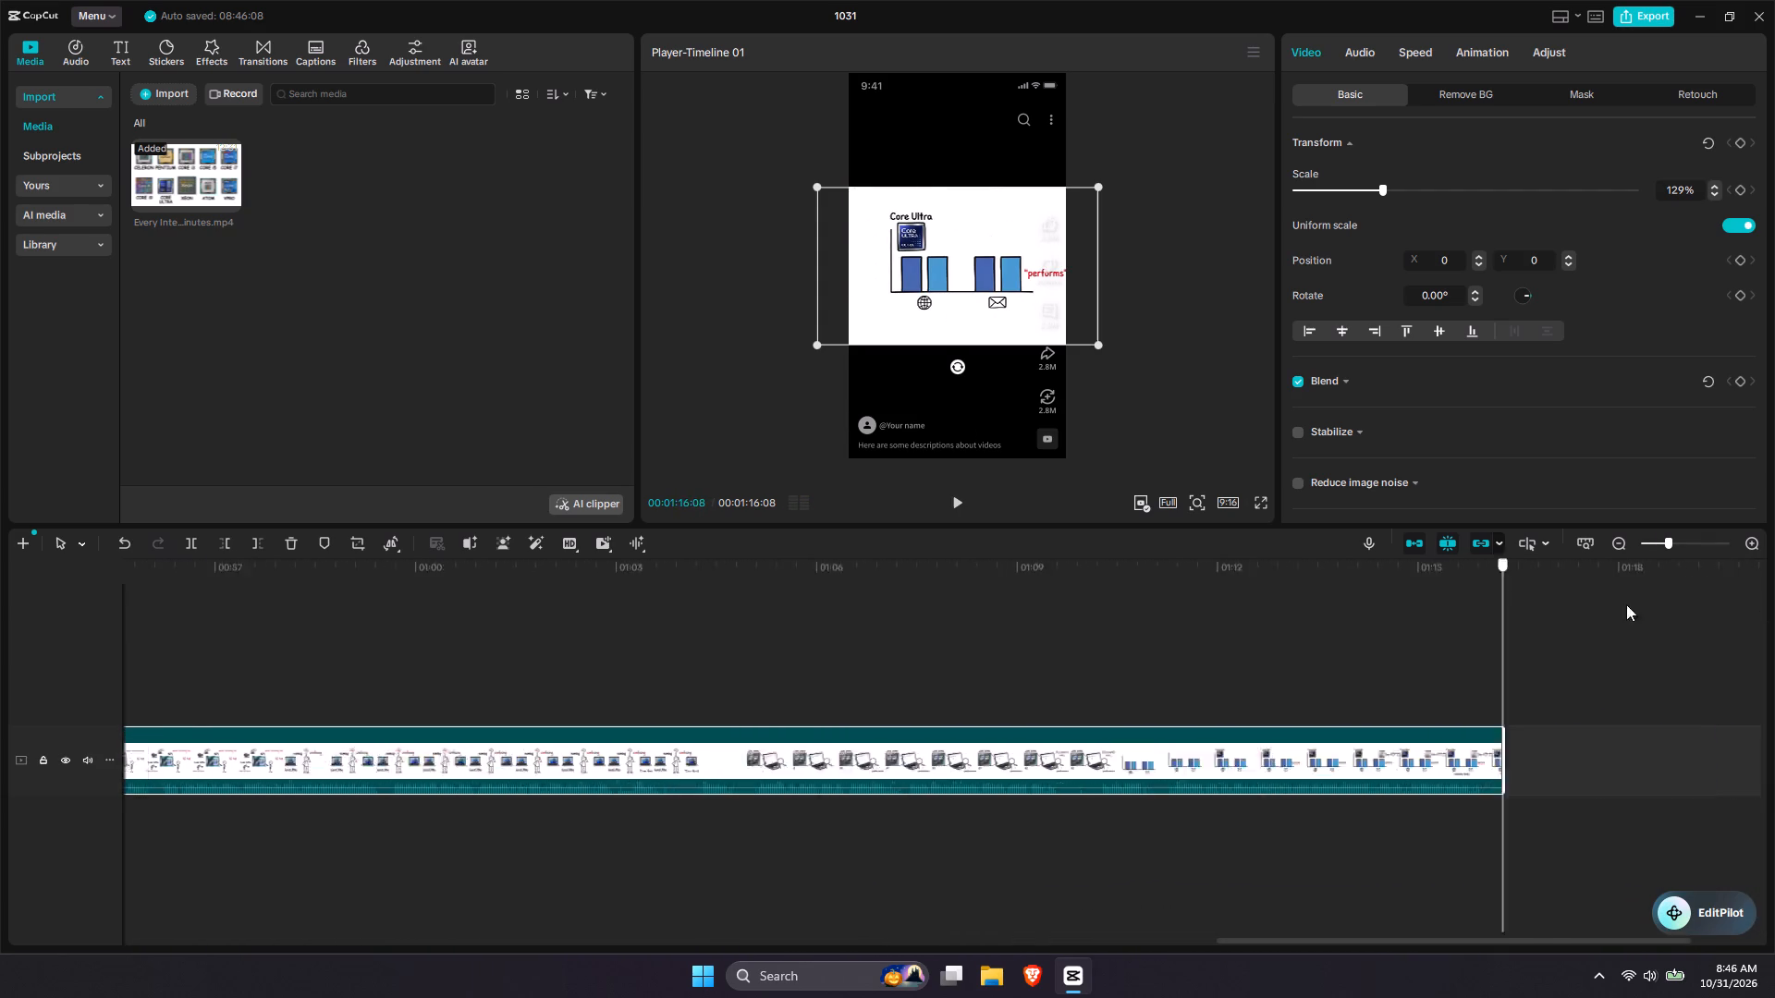
{"action": "left_click_drag", "start_coordinate": [1626, 604], "coordinate": [1154, 584]}
{"action": "key", "text": "space"}
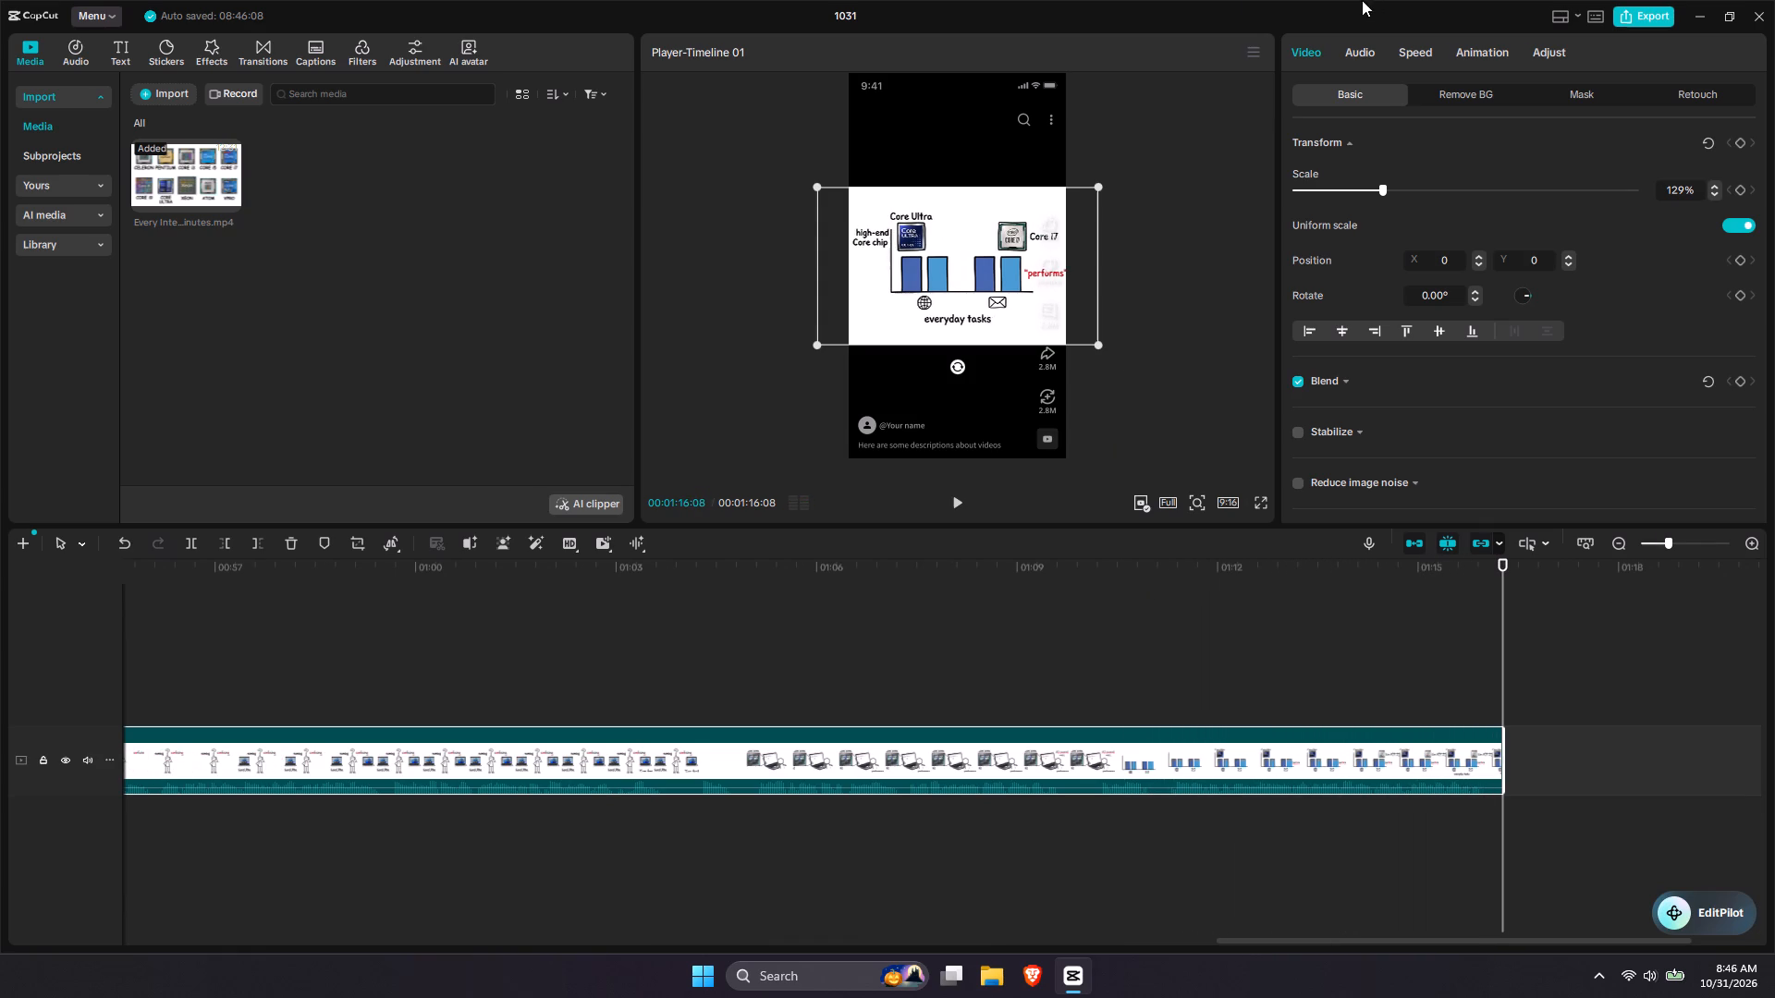
Export the Core Ultra short under the name "core ultra" at a 60fps frame rate.
{"action": "left_click", "coordinate": [1629, 19]}
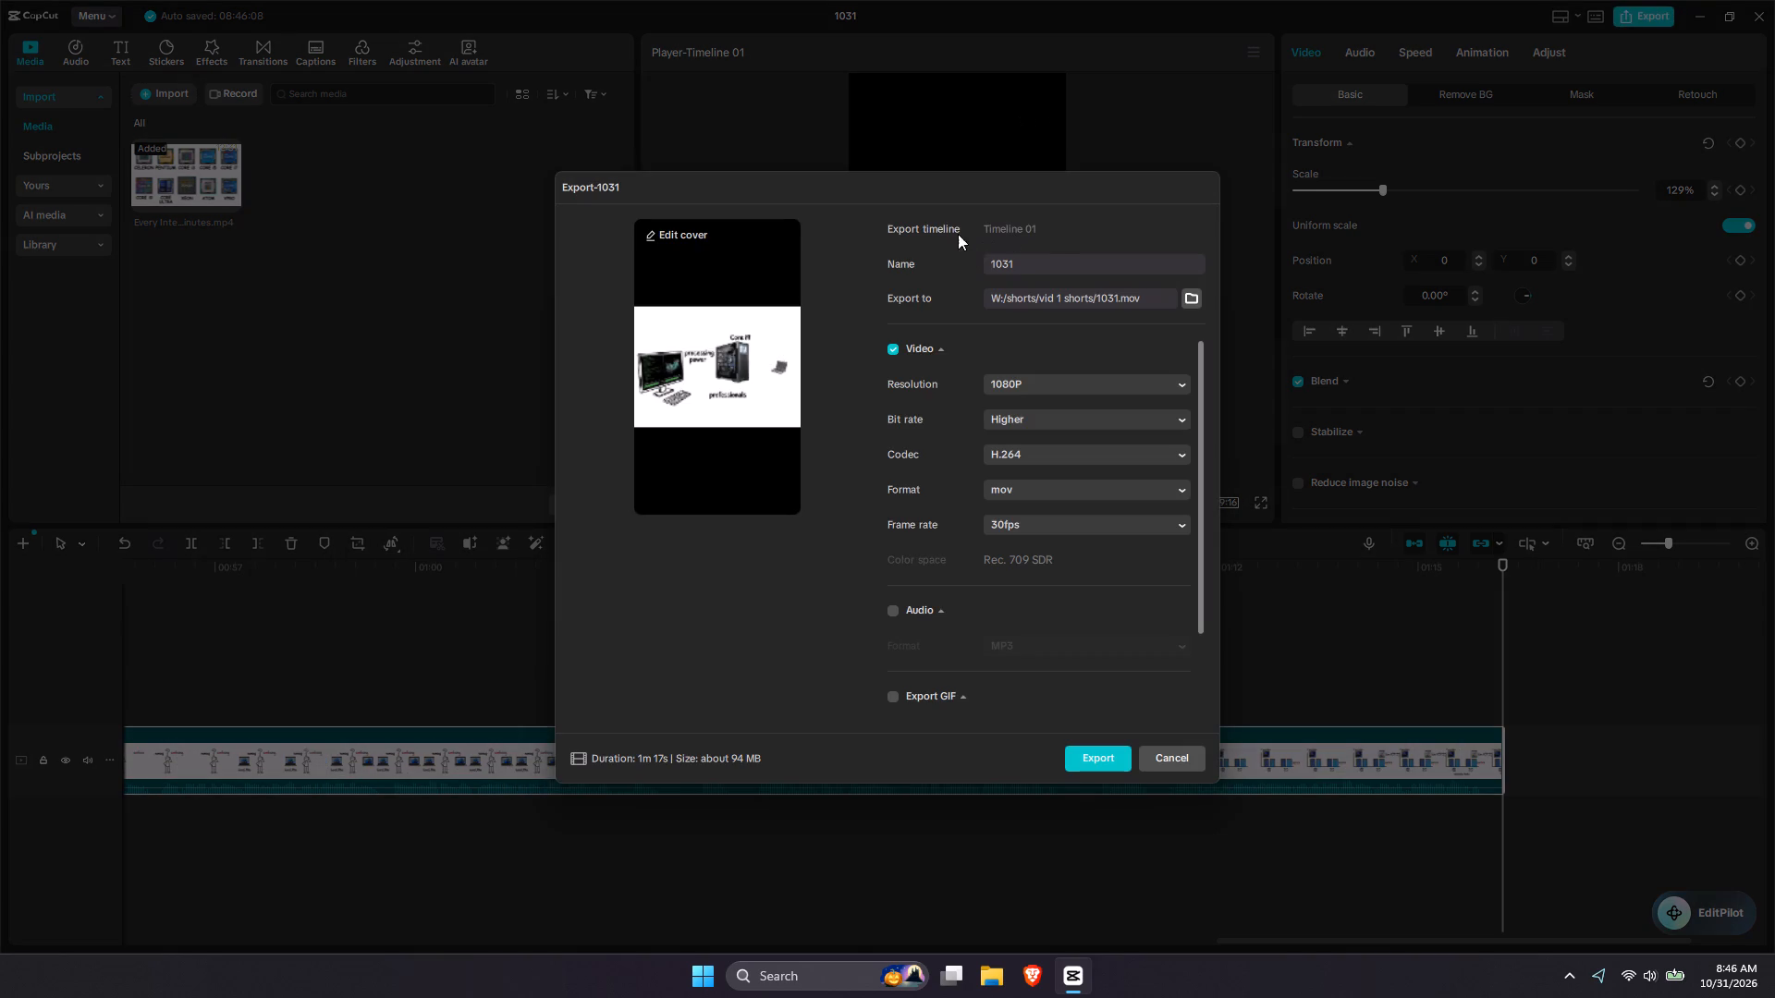
{"action": "triple_click", "coordinate": [1051, 264]}
{"action": "type", "text": "core ultra"}
{"action": "key", "text": "space"}
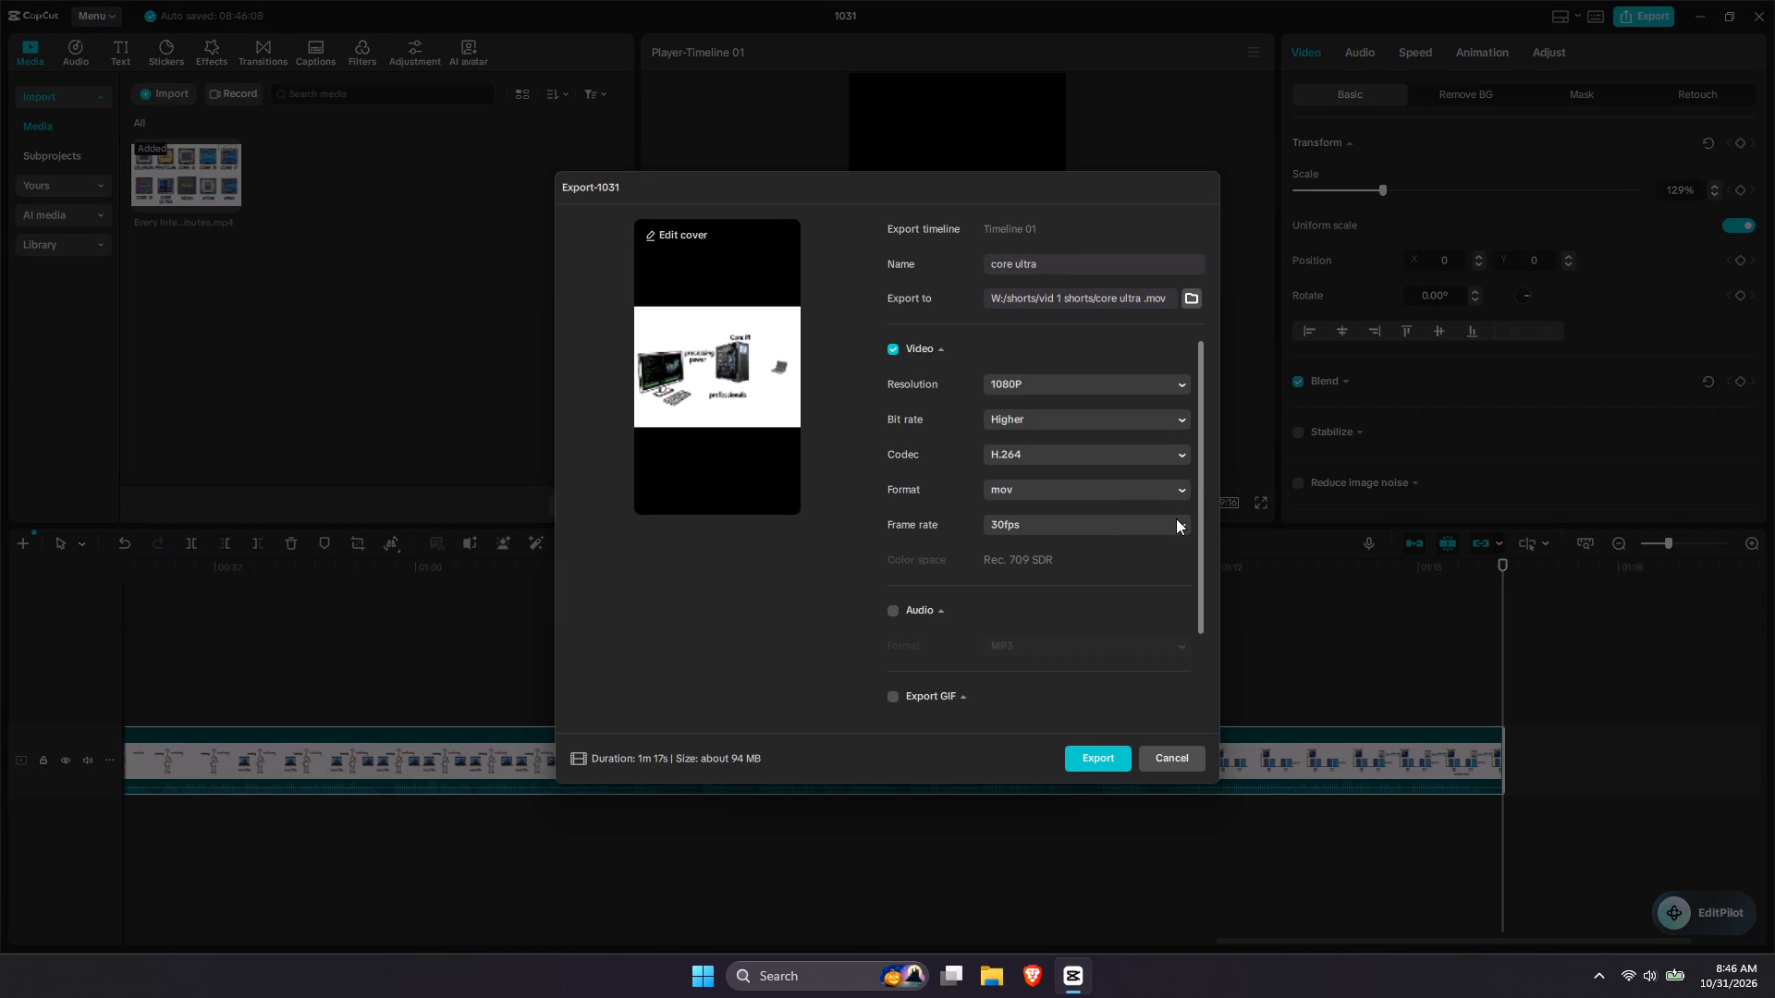
{"action": "left_click", "coordinate": [1174, 526]}
{"action": "left_click", "coordinate": [1064, 736]}
{"action": "left_click", "coordinate": [1083, 766]}
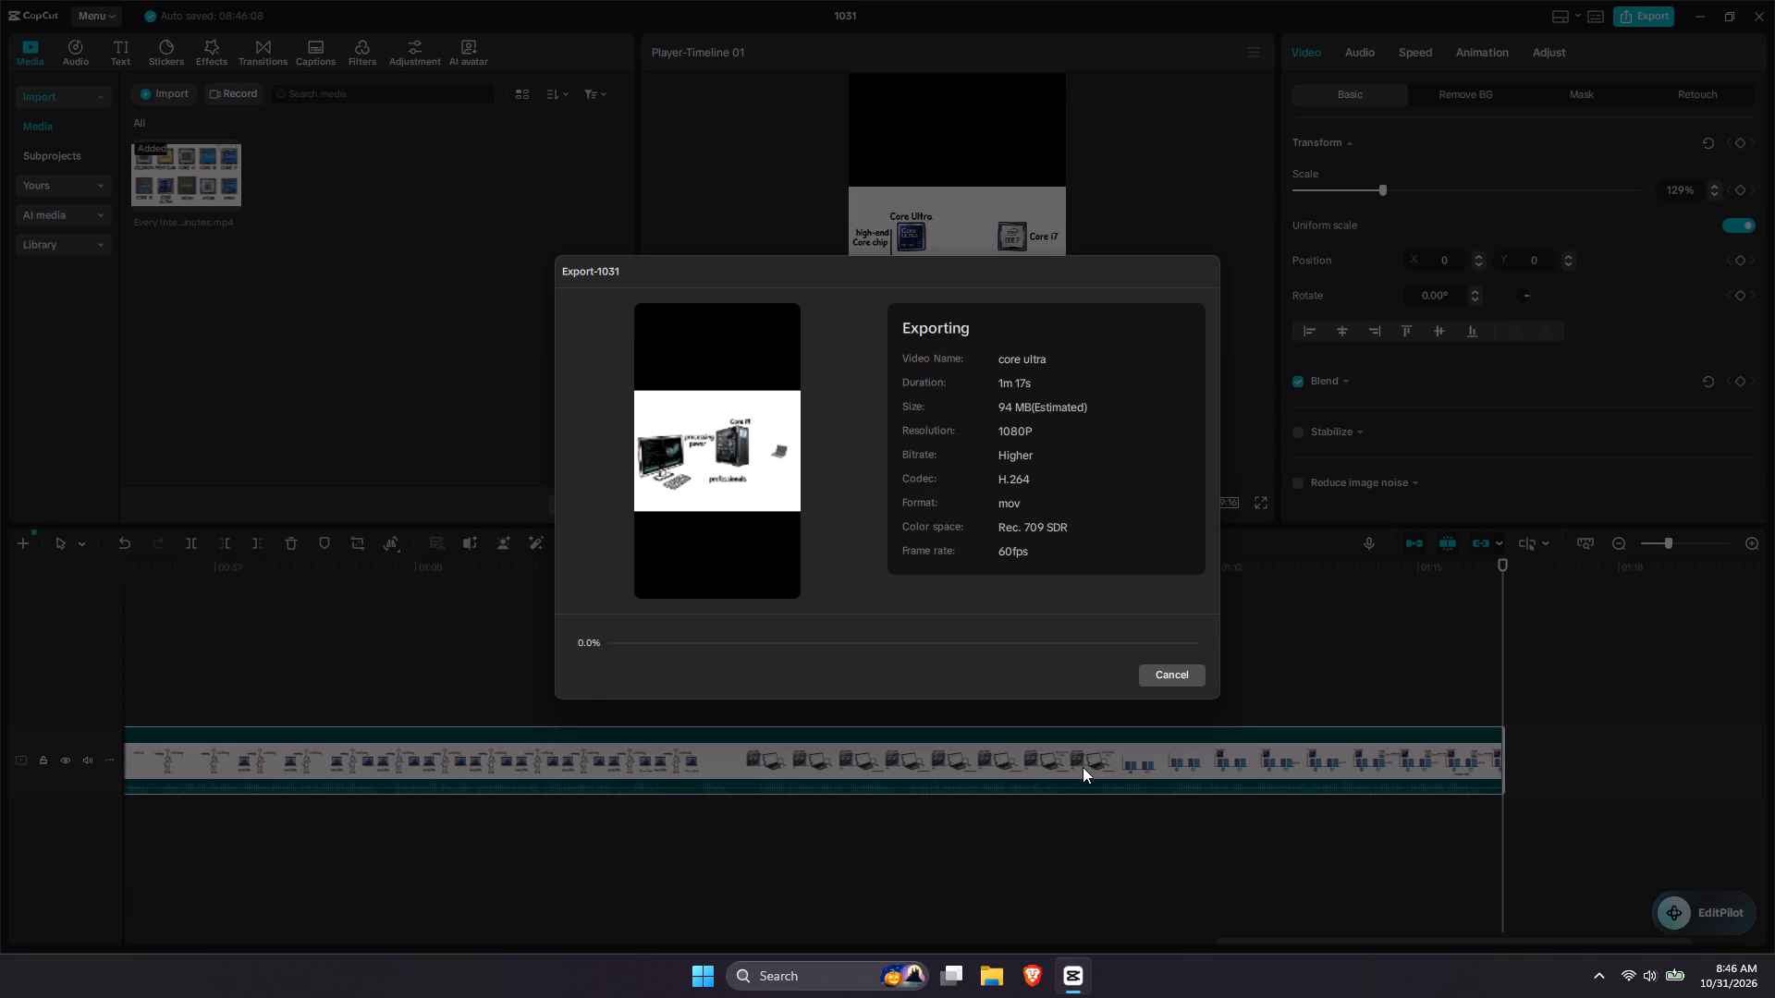
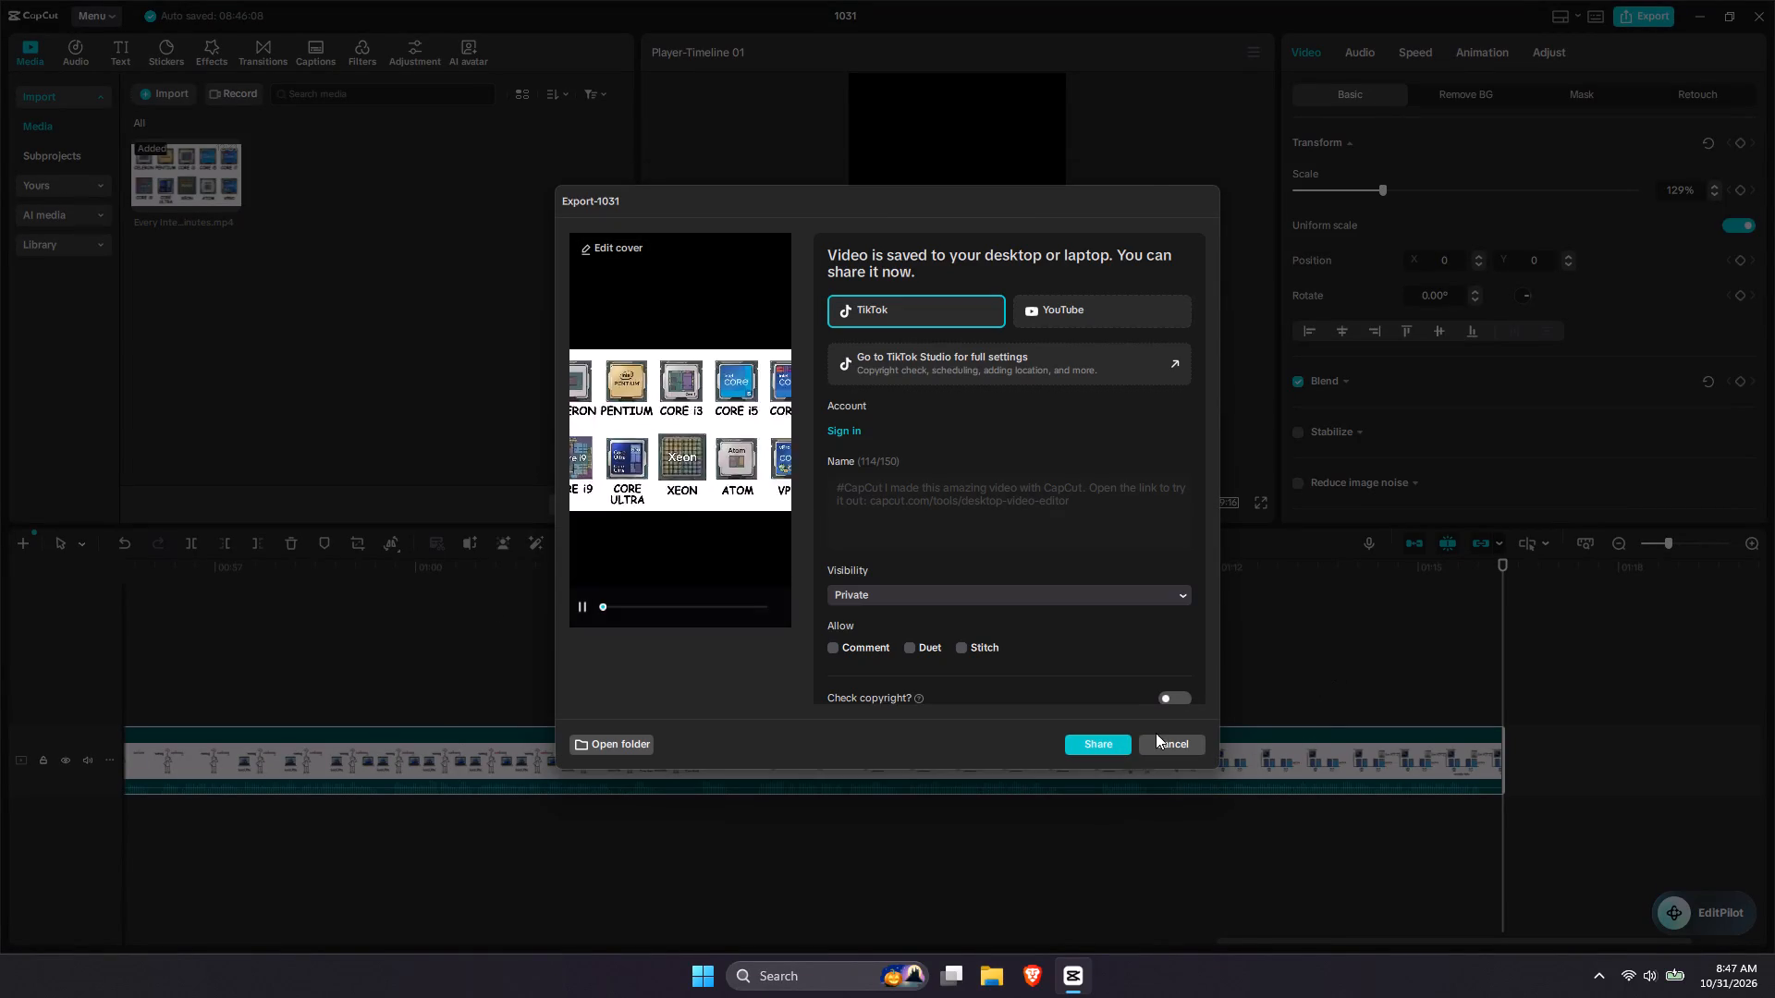
Undo the deletion of the remaining footage, and delete the already exported Core Ultra clip before it.
{"action": "left_click", "coordinate": [1170, 736]}
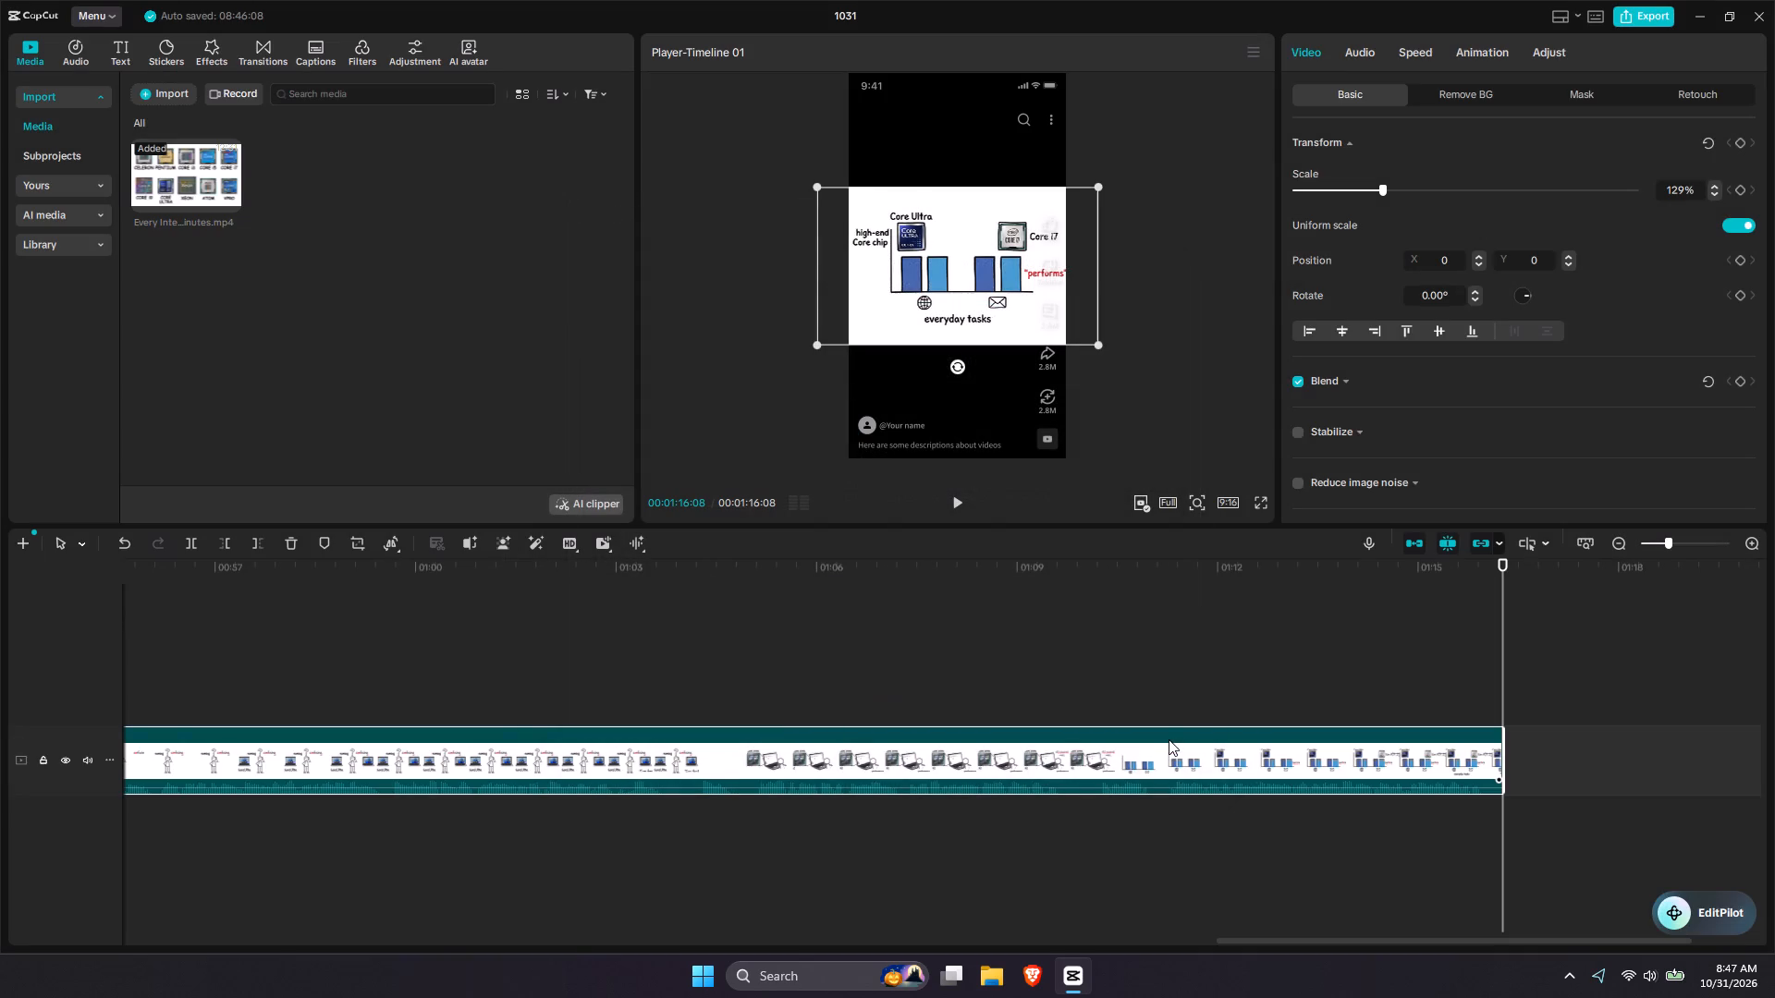
{"action": "key", "text": "ctrl+z"}
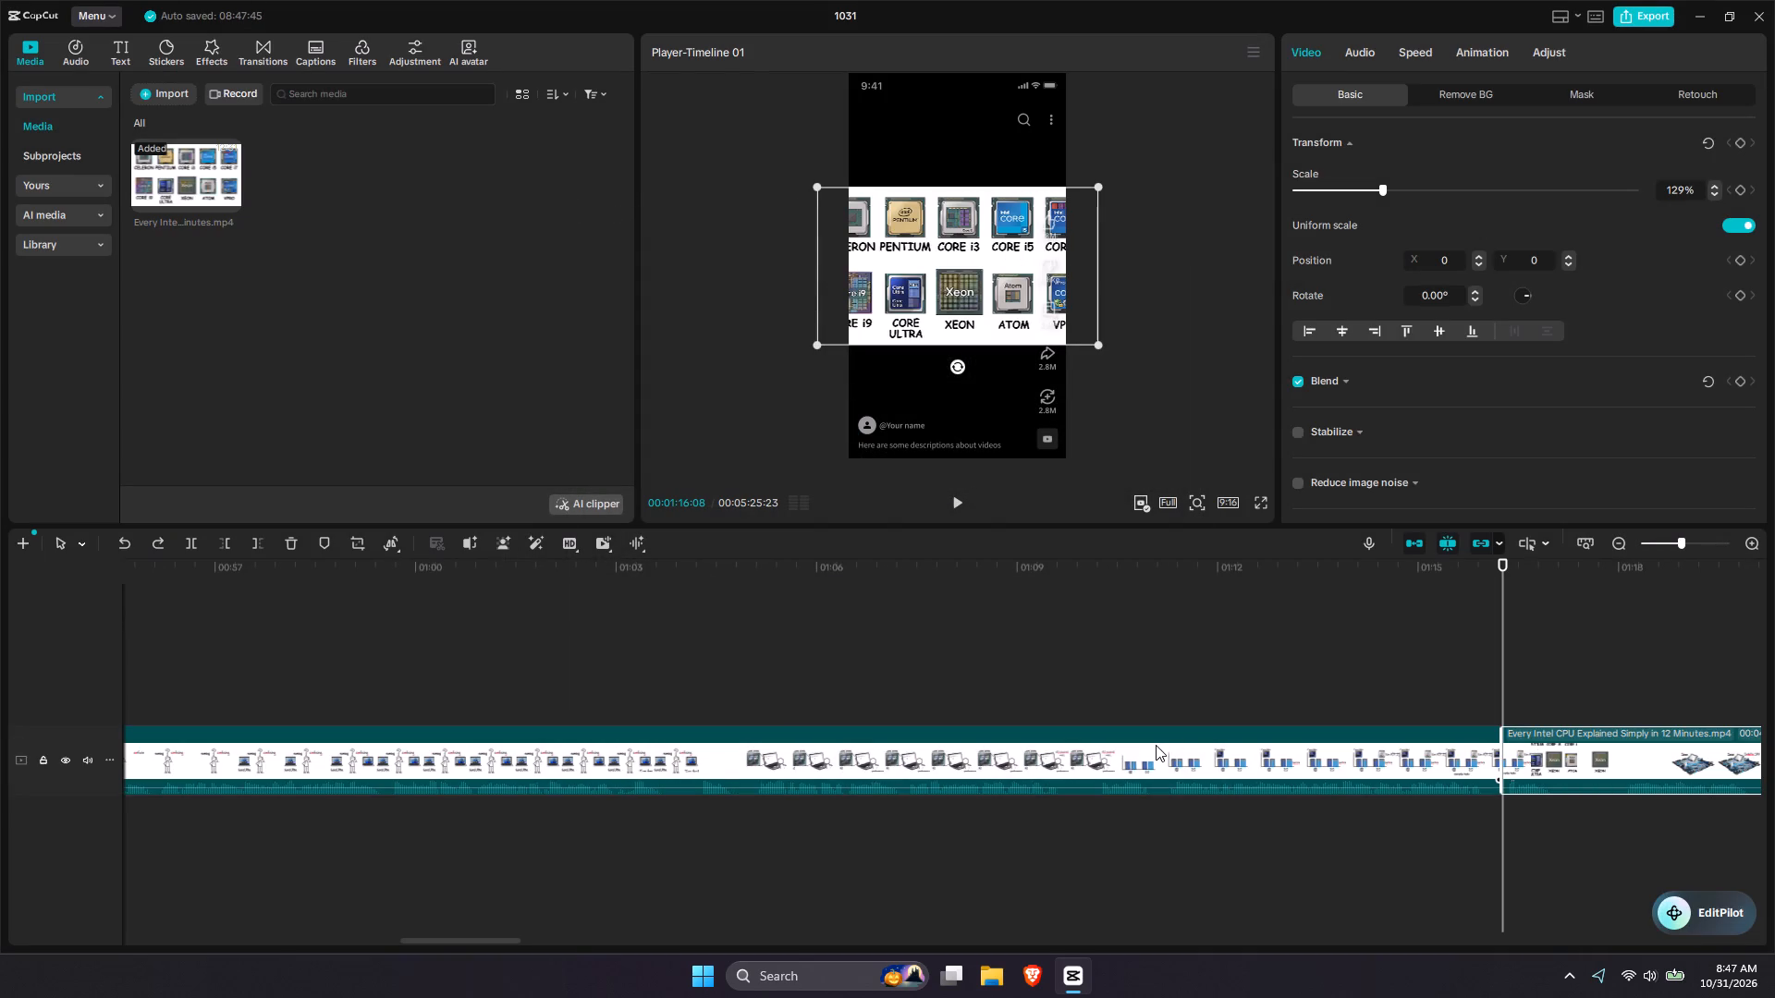
{"action": "left_click", "coordinate": [1156, 745]}
{"action": "key", "text": "Delete"}
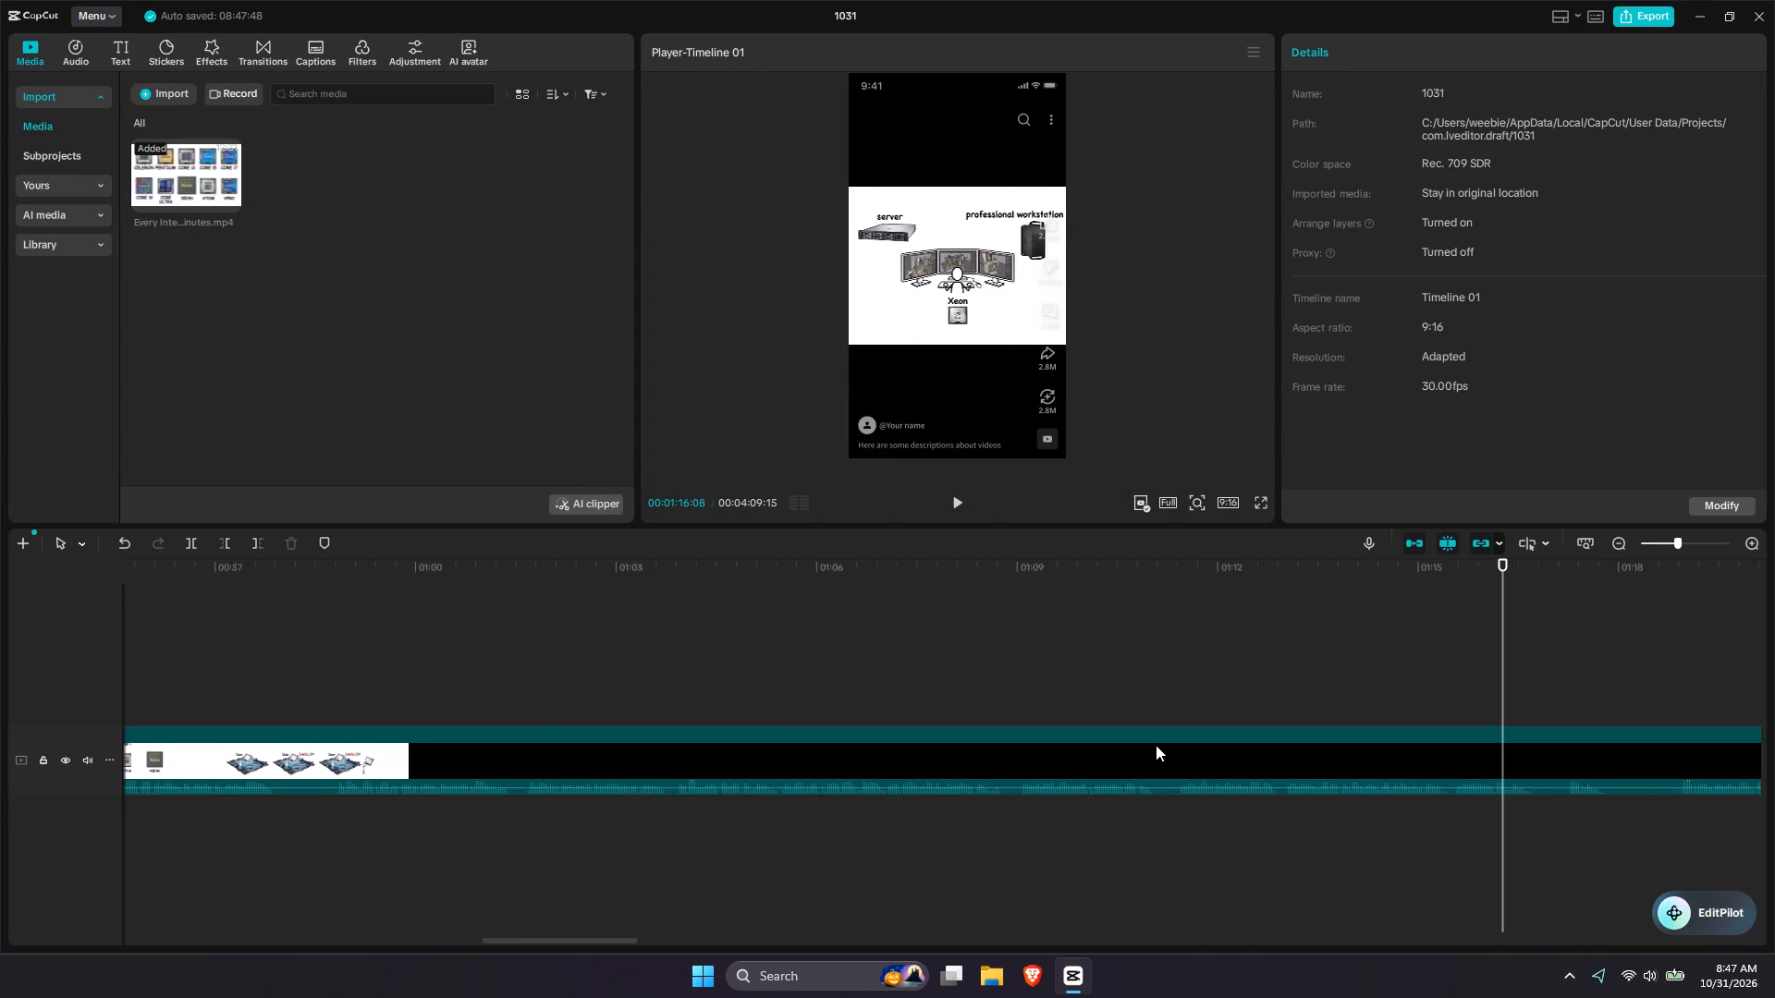
Play through the Xeon section and position the playhead at 00:01:17:00, on its last frame before the CPU overview appears.
{"action": "key", "text": "space"}
{"action": "key", "text": "space"}
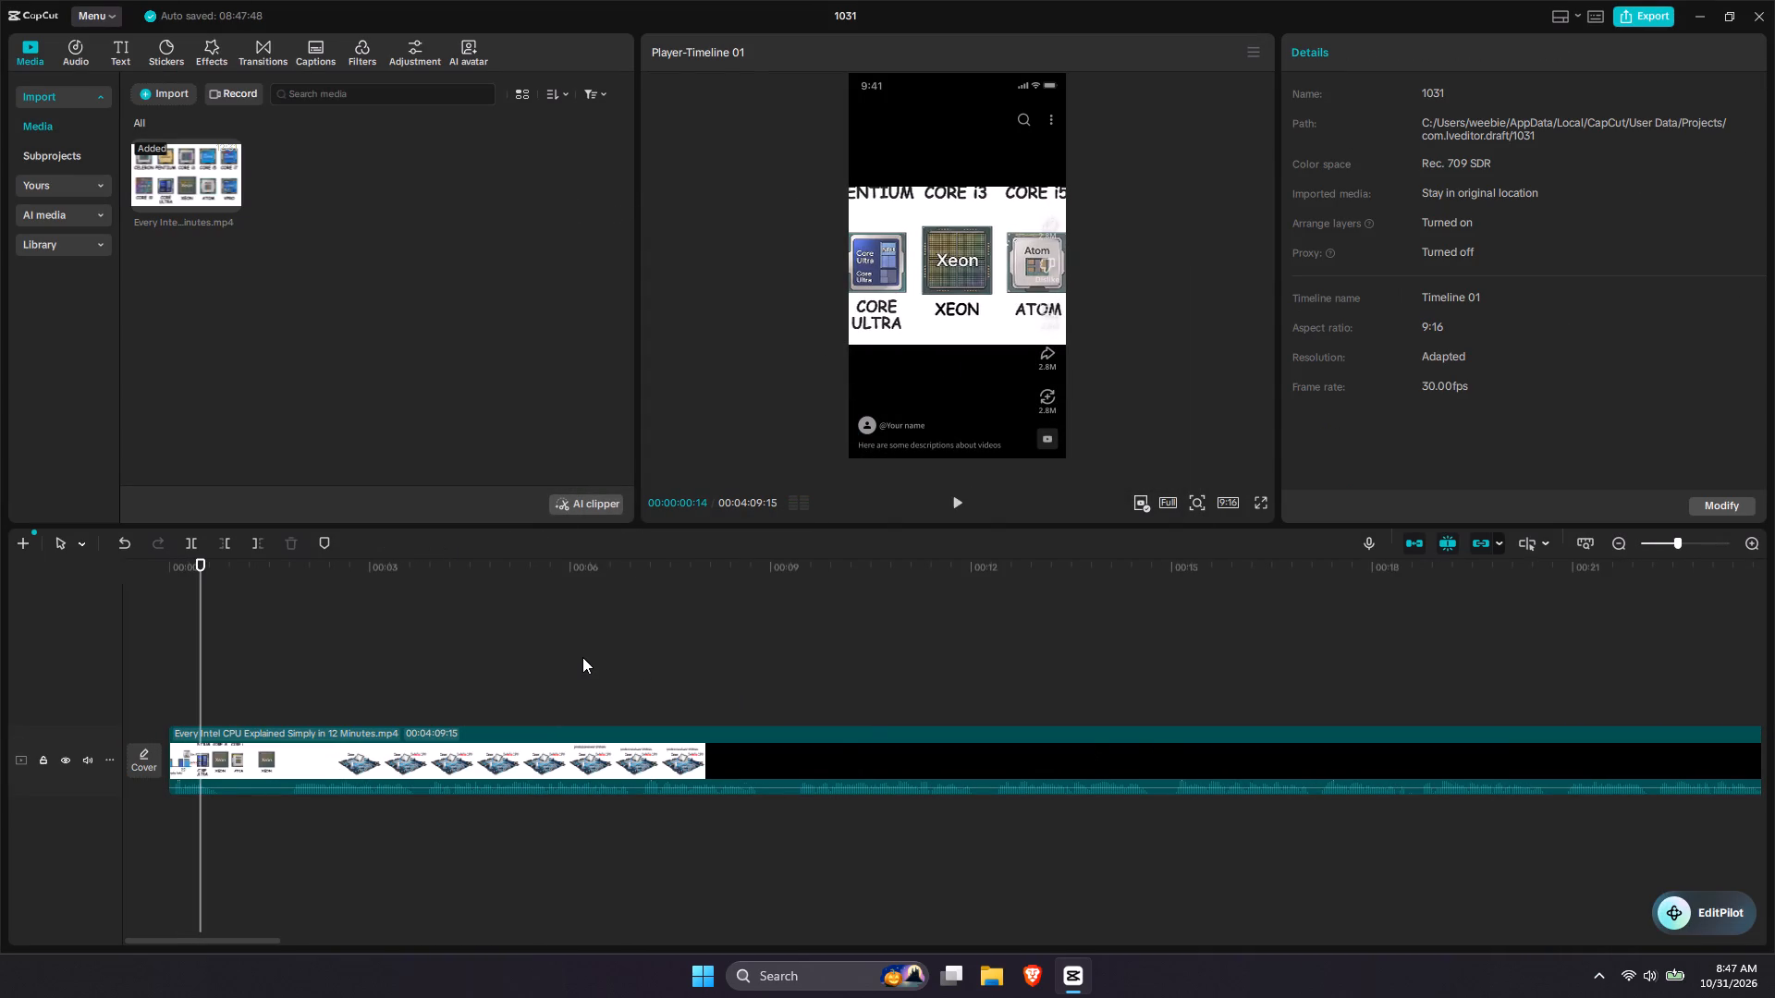
{"action": "key", "text": "space"}
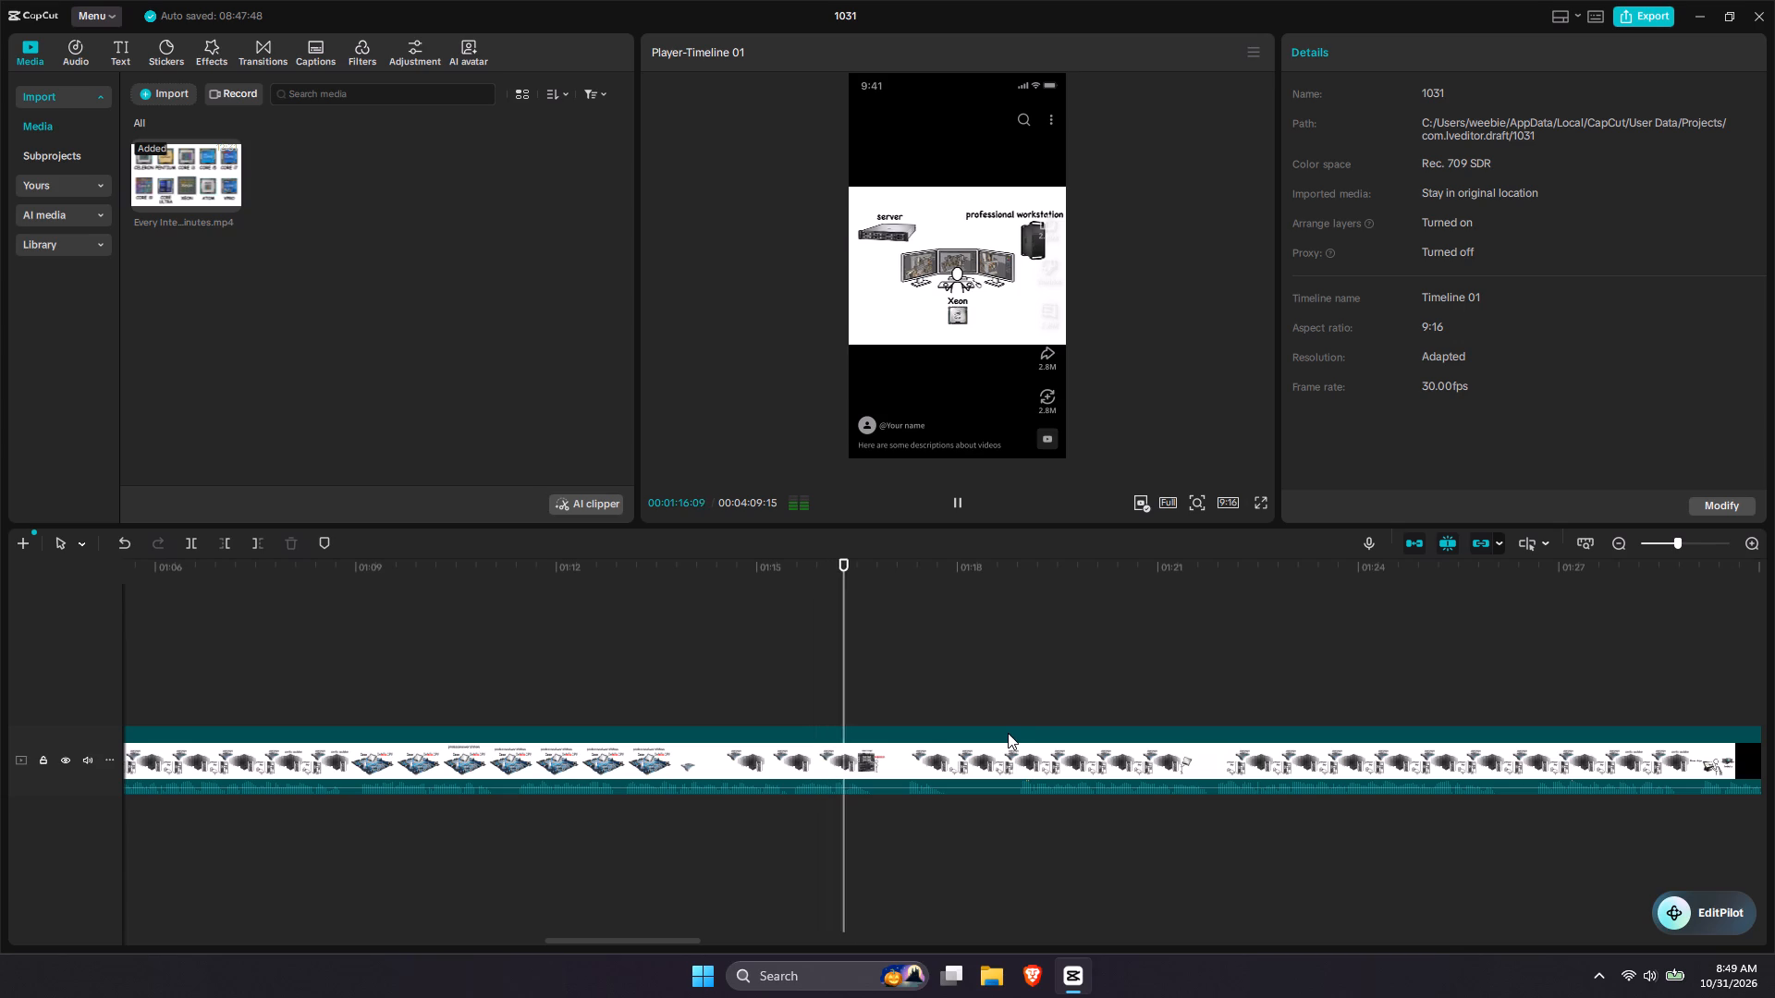
{"action": "key", "text": "space"}
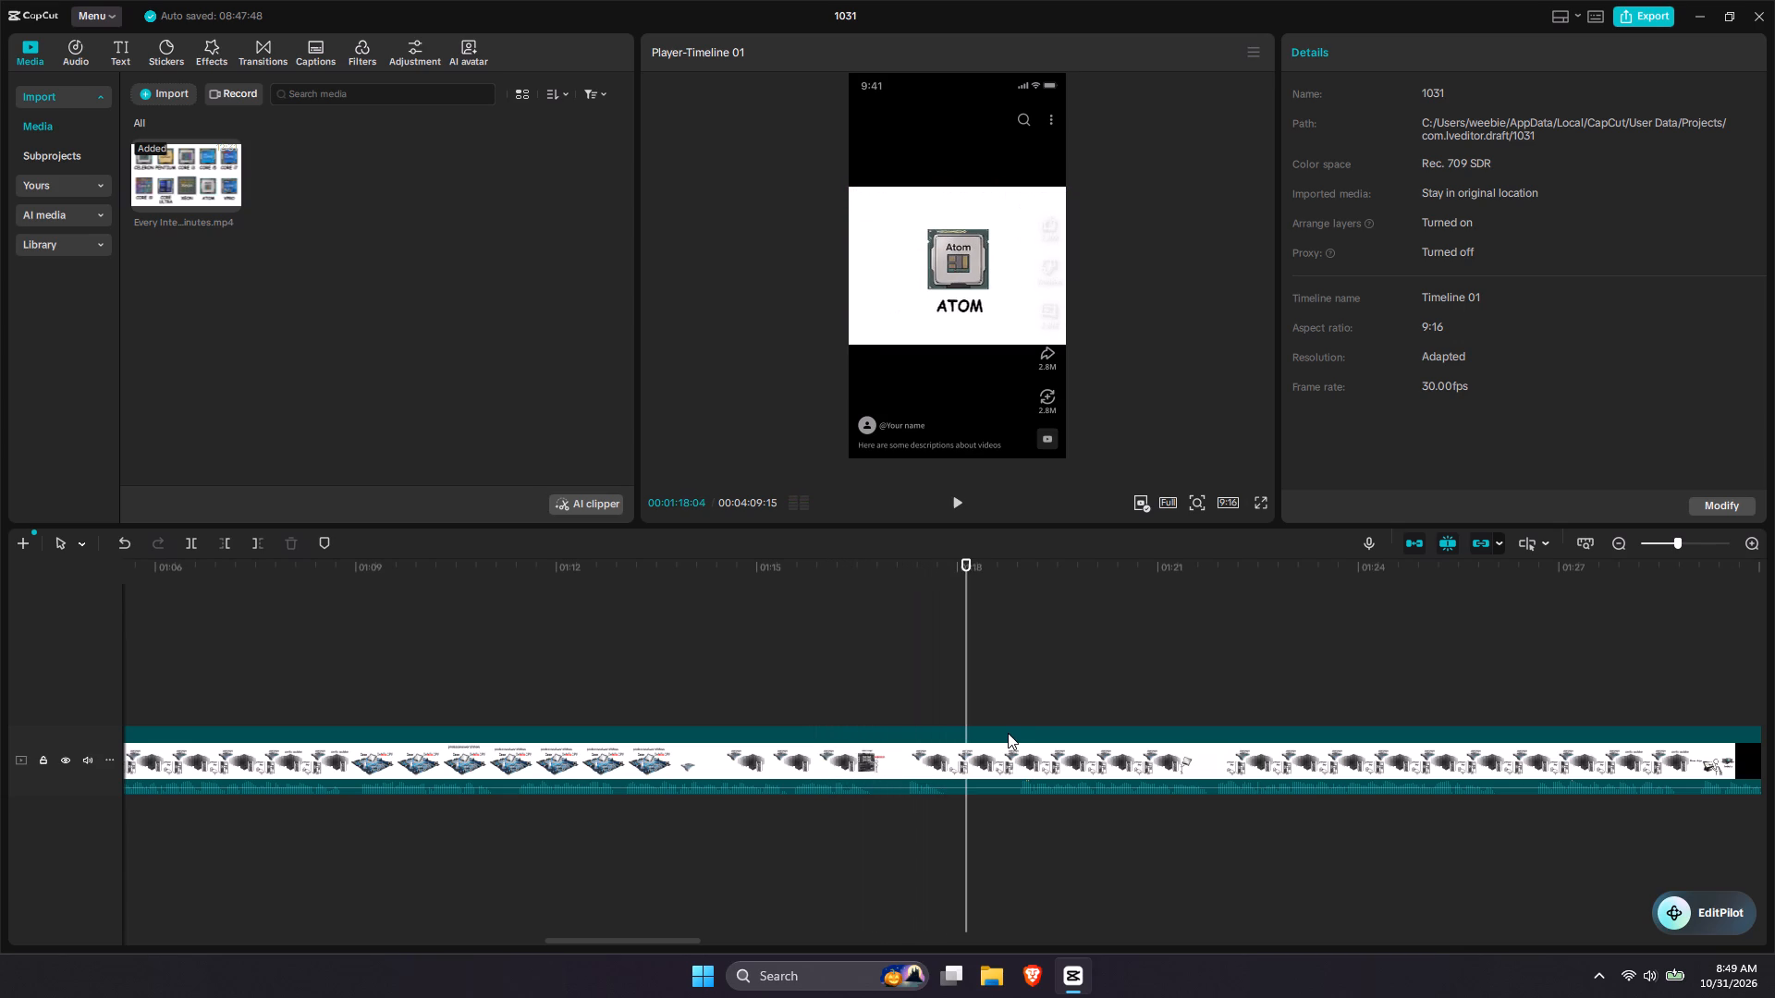
{"action": "key", "text": "Left"}
{"action": "key", "text": "Left"}
{"action": "key", "text": "Left"}
{"action": "key", "text": "Left"}
{"action": "key", "text": "Left"}
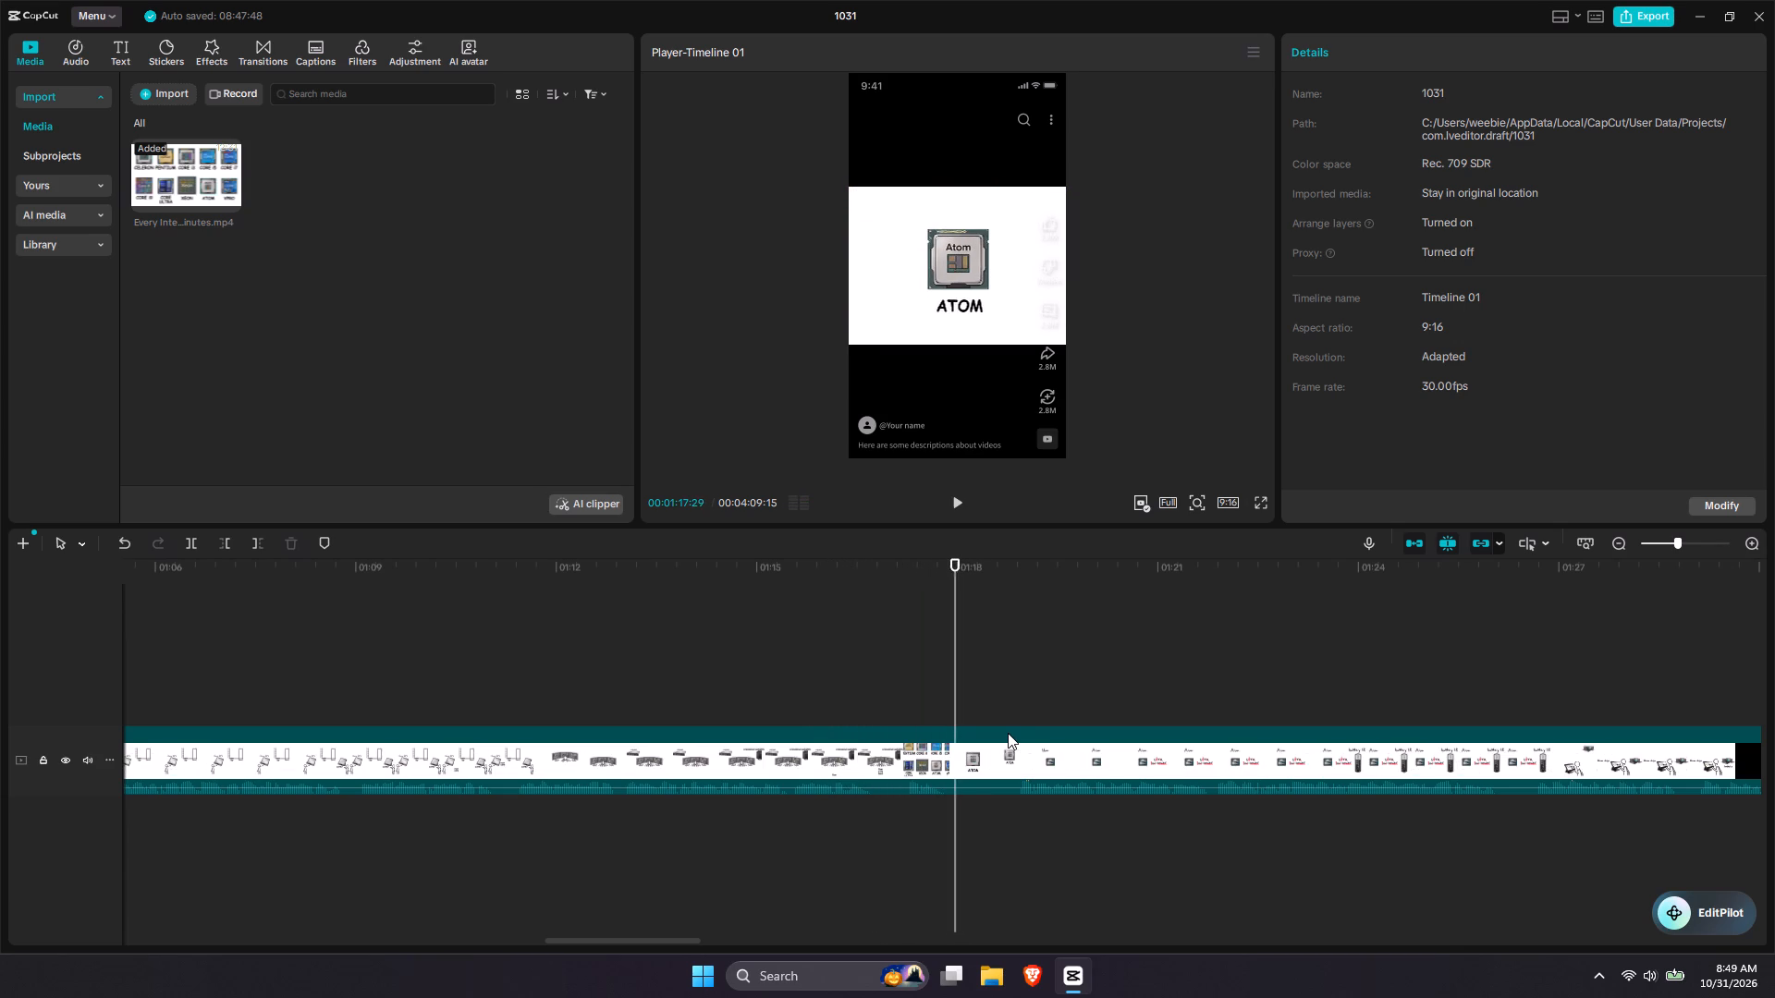
{"action": "key", "text": "Left"}
{"action": "key", "text": "Left"}
{"action": "key", "text": "Left"}
{"action": "key", "text": "Left"}
{"action": "key", "text": "Left"}
{"action": "key", "text": "Left"}
{"action": "key", "text": "Left"}
{"action": "key", "text": "Left"}
{"action": "key", "text": "Left"}
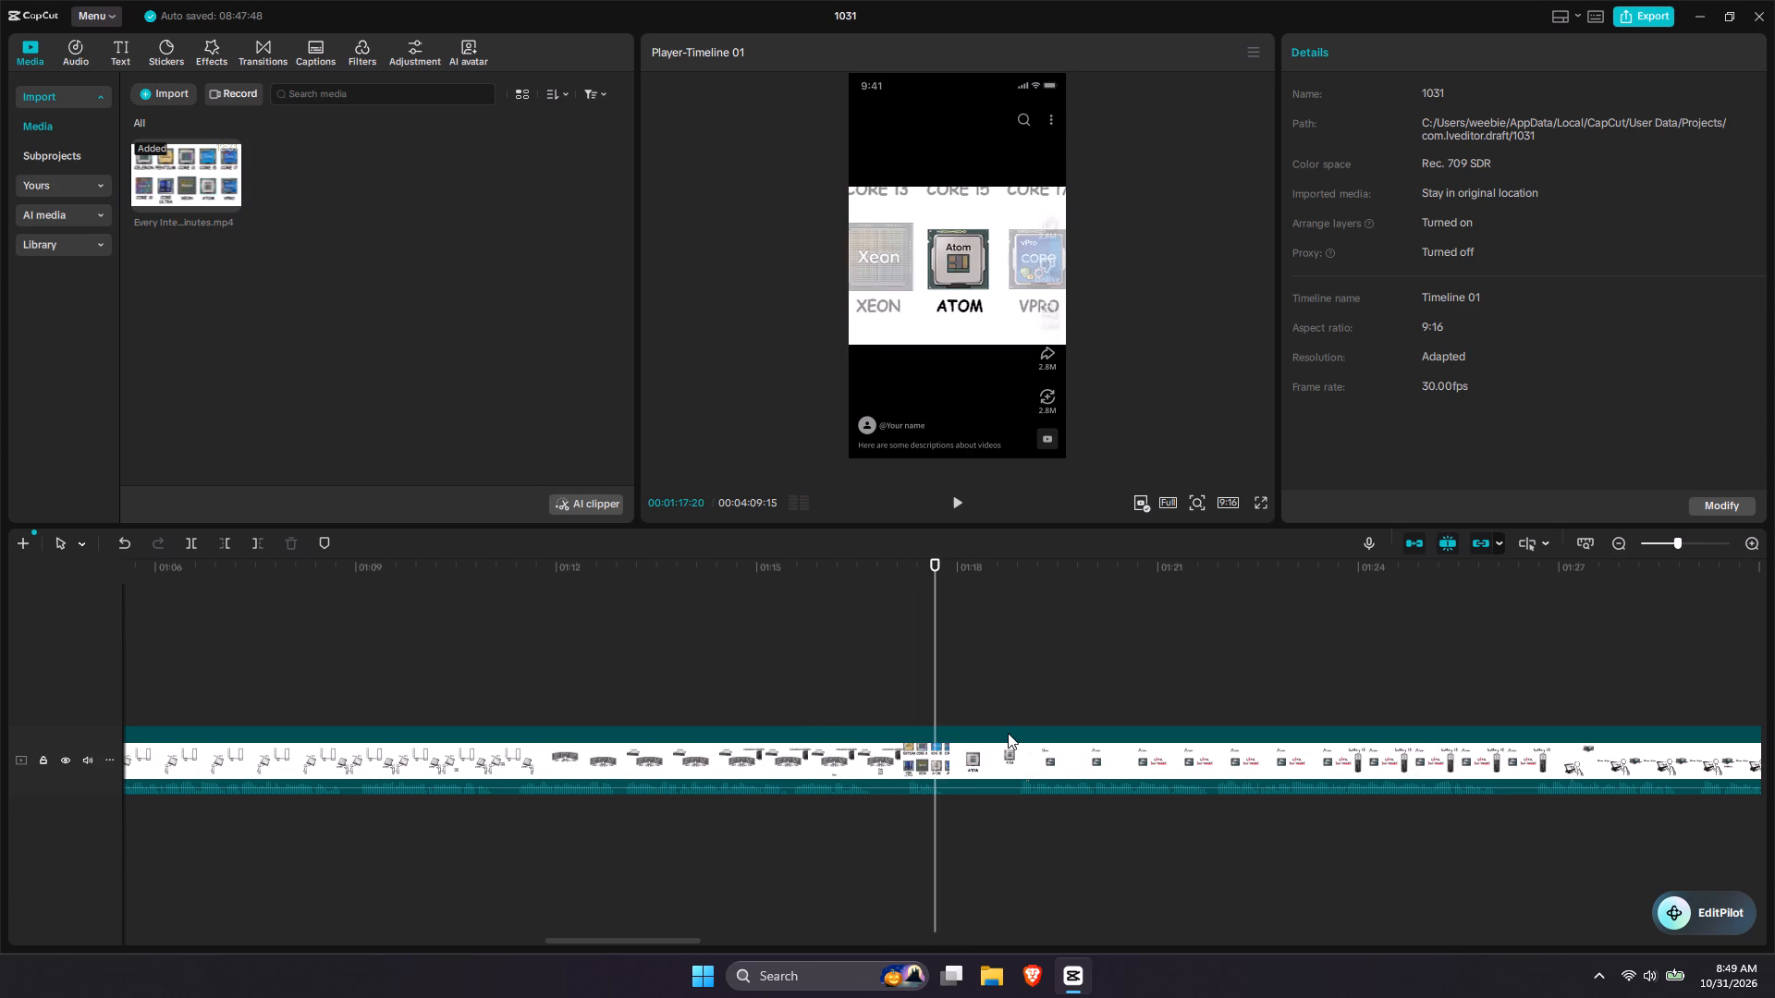
{"action": "key", "text": "Left"}
{"action": "key", "text": "Left"}
{"action": "key", "text": "Left"}
{"action": "key", "text": "Left"}
{"action": "key", "text": "Left"}
{"action": "key", "text": "Left"}
{"action": "key", "text": "Left"}
{"action": "key", "text": "Left"}
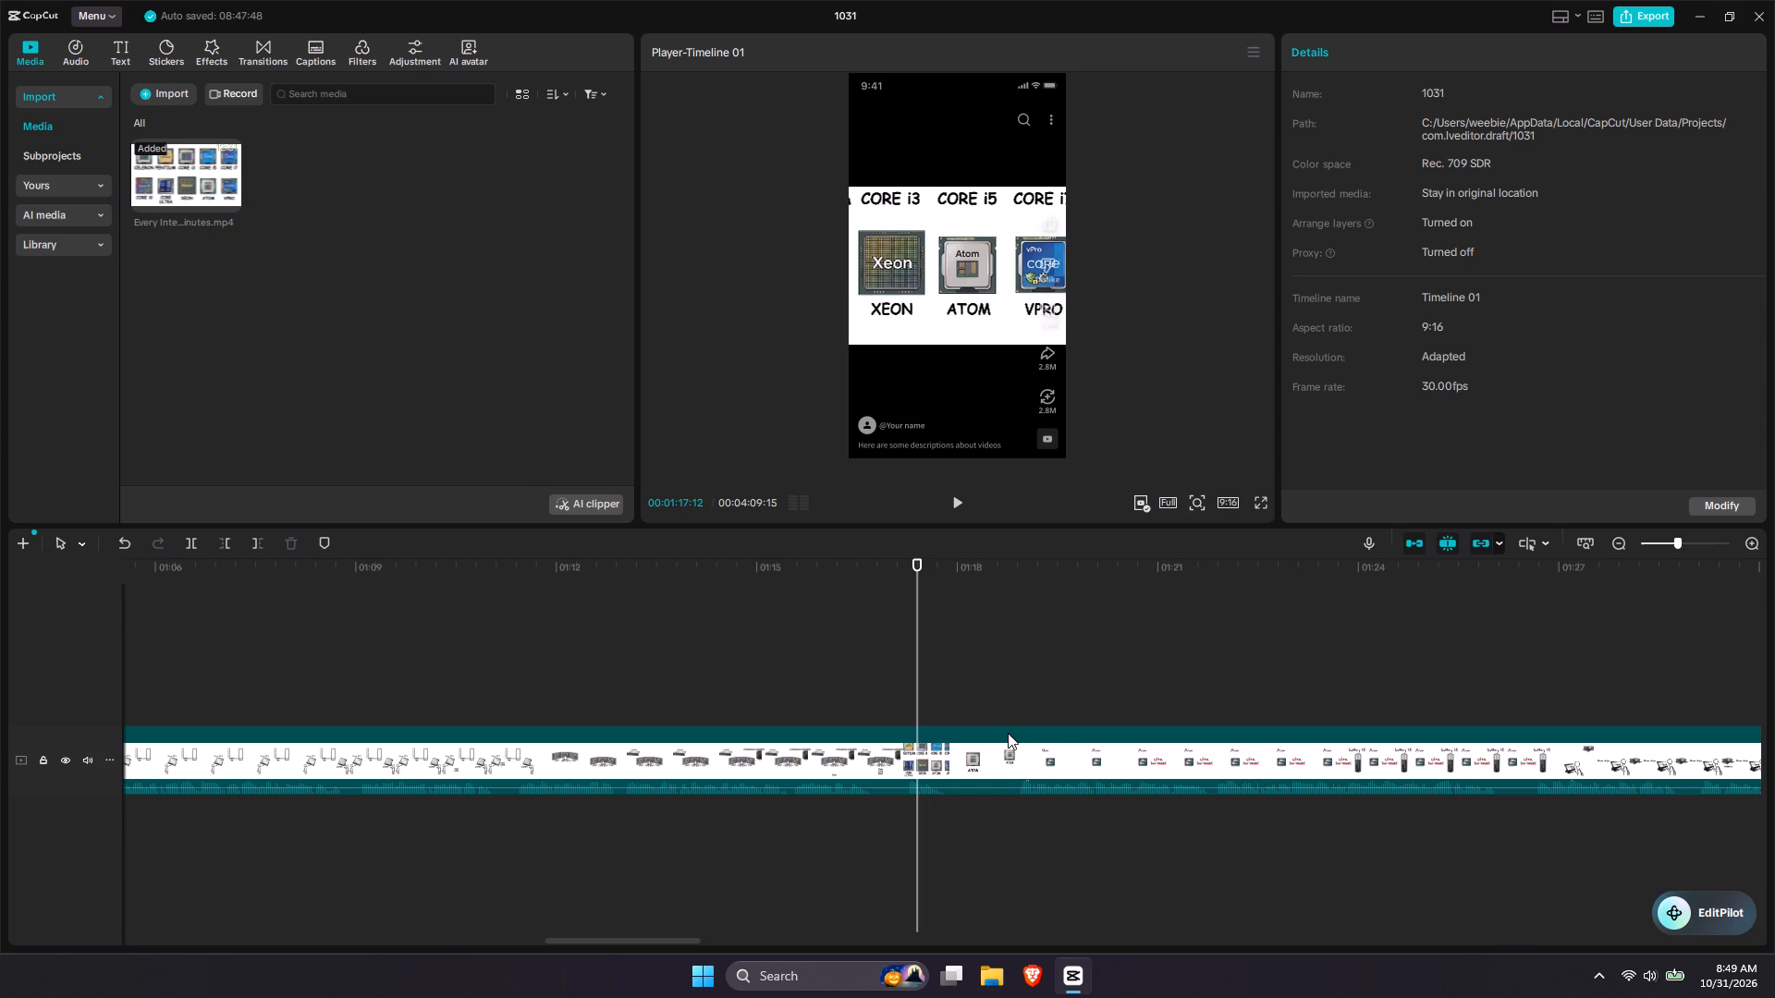
{"action": "key", "text": "Left"}
{"action": "key", "text": "Left"}
{"action": "key", "text": "Left"}
{"action": "key", "text": "Left"}
{"action": "key", "text": "Left"}
{"action": "key", "text": "Left"}
{"action": "key", "text": "Left"}
{"action": "key", "text": "Left"}
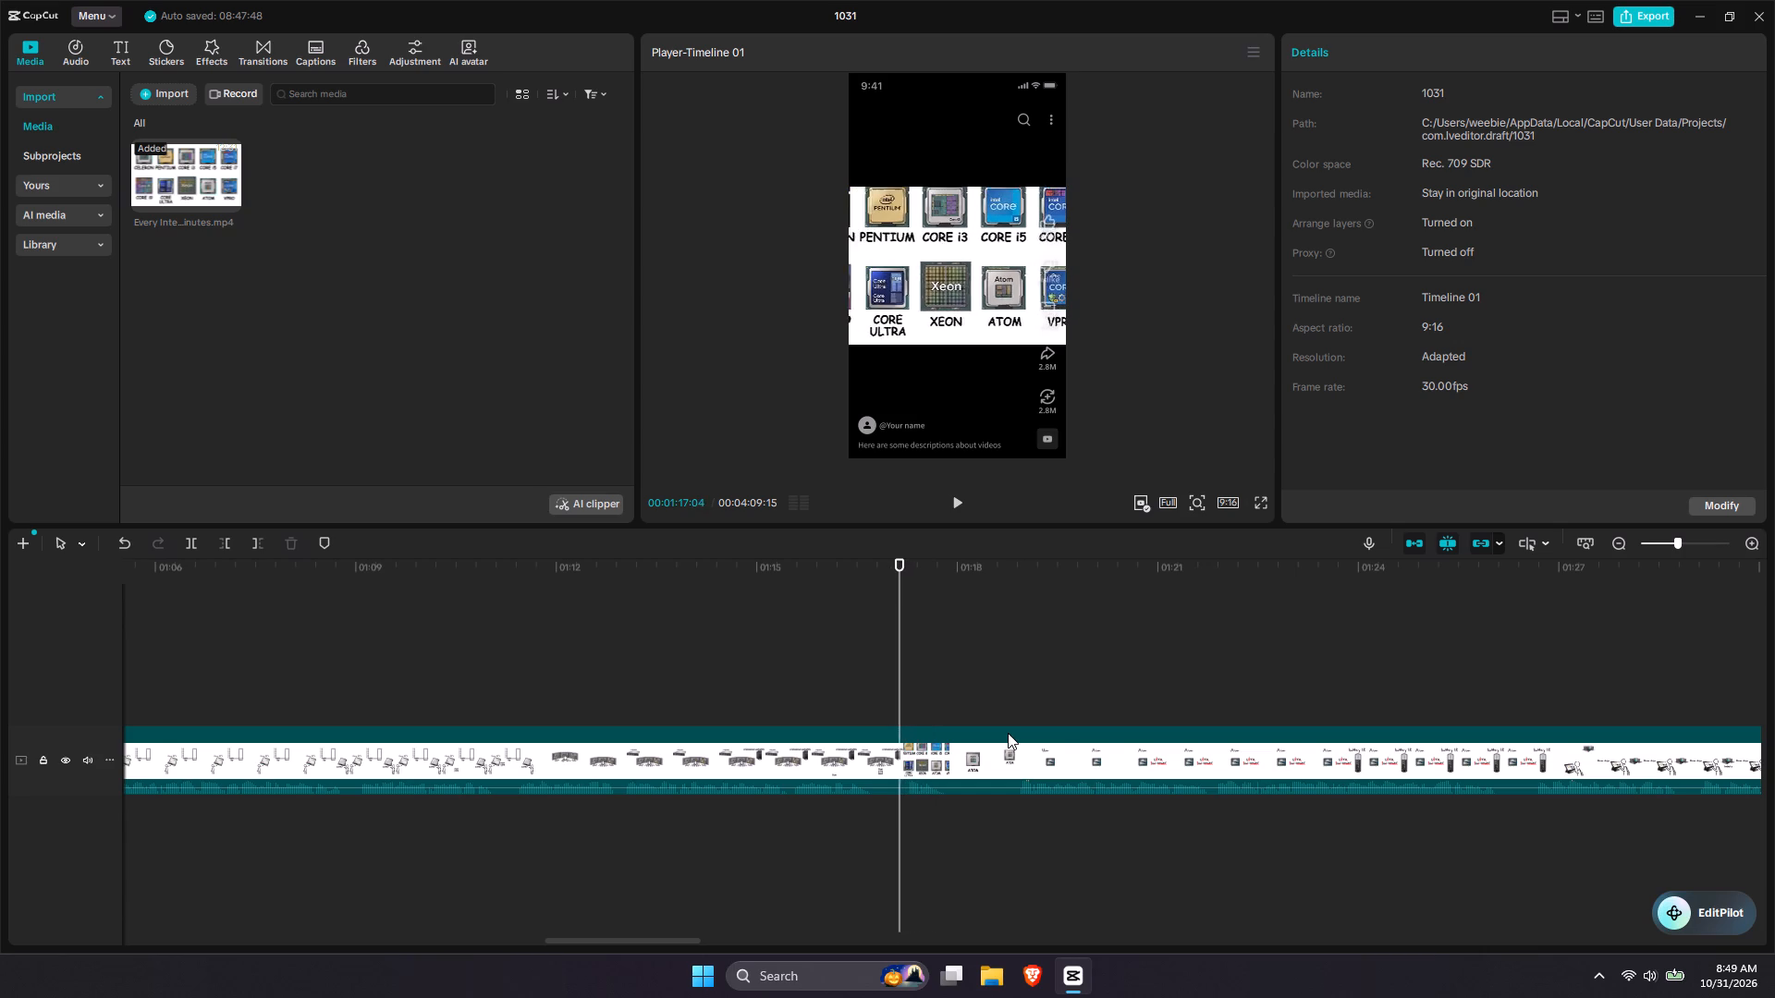
{"action": "key", "text": "Left"}
{"action": "key", "text": "Left"}
{"action": "key", "text": "Left"}
{"action": "key", "text": "Left"}
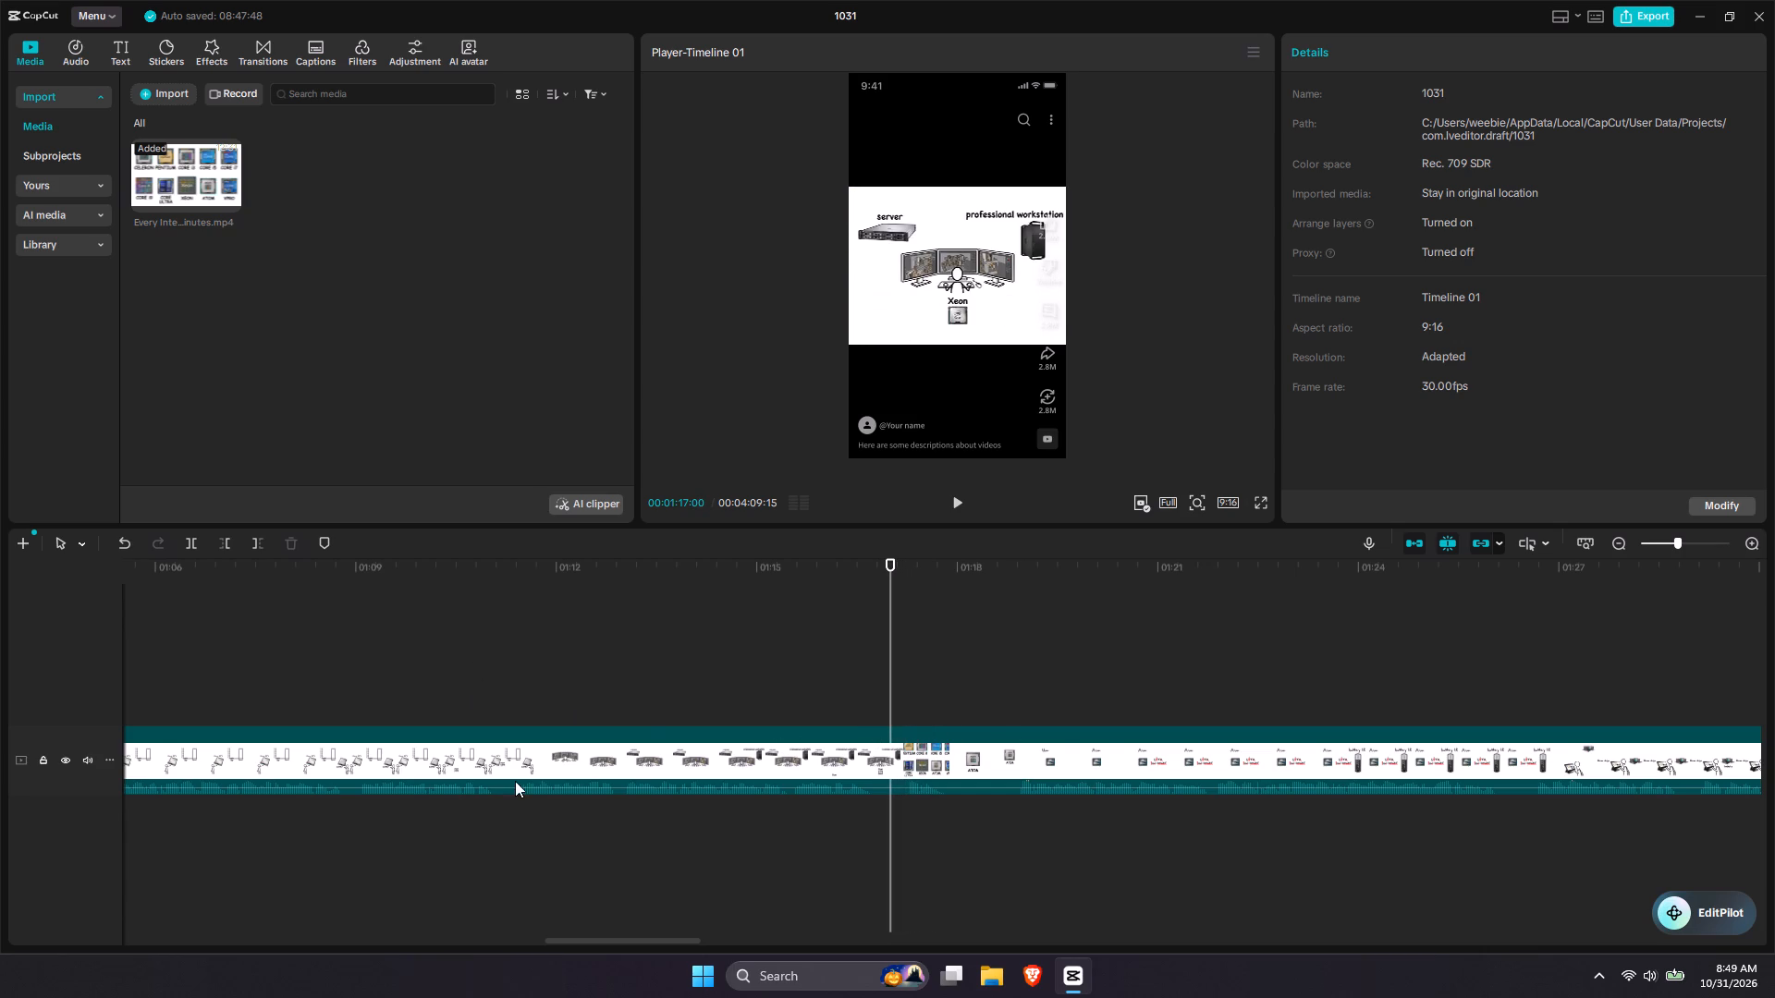
Split the footage at 00:01:17:00, at the end of the Xeon section, and delete everything after the split.
{"action": "left_click", "coordinate": [540, 748]}
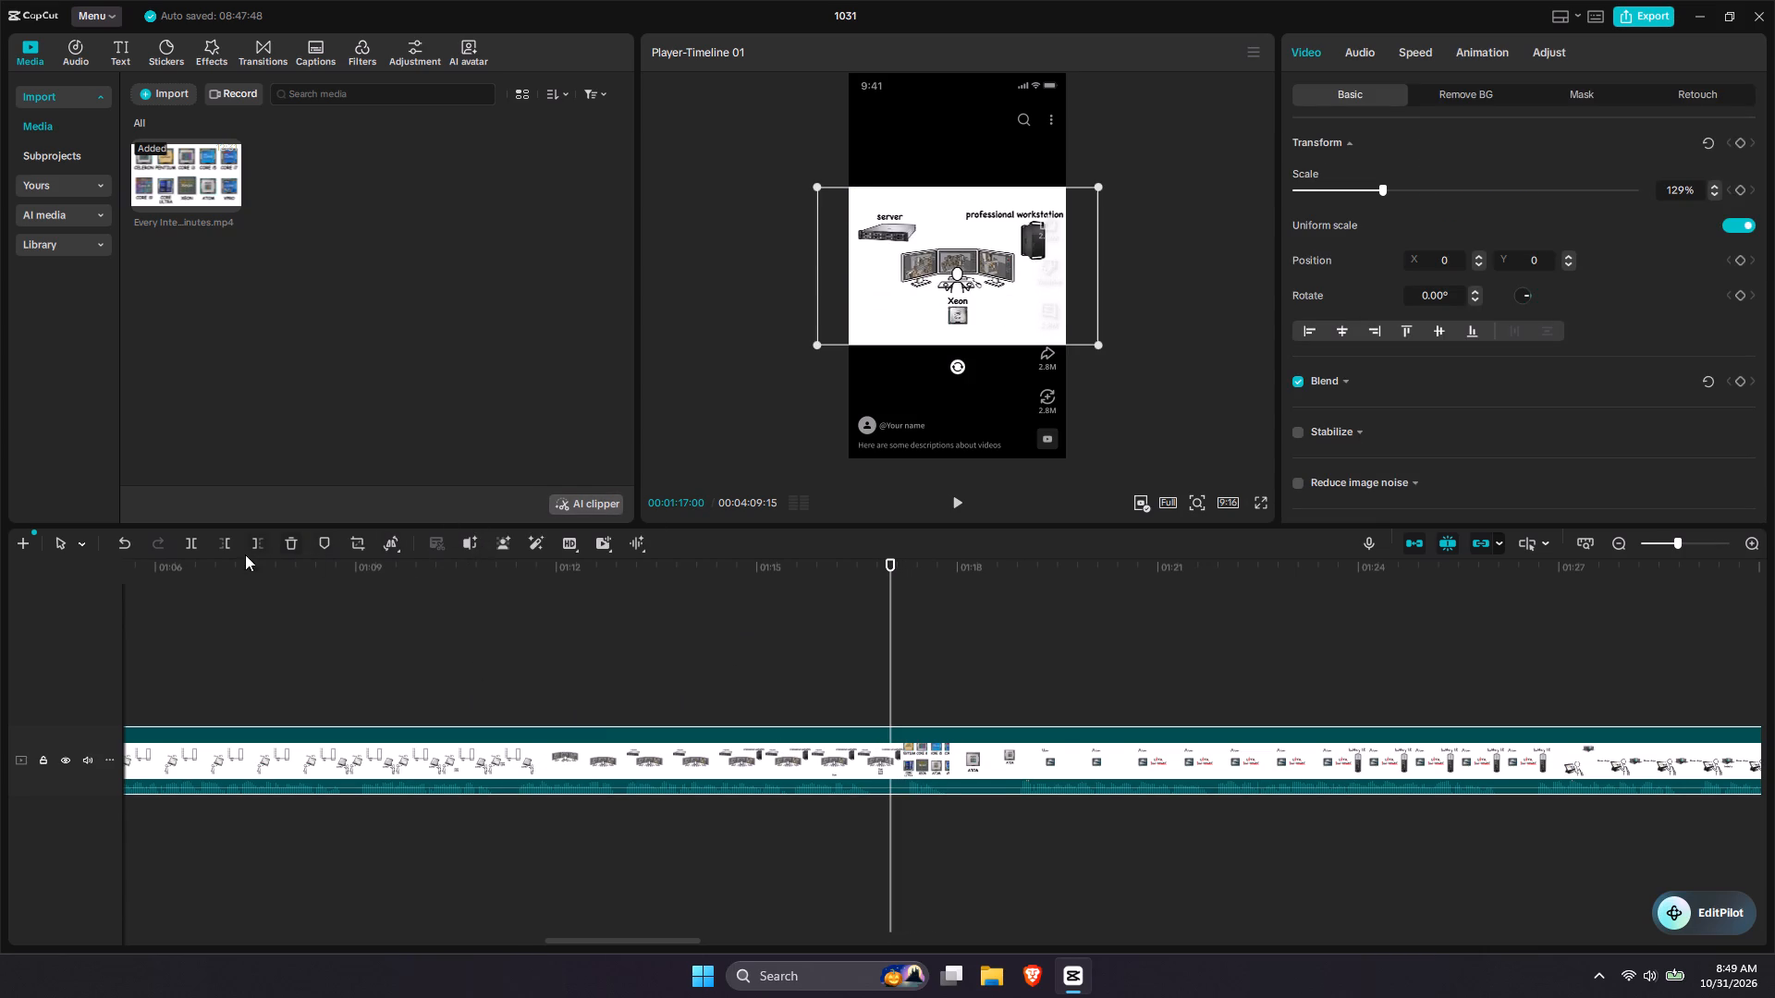
{"action": "left_click", "coordinate": [189, 544]}
{"action": "left_click", "coordinate": [980, 732]}
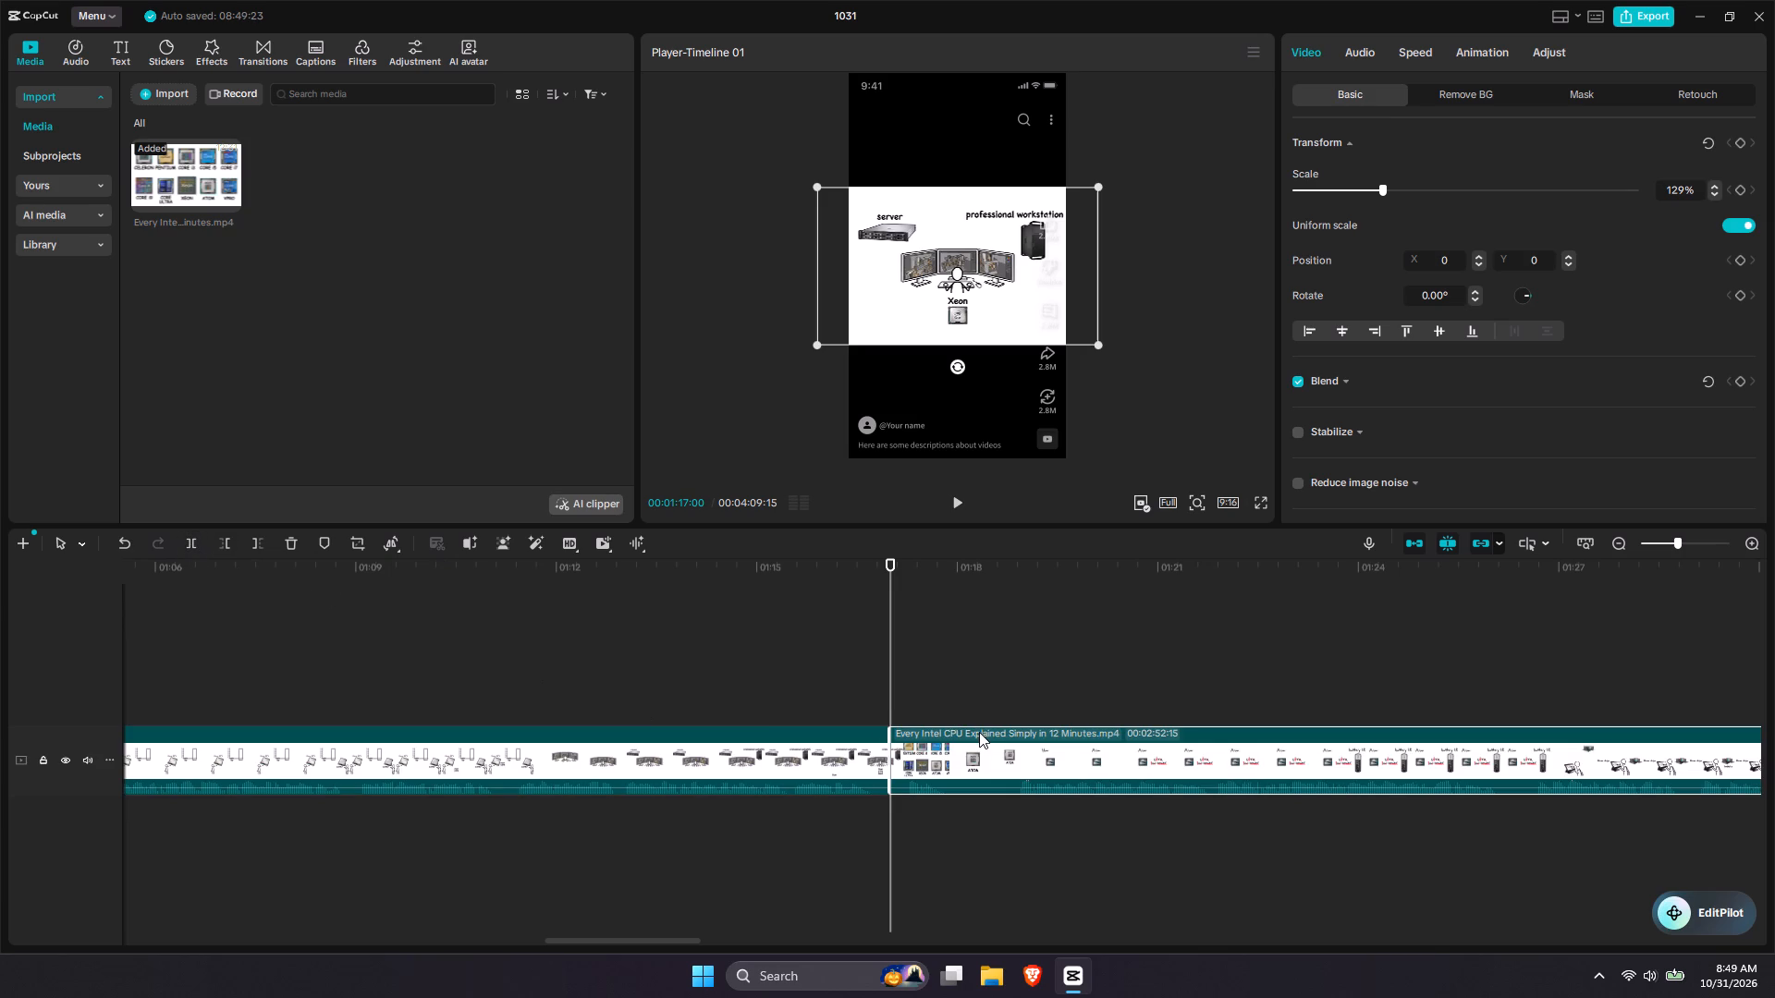
{"action": "key", "text": "Delete"}
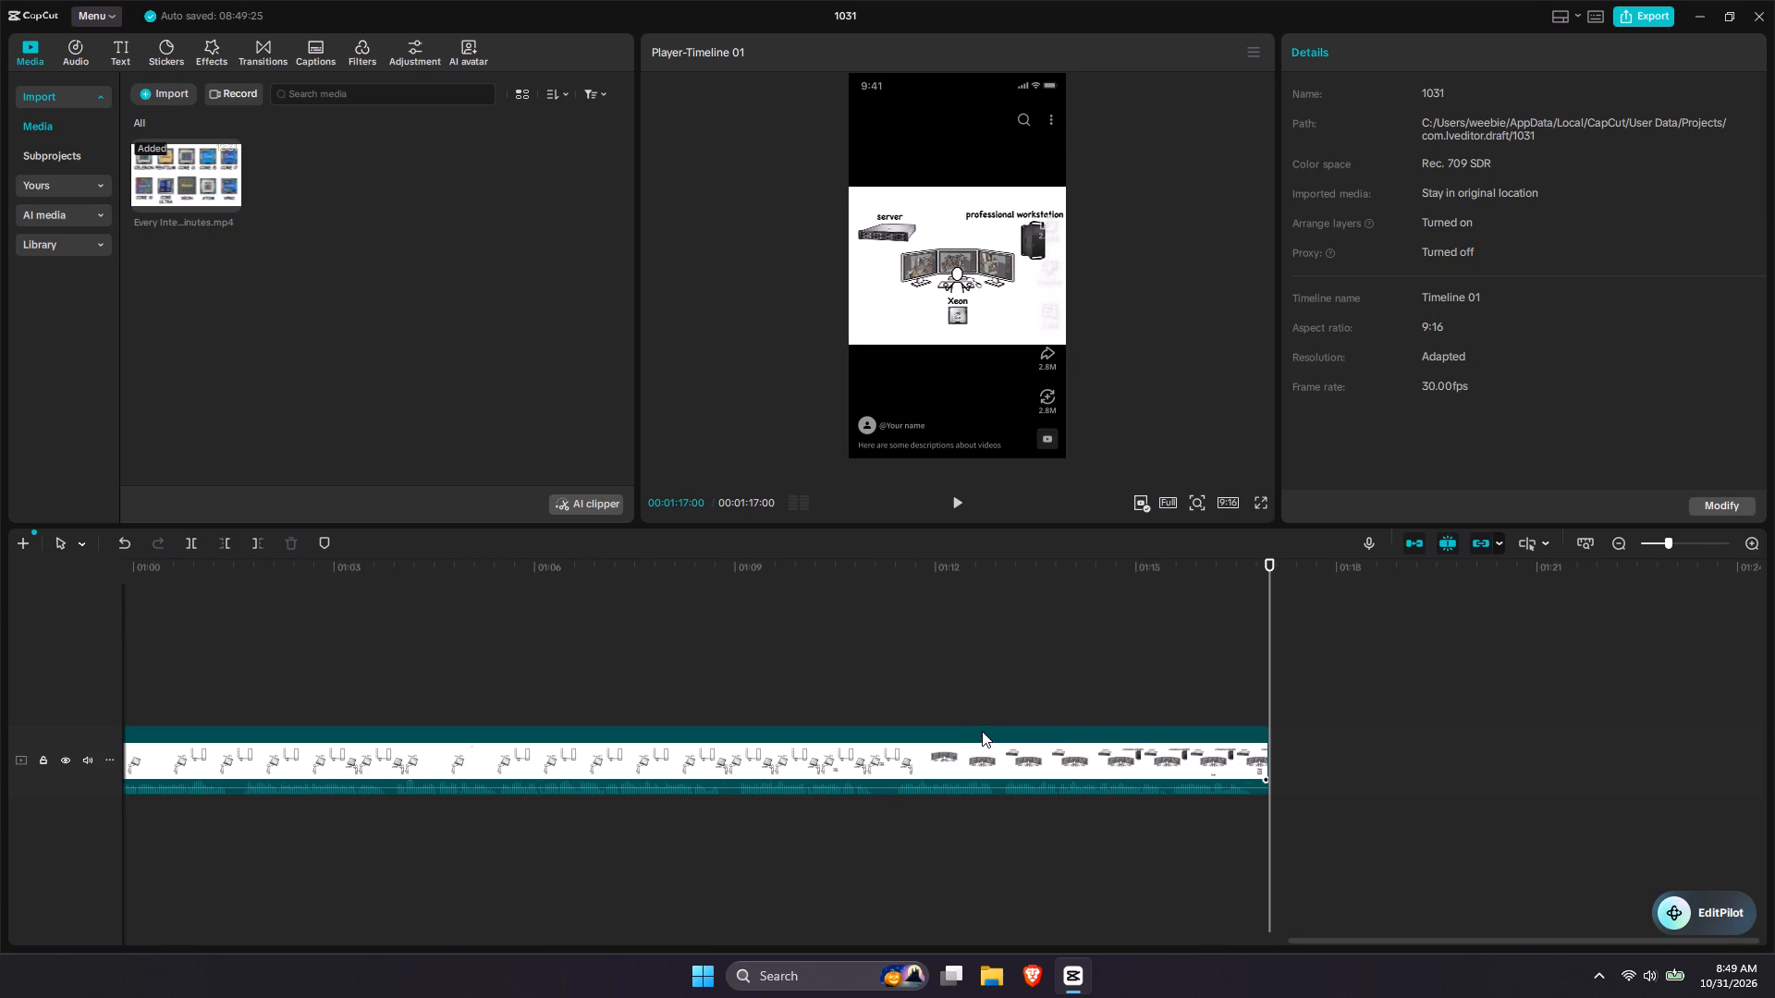
Choose the export frame rate and export the Xeon short under the name "xeon".
{"action": "left_click", "coordinate": [1644, 13]}
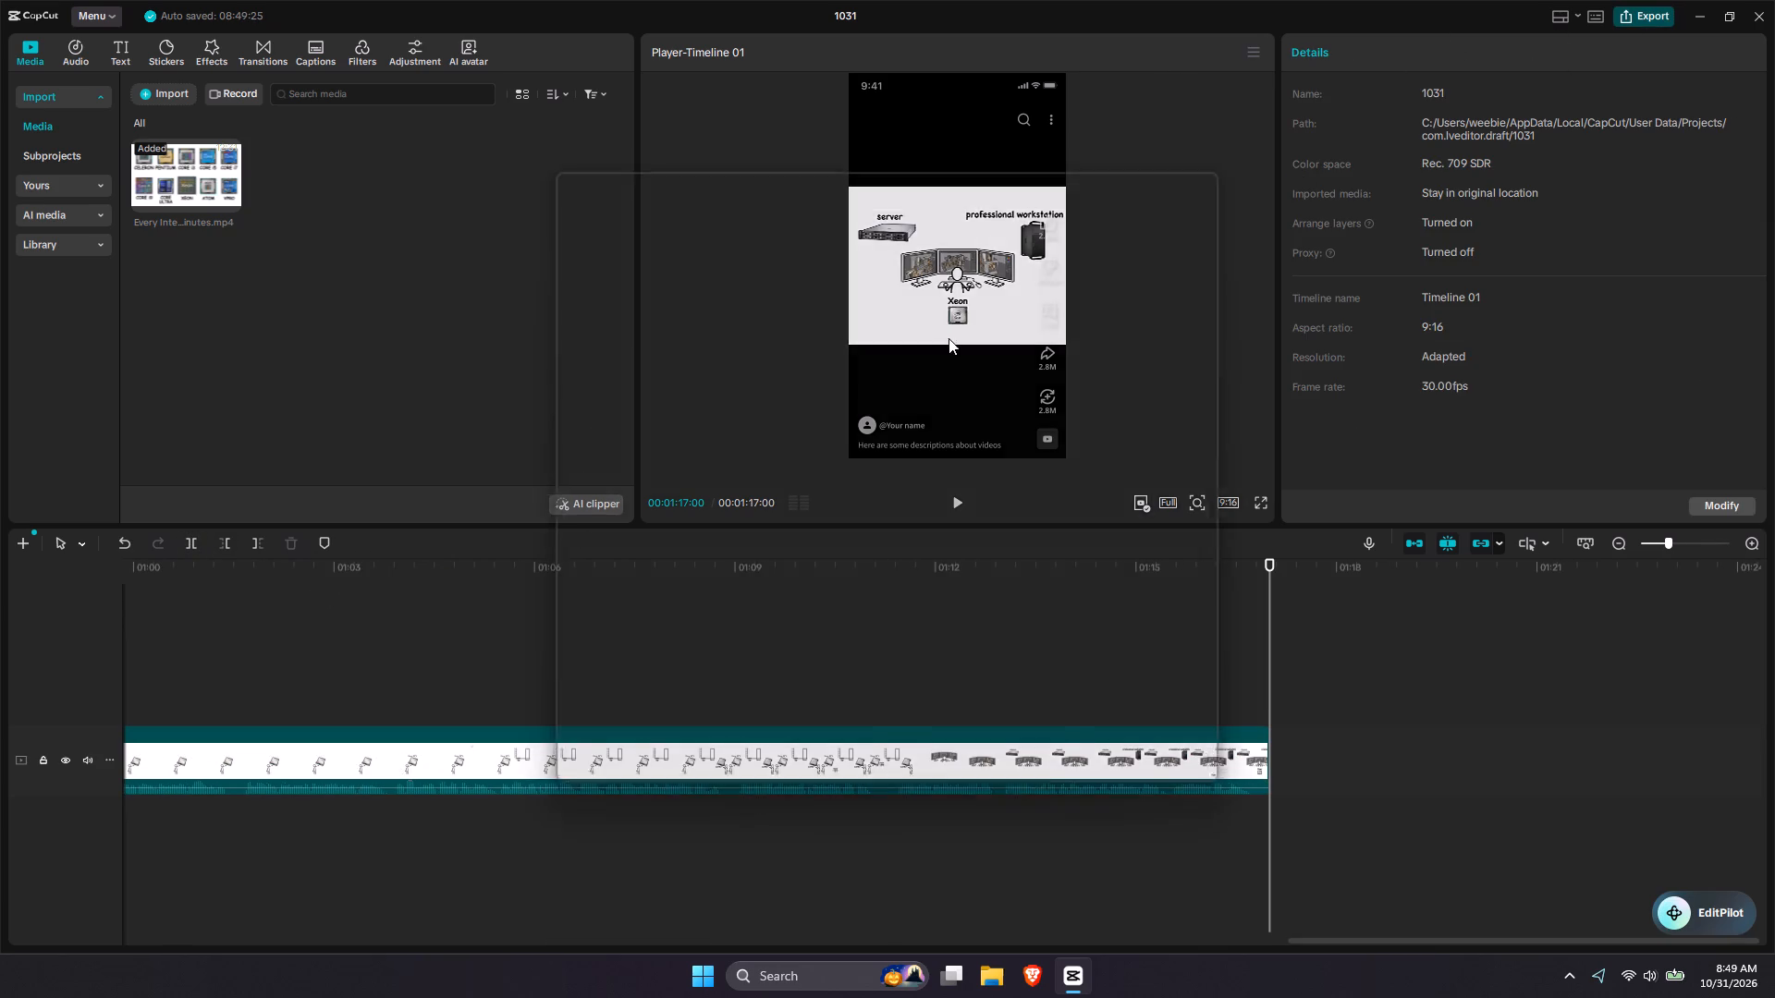
{"action": "double_click", "coordinate": [1040, 265]}
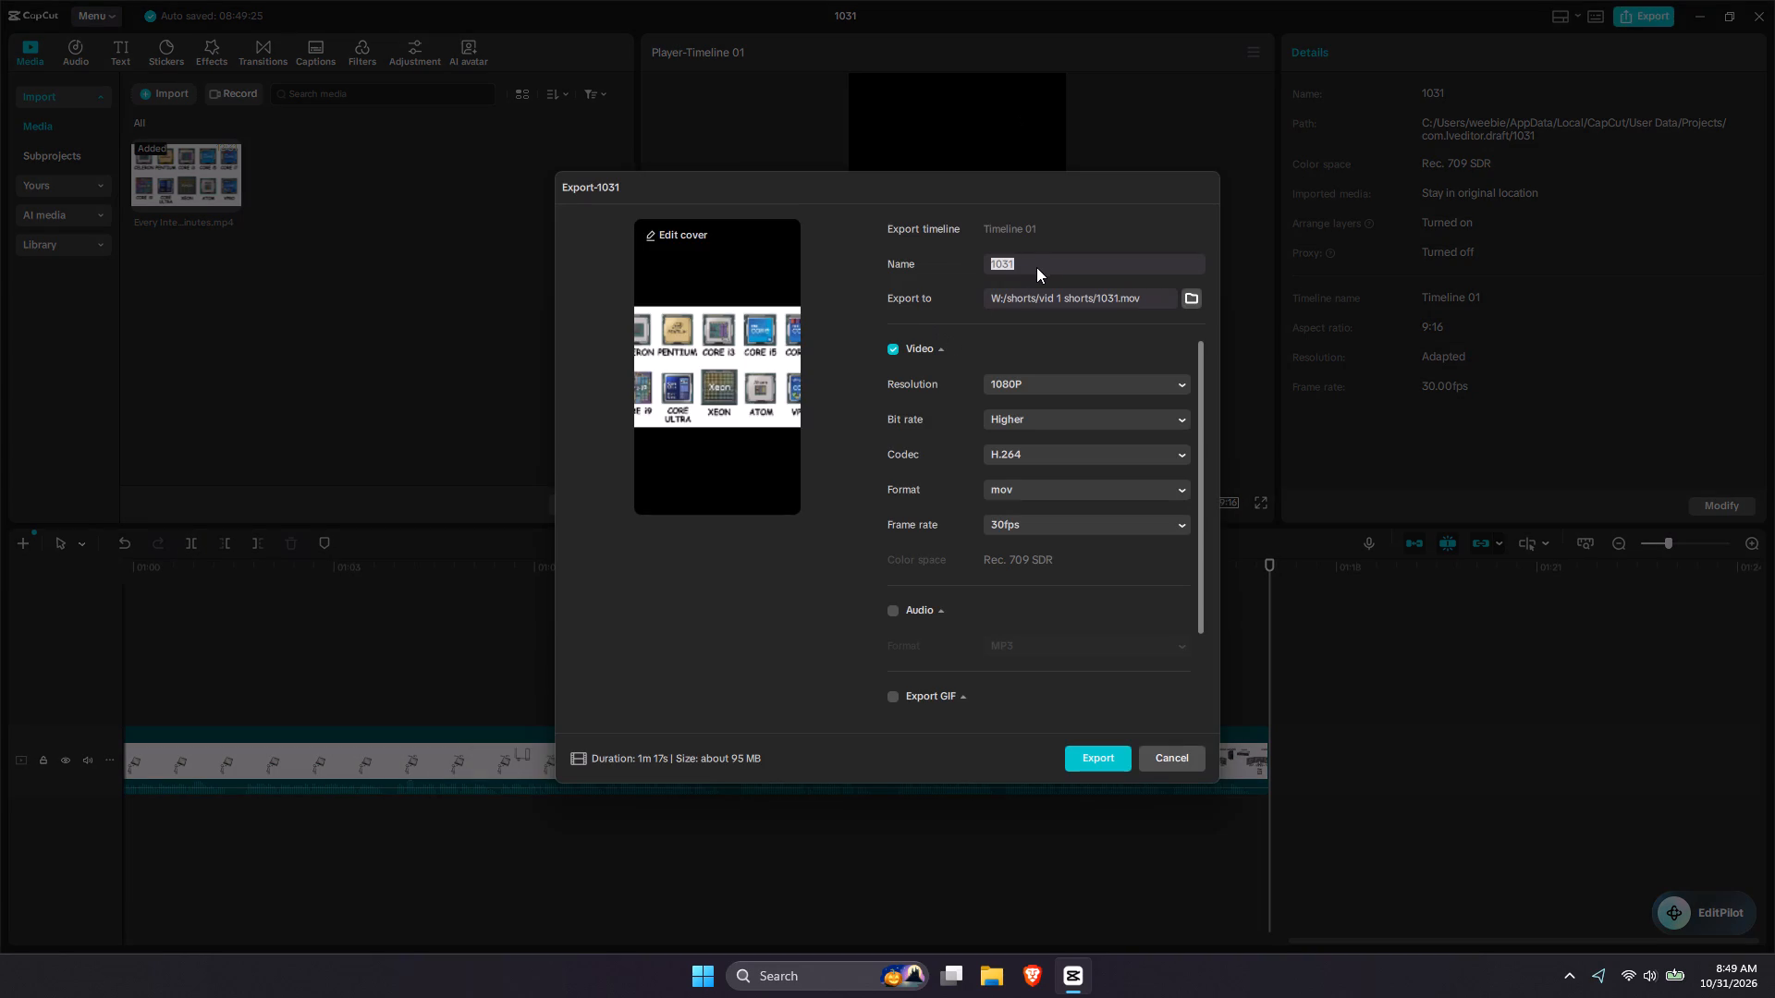
{"action": "type", "text": "xeon"}
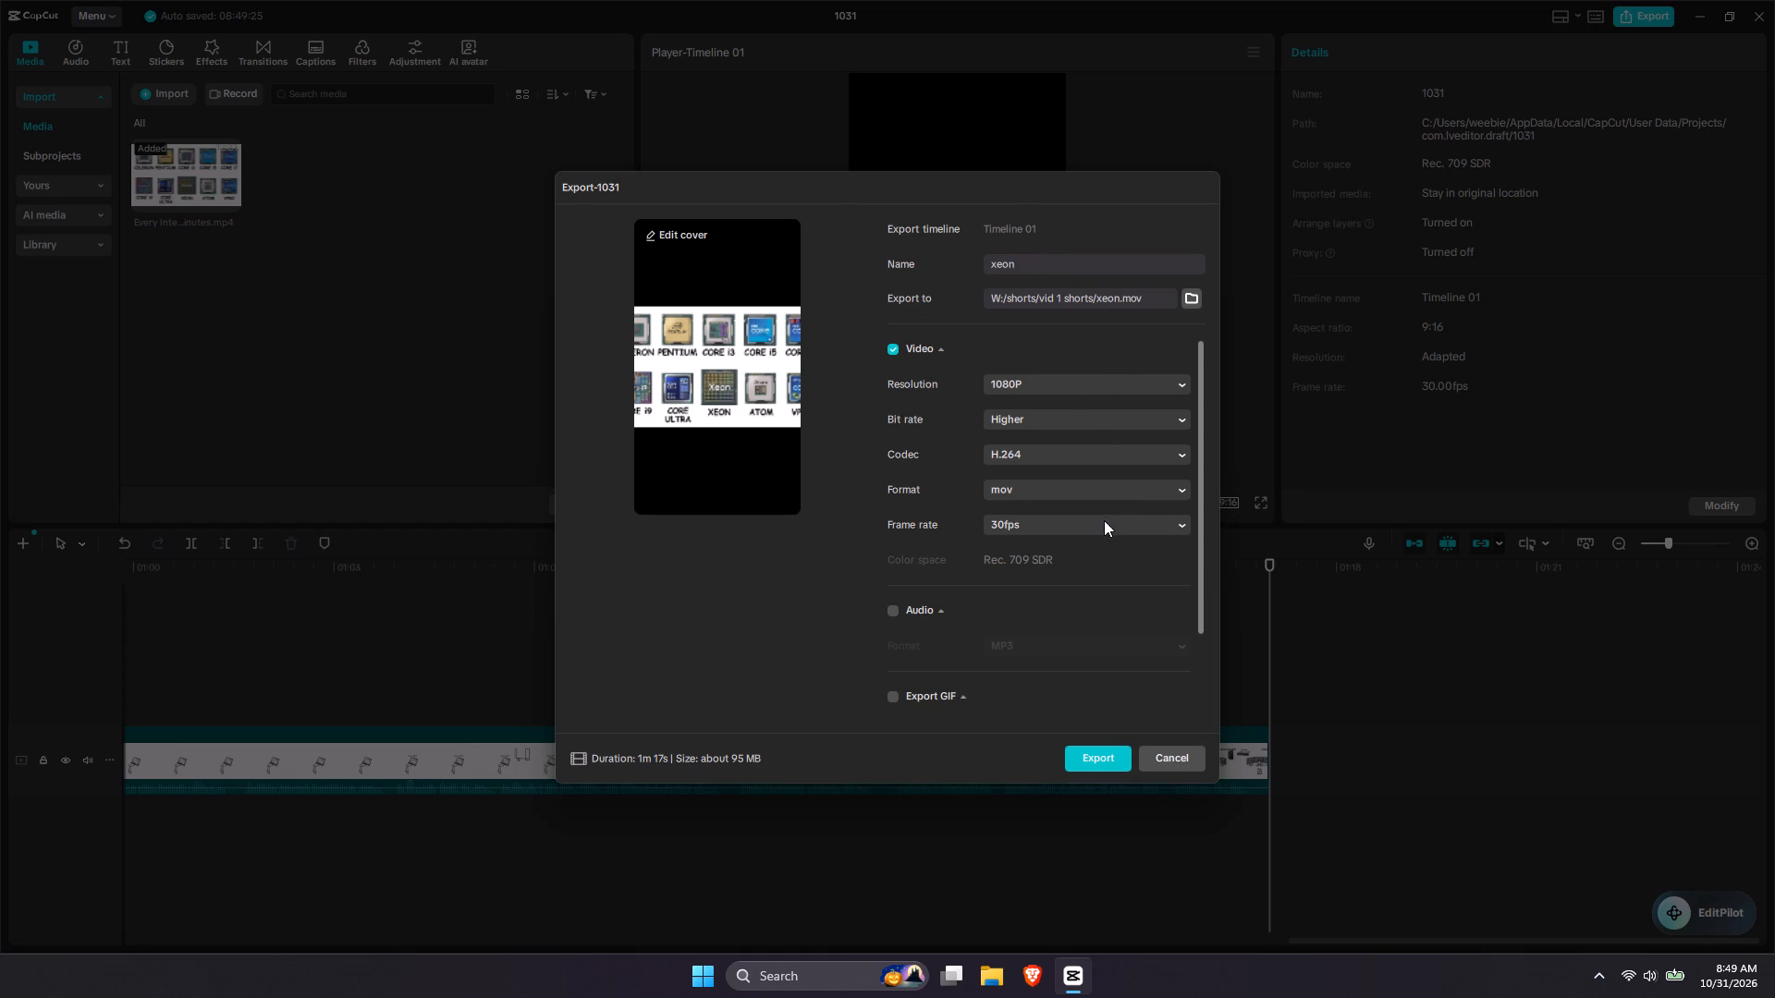
{"action": "left_click", "coordinate": [1103, 520]}
{"action": "left_click", "coordinate": [1066, 743]}
{"action": "left_click", "coordinate": [1094, 767]}
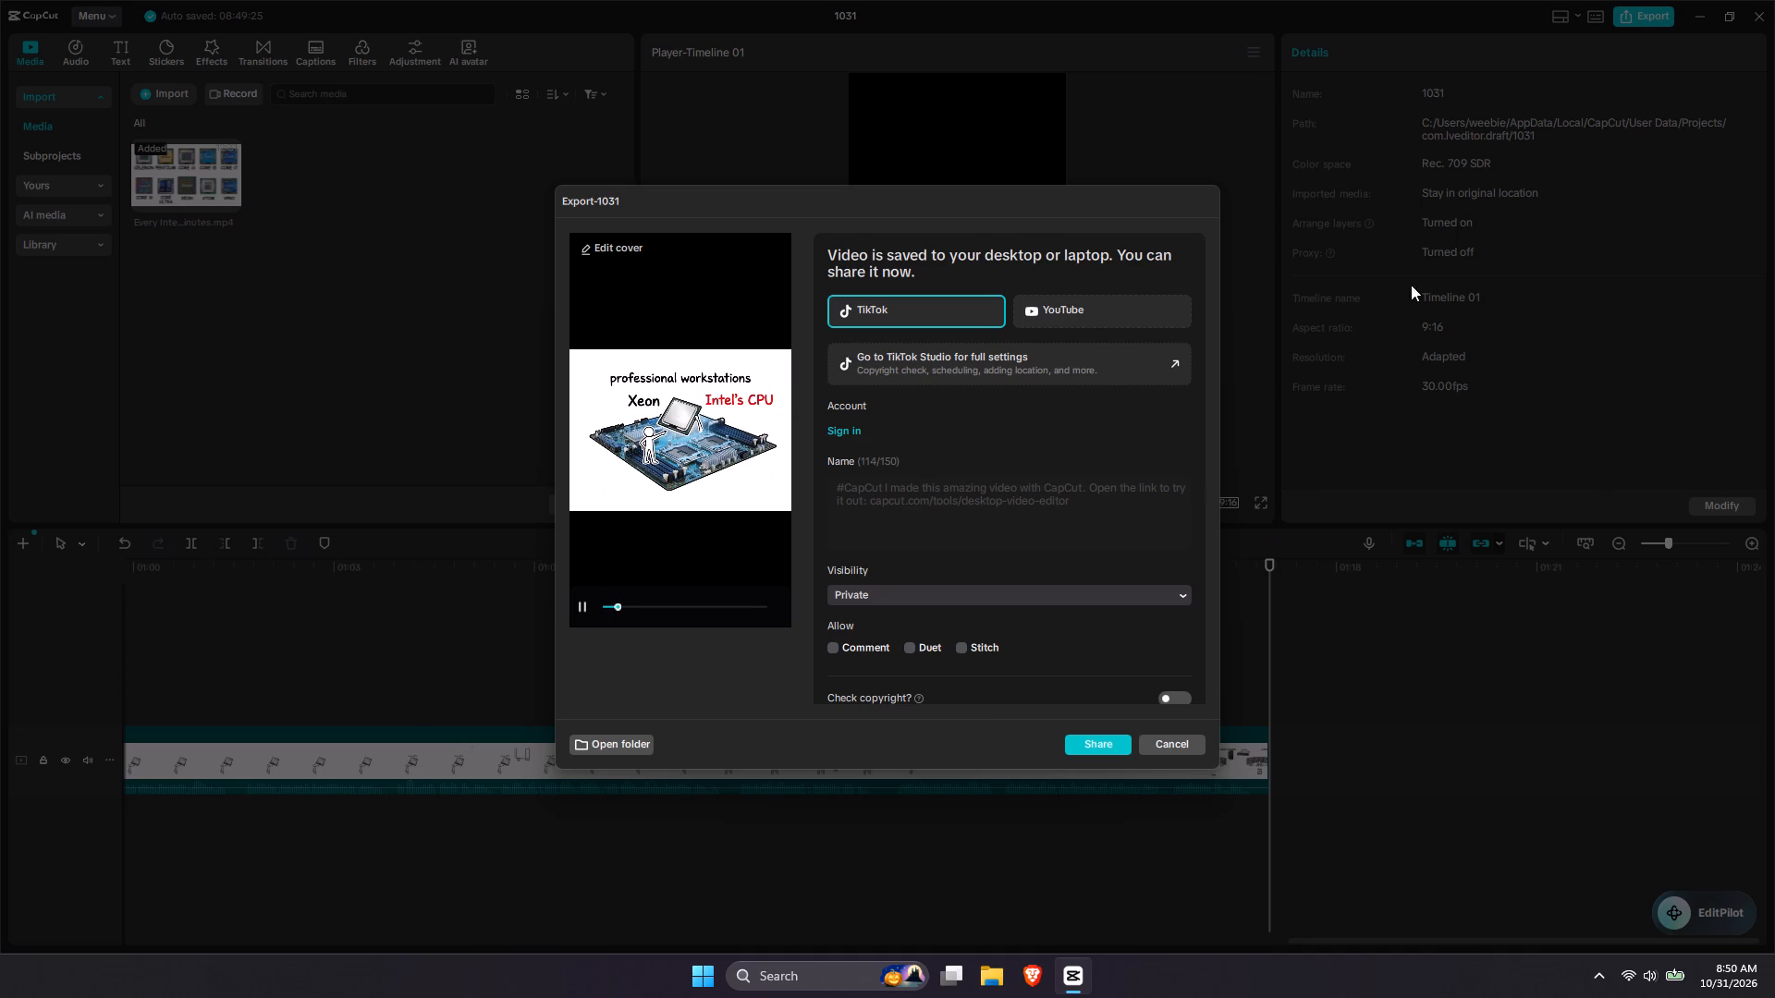
{"action": "left_click", "coordinate": [1176, 742]}
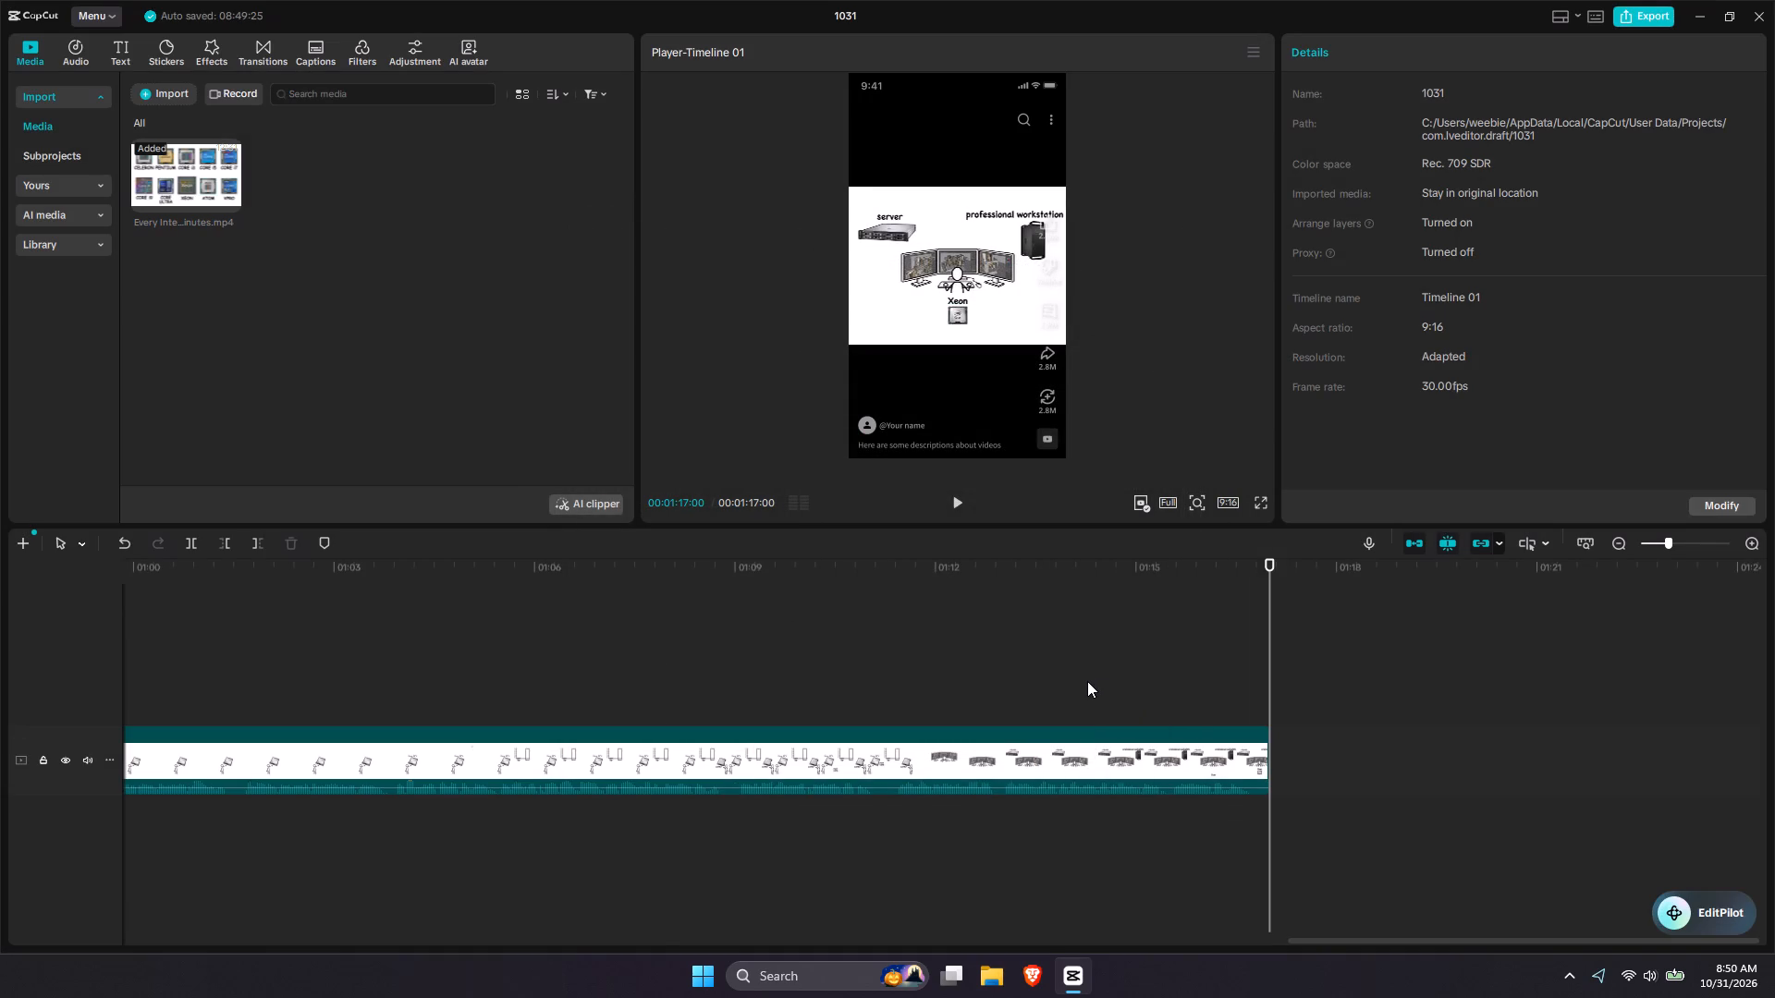
Undo the deletion of the remaining footage, and delete the already exported Xeon clip before it.
{"action": "key", "text": "ctrl+z"}
{"action": "left_click", "coordinate": [1014, 750]}
{"action": "key", "text": "Delete"}
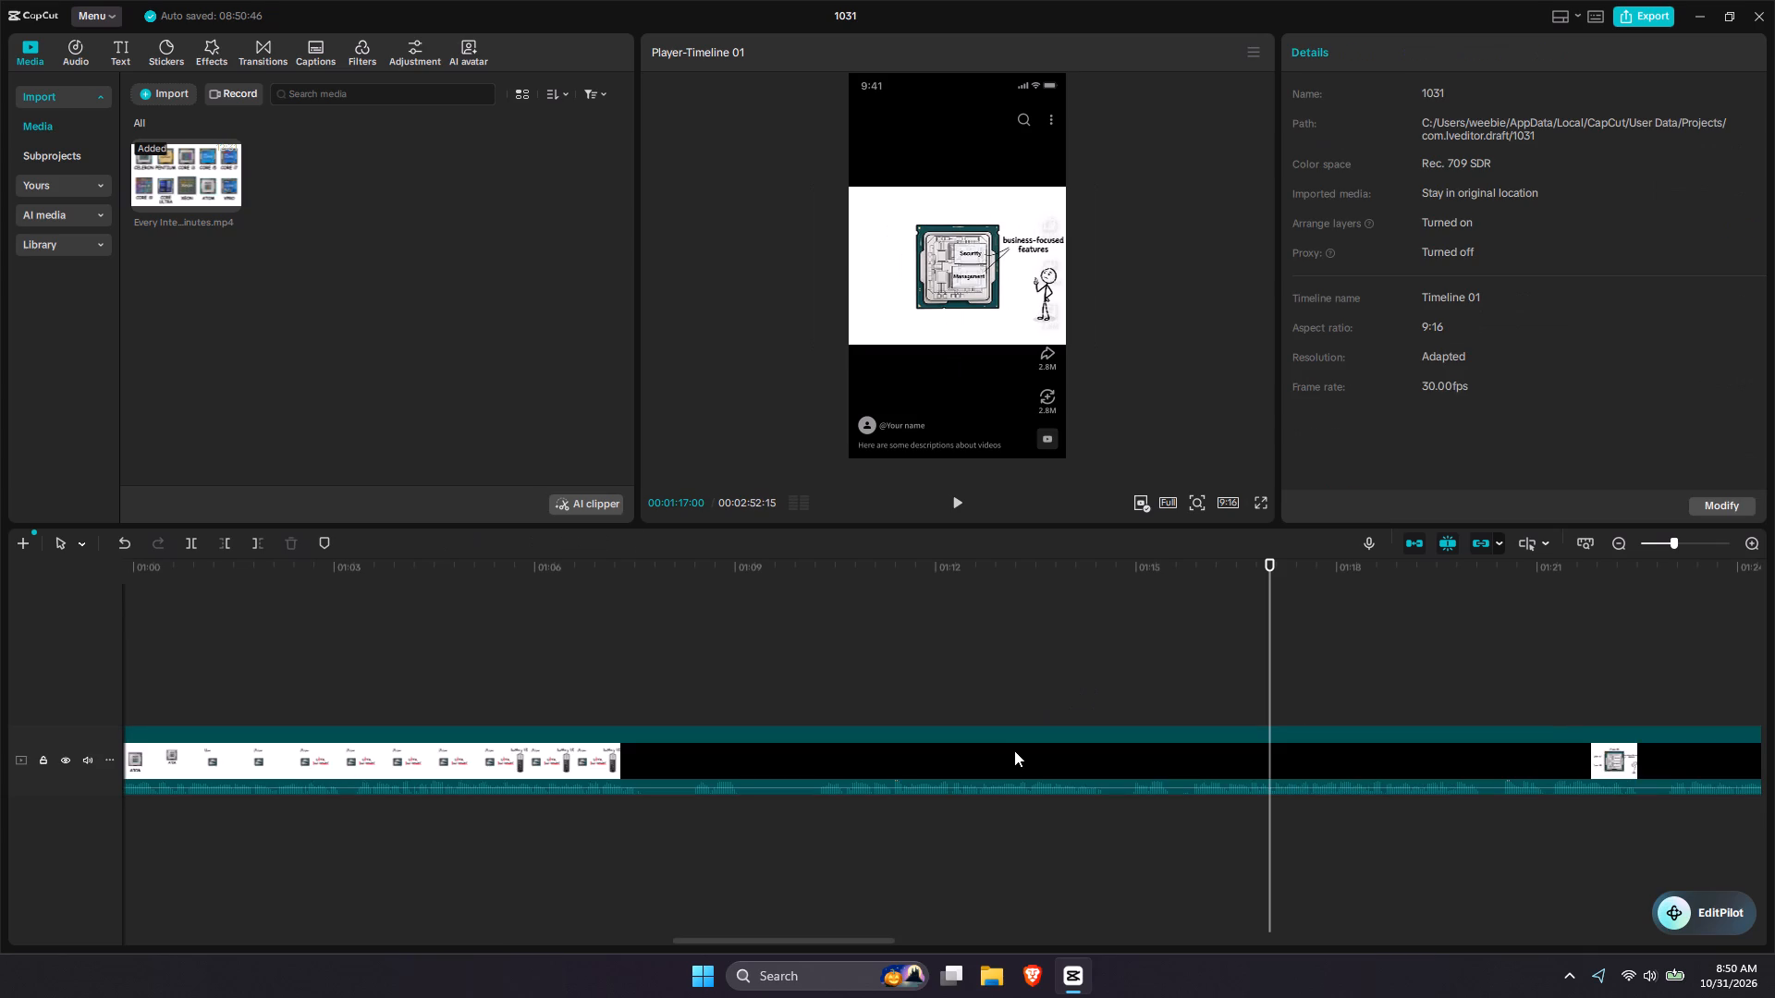
Play the Atom section from its start and position the playhead at 00:01:08:08, on the last frame before the CPU overview appears.
{"action": "key", "text": "space"}
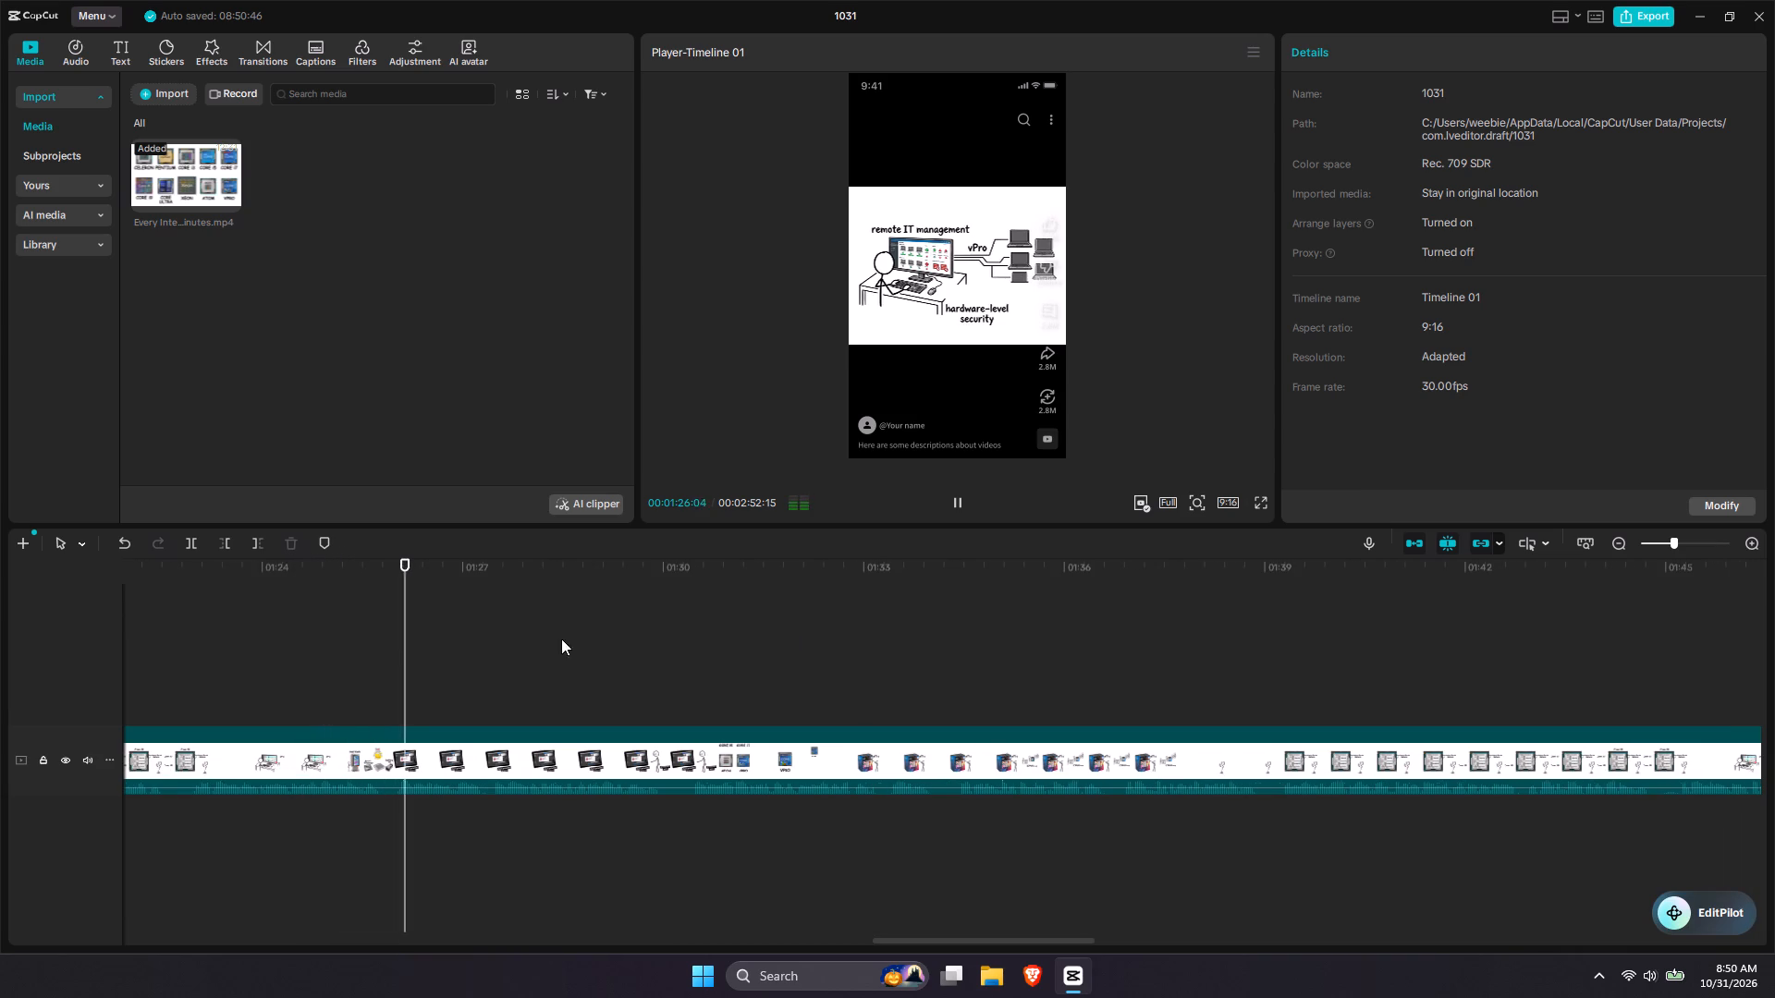
{"action": "left_click_drag", "start_coordinate": [454, 577], "coordinate": [0, 472]}
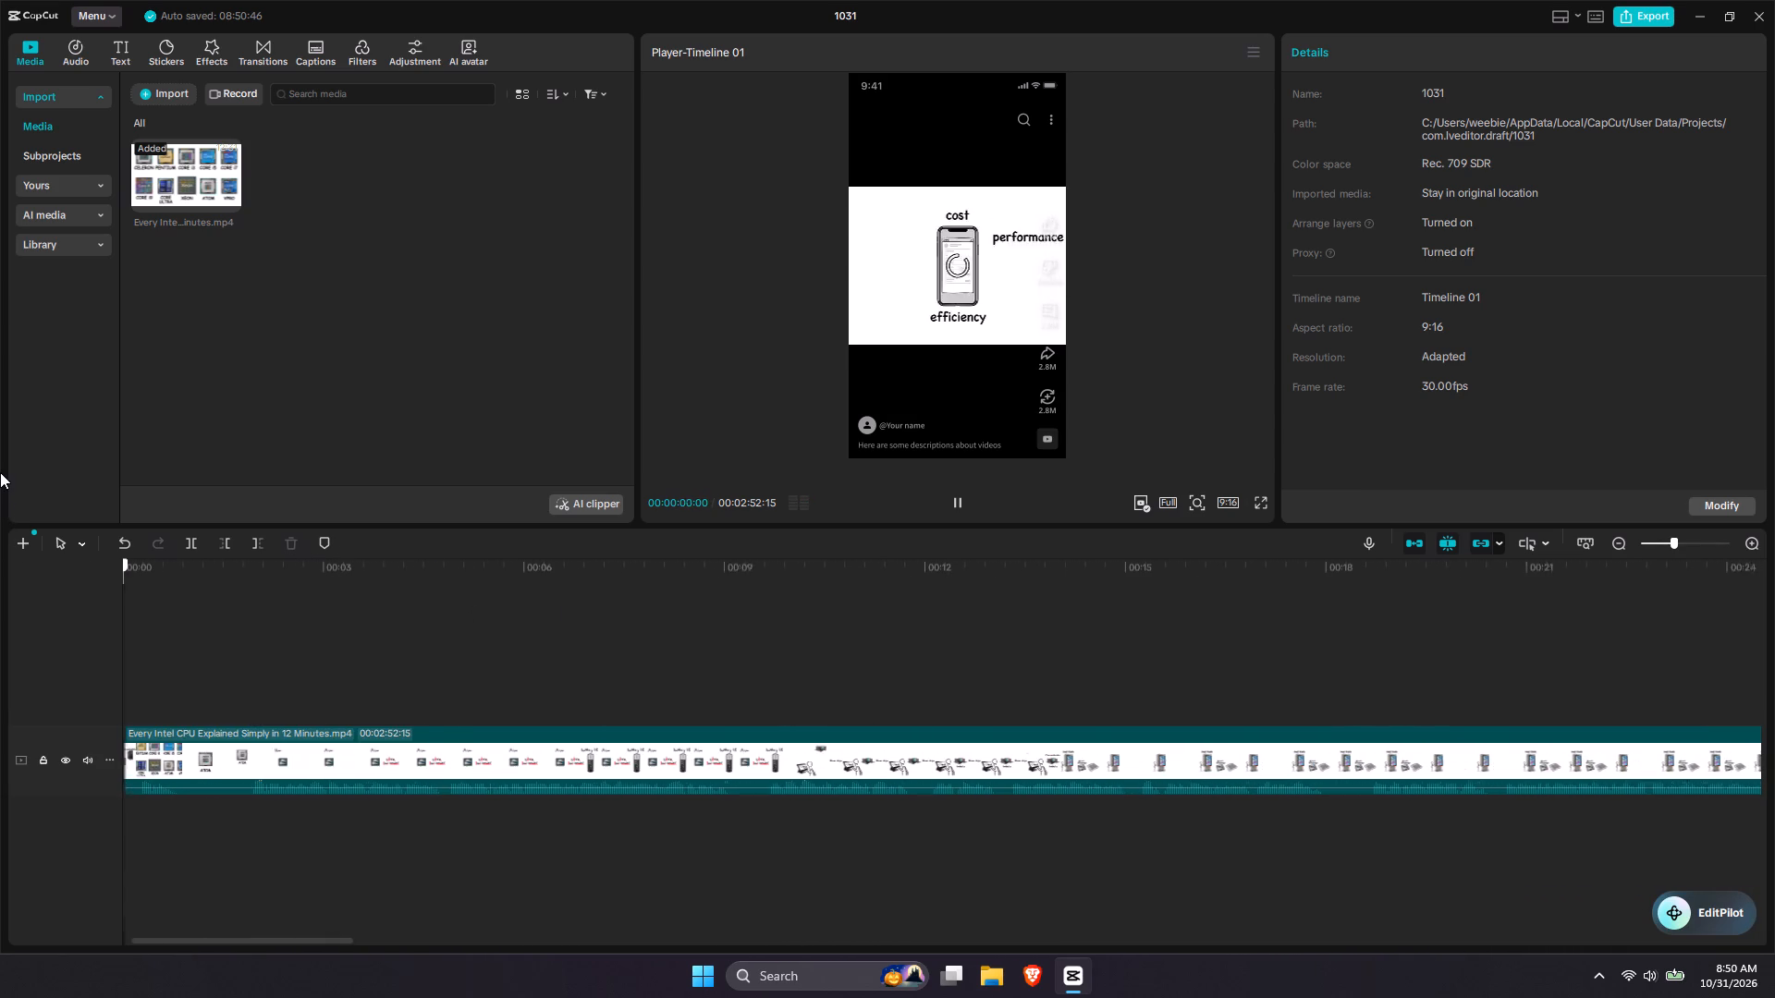
{"action": "left_click_drag", "start_coordinate": [0, 472], "coordinate": [0, 454]}
{"action": "key", "text": "space"}
{"action": "key", "text": "space"}
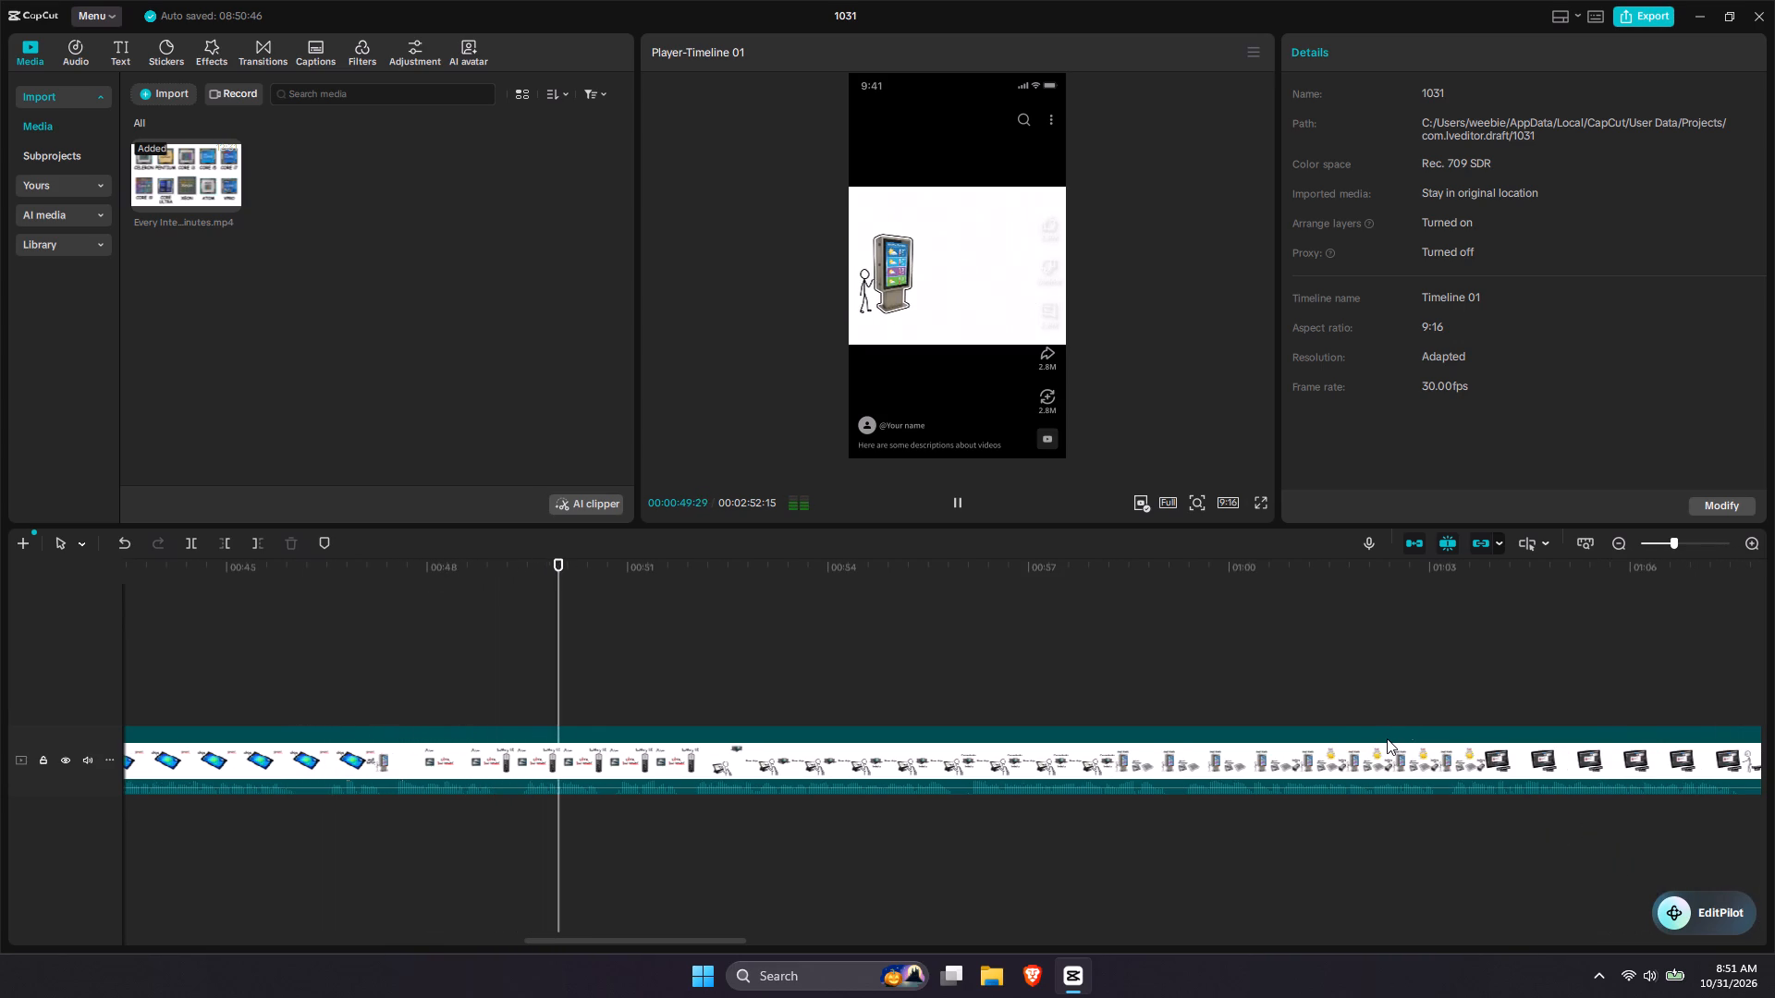
{"action": "left_click", "coordinate": [1374, 560]}
{"action": "key", "text": "space"}
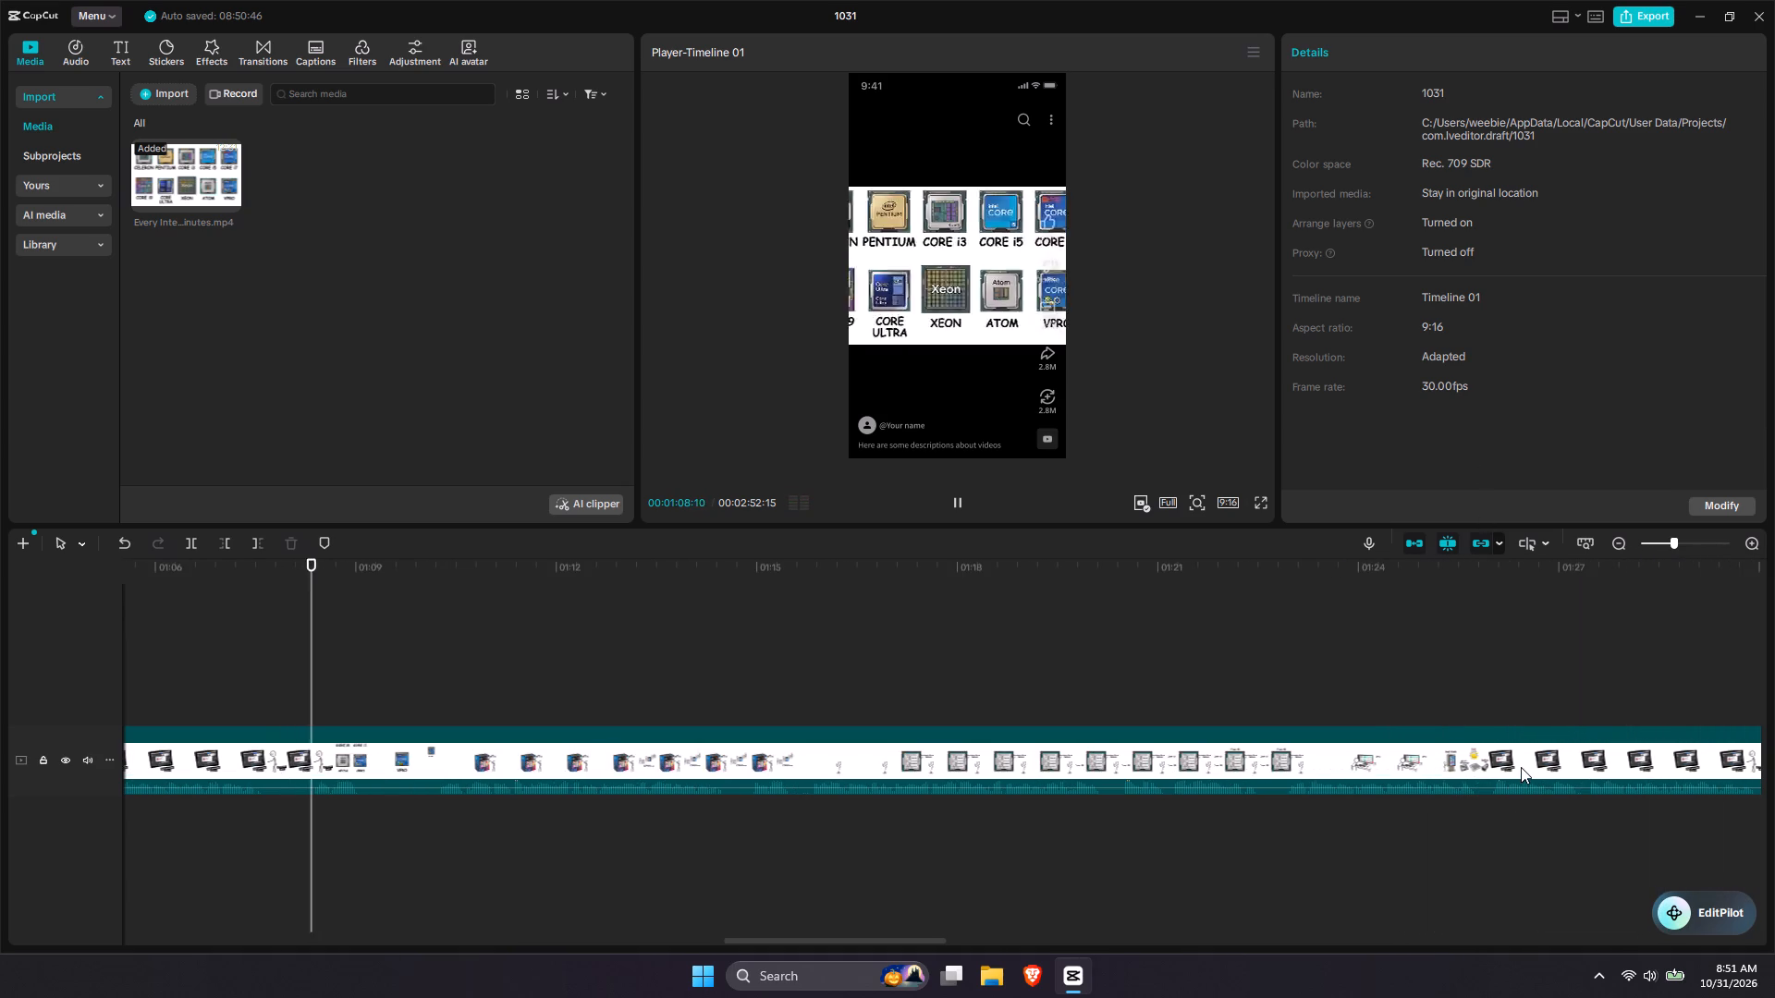
{"action": "key", "text": "space"}
{"action": "key", "text": "Left"}
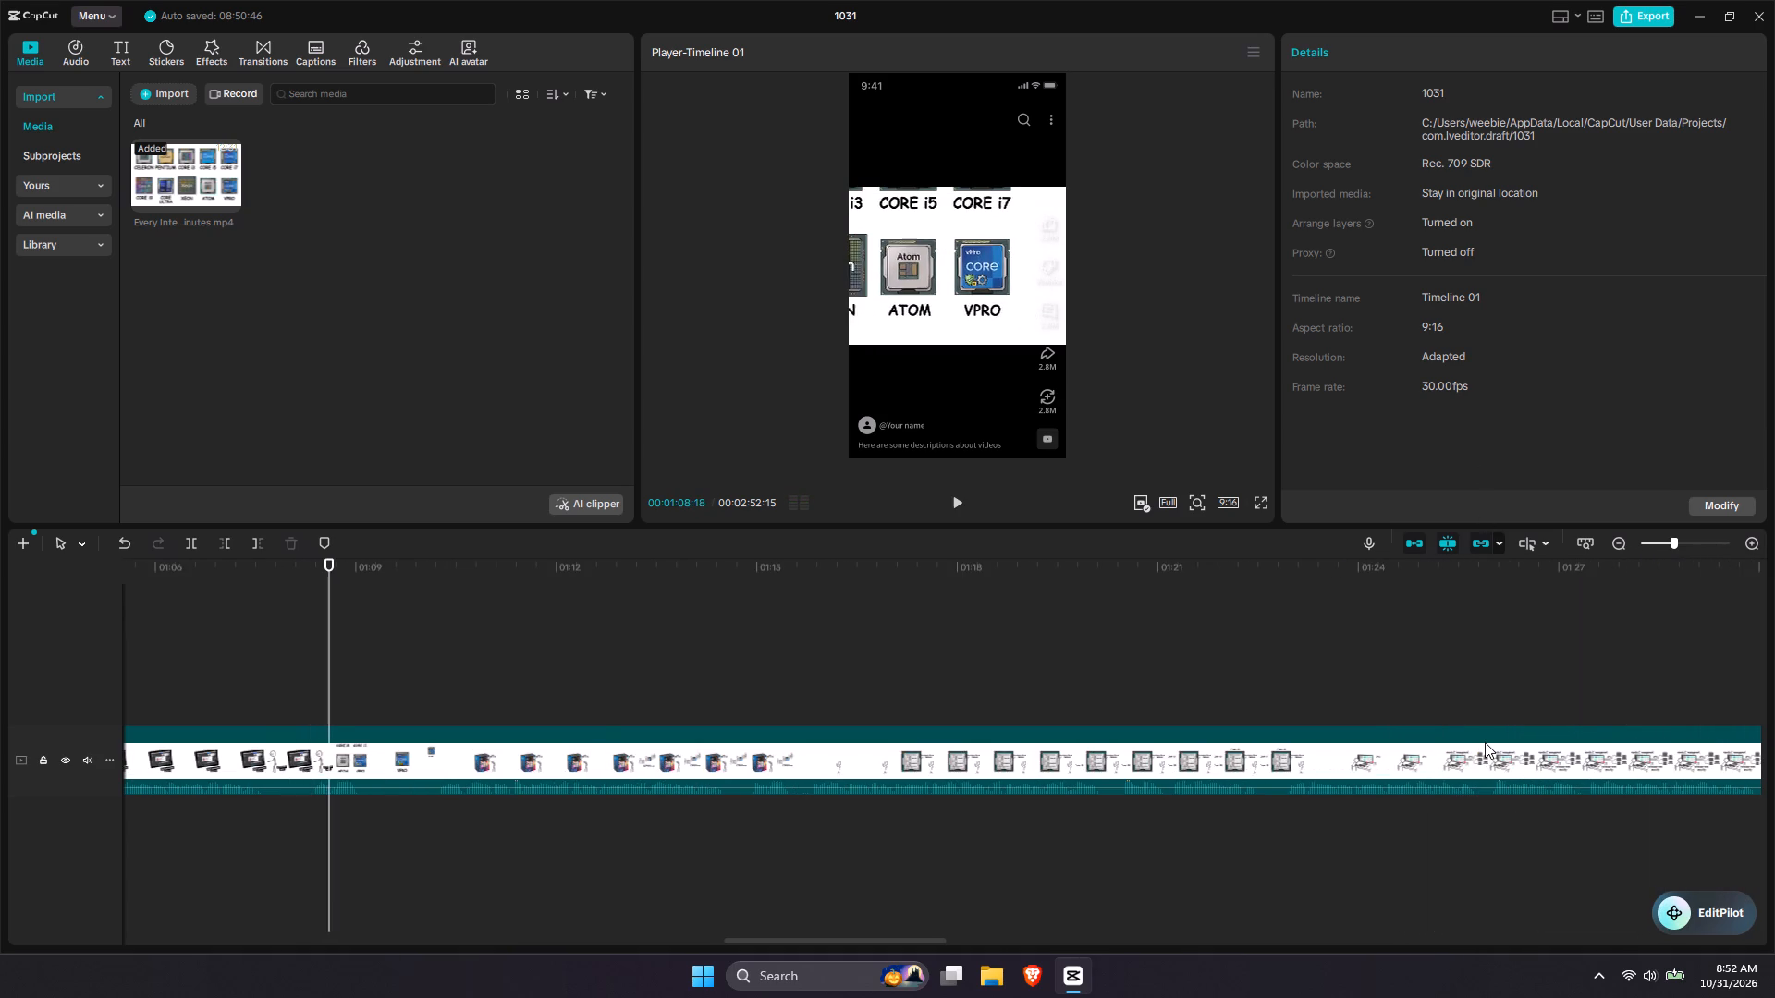
{"action": "key", "text": "Left"}
{"action": "key", "text": "Left"}
{"action": "key", "text": "Left"}
{"action": "key", "text": "Left"}
{"action": "key", "text": "Left"}
{"action": "key", "text": "Left"}
{"action": "key", "text": "Left"}
{"action": "key", "text": "Left"}
{"action": "key", "text": "Left"}
{"action": "key", "text": "Left"}
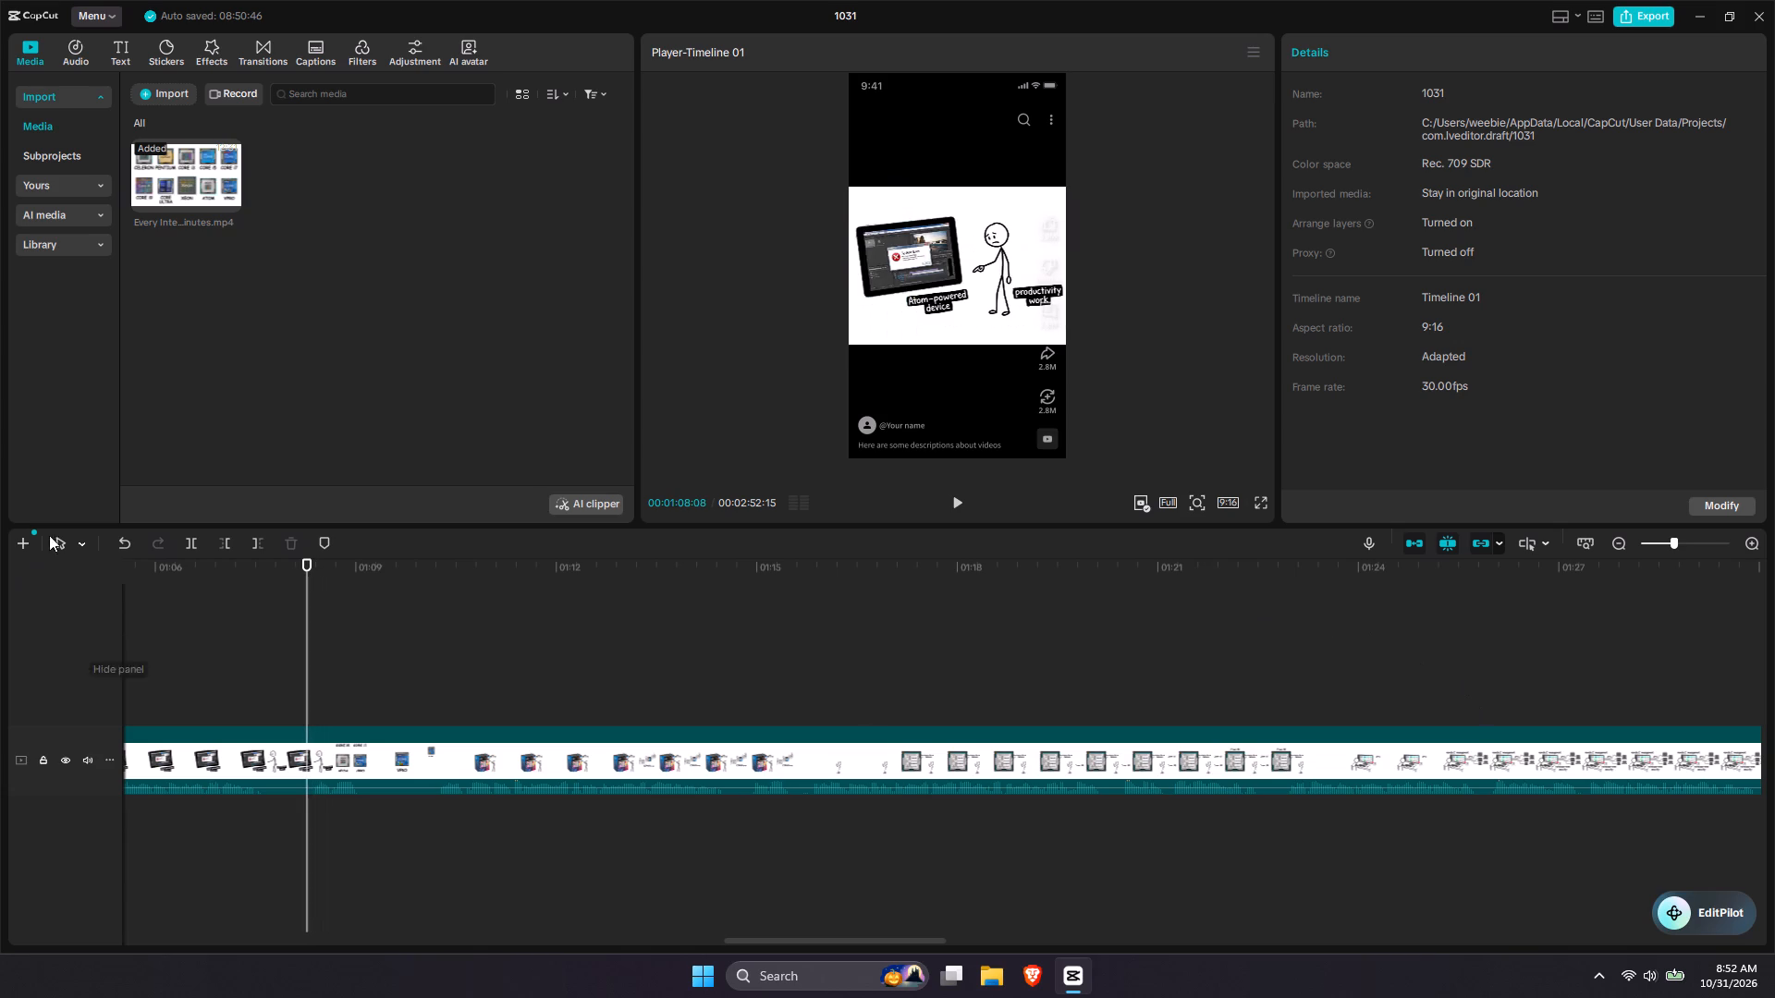
Split the footage at 00:01:08:08, at the end of the Atom section, and delete everything after the split.
{"action": "left_click", "coordinate": [184, 542]}
{"action": "left_click", "coordinate": [420, 744]}
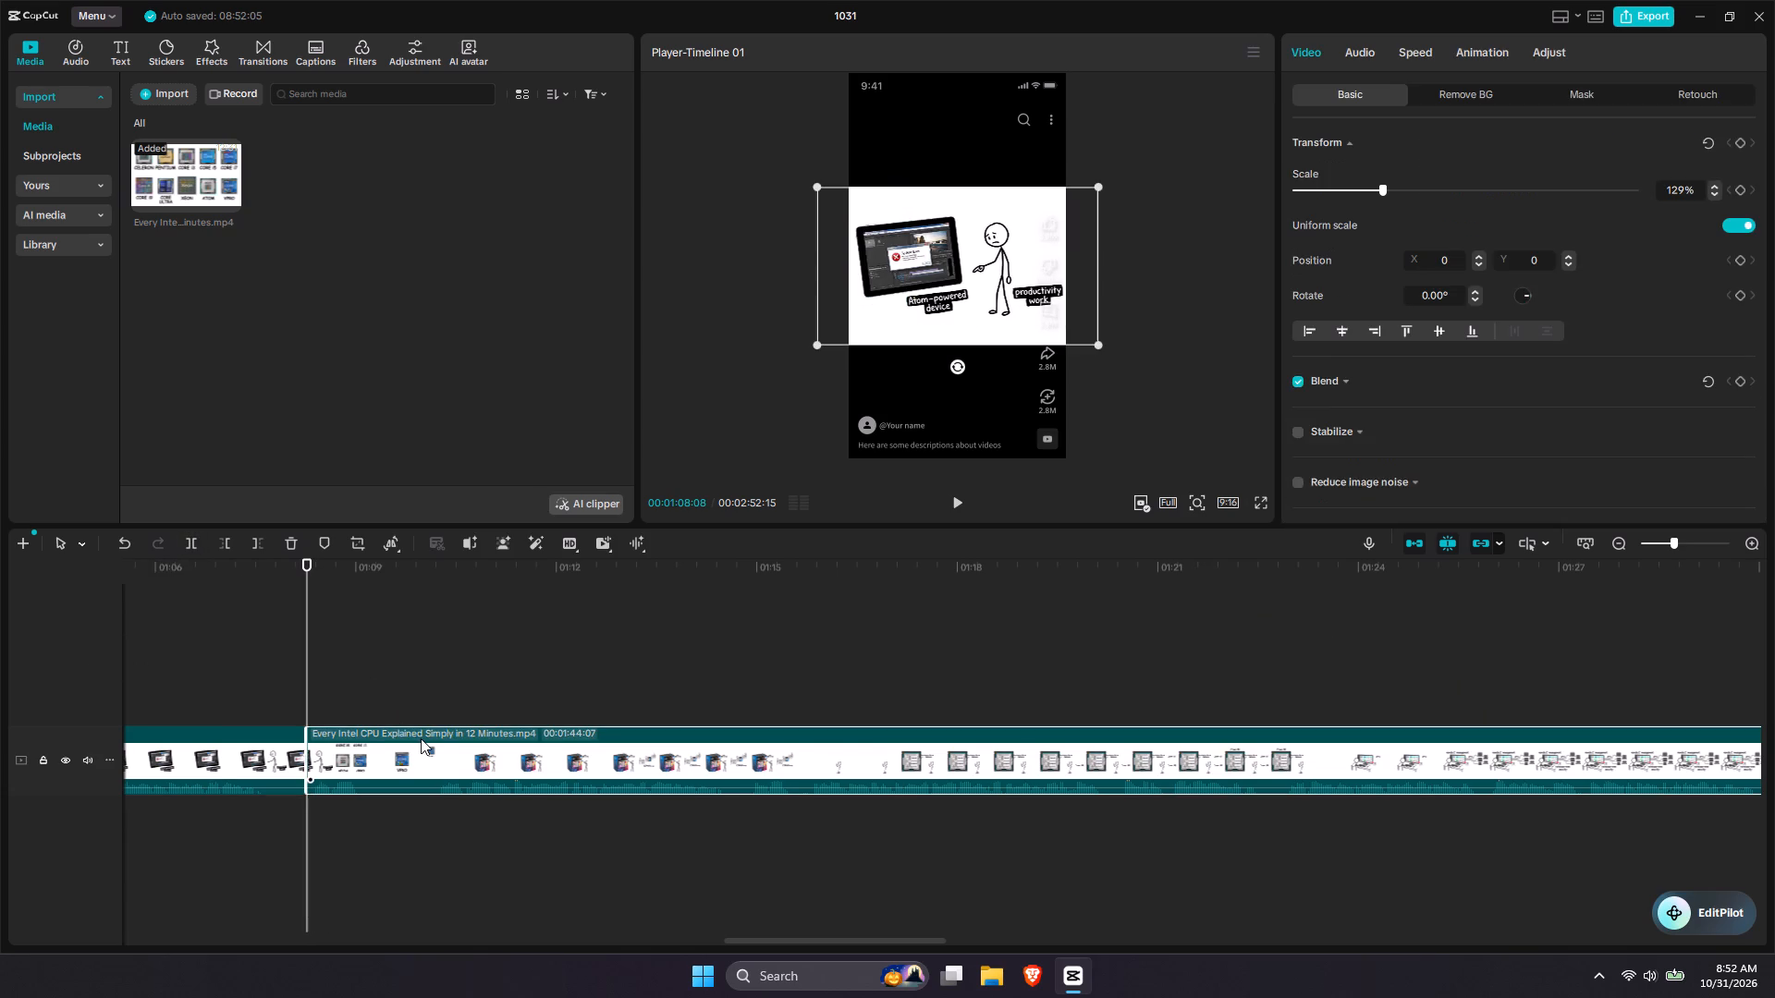
{"action": "key", "text": "Delete"}
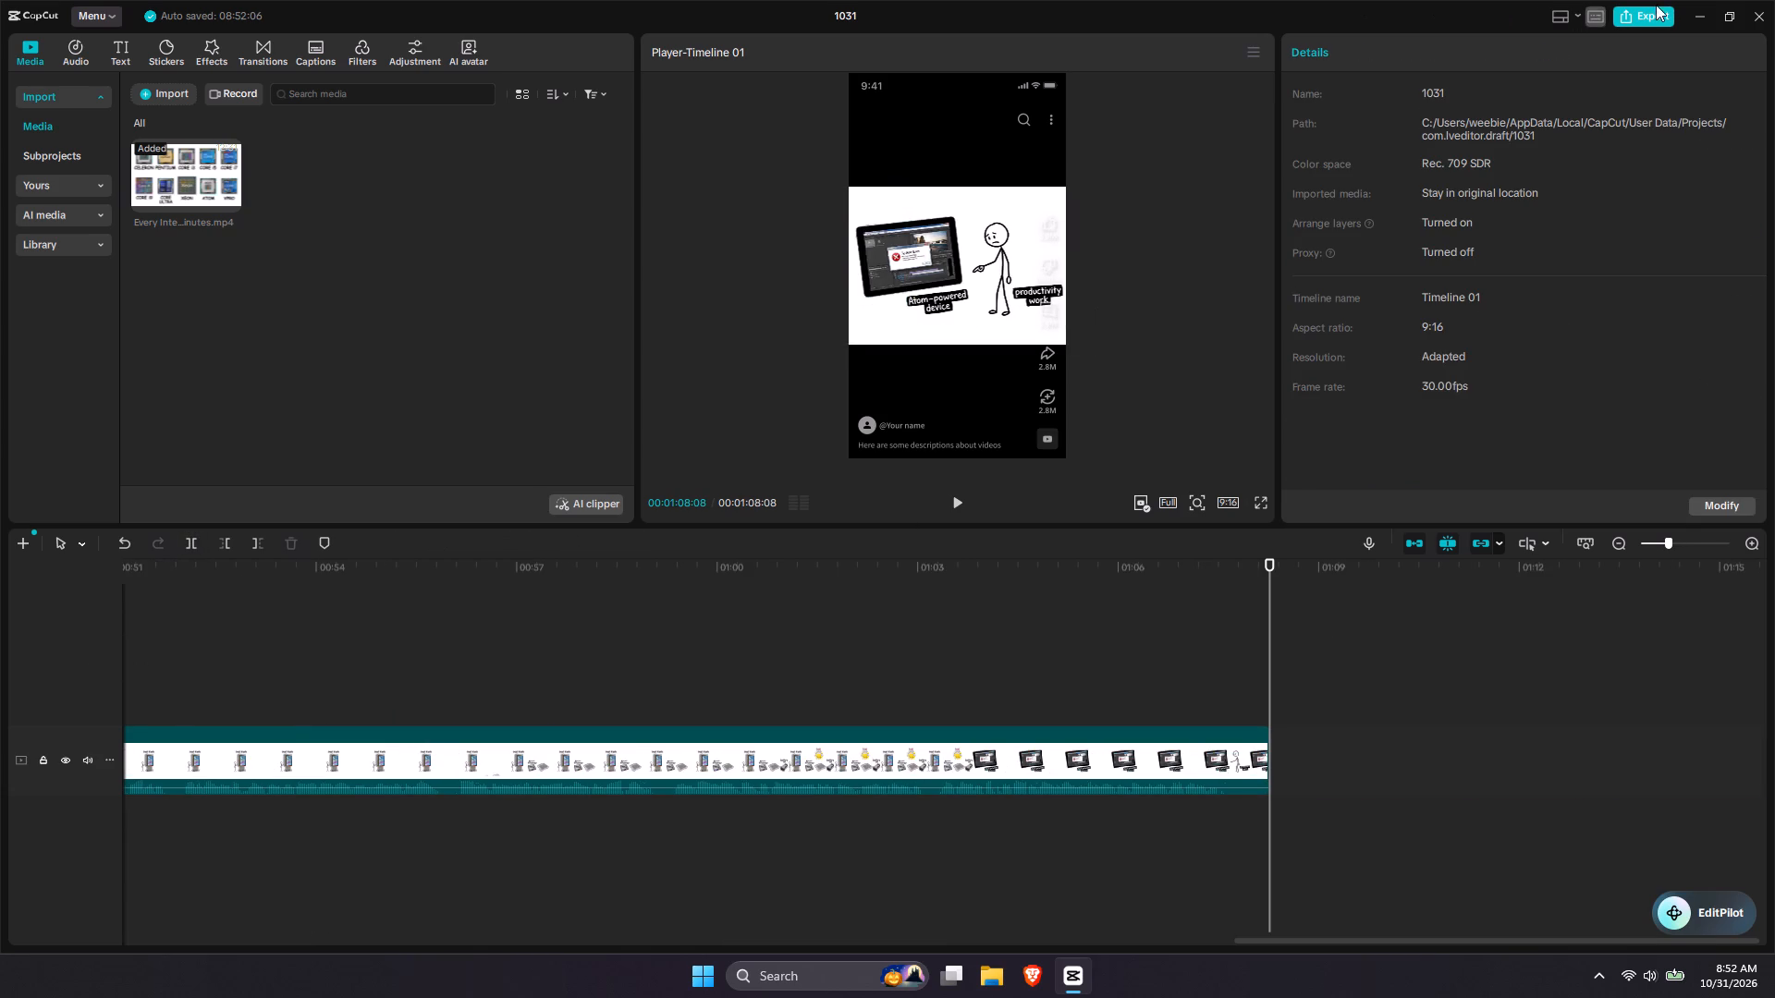
Export the Atom short under the name "atom" at a 60fps frame rate.
{"action": "left_click", "coordinate": [1650, 7]}
{"action": "double_click", "coordinate": [1059, 264]}
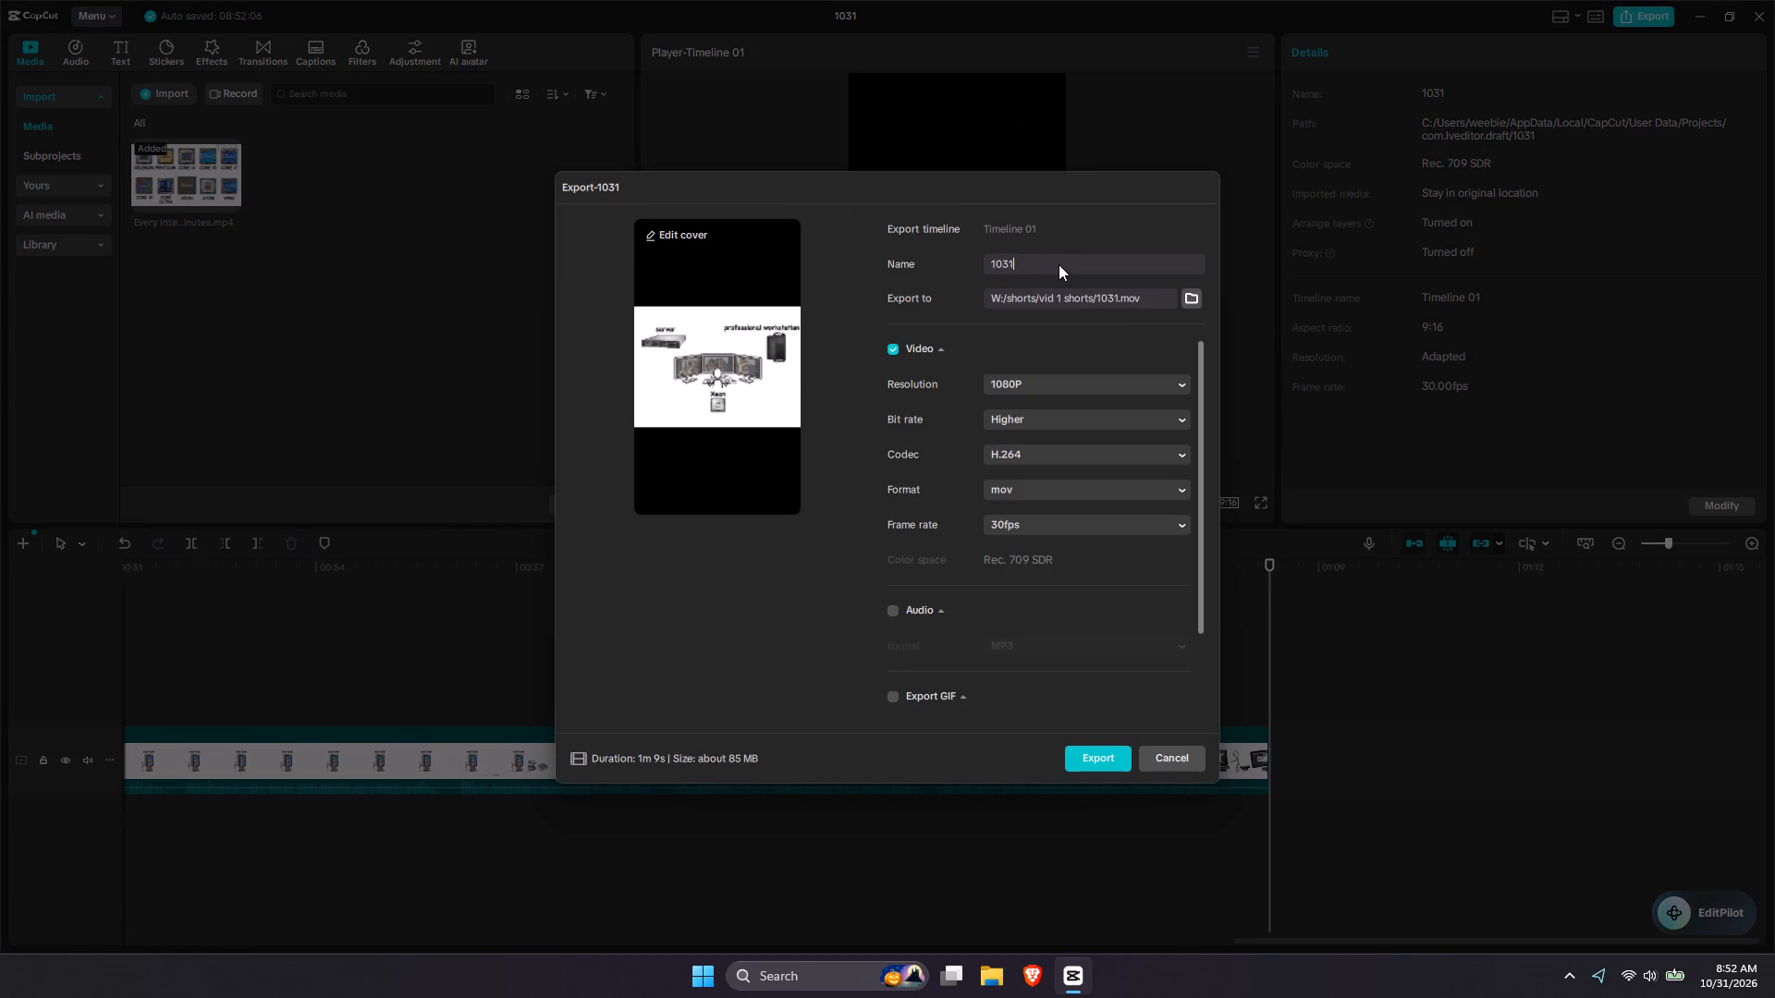
{"action": "type", "text": "aton"}
{"action": "key", "text": "BackSpace"}
{"action": "key", "text": "m"}
{"action": "left_click", "coordinate": [1123, 529]}
{"action": "scroll", "coordinate": [1083, 647], "scroll_direction": "down", "scroll_amount": 5}
{"action": "left_click", "coordinate": [1088, 728]}
{"action": "left_click", "coordinate": [1073, 531]}
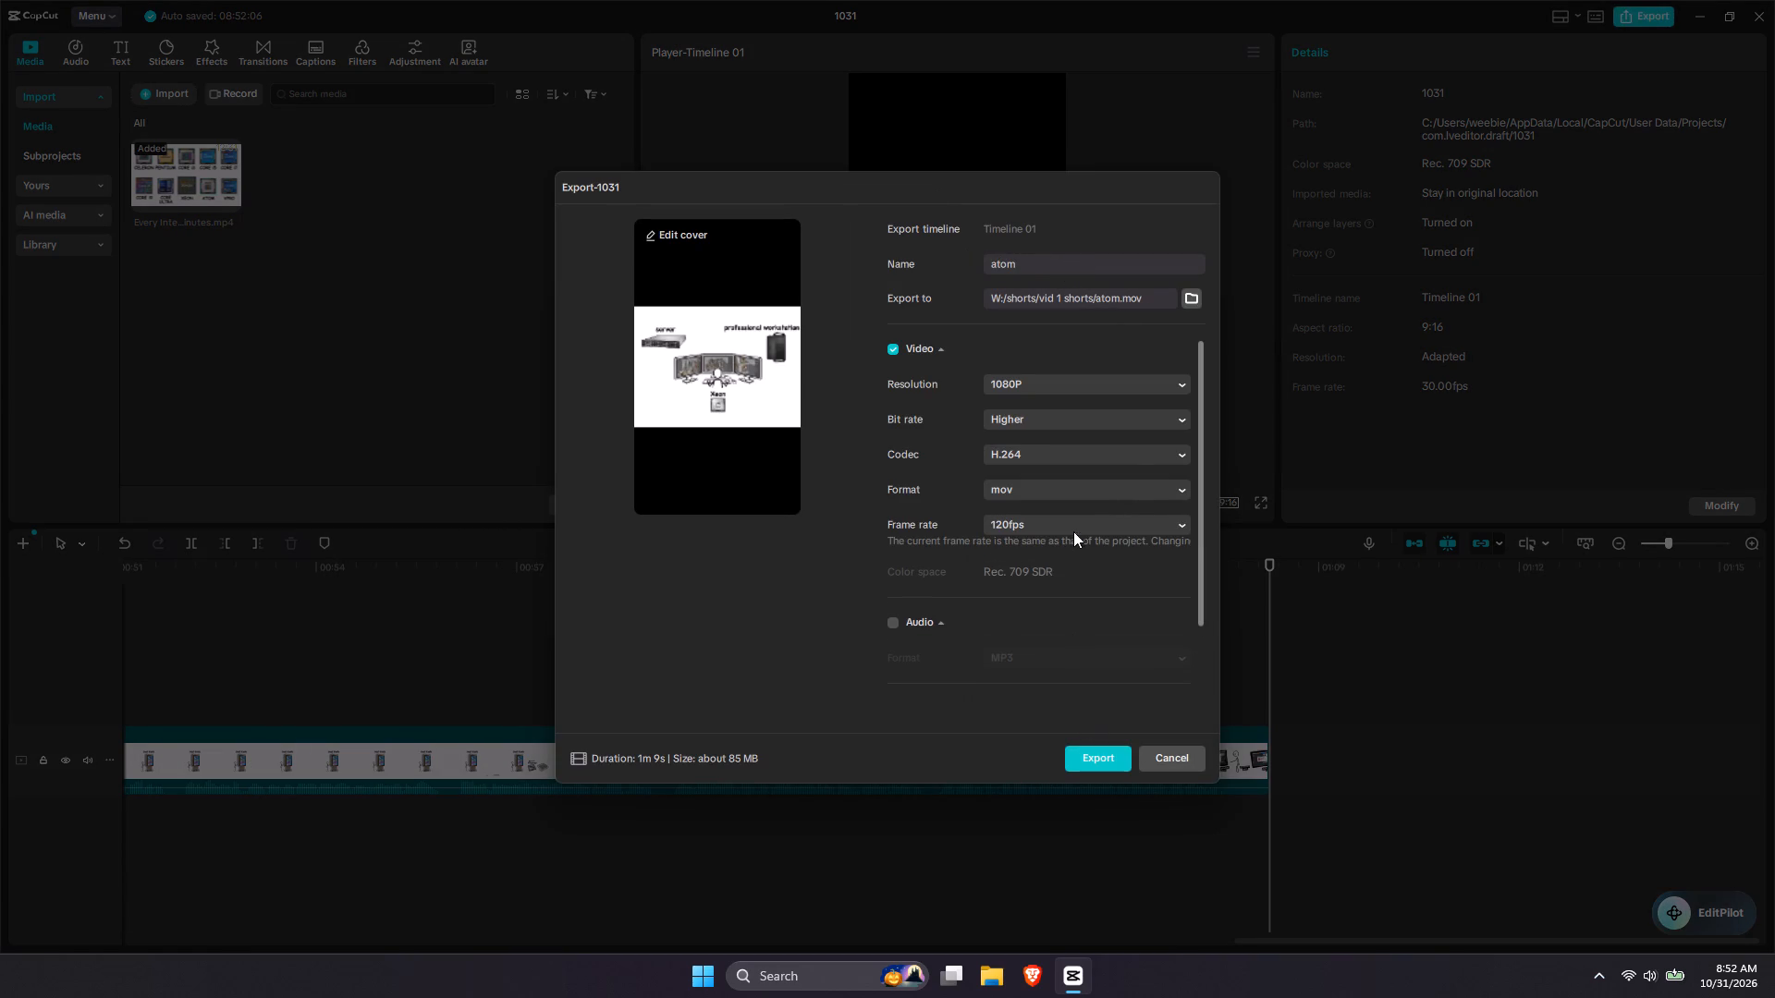
{"action": "left_click", "coordinate": [1060, 702]}
{"action": "left_click", "coordinate": [1103, 759]}
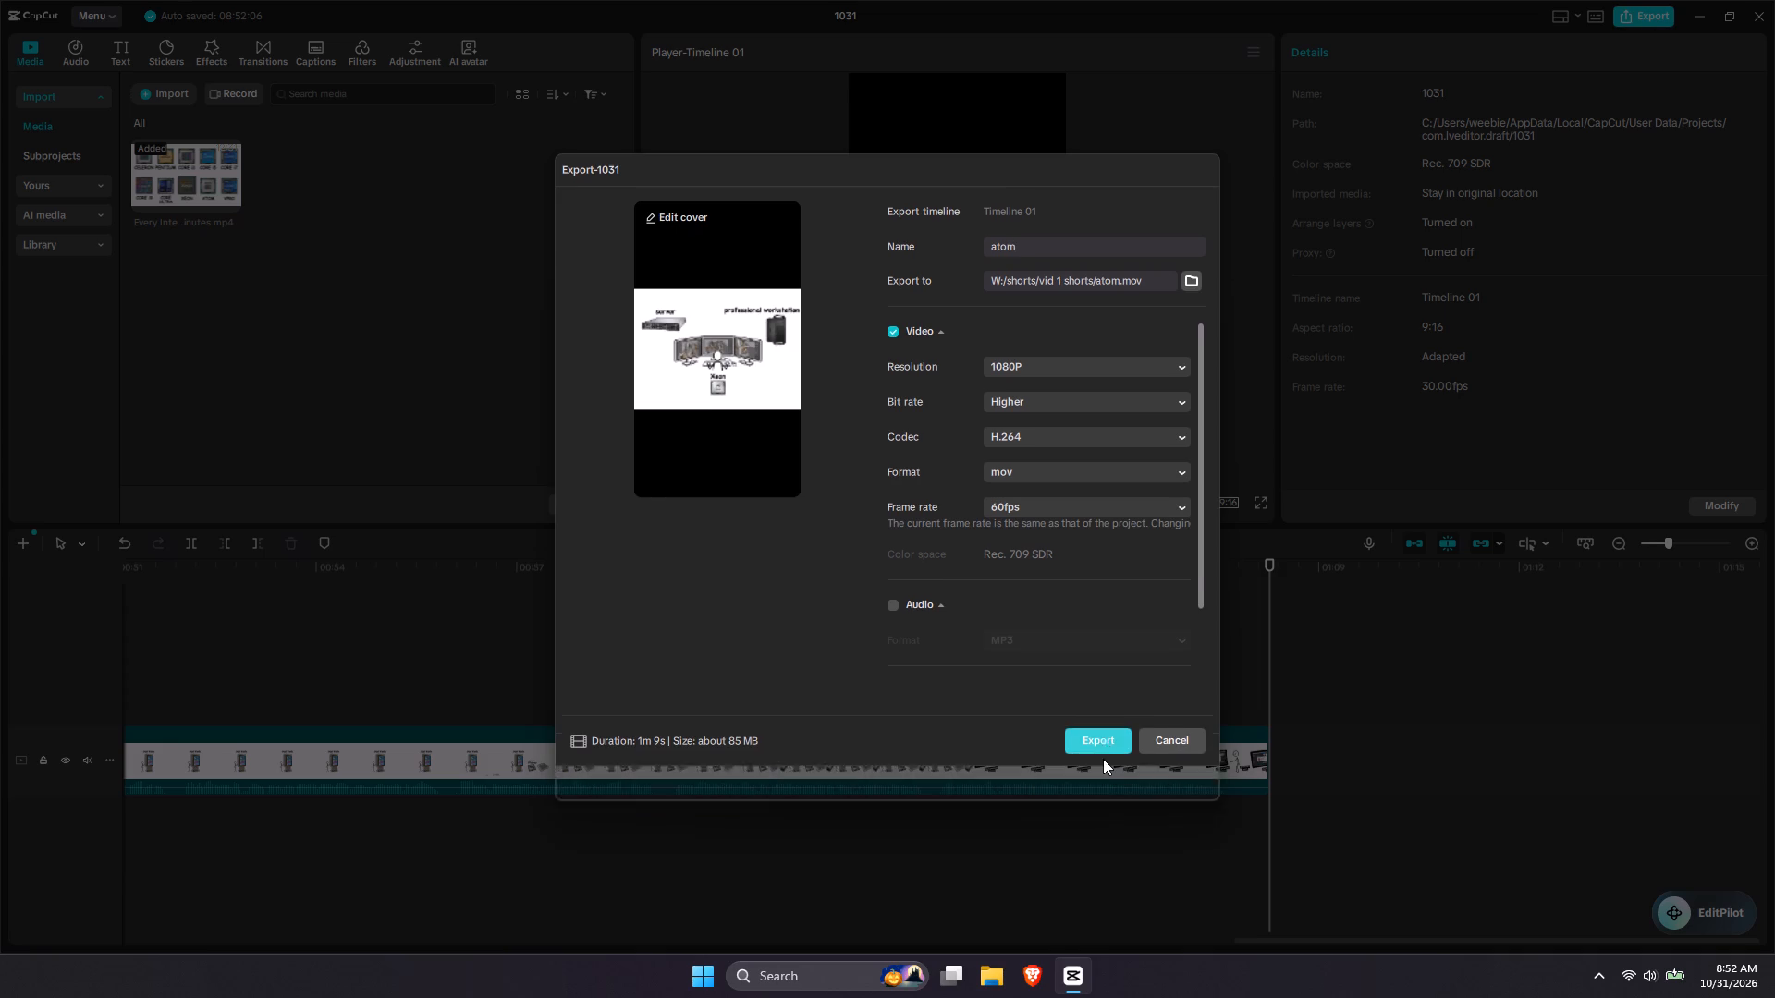
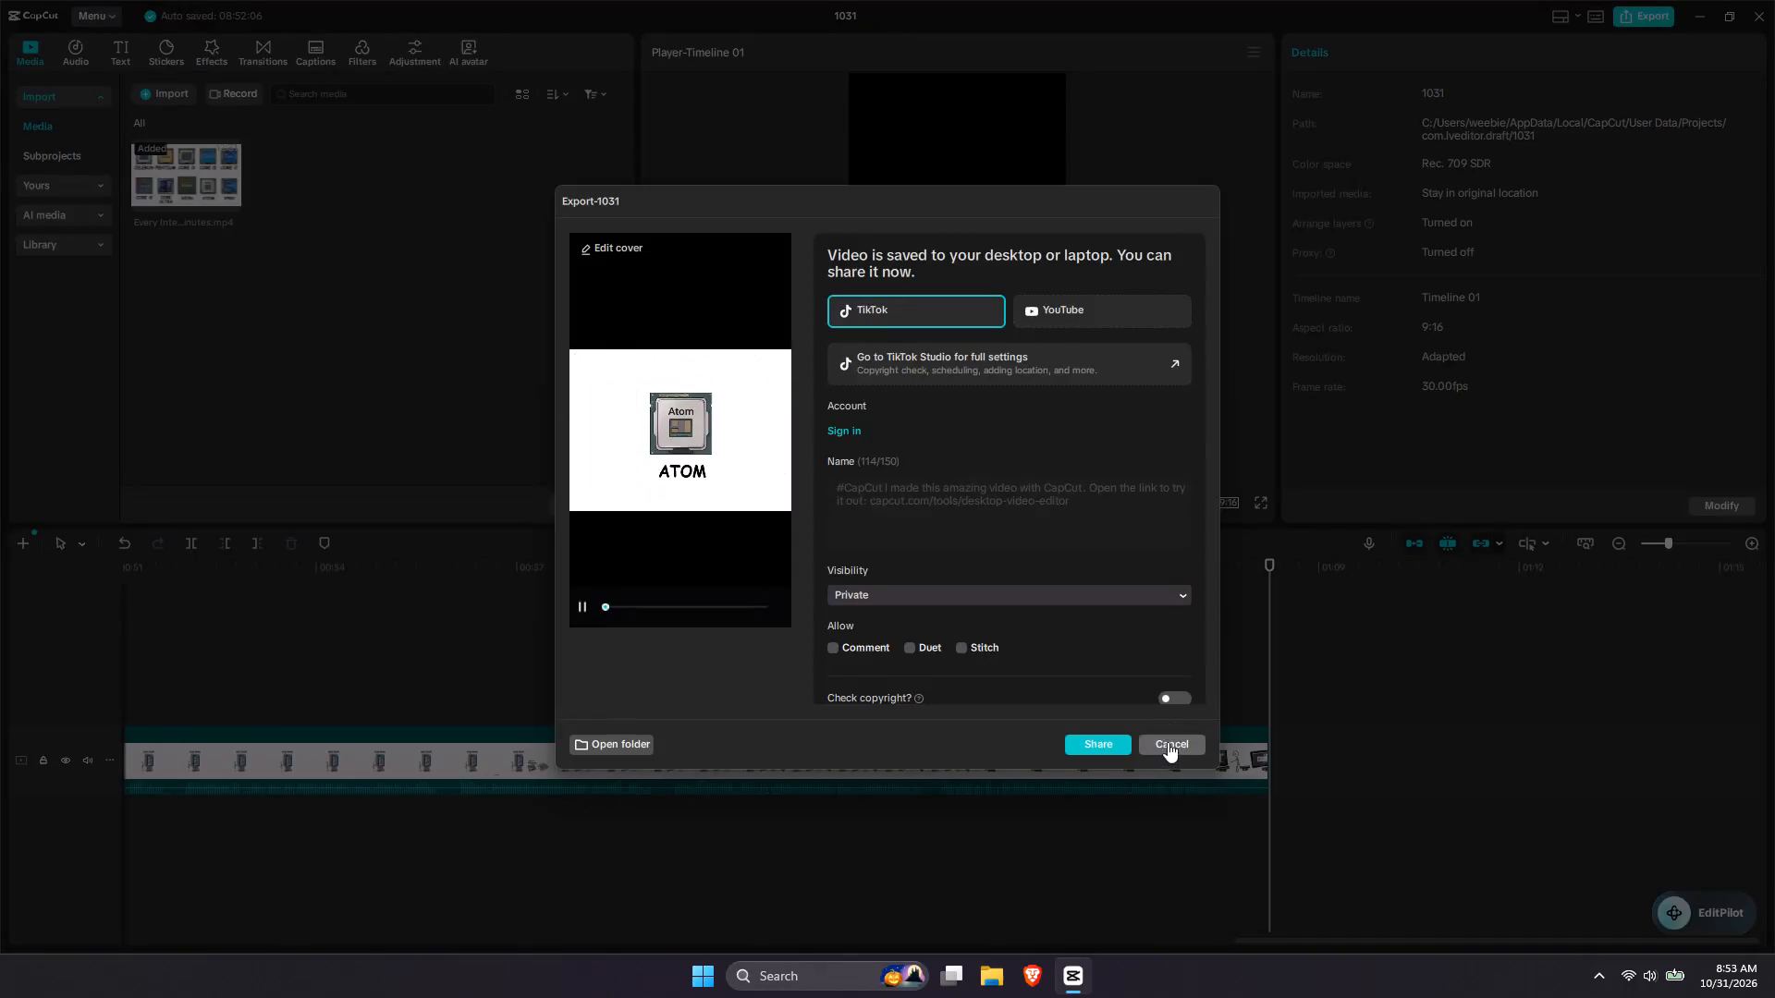
Close the finished Atom export, undo the deletion of the remaining footage, and delete the already exported Atom clip before it.
{"action": "left_click", "coordinate": [1169, 742]}
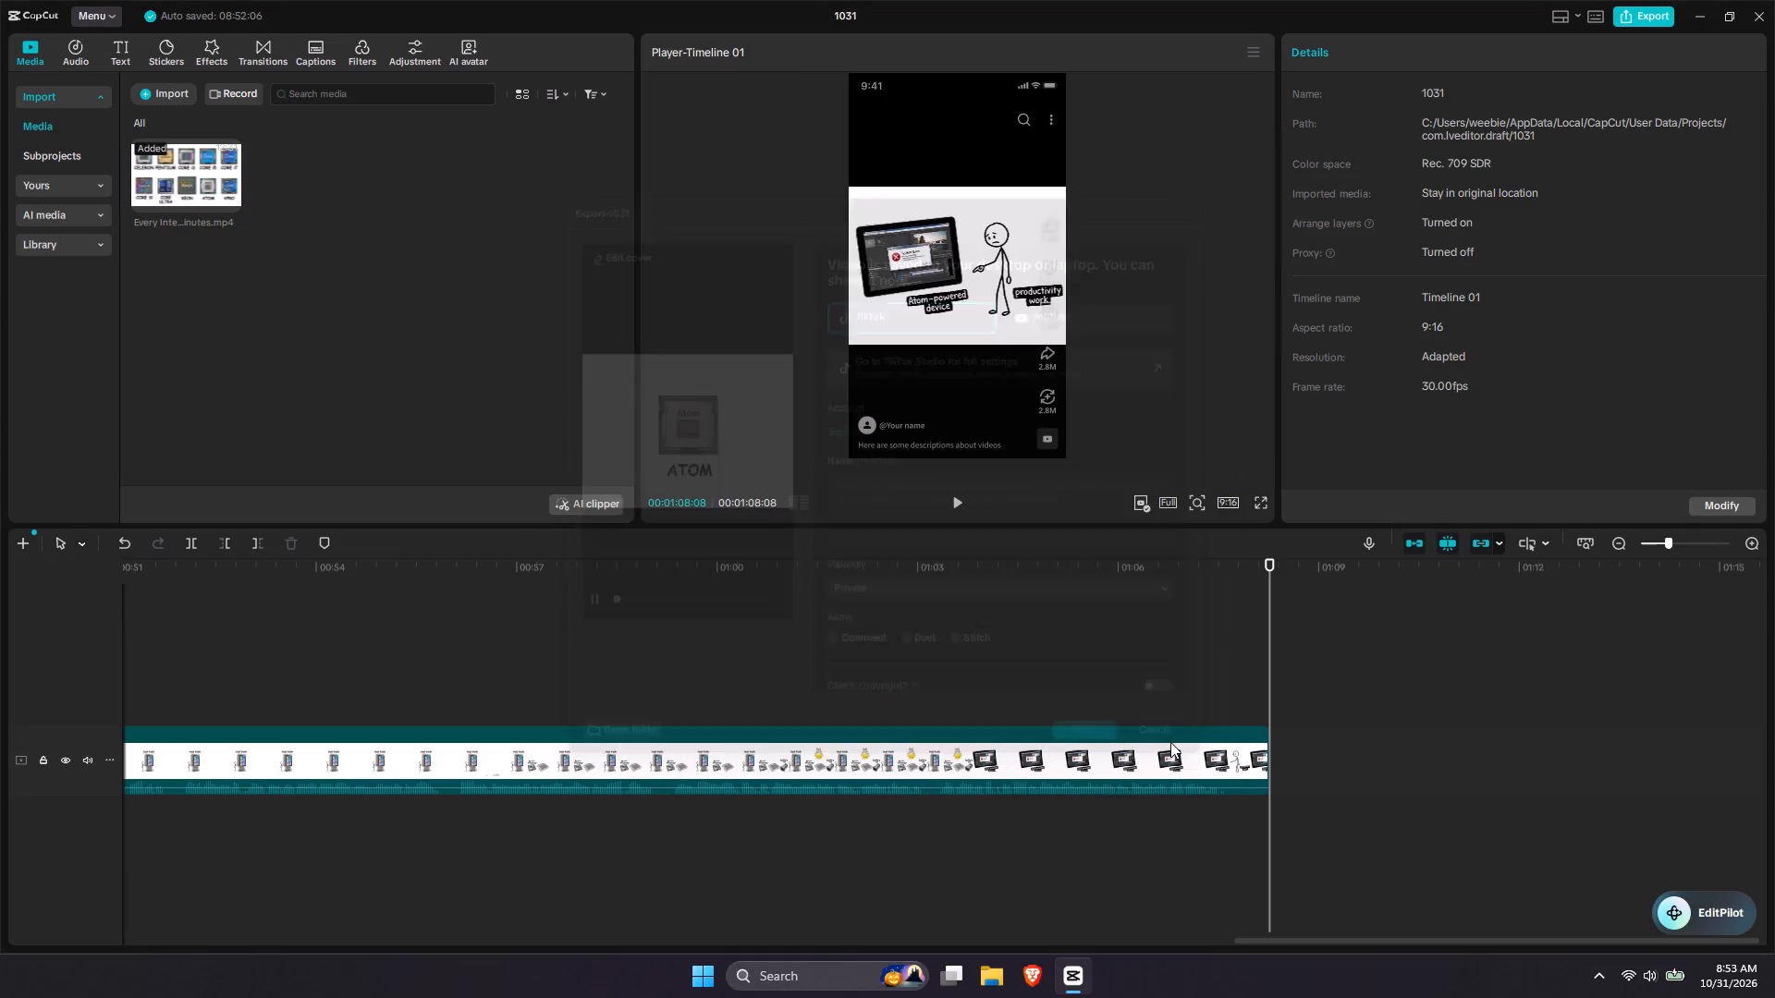
{"action": "key", "text": "ctrl+z"}
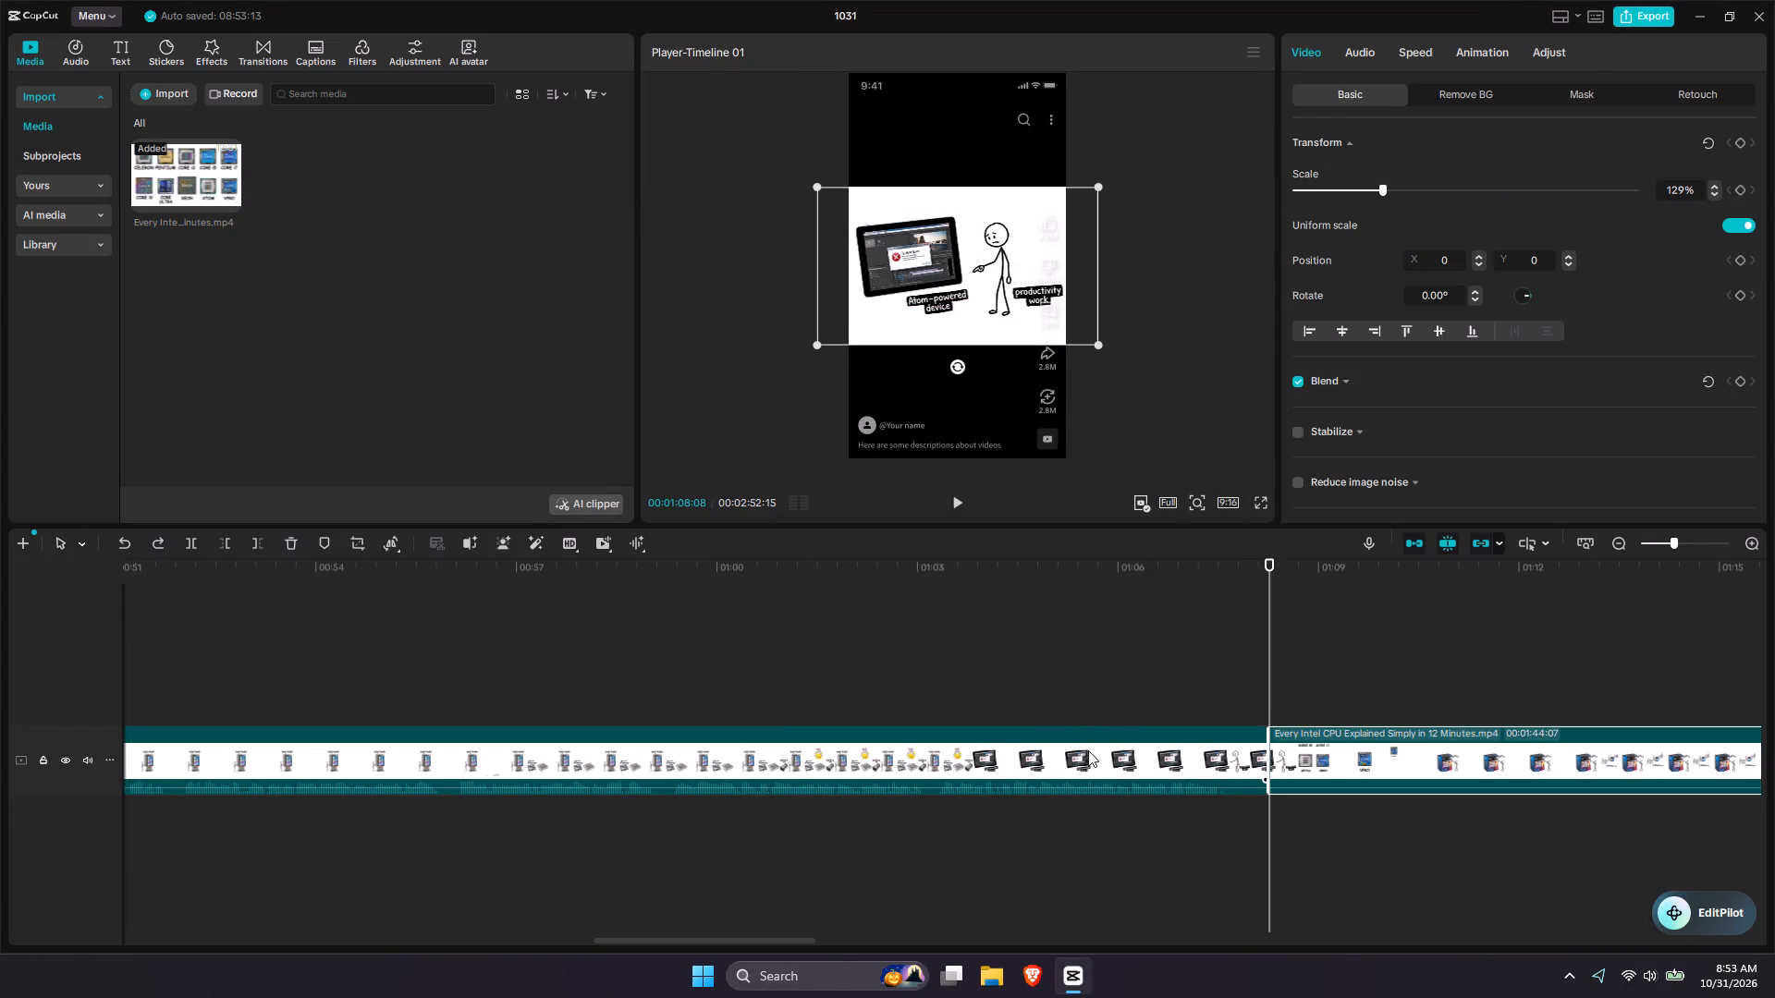
{"action": "left_click", "coordinate": [1073, 748]}
{"action": "key", "text": "Delete"}
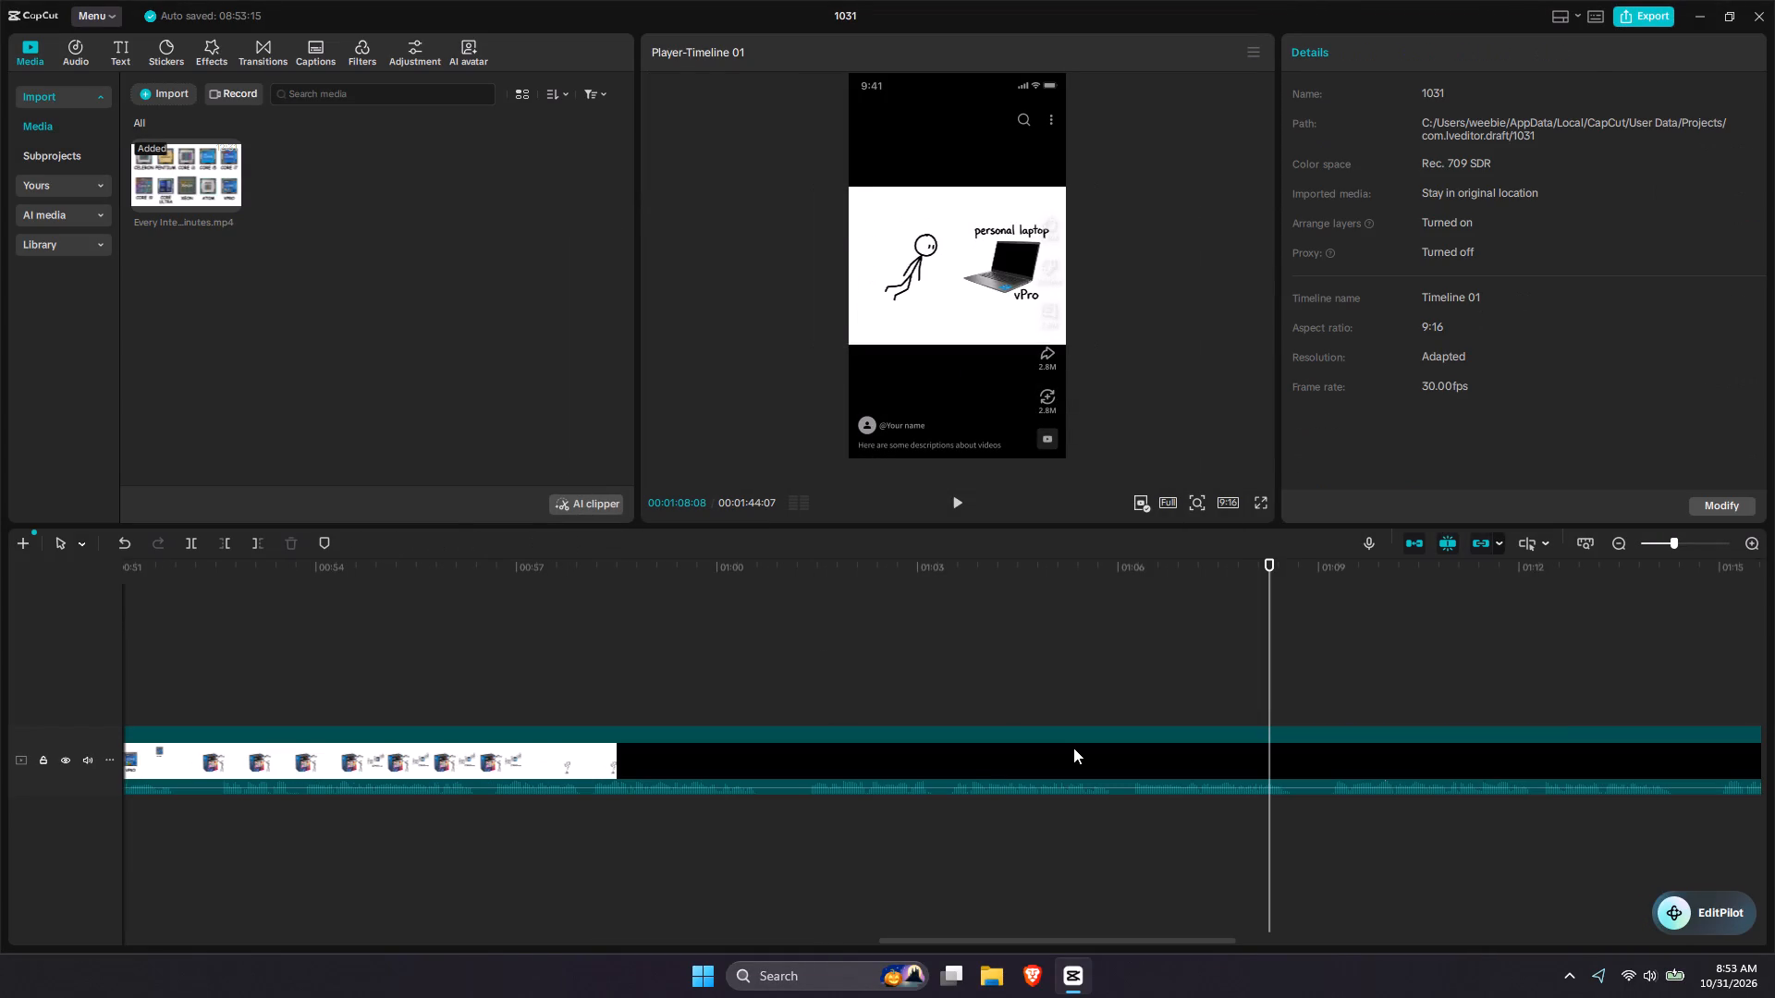
Play the vPro section from the start of the timeline, skipping ahead in places, to look for where it ends.
{"action": "left_click", "coordinate": [770, 552]}
{"action": "left_click_drag", "start_coordinate": [758, 566], "coordinate": [346, 578]}
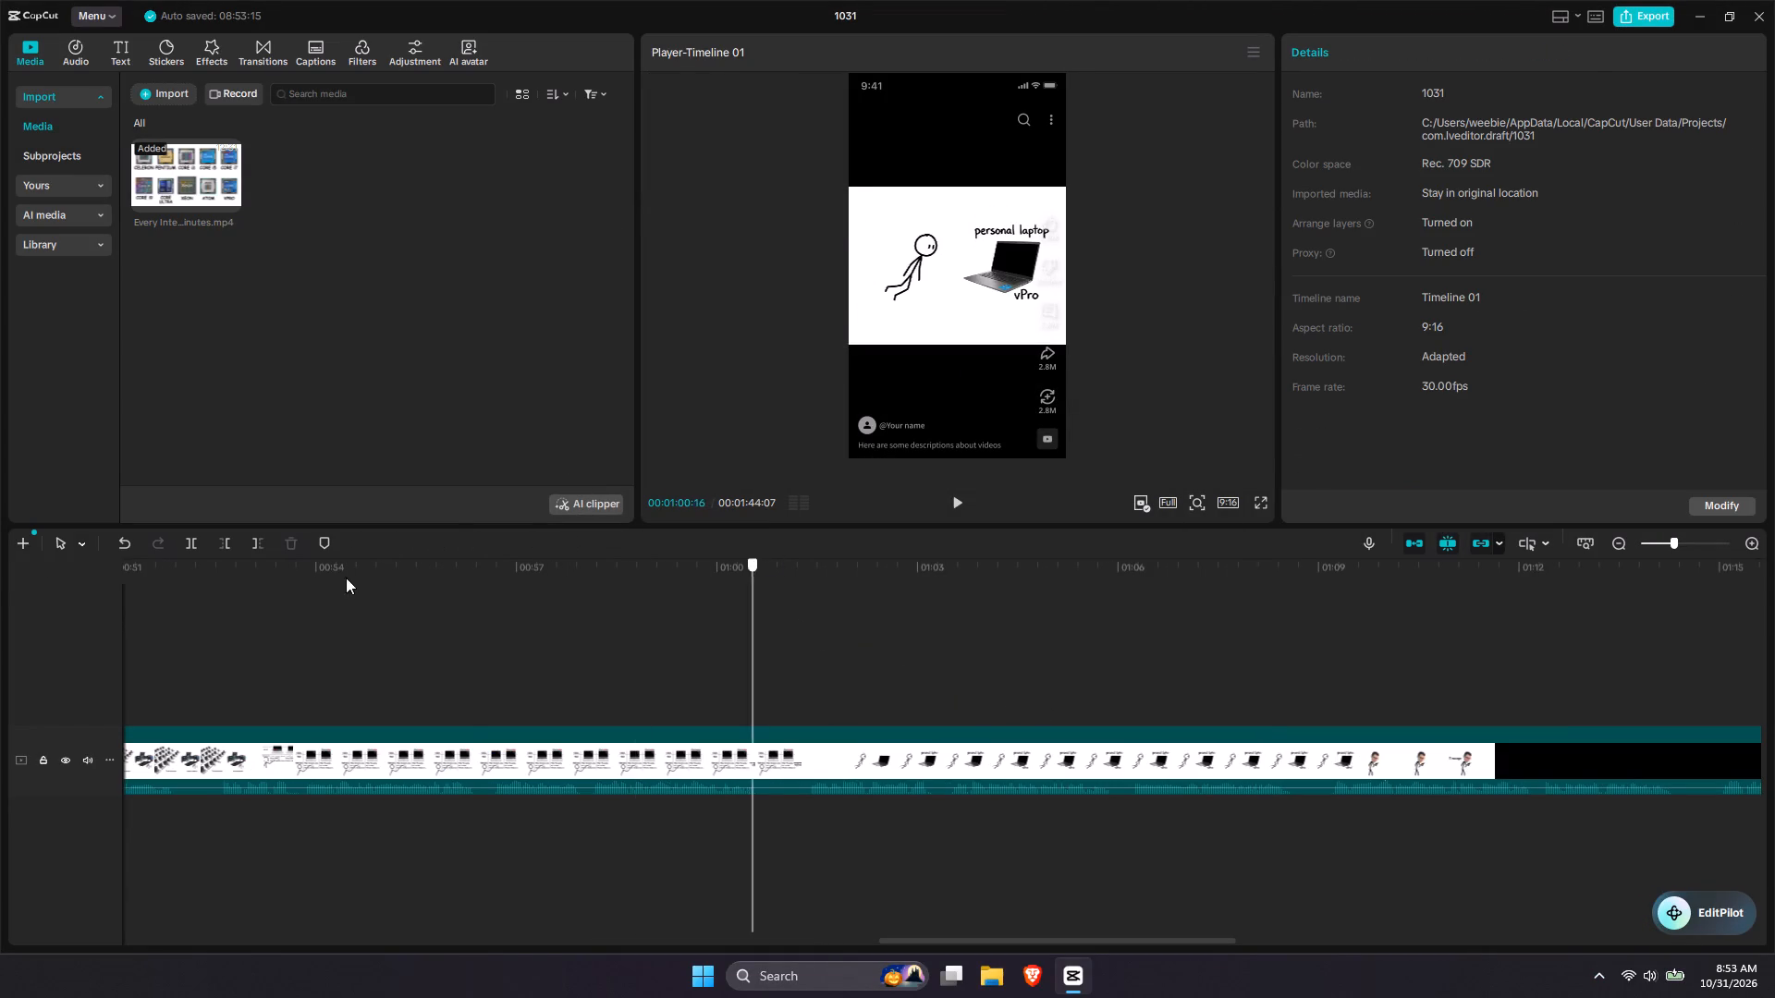
{"action": "left_click_drag", "start_coordinate": [346, 578], "coordinate": [0, 566]}
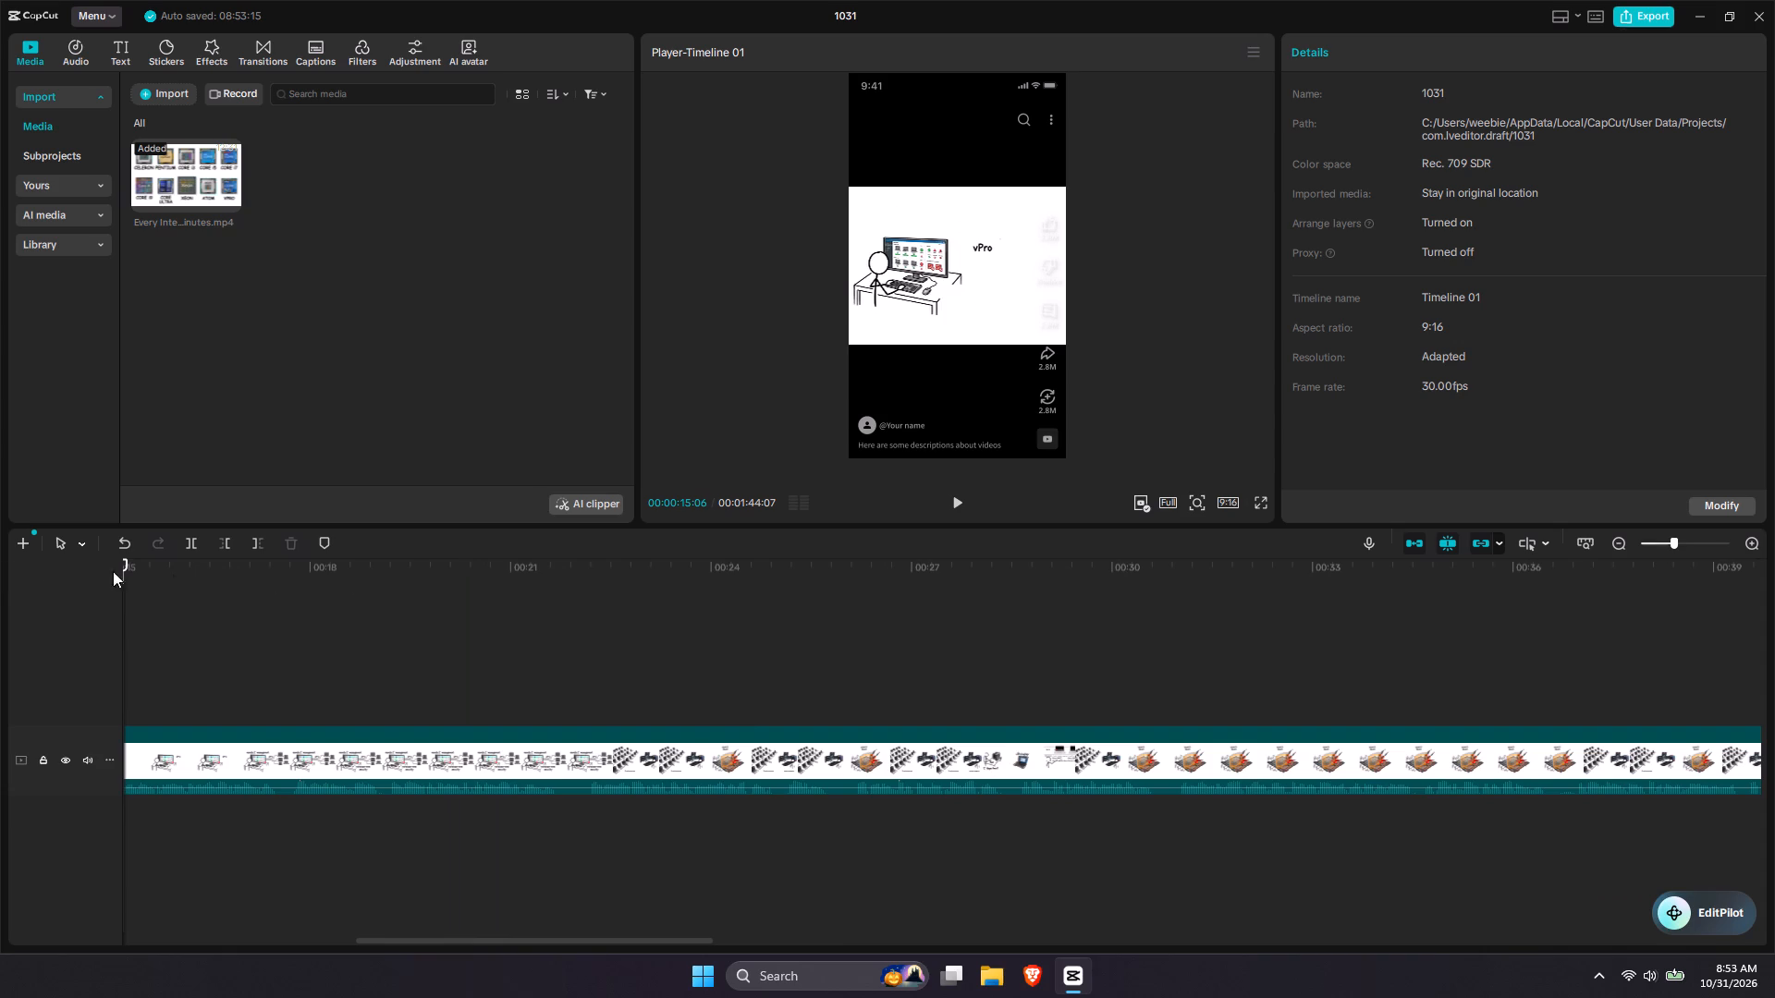
{"action": "left_click_drag", "start_coordinate": [252, 565], "coordinate": [0, 585]}
{"action": "key", "text": "space"}
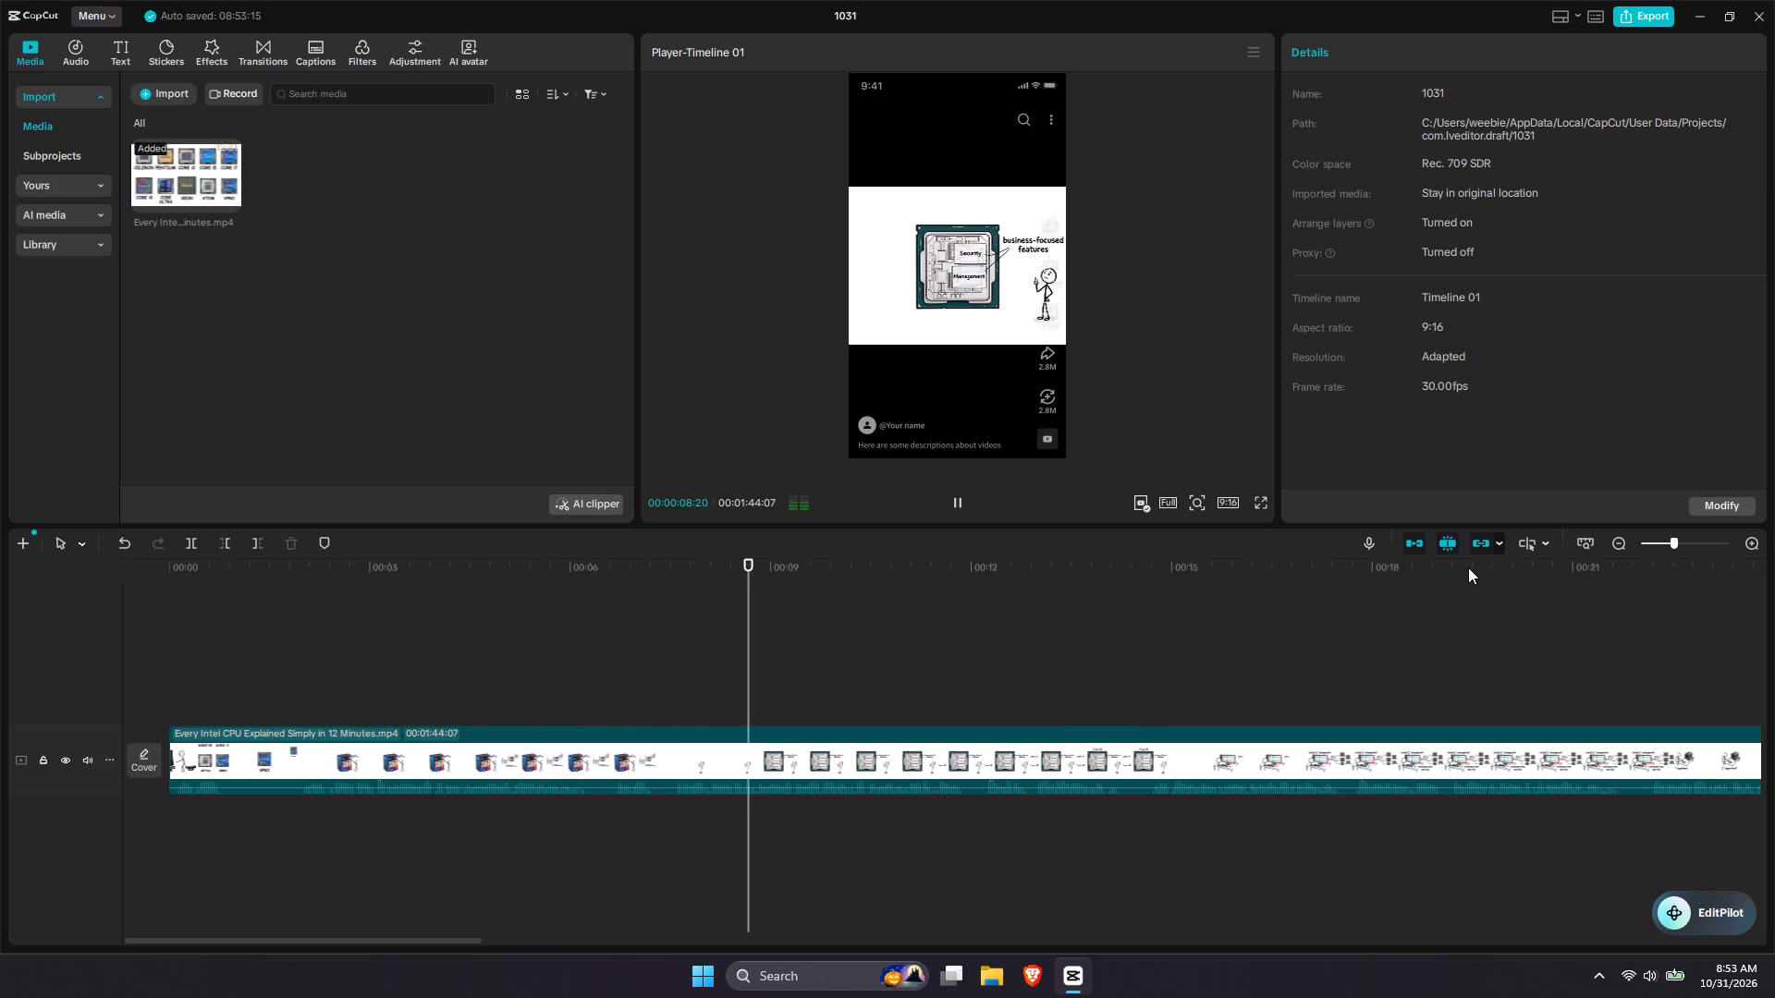
{"action": "left_click", "coordinate": [1588, 570]}
{"action": "key", "text": "space"}
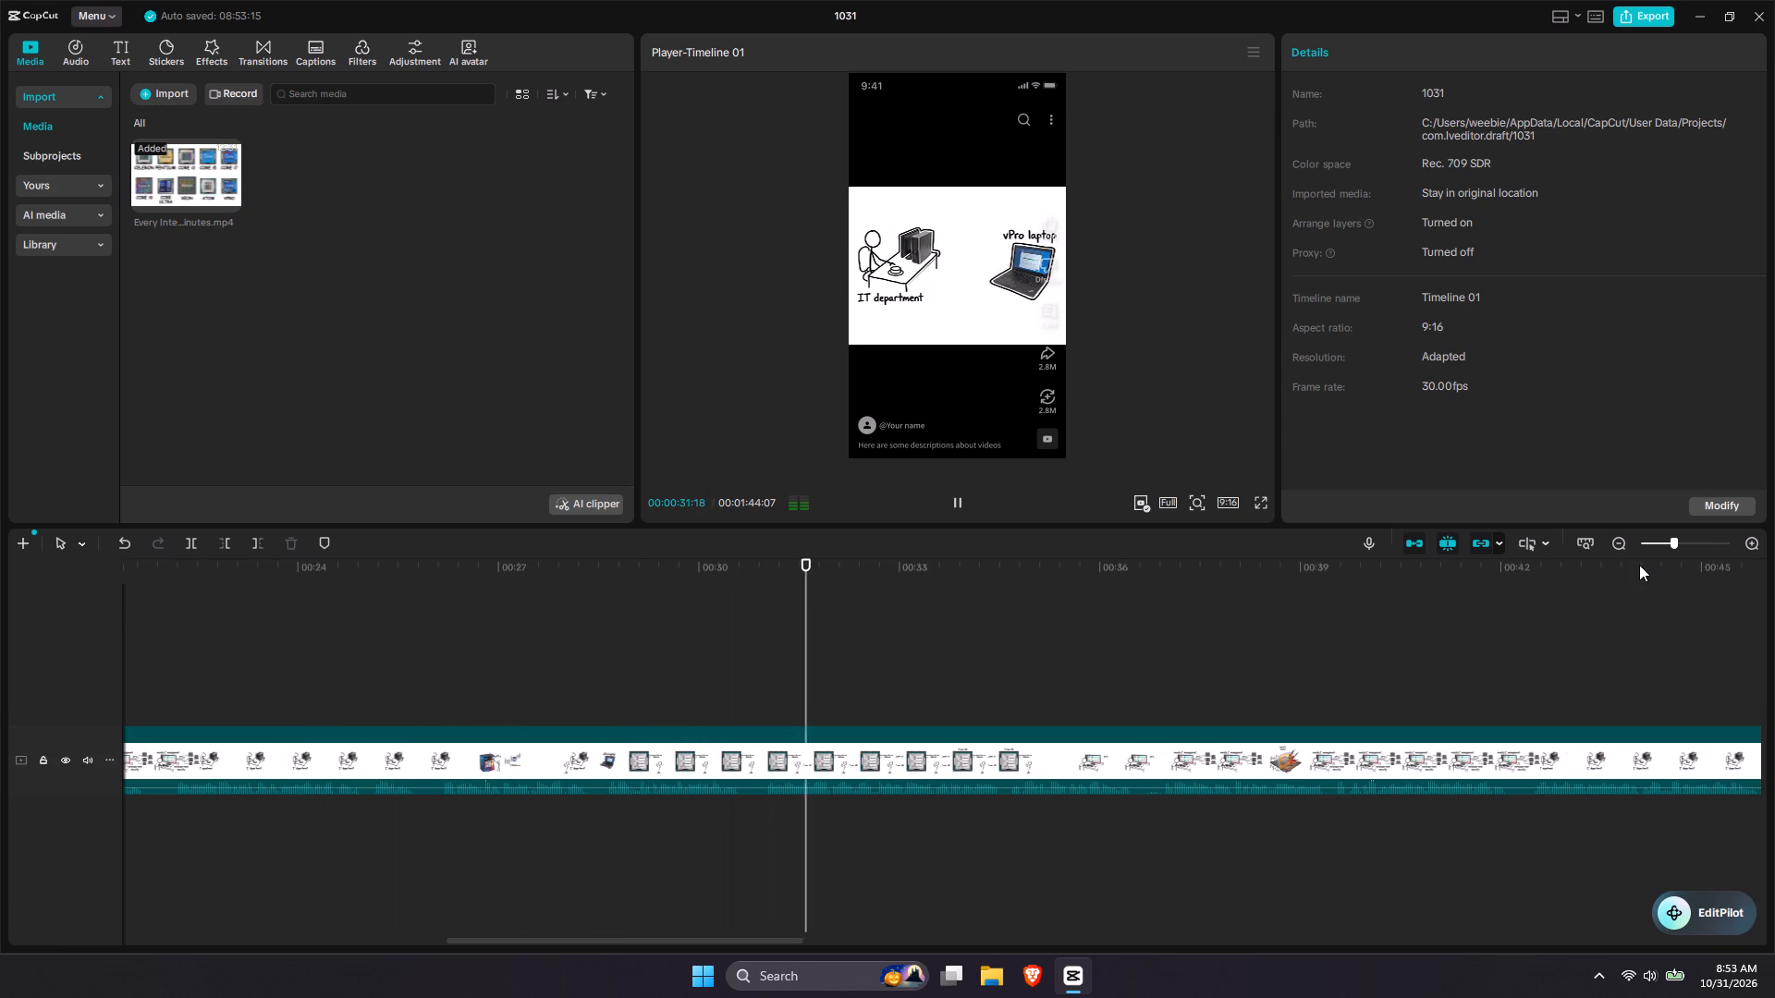
{"action": "left_click", "coordinate": [1639, 565]}
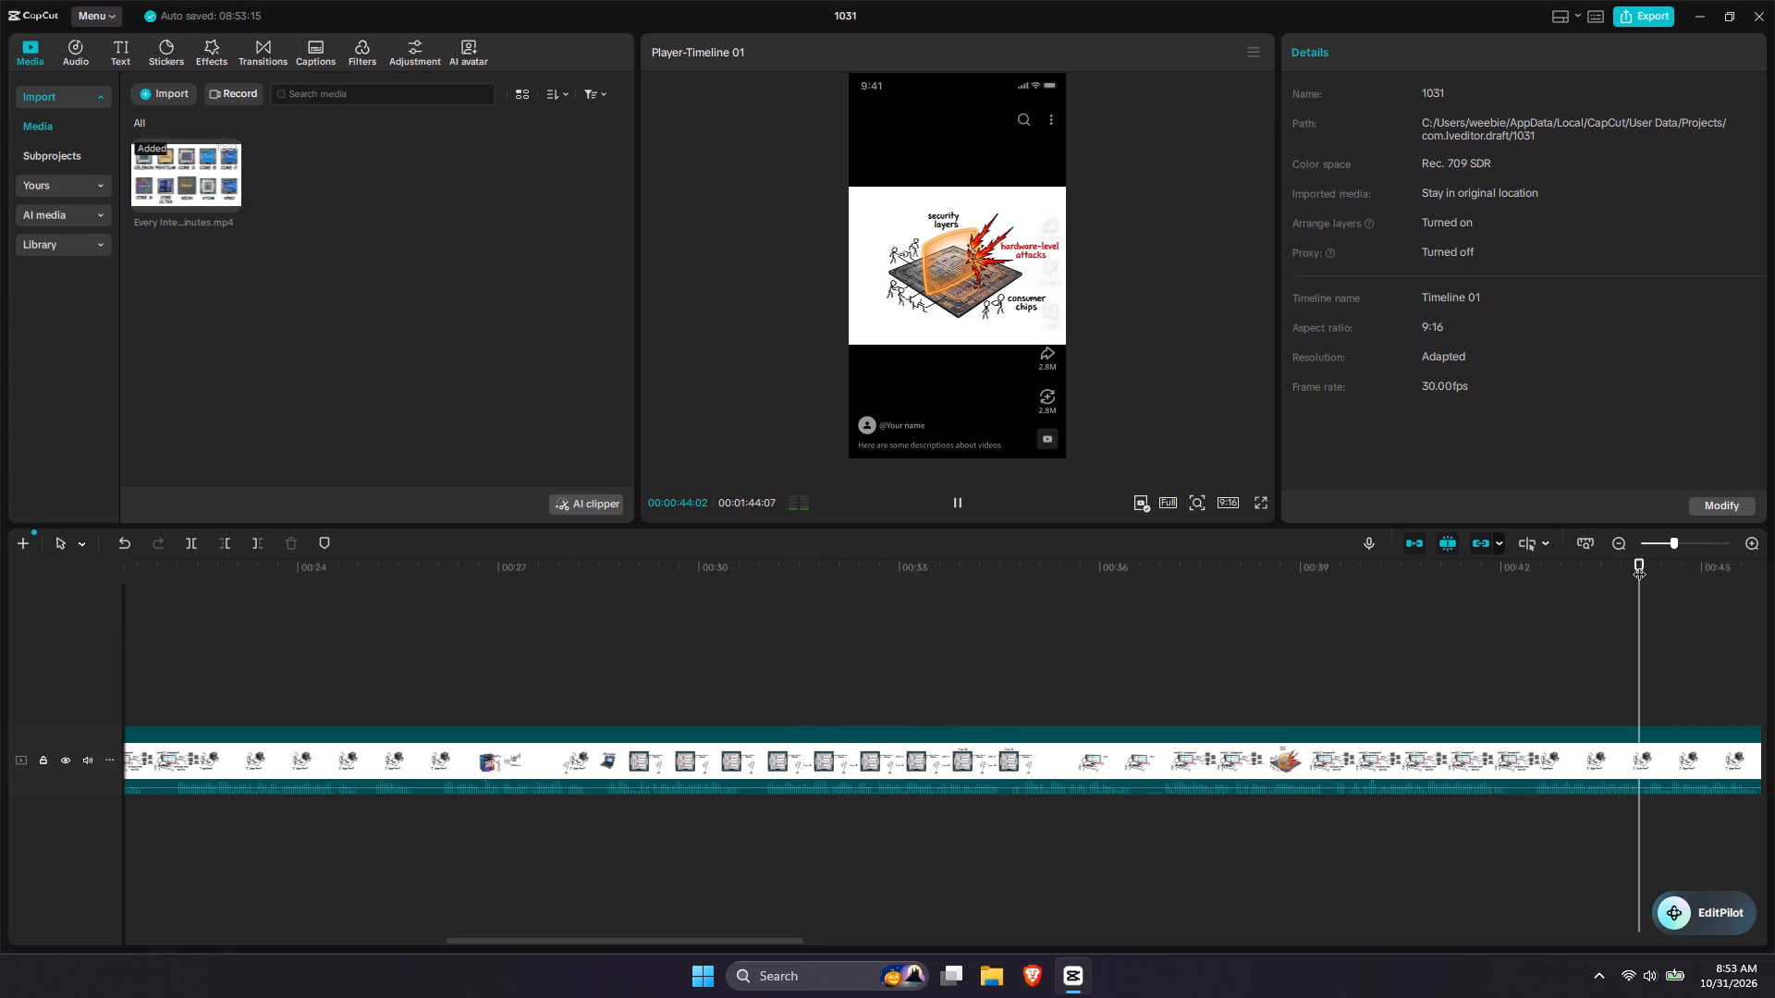
{"action": "key", "text": "space"}
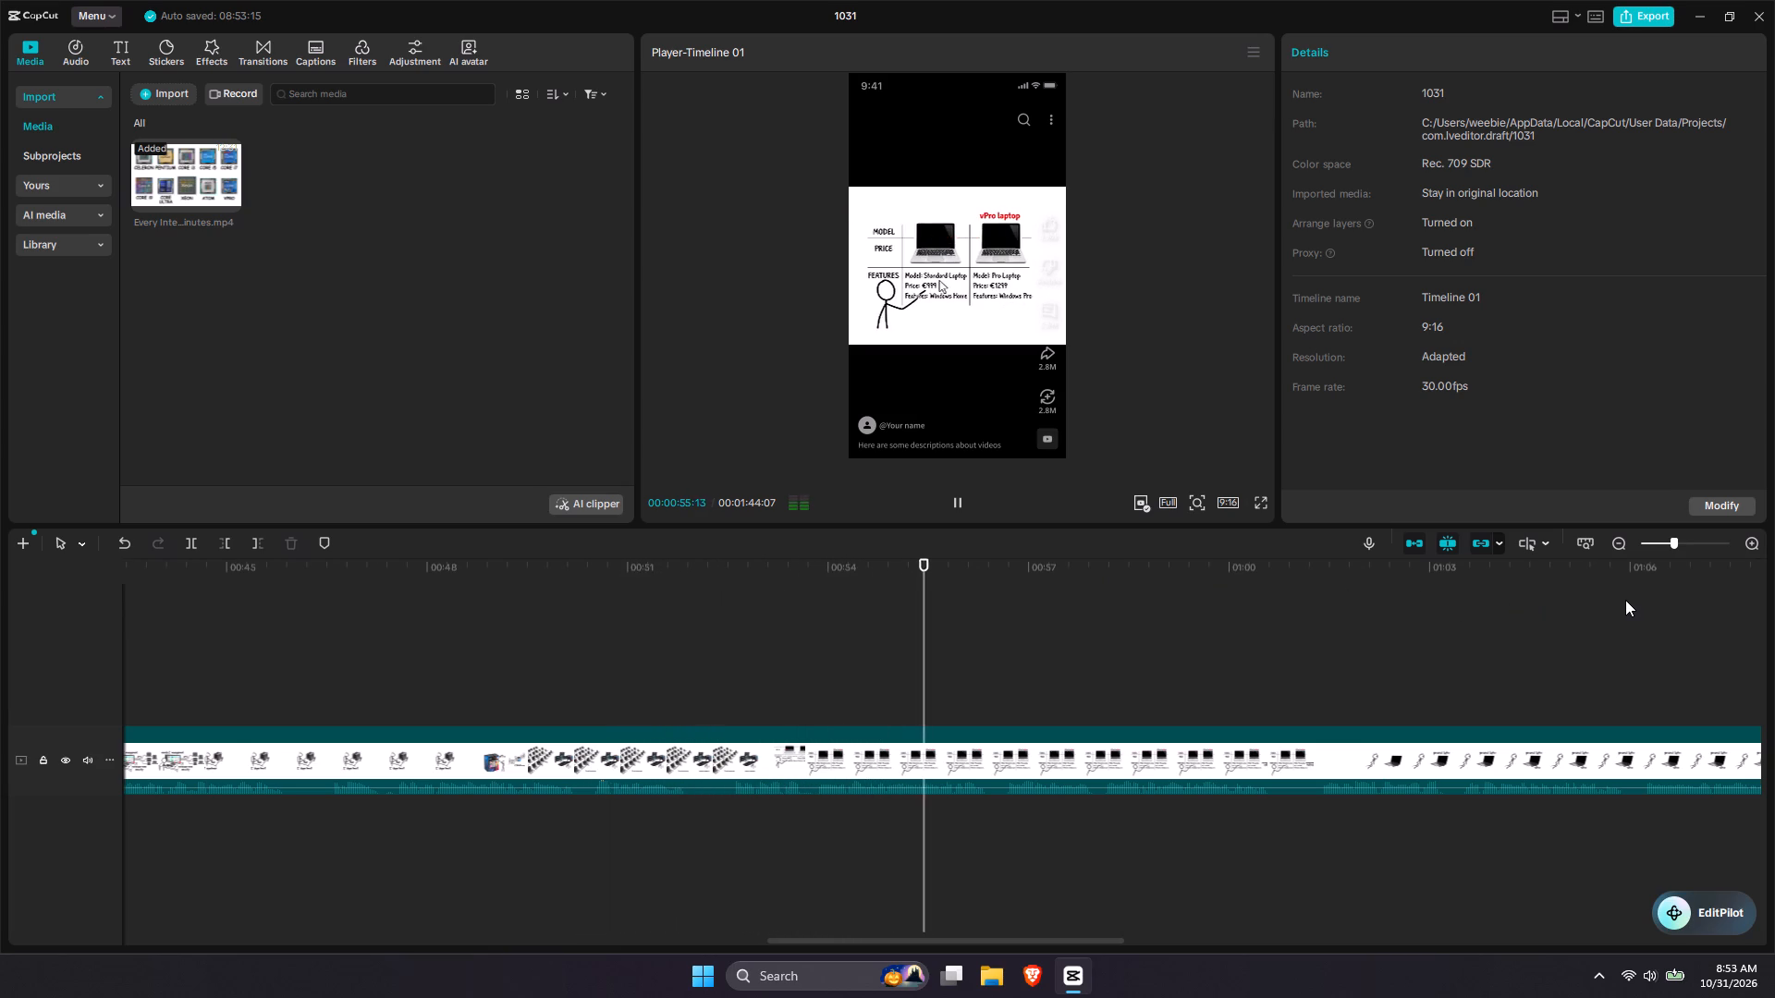
{"action": "left_click", "coordinate": [1757, 569]}
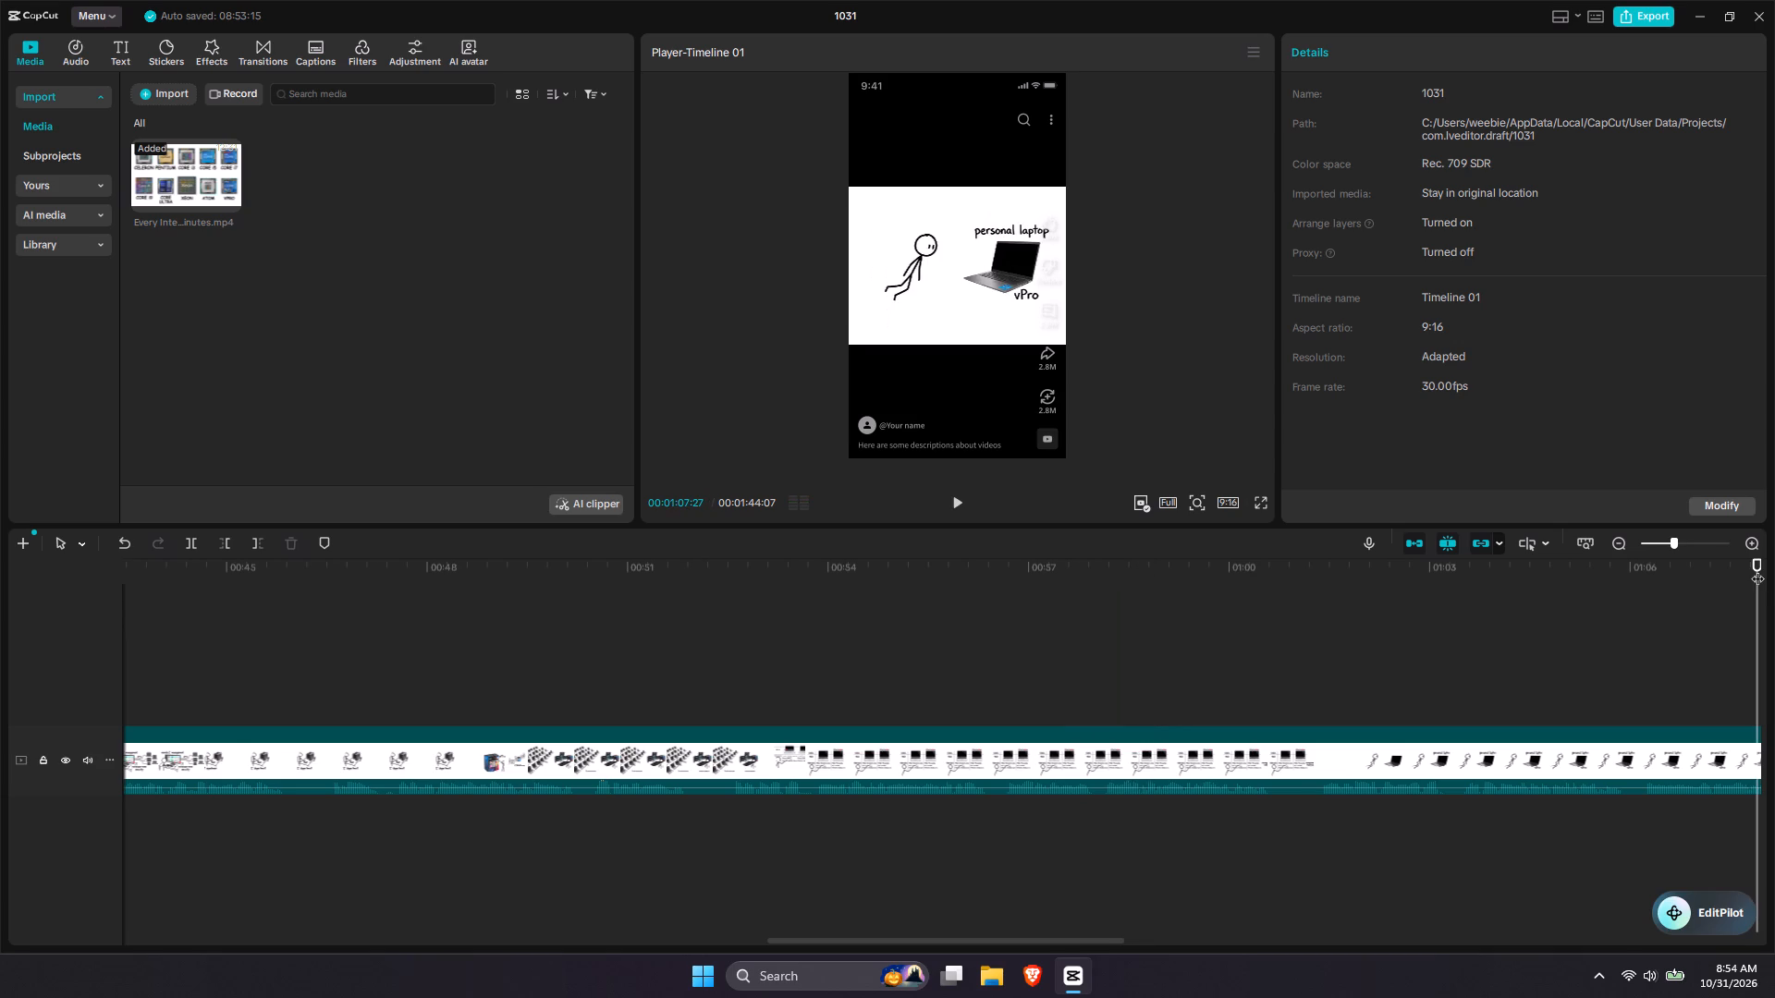
{"action": "key", "text": "space"}
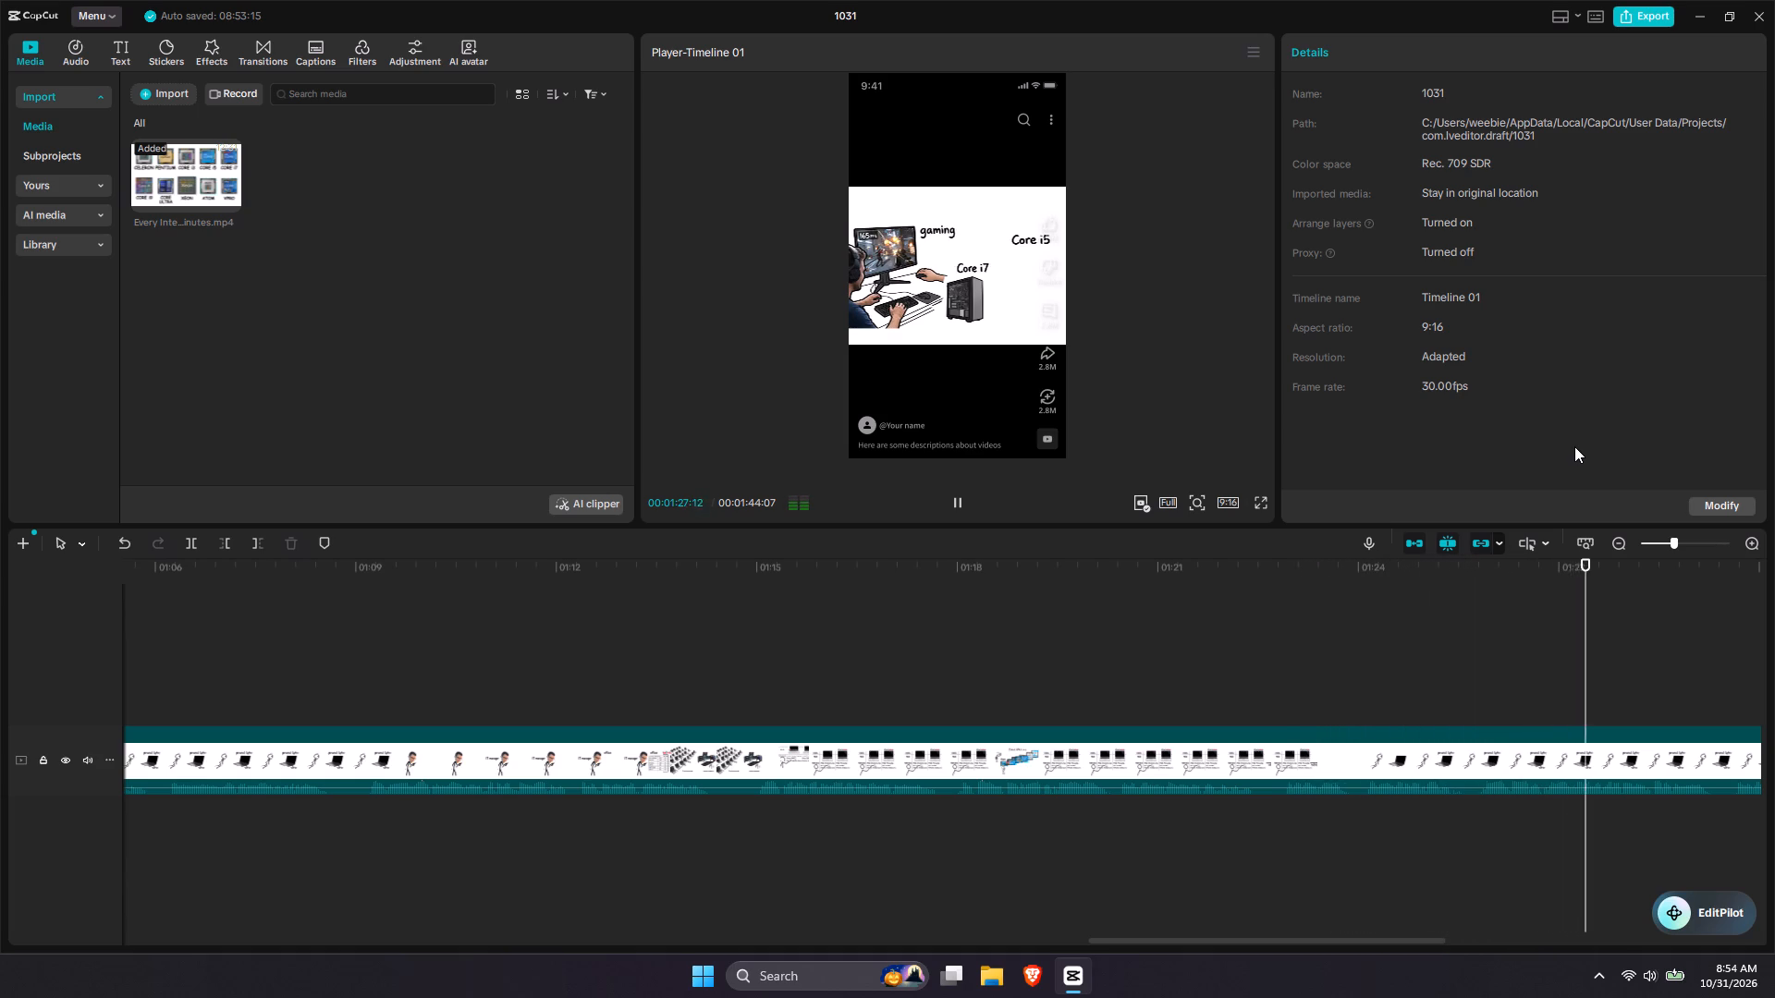
{"action": "key", "text": "space"}
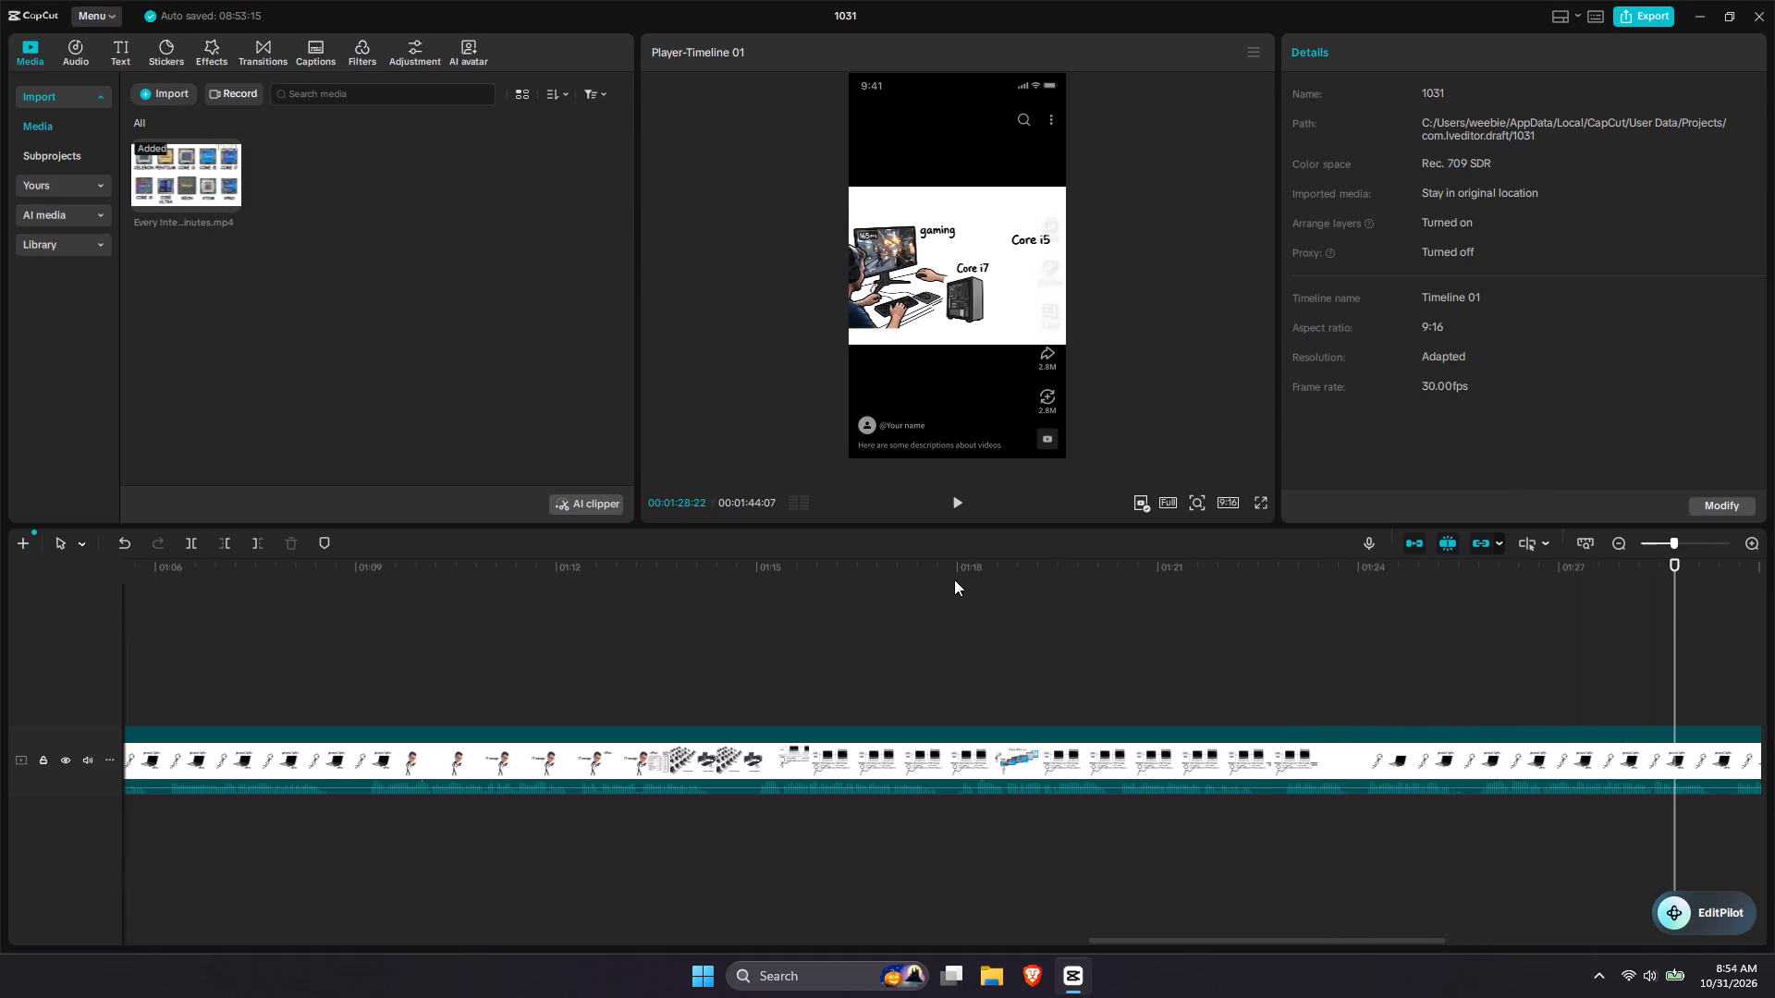
Position the playhead at 00:01:14:27, at the end of the vPro section just before the row of processor badges appears.
{"action": "left_click", "coordinate": [953, 577]}
{"action": "left_click_drag", "start_coordinate": [953, 577], "coordinate": [679, 591]}
{"action": "key", "text": "space"}
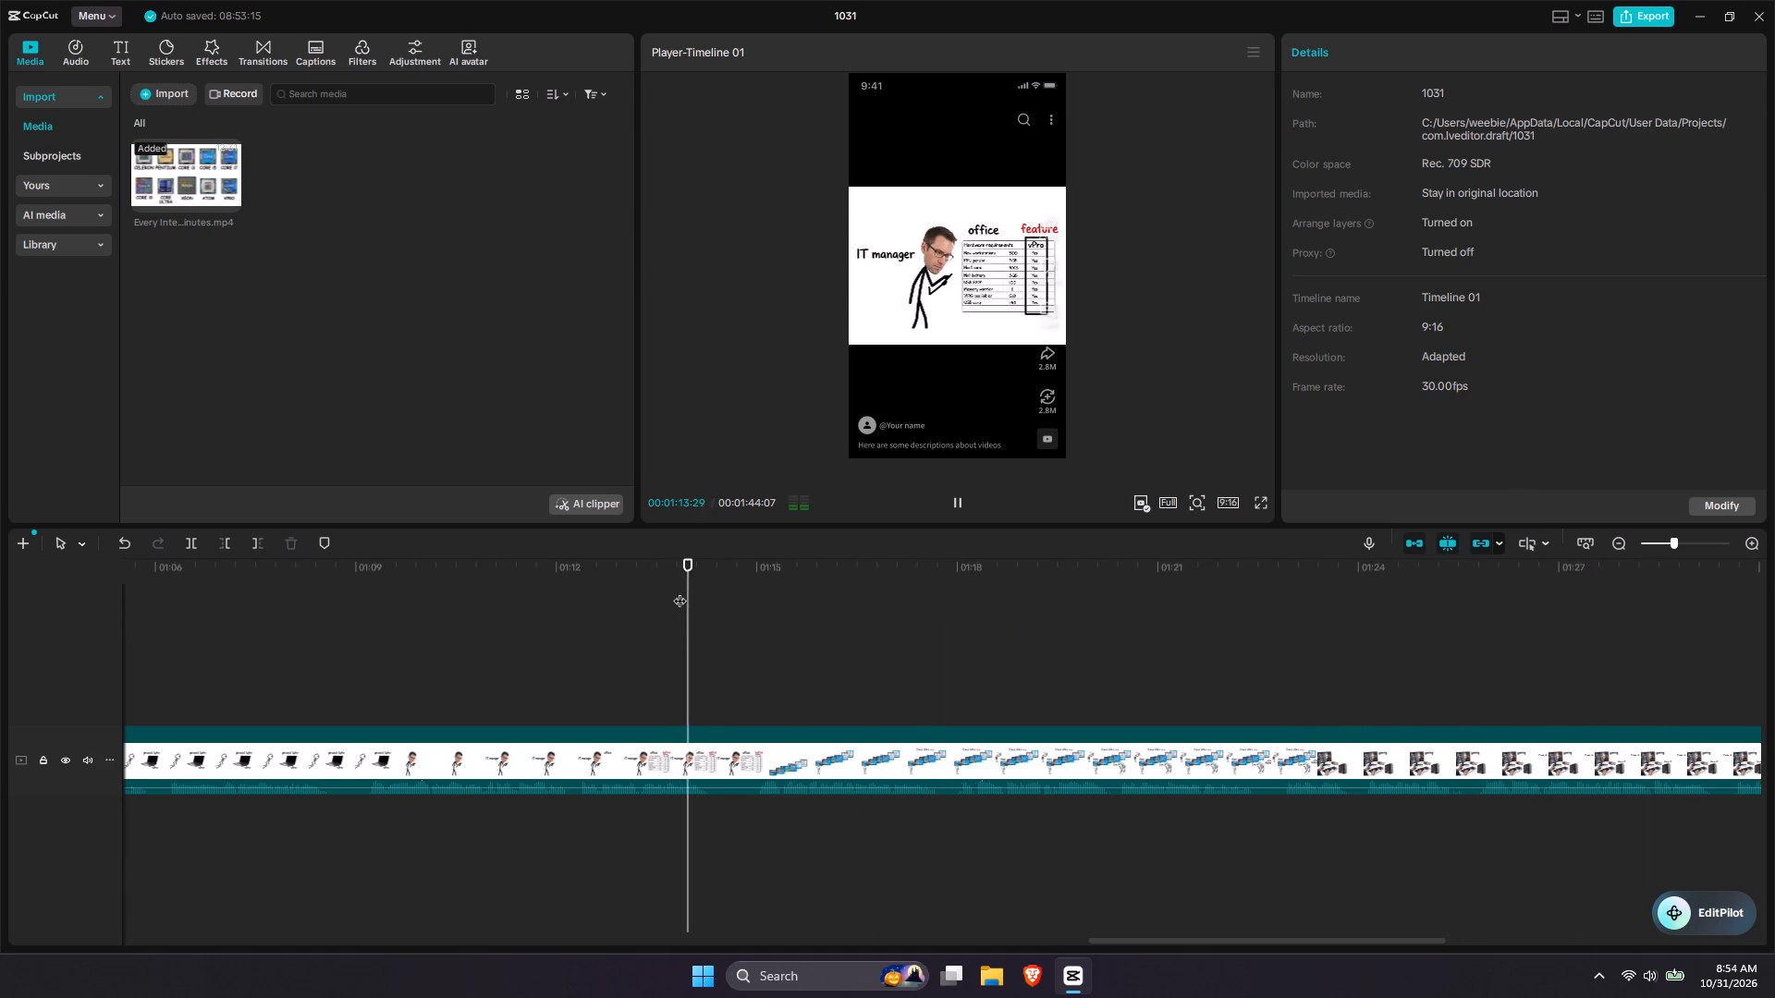
{"action": "key", "text": "space"}
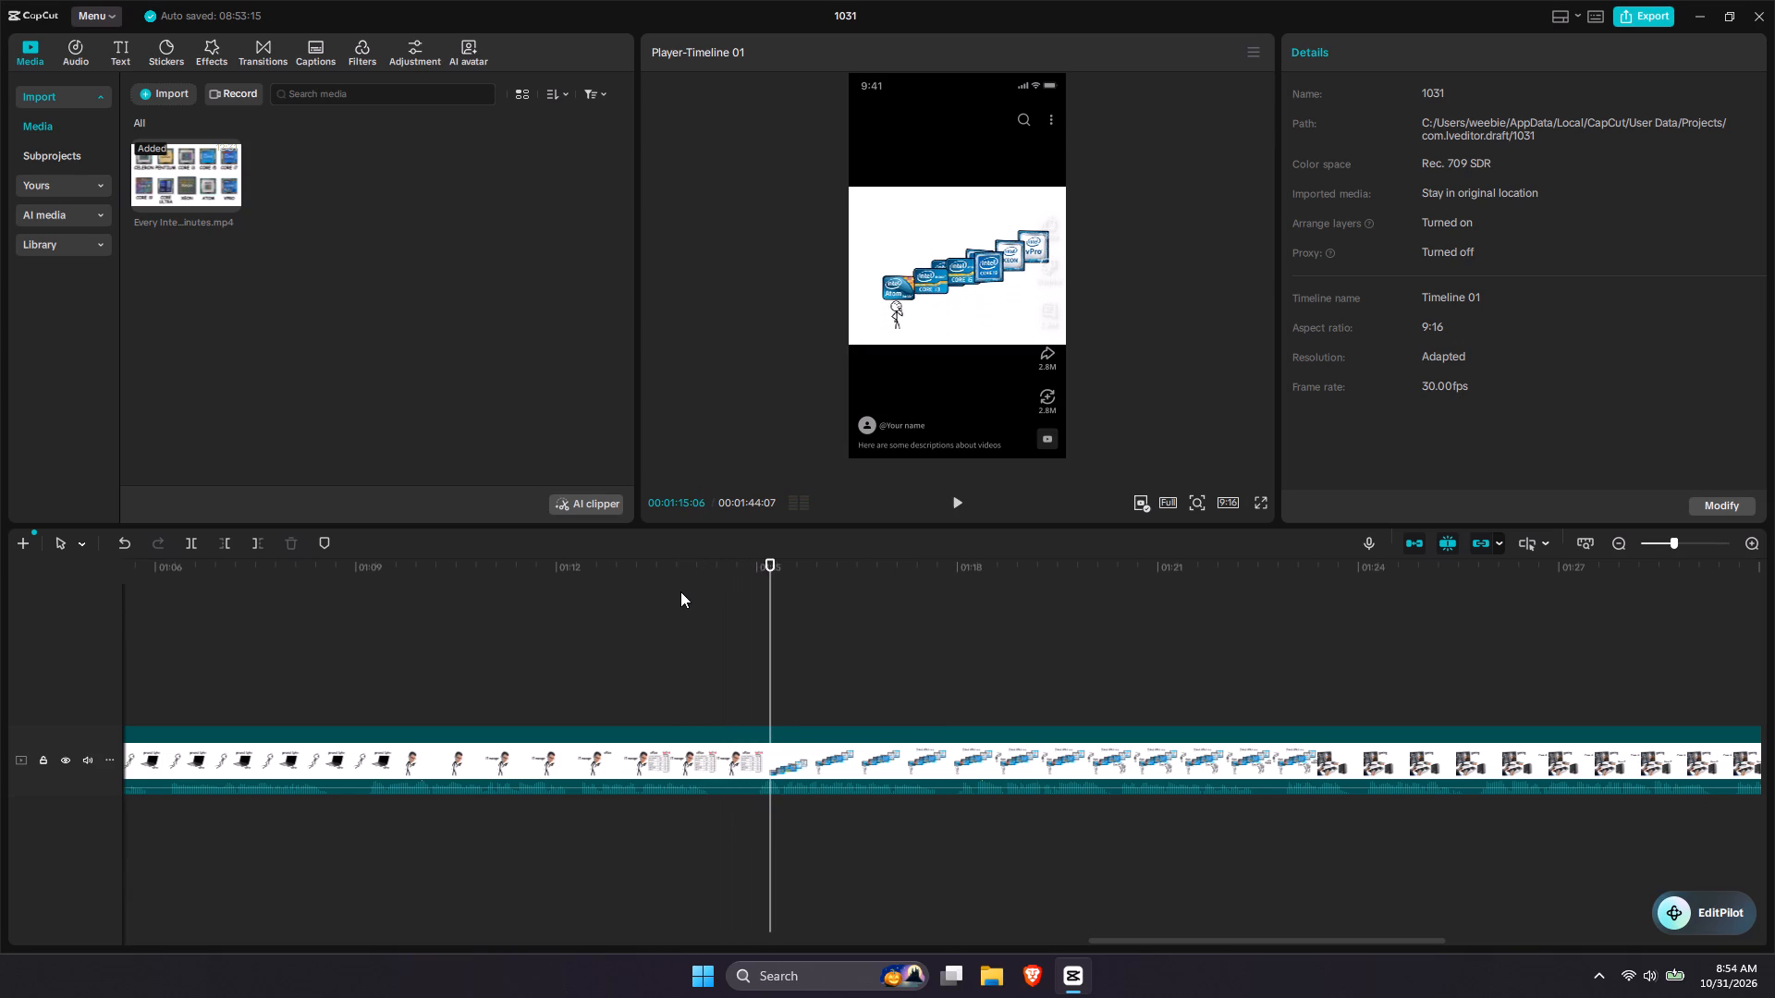
{"action": "key", "text": "Left"}
{"action": "key", "text": "Left"}
{"action": "key", "text": "Left"}
{"action": "key", "text": "Left"}
{"action": "key", "text": "Left"}
{"action": "key", "text": "Left"}
{"action": "key", "text": "Left"}
{"action": "key", "text": "Left"}
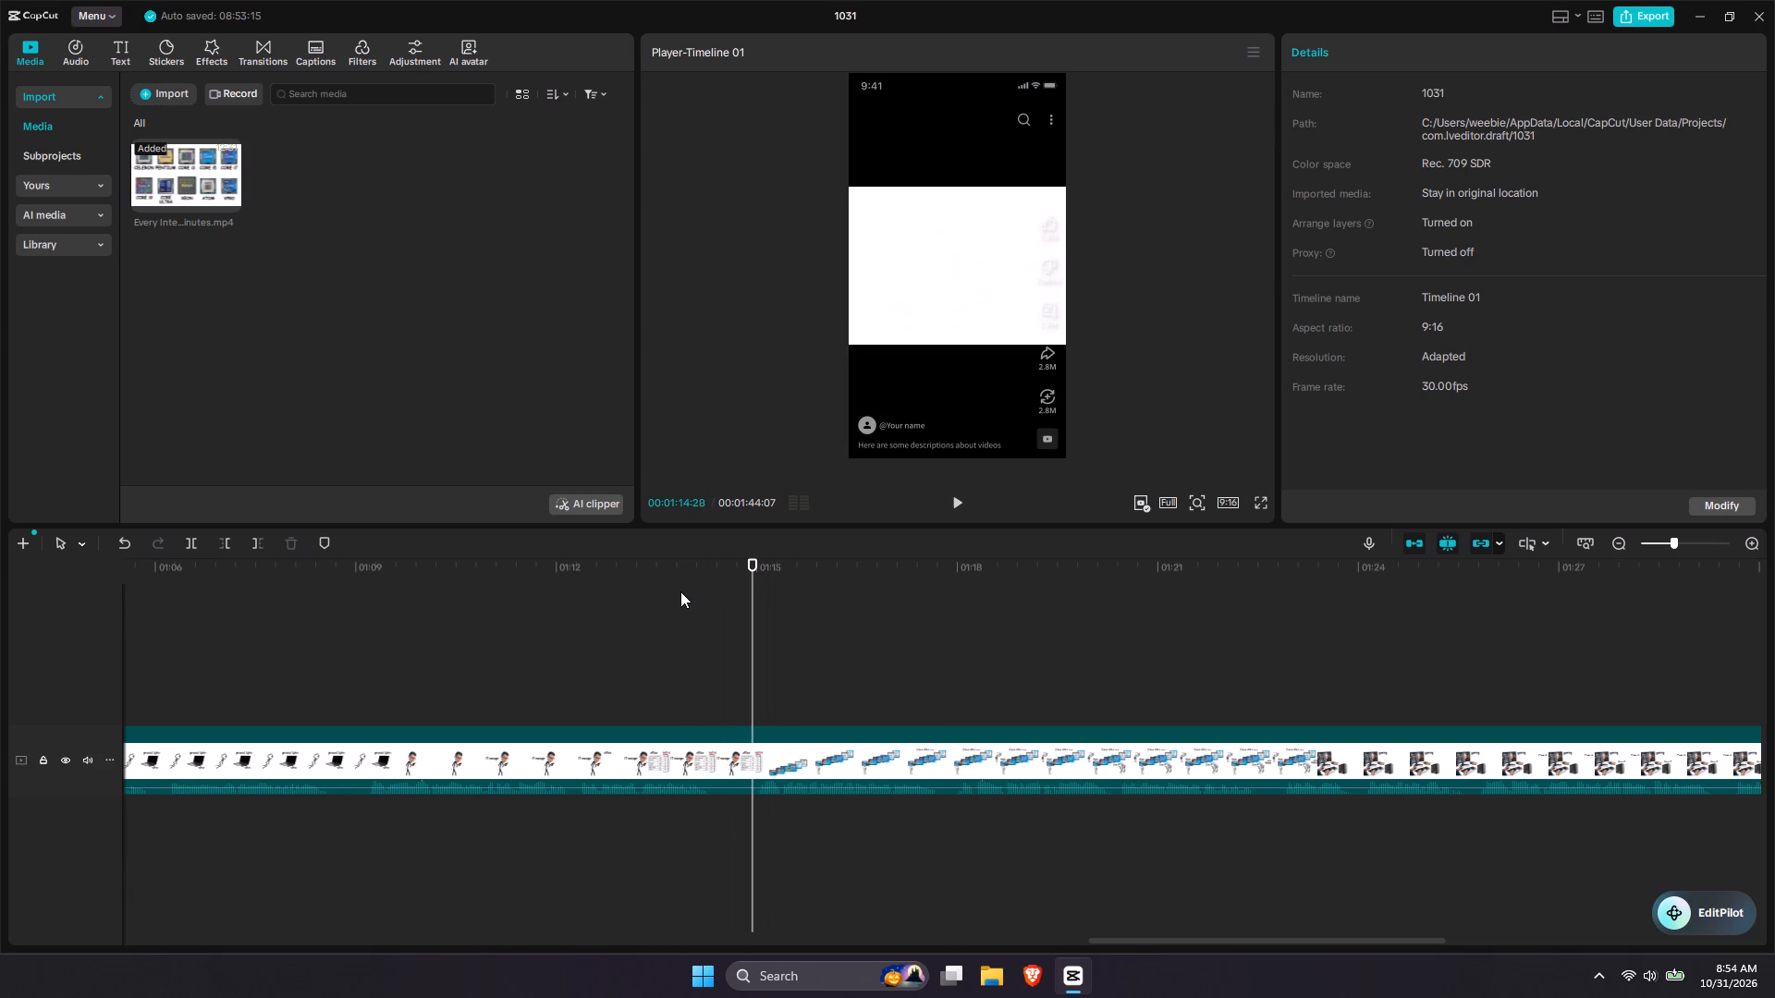
{"action": "key", "text": "Left"}
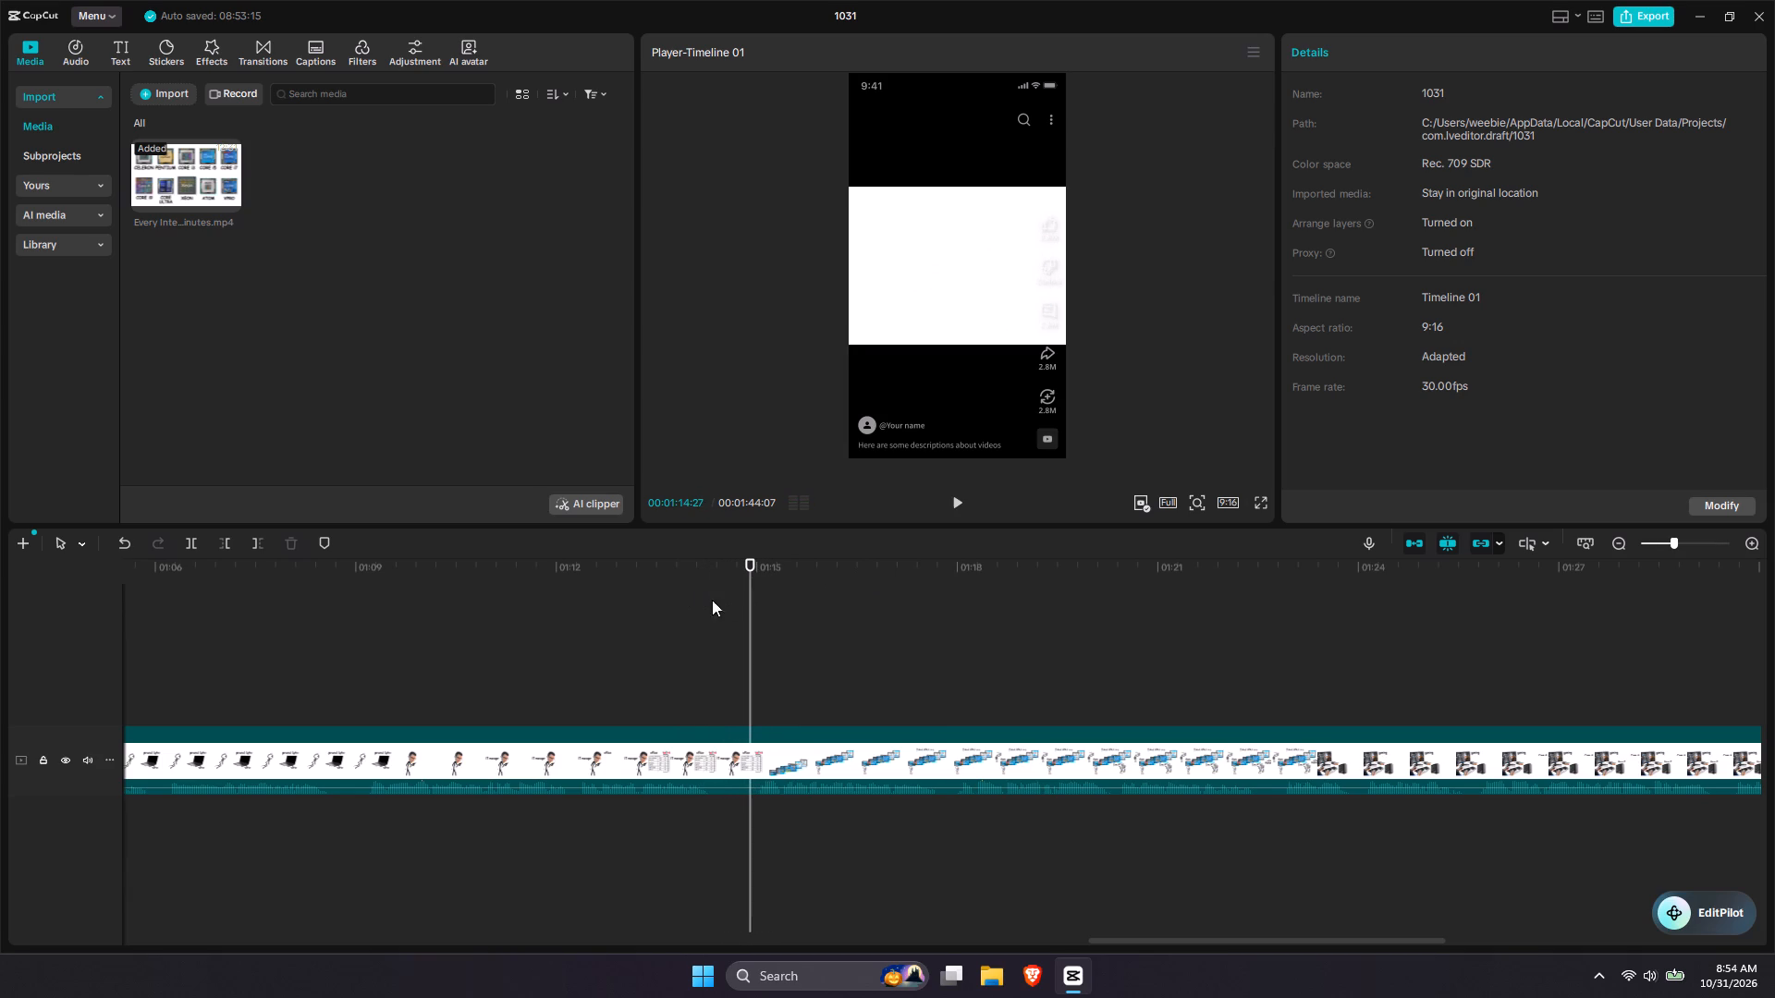
Split the footage at 00:01:14:27, at the end of the vPro section, and delete everything after the split.
{"action": "left_click", "coordinate": [585, 761]}
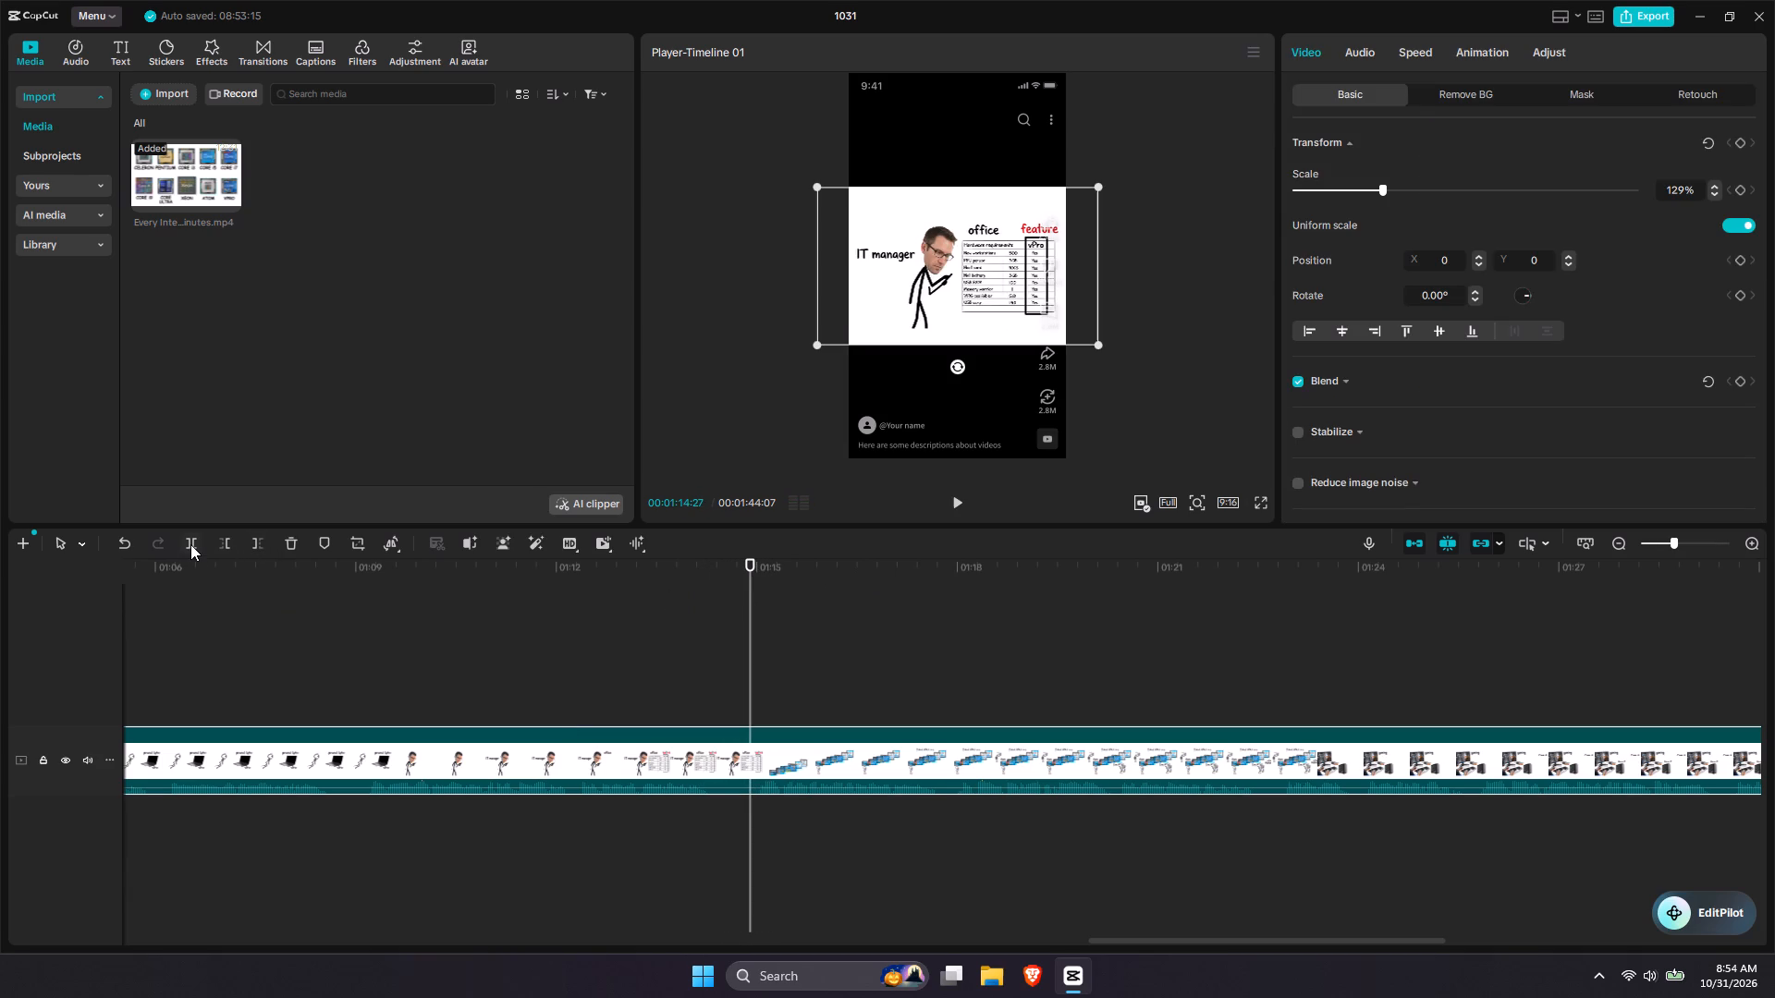
{"action": "left_click", "coordinate": [190, 544]}
{"action": "left_click", "coordinate": [897, 756]}
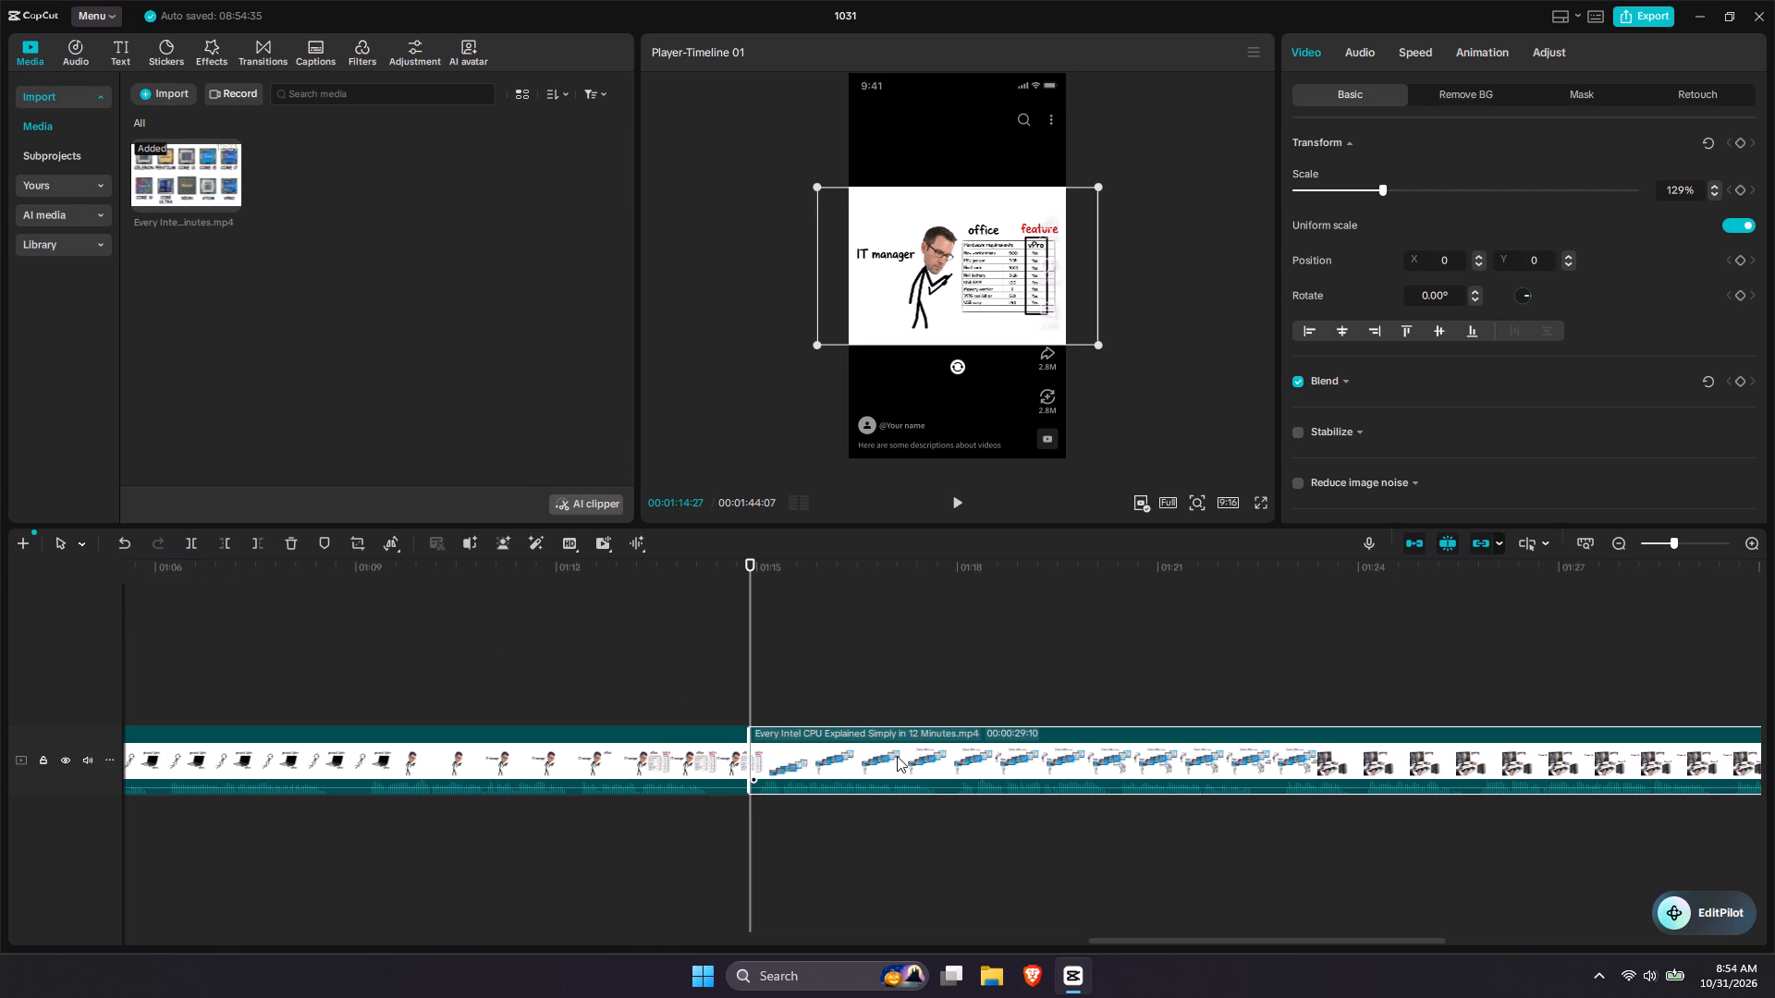
{"action": "key", "text": "Delete"}
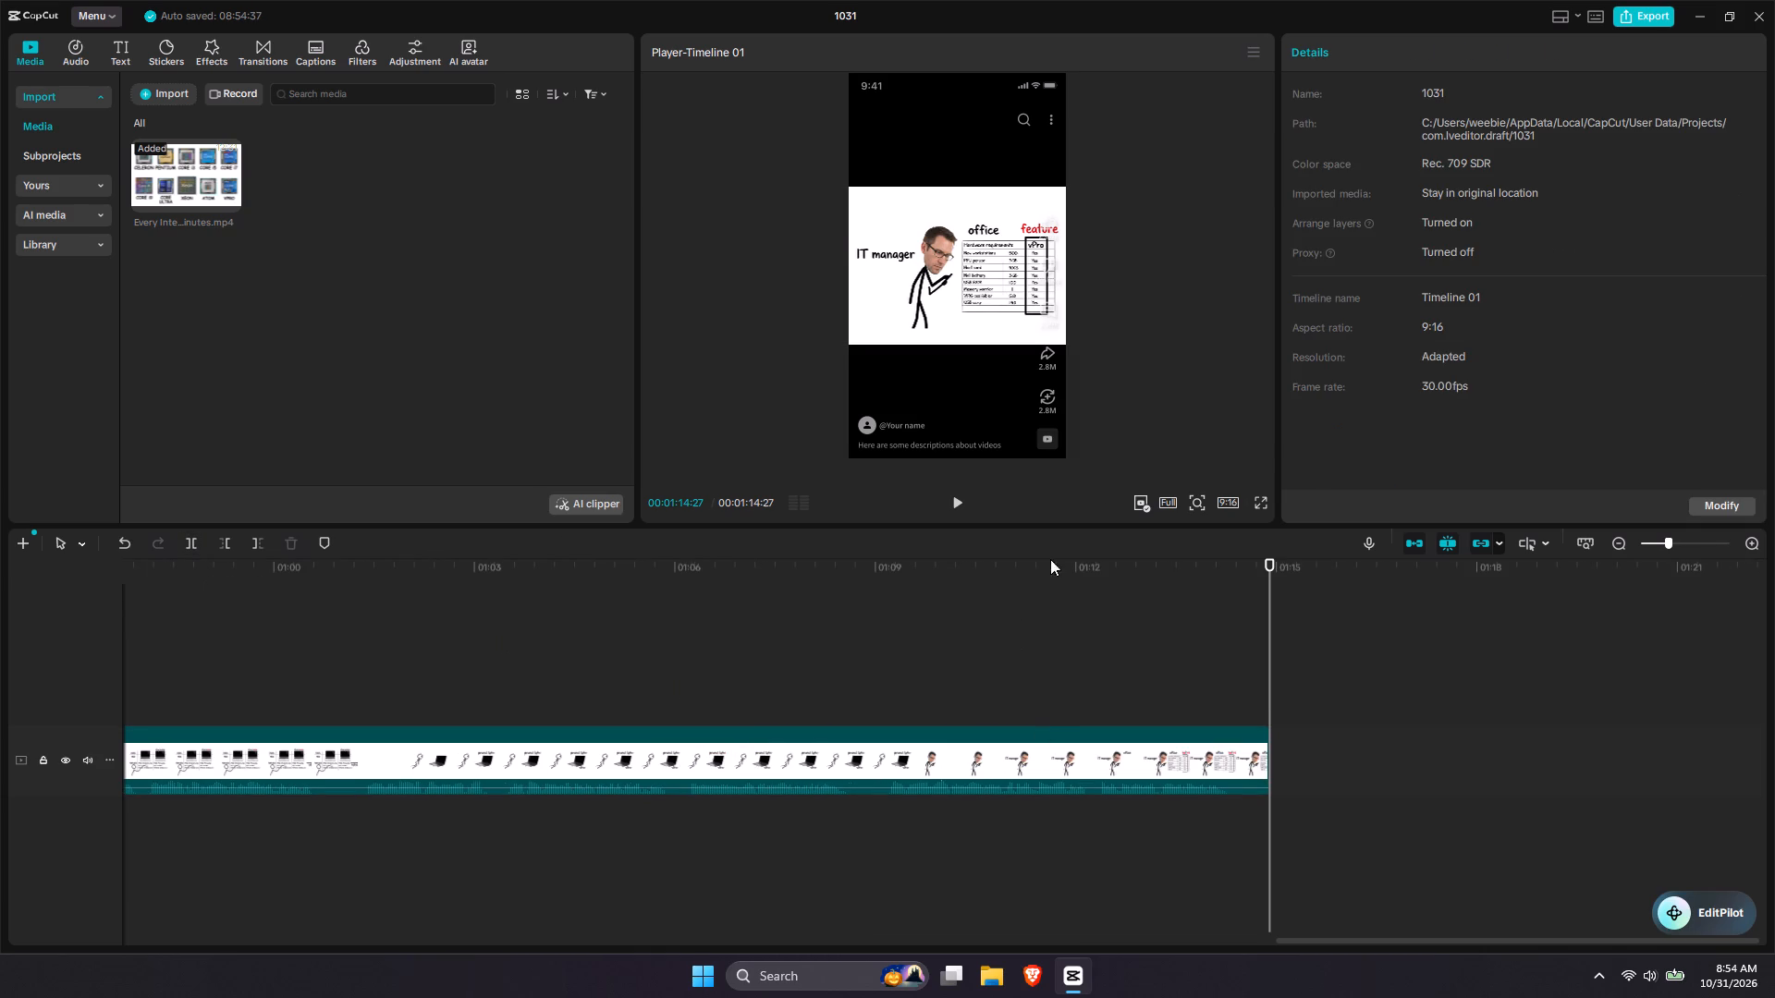
Export the vPro short under the name "vpro" at a 60fps frame rate.
{"action": "left_click", "coordinate": [1638, 14]}
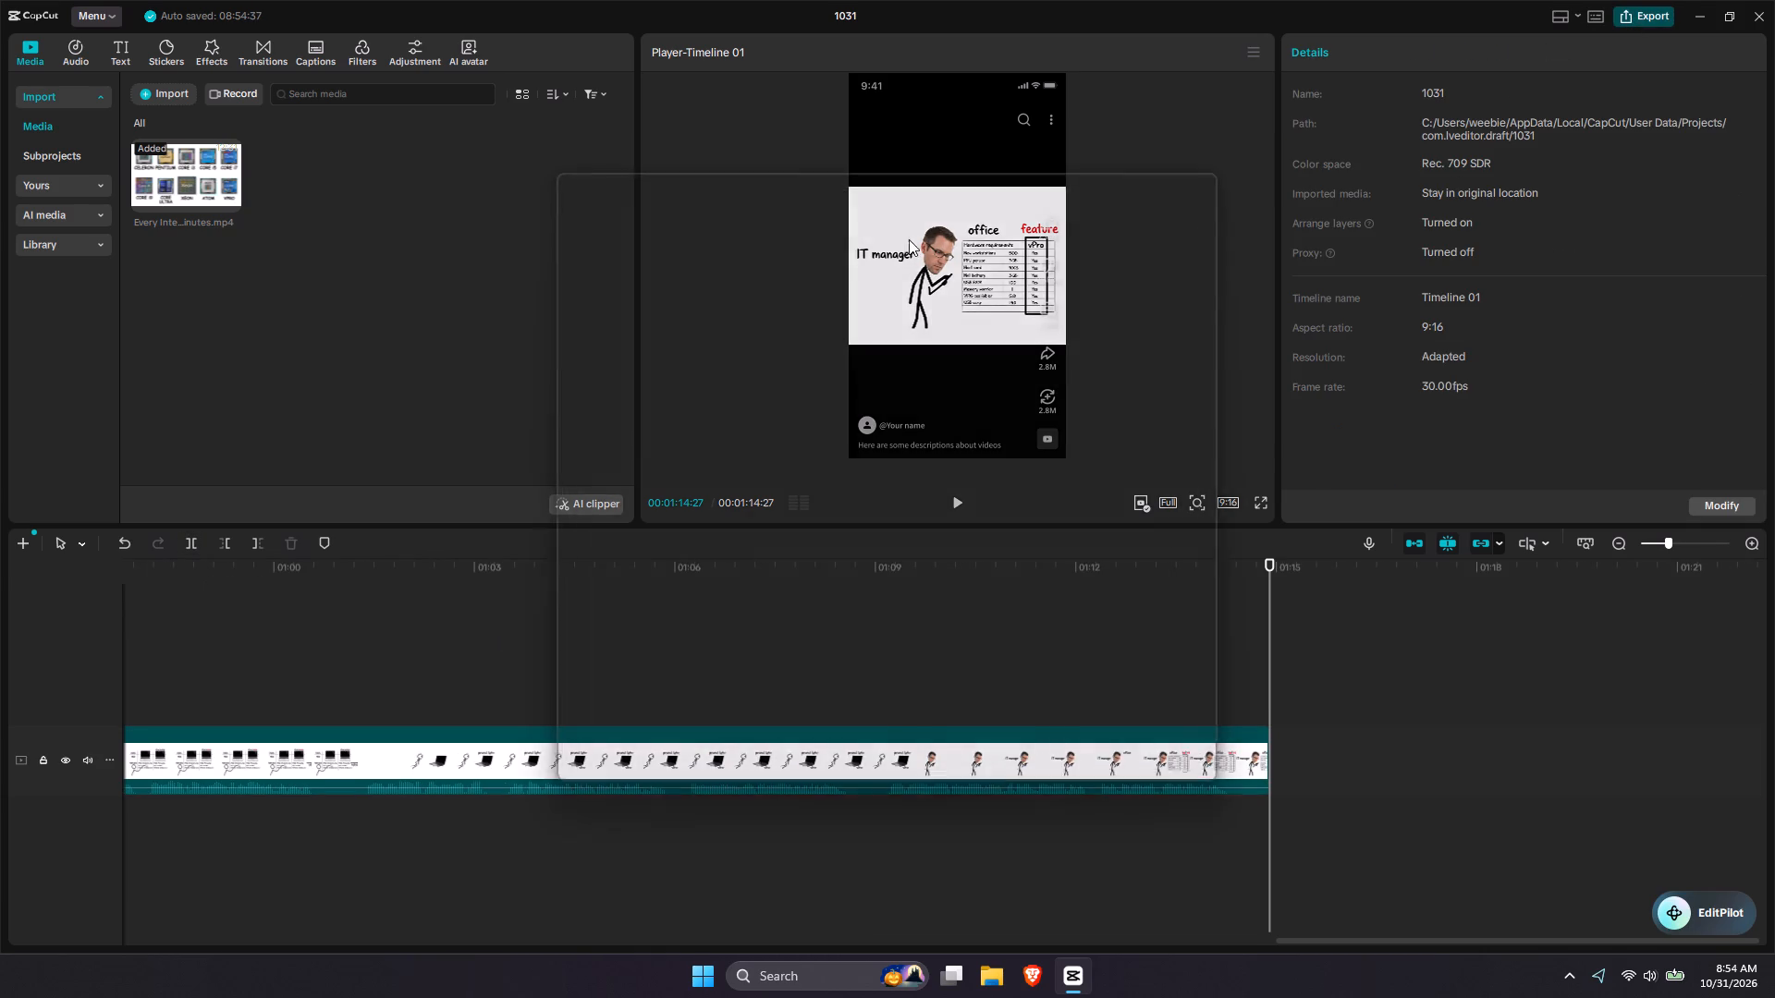
{"action": "double_click", "coordinate": [1051, 270]}
{"action": "type", "text": "vpro"}
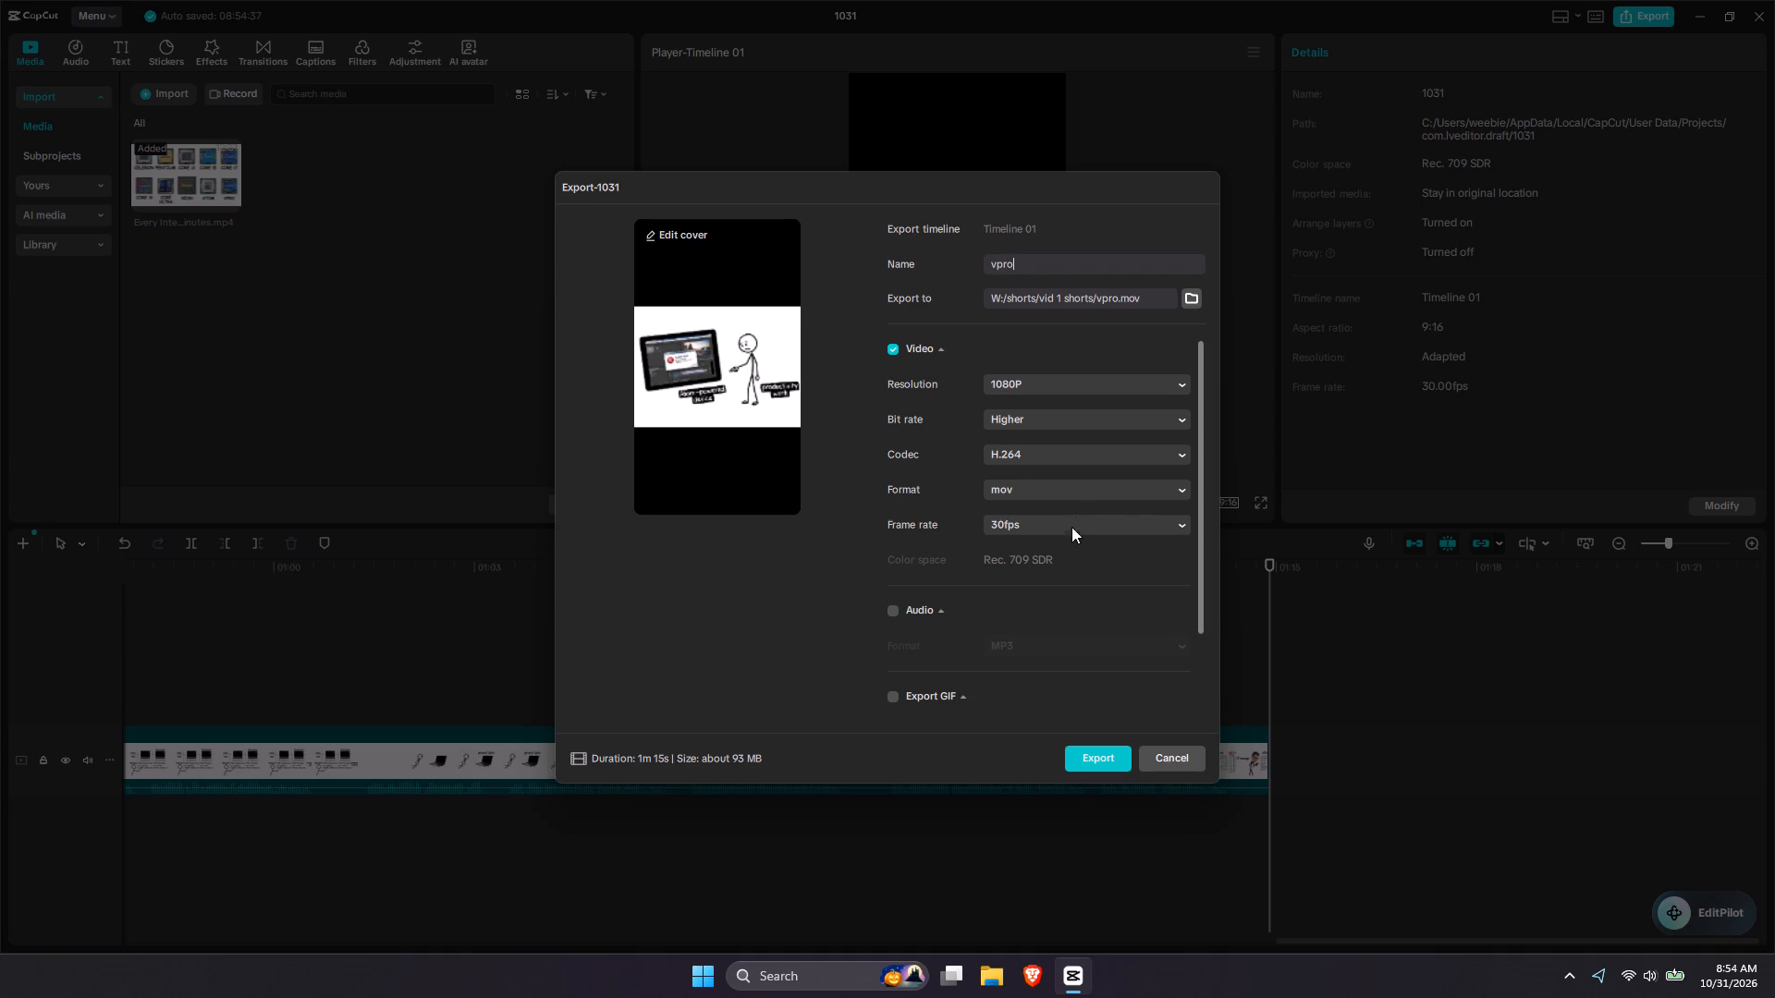
{"action": "left_click", "coordinate": [1073, 524]}
{"action": "left_click", "coordinate": [1050, 728]}
{"action": "left_click", "coordinate": [1090, 758]}
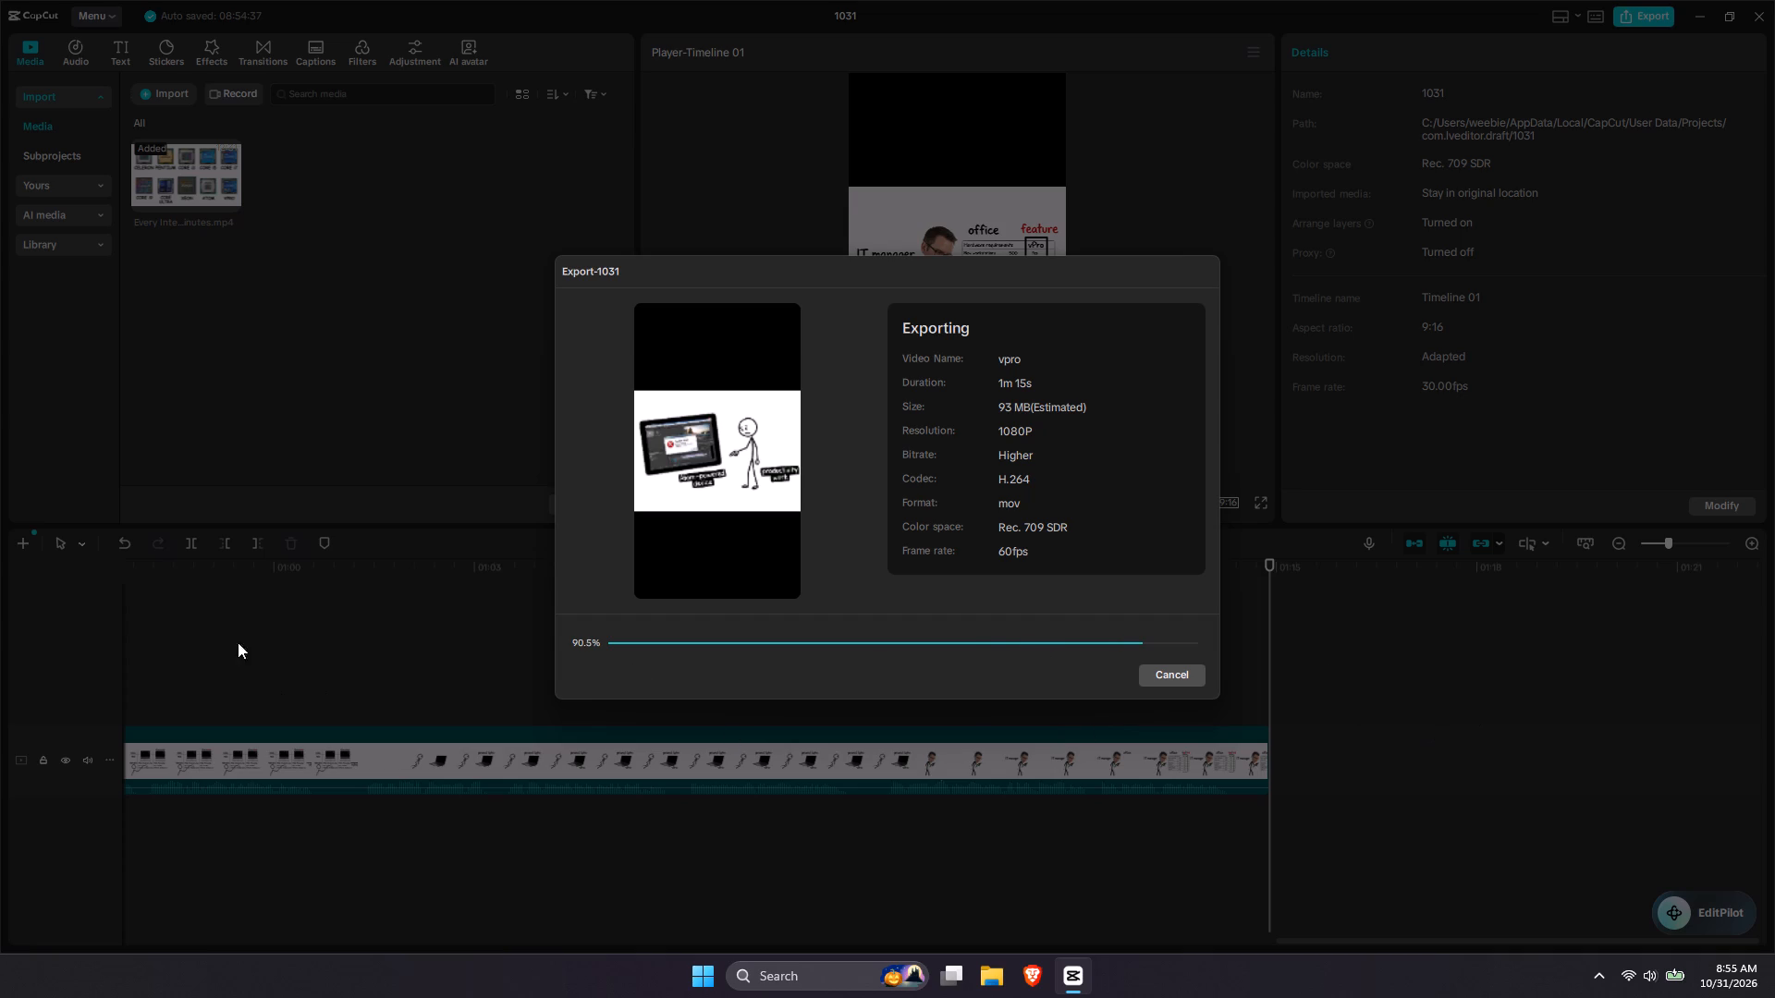
Switch to the Brave browser while the vPro short exports.
{"action": "left_click", "coordinate": [1032, 980]}
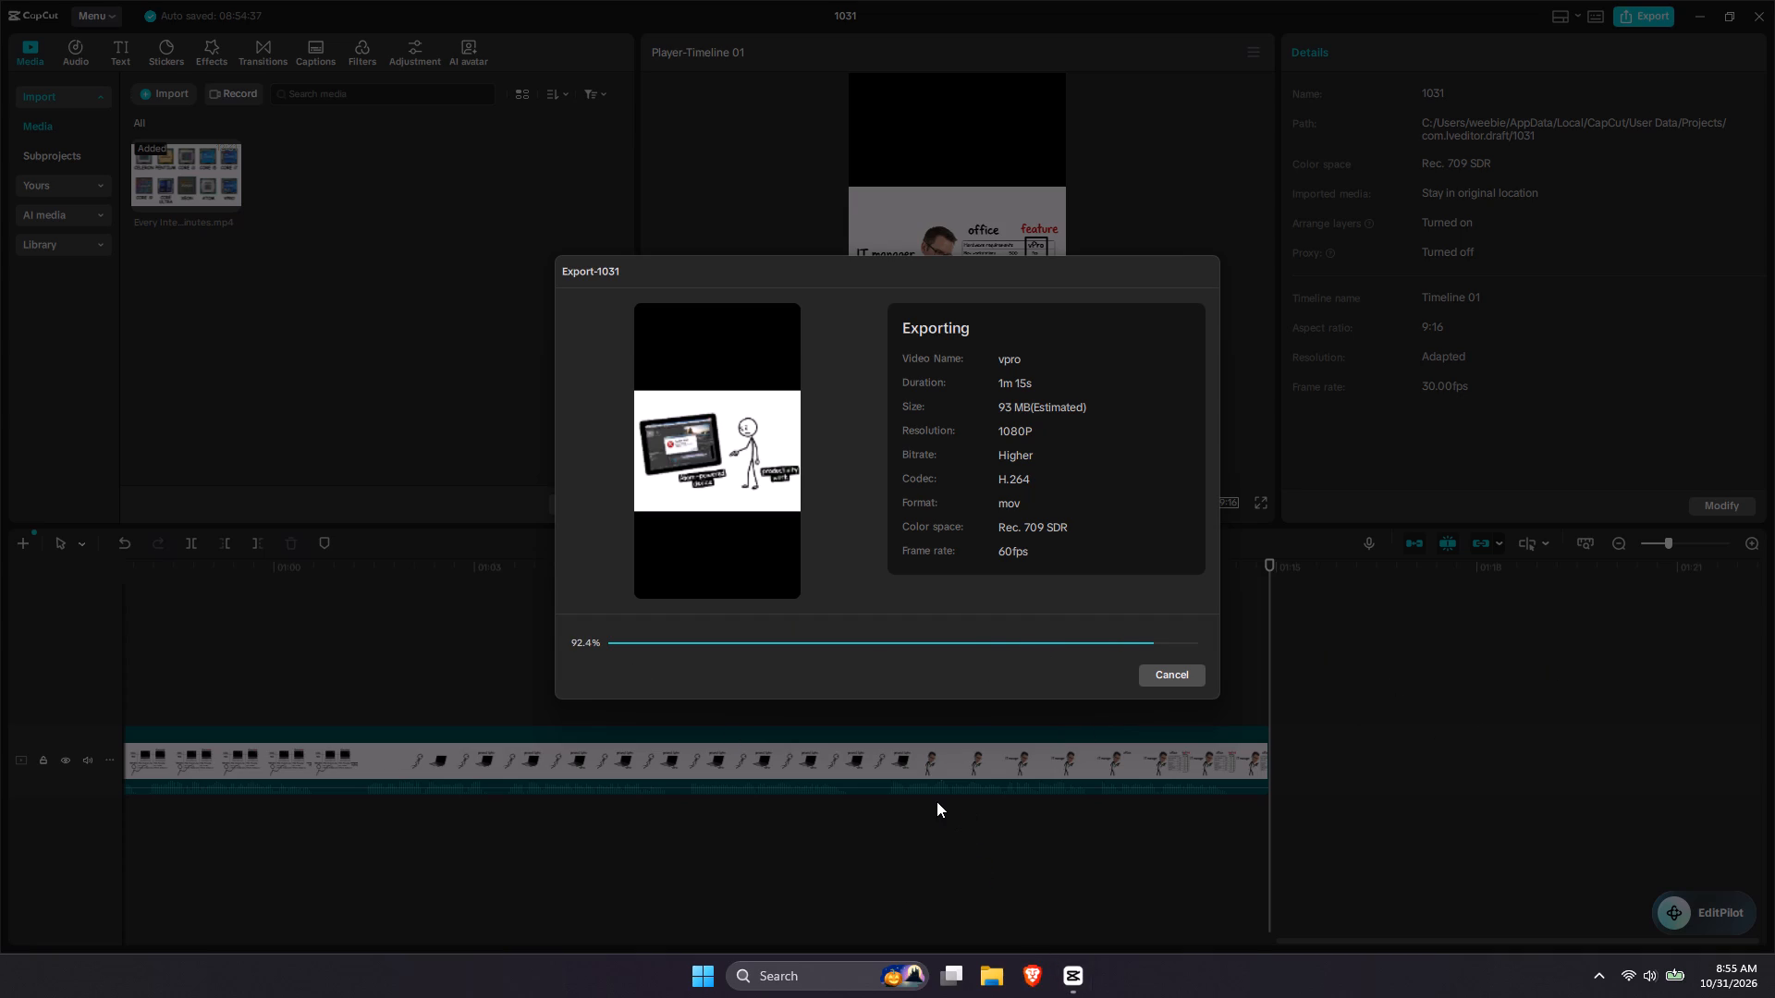